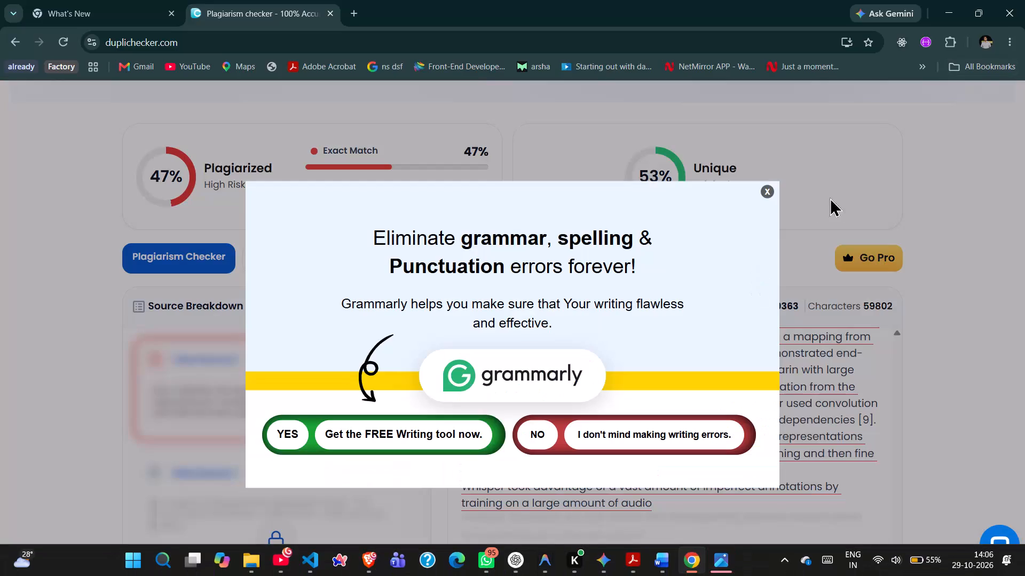
Dismiss the Grammarly advertisement covering the plagiarism results.
{"action": "left_click", "coordinate": [770, 191]}
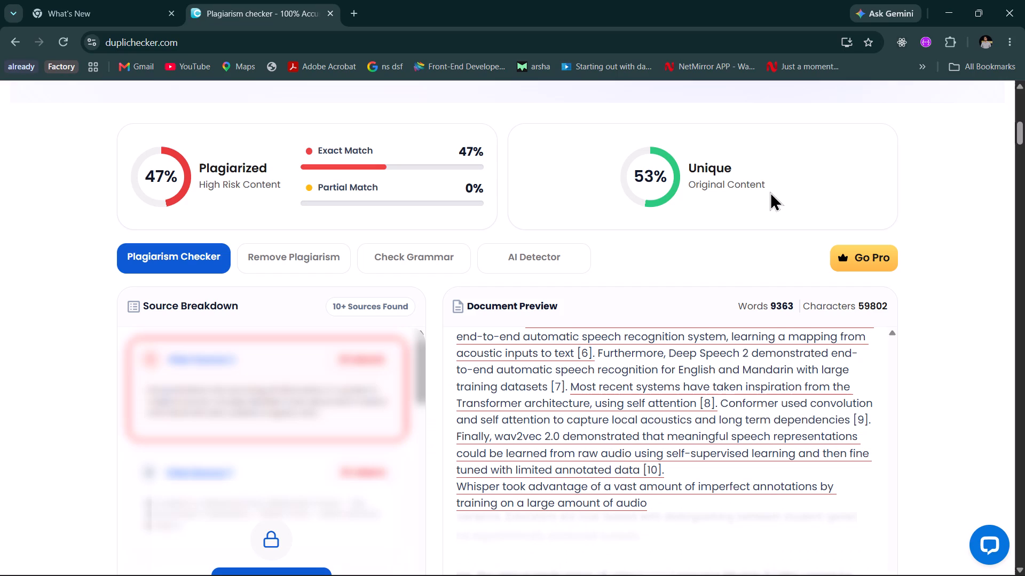
Look through the rest of the plagiarism results page below the source breakdown and document preview.
{"action": "scroll", "coordinate": [731, 271], "scroll_direction": "down", "scroll_amount": 9}
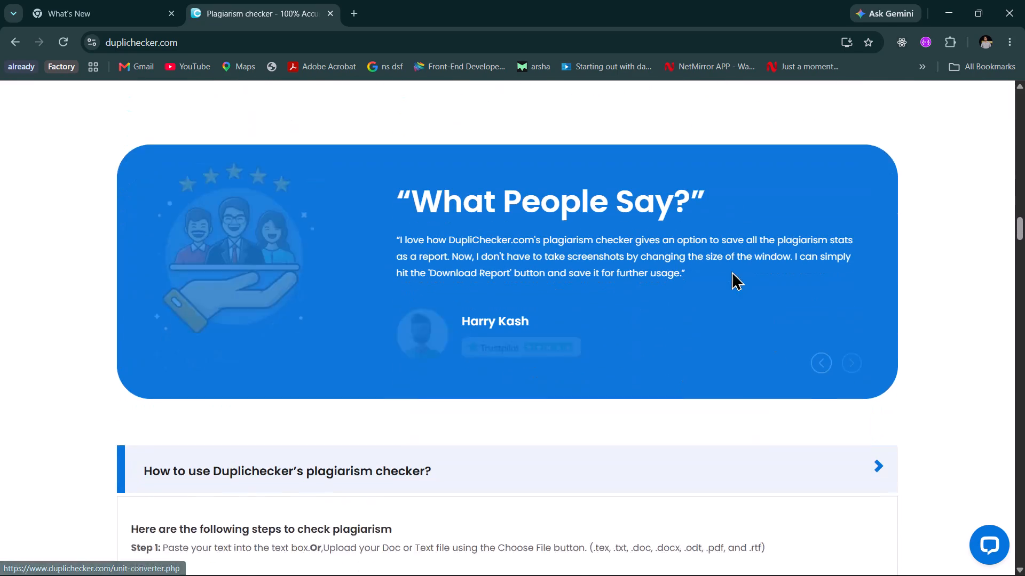
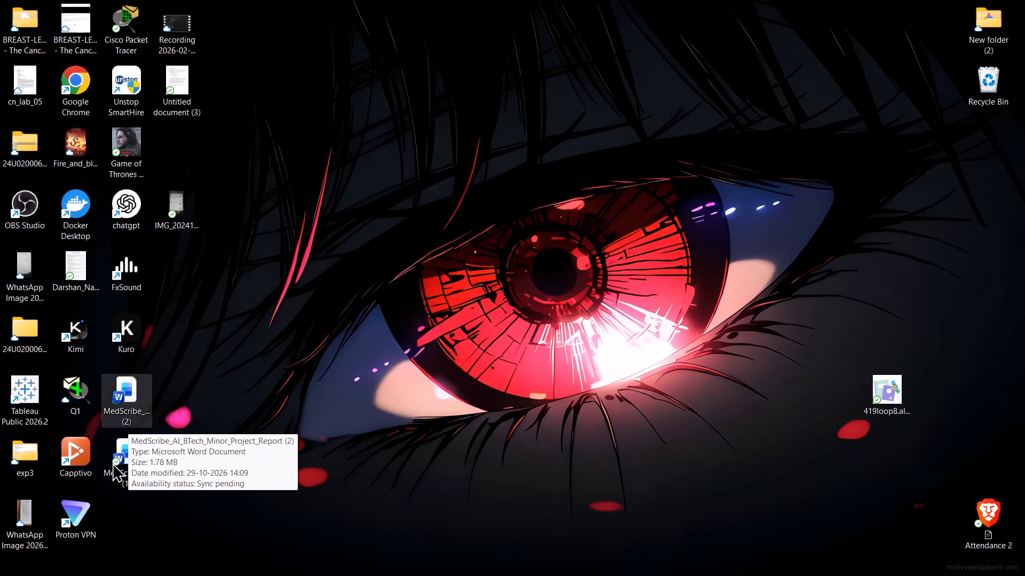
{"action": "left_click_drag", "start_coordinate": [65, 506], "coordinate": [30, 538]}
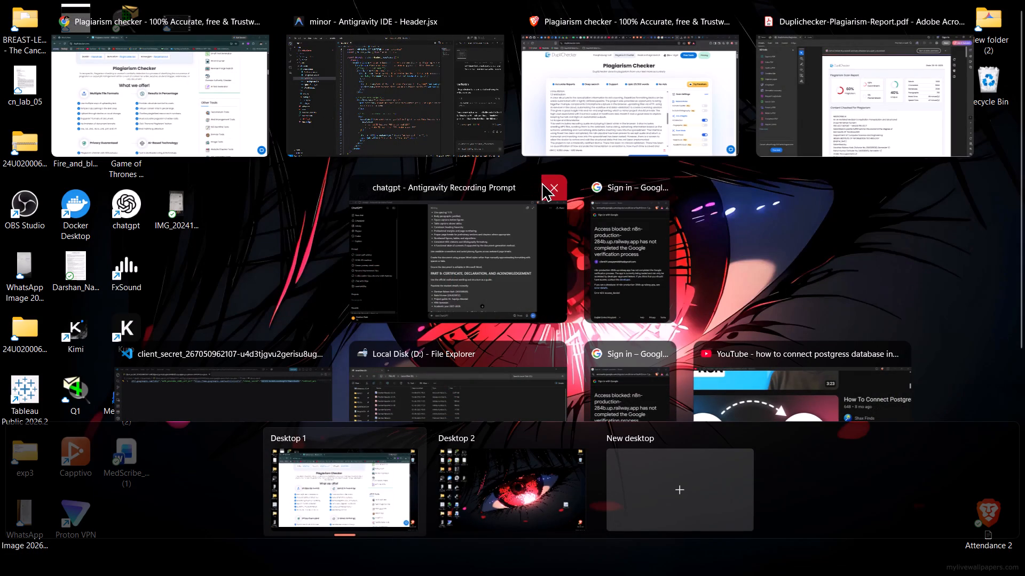
{"action": "left_click", "coordinate": [547, 180]}
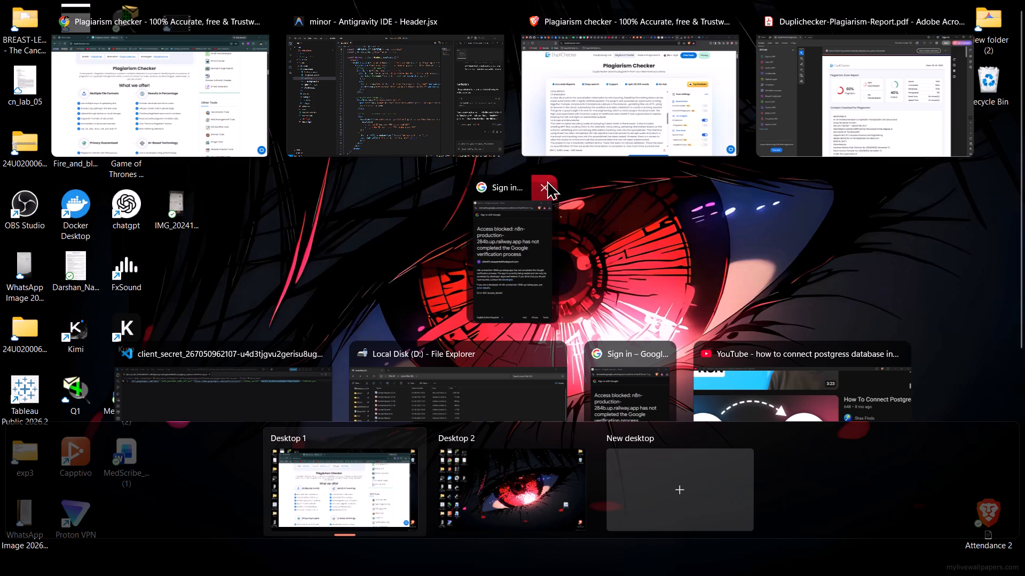
{"action": "left_click", "coordinate": [317, 239]}
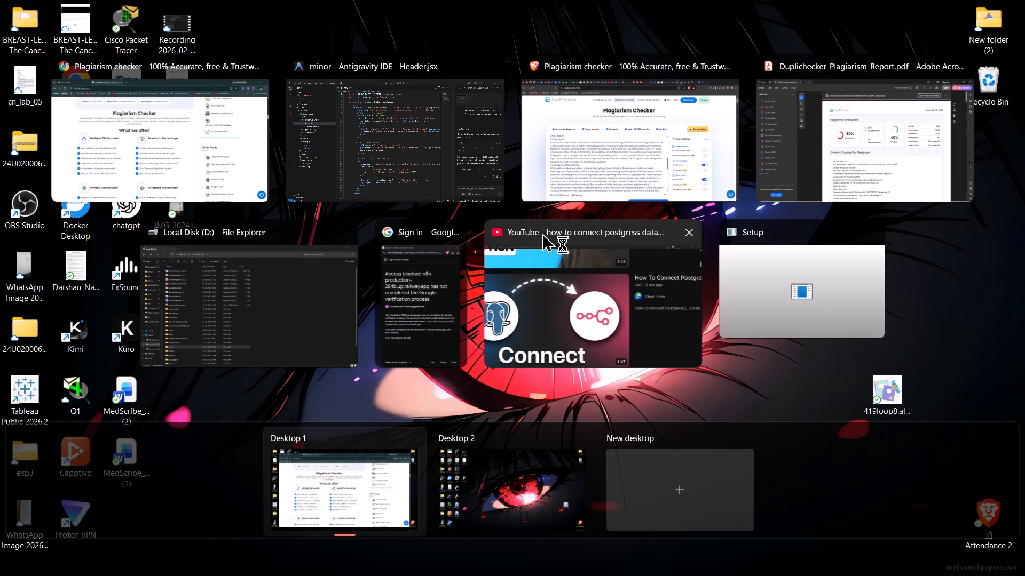
Close the YouTube window with the search results on connecting a Postgres database in n8n.
{"action": "left_click", "coordinate": [687, 232]}
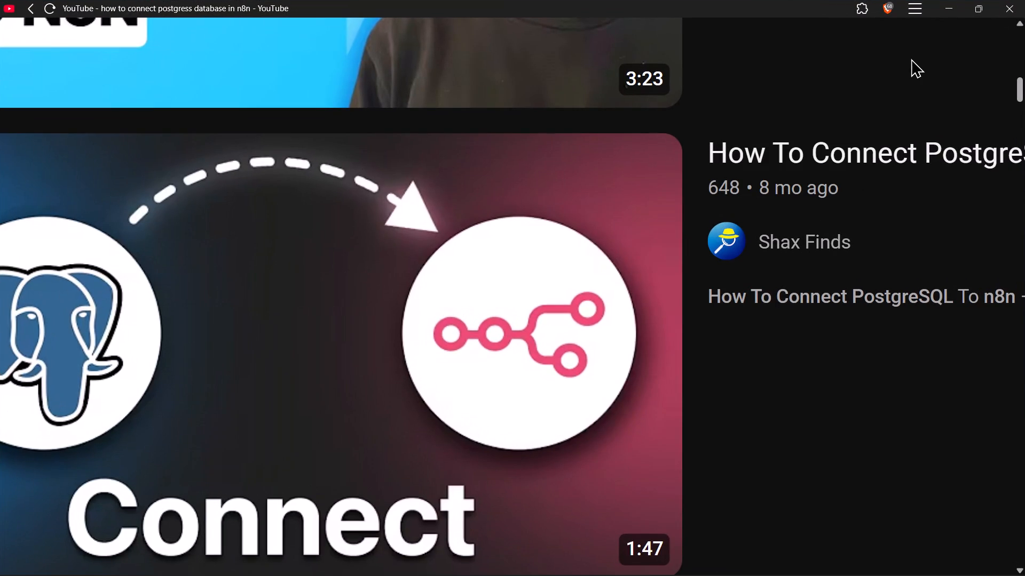
{"action": "left_click", "coordinate": [1024, 0]}
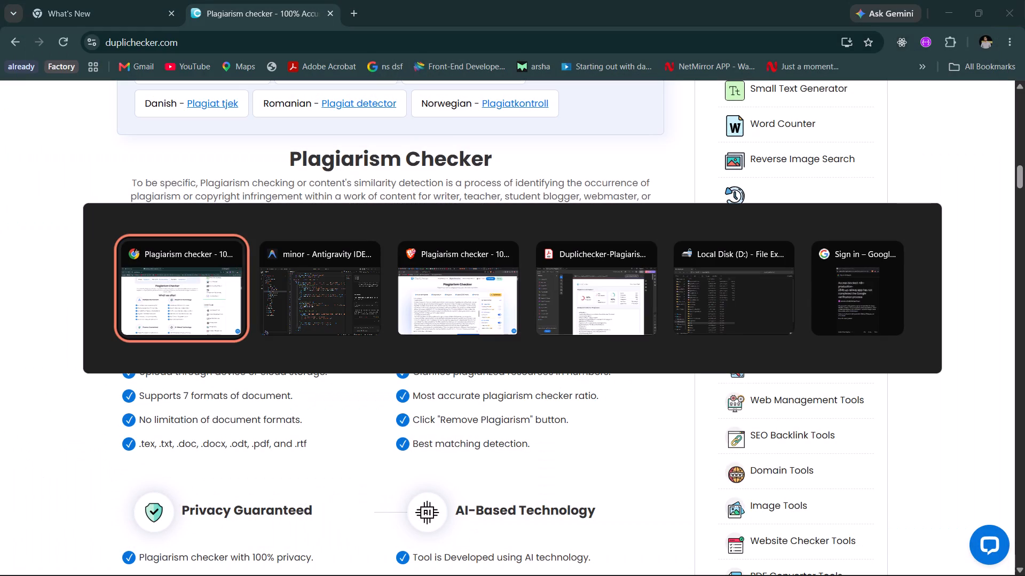
Close the Google Chrome window showing the Duplichecker plagiarism checker page.
{"action": "left_click", "coordinate": [1024, 0]}
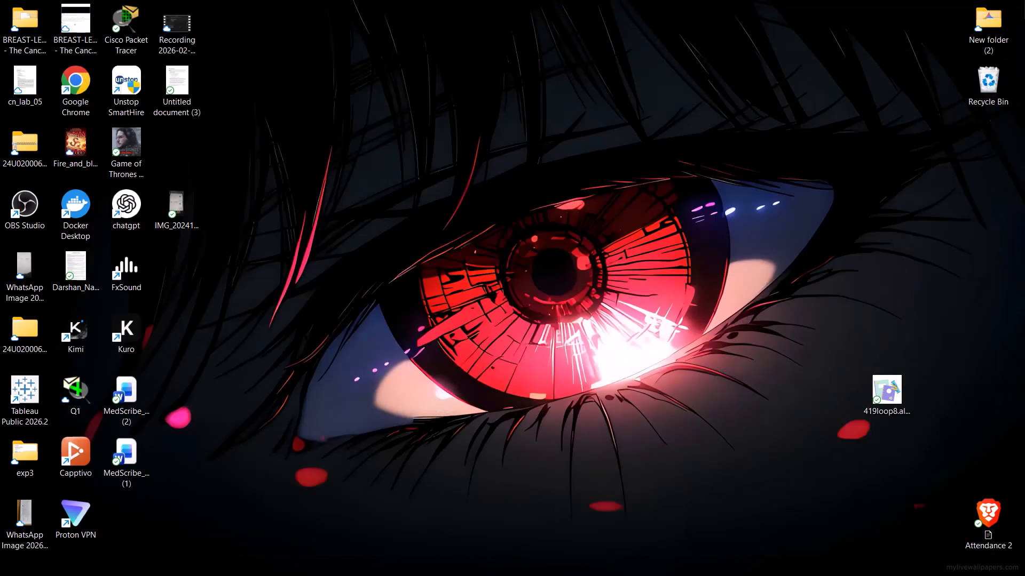
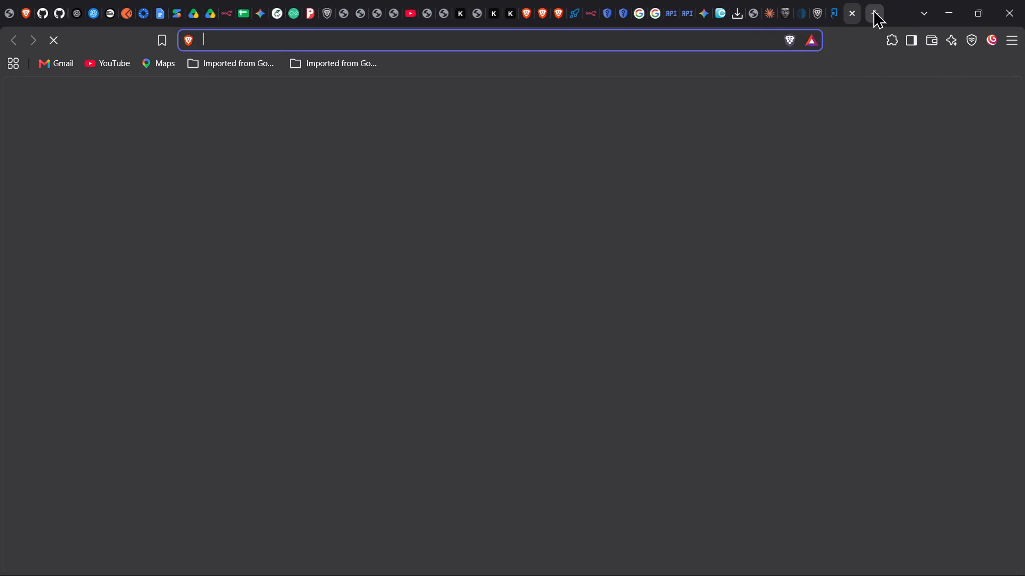
Open the Google Docs home page in the new browser tab and create a blank document.
{"action": "key", "text": "d"}
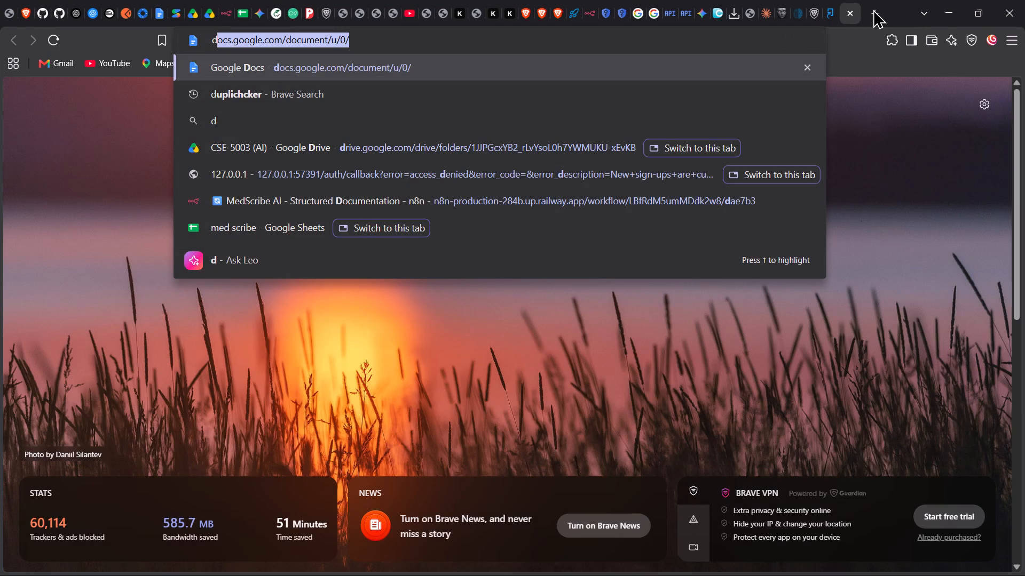
{"action": "type", "text": "oc"}
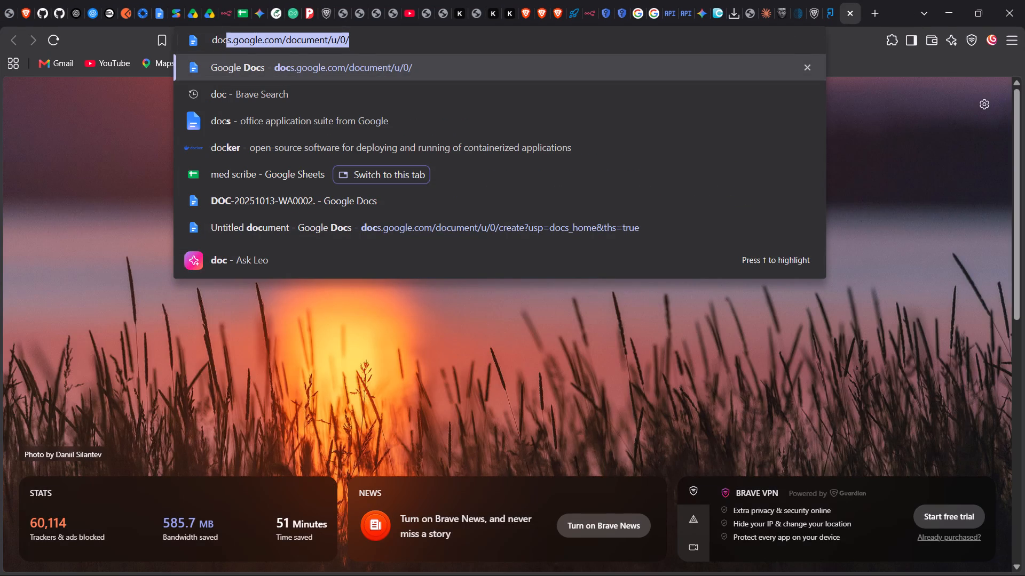
{"action": "key", "text": "Return"}
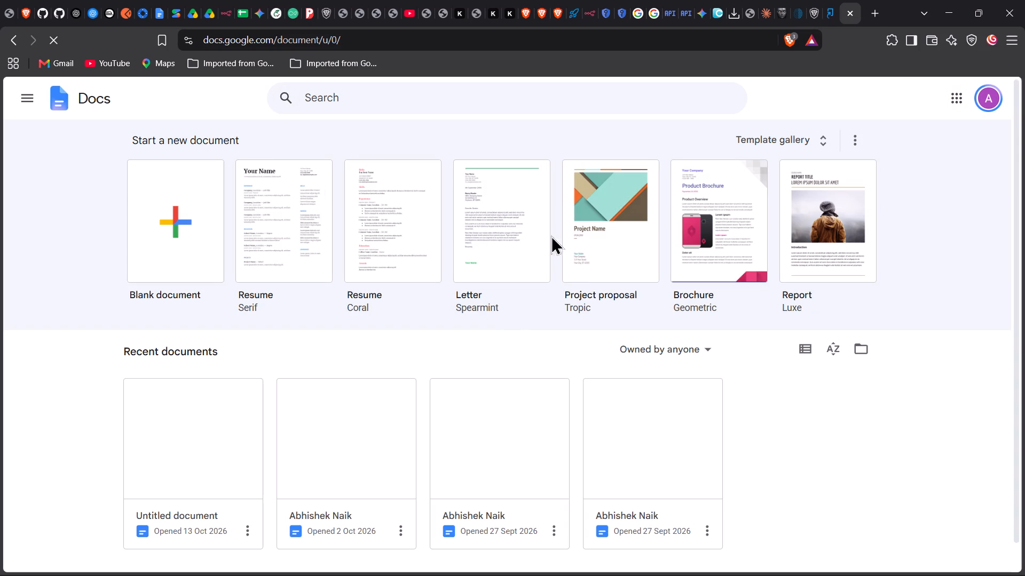
{"action": "left_click", "coordinate": [159, 245]}
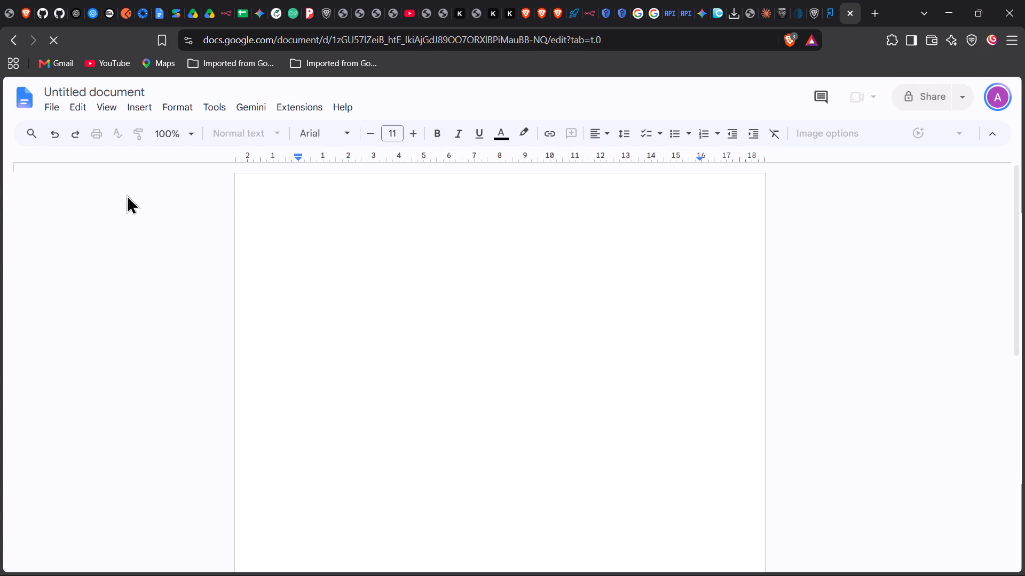
{"action": "left_click", "coordinate": [58, 111]}
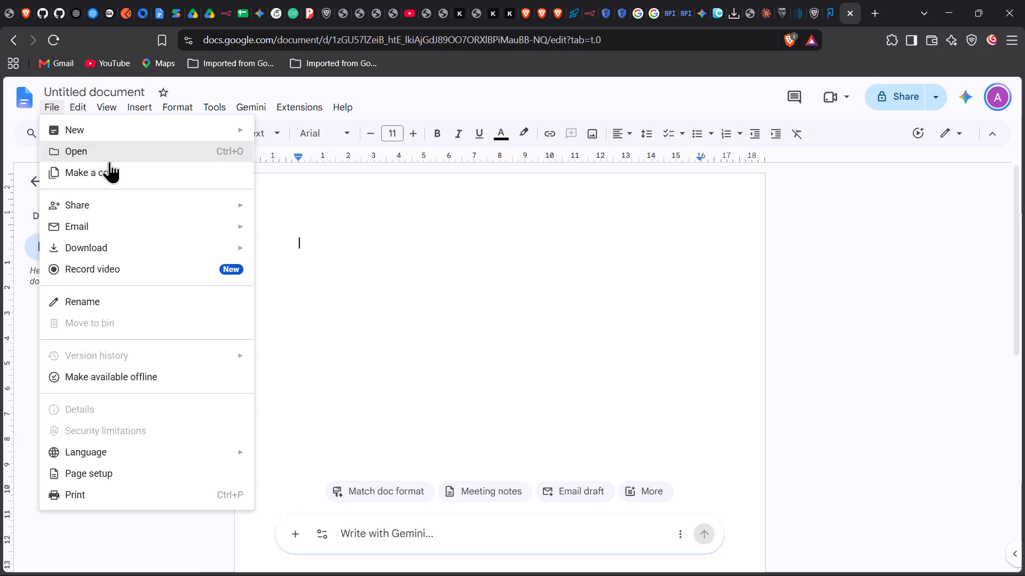
{"action": "left_click", "coordinate": [109, 161]}
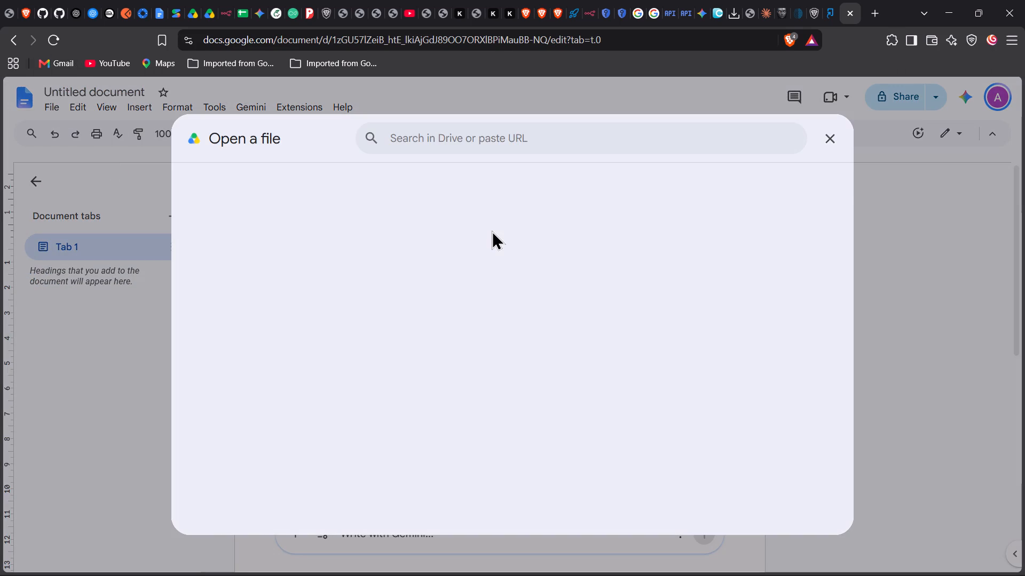
{"action": "left_click", "coordinate": [550, 179]}
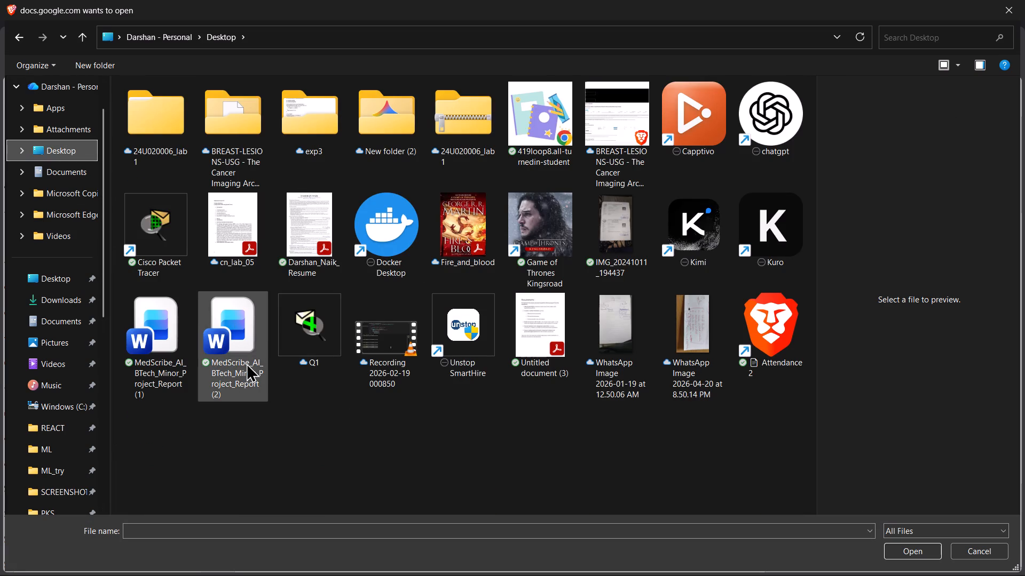
{"action": "left_click", "coordinate": [249, 338]}
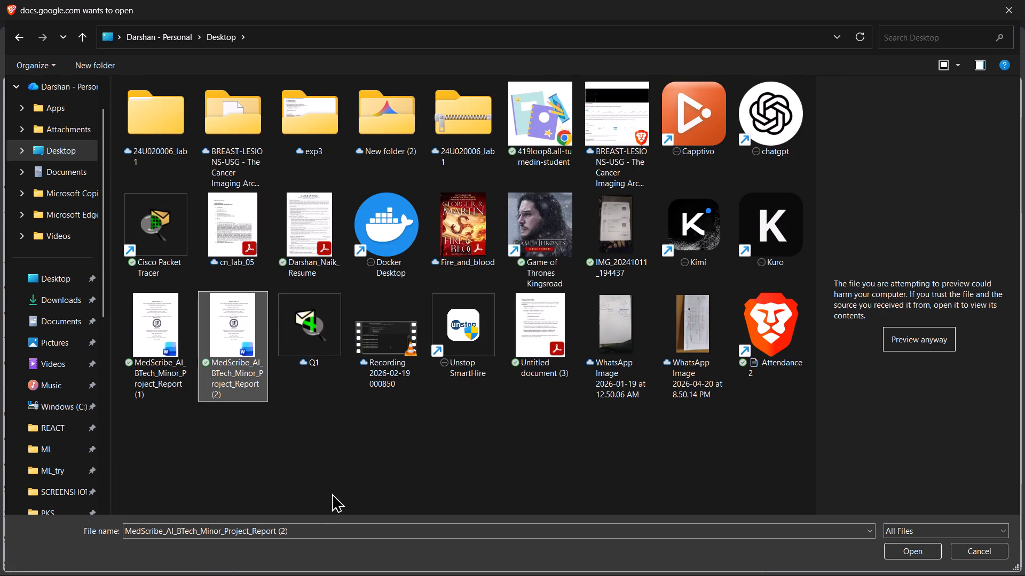
{"action": "key", "text": "Return"}
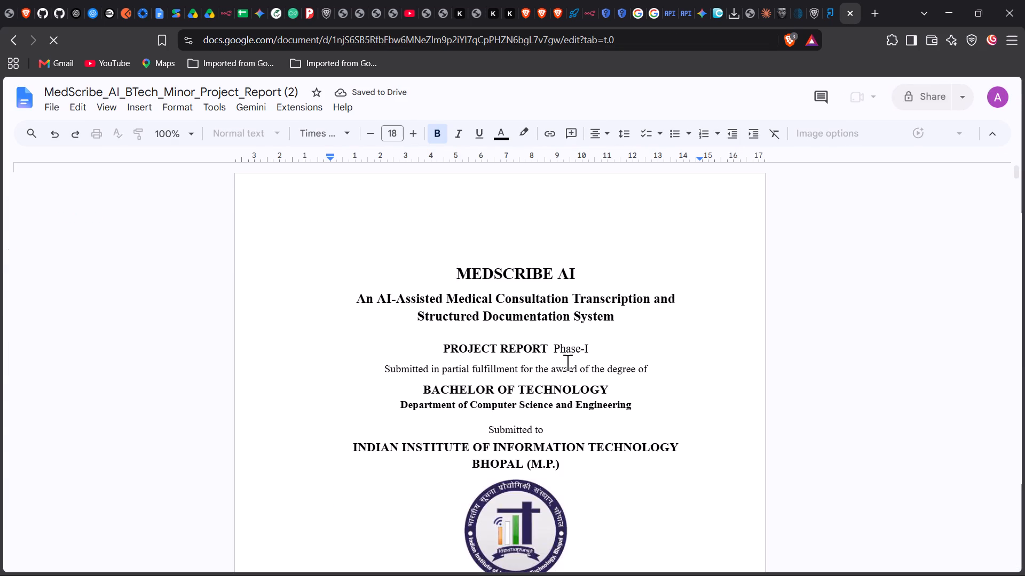
Review the uploaded report's layout from the cover page through chapter 3, Problem Definition and Objectives, dismissing the document summary tip.
{"action": "scroll", "coordinate": [570, 362], "scroll_direction": "down", "scroll_amount": 7}
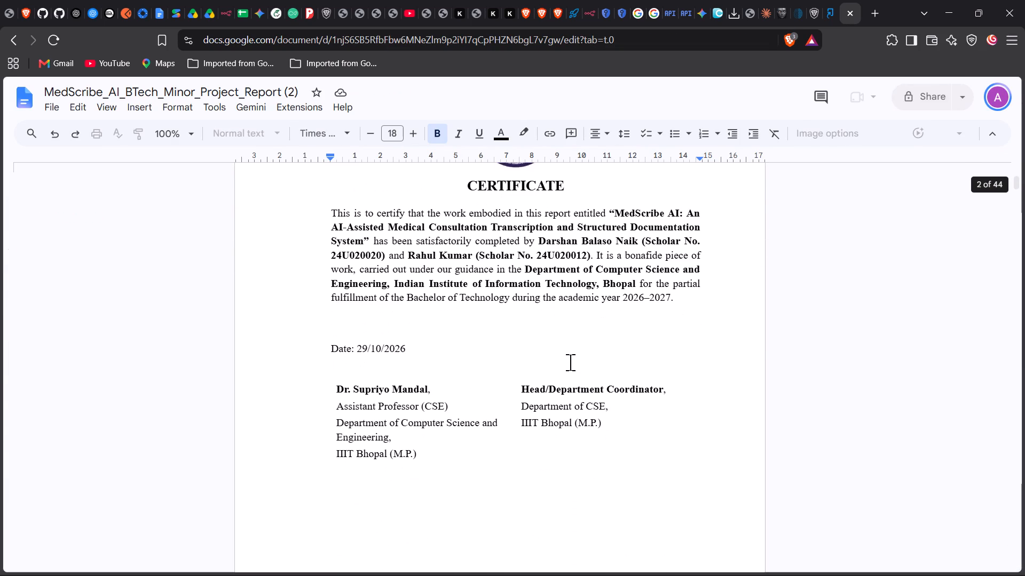
{"action": "scroll", "coordinate": [570, 362], "scroll_direction": "down", "scroll_amount": 2}
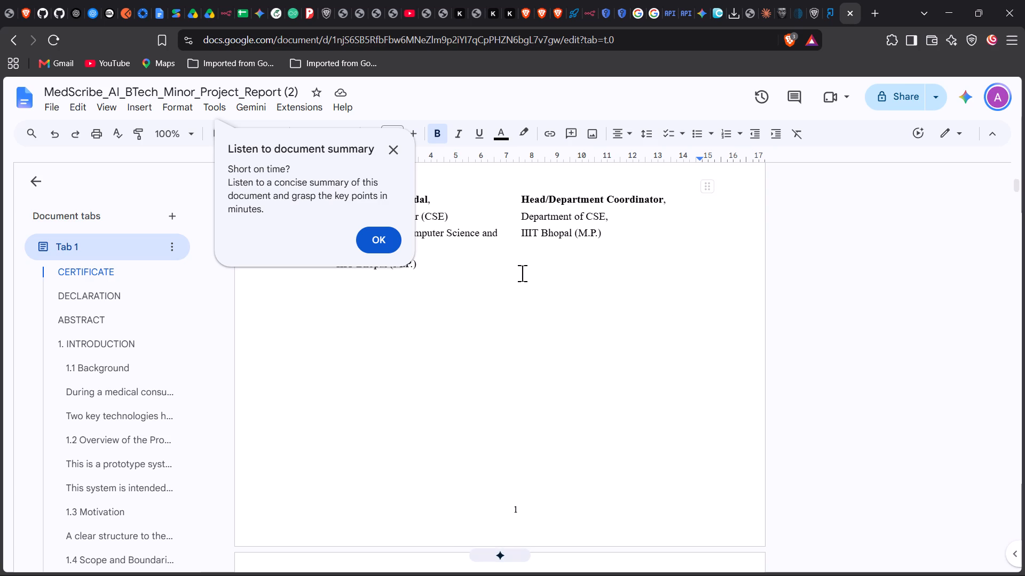
{"action": "left_click", "coordinate": [383, 236]}
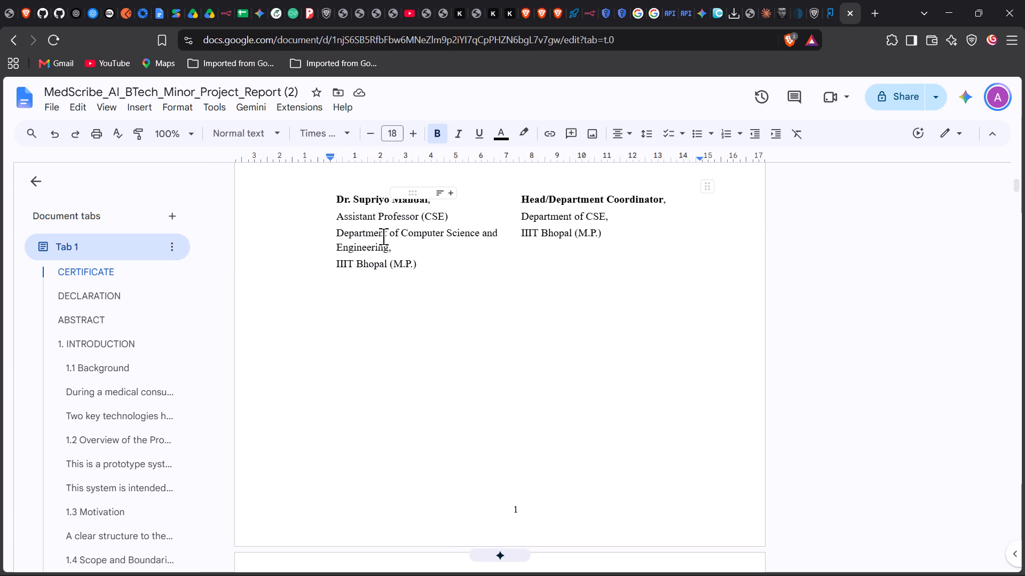
{"action": "scroll", "coordinate": [596, 300], "scroll_direction": "down", "scroll_amount": 6}
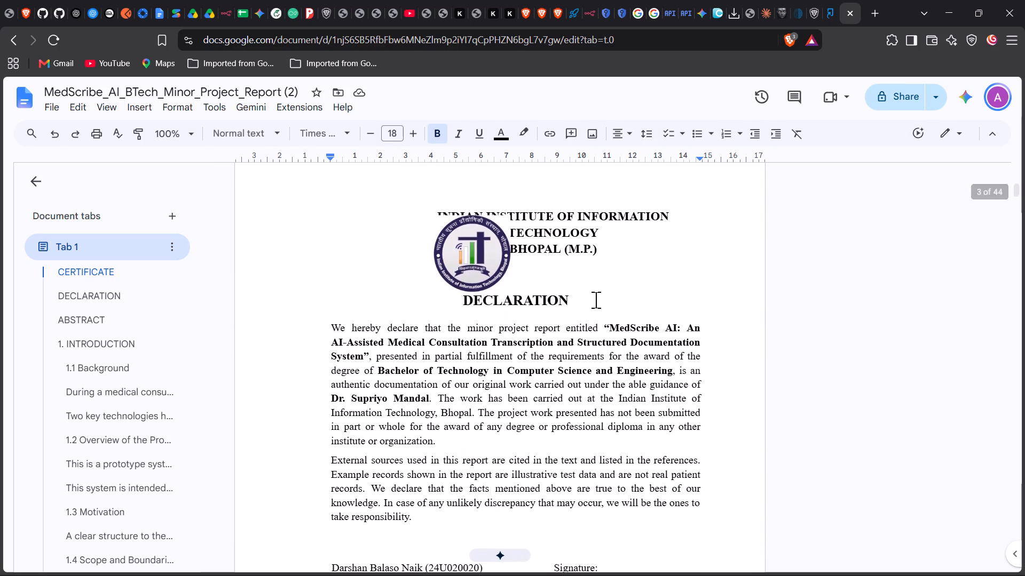
{"action": "scroll", "coordinate": [596, 300], "scroll_direction": "down", "scroll_amount": 5}
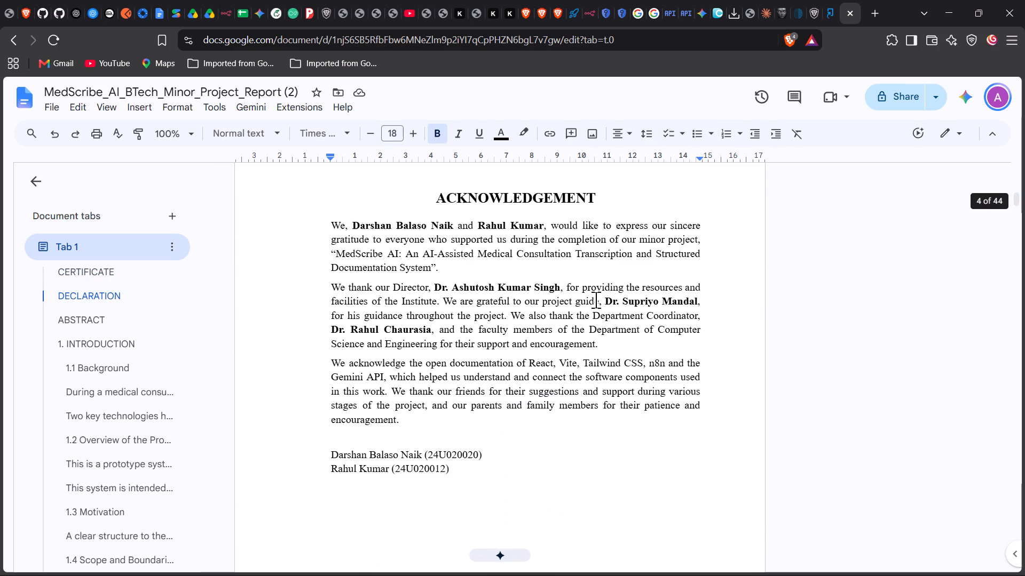
{"action": "scroll", "coordinate": [596, 300], "scroll_direction": "down", "scroll_amount": 8}
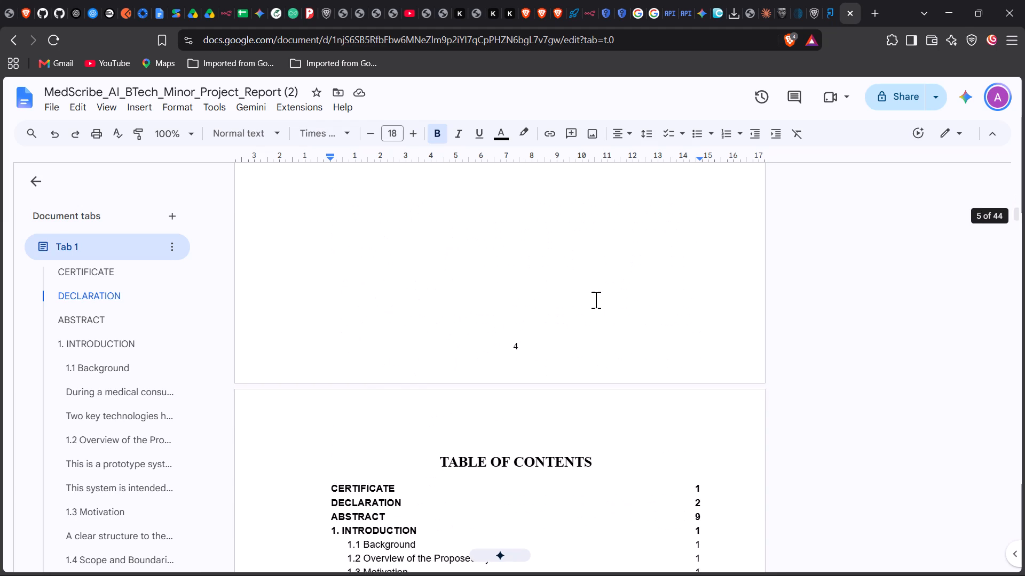
{"action": "scroll", "coordinate": [596, 300], "scroll_direction": "down", "scroll_amount": 8}
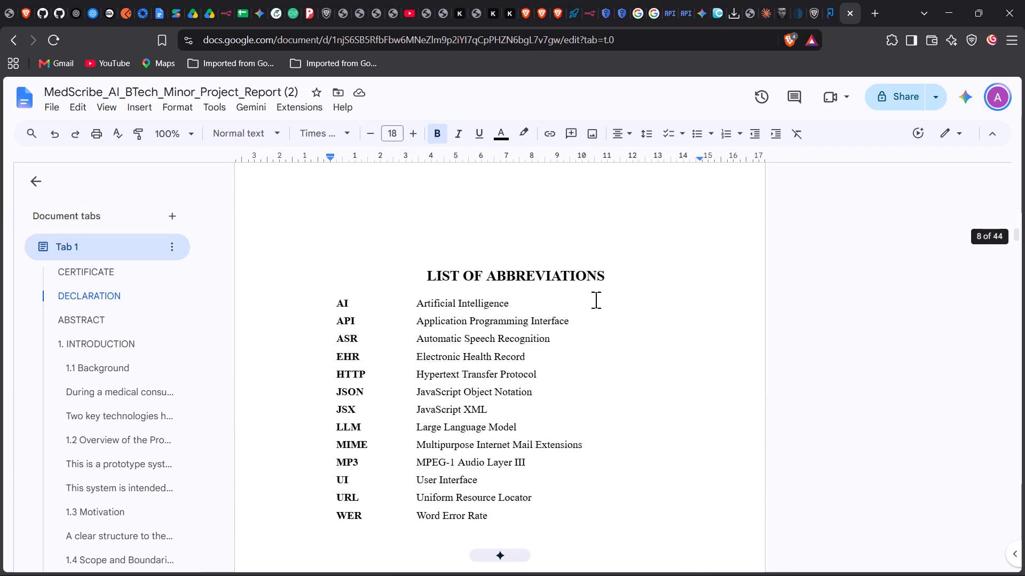
{"action": "scroll", "coordinate": [596, 300], "scroll_direction": "down", "scroll_amount": 10}
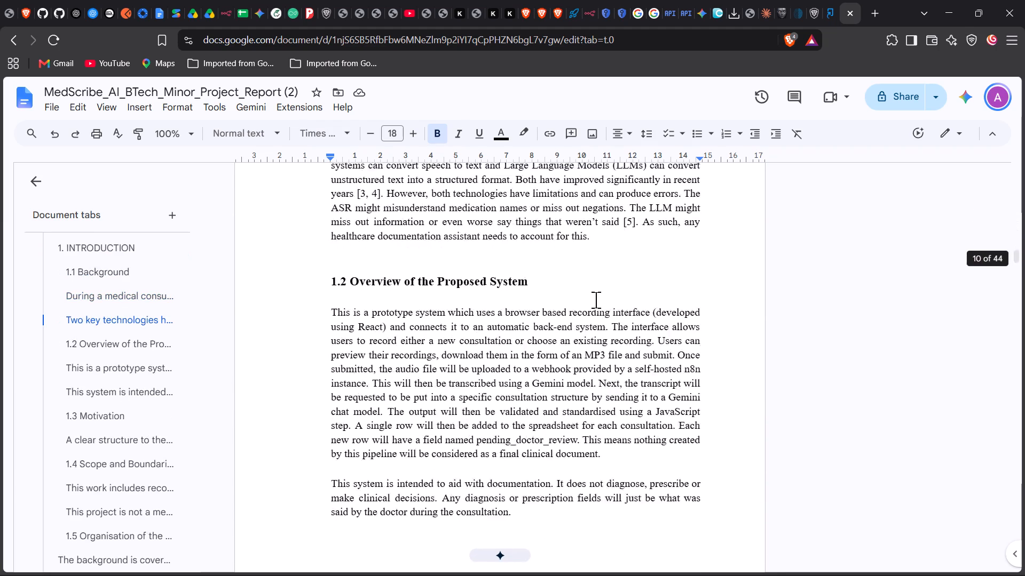
{"action": "scroll", "coordinate": [596, 300], "scroll_direction": "down", "scroll_amount": 6}
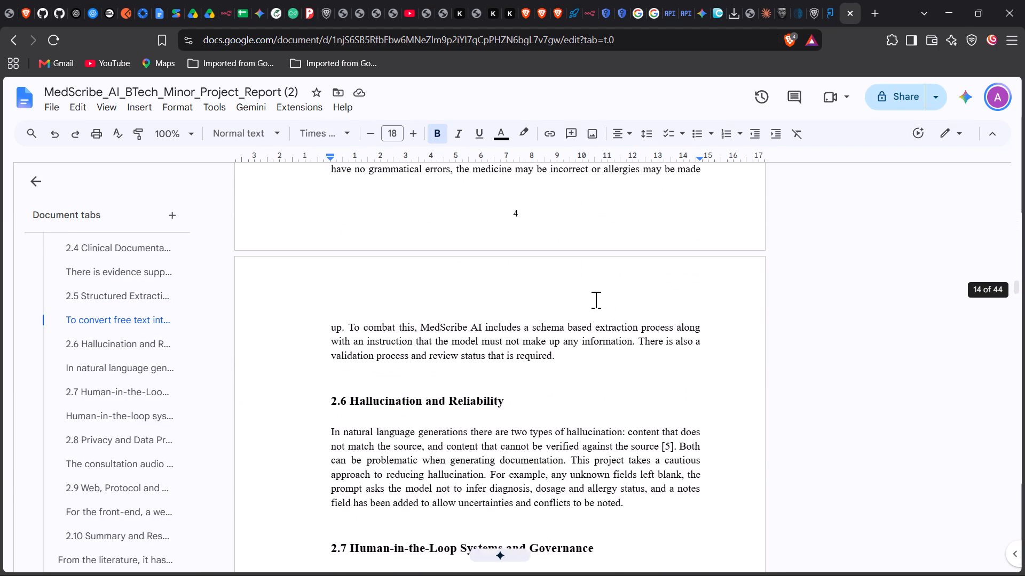
{"action": "scroll", "coordinate": [596, 300], "scroll_direction": "down", "scroll_amount": 7}
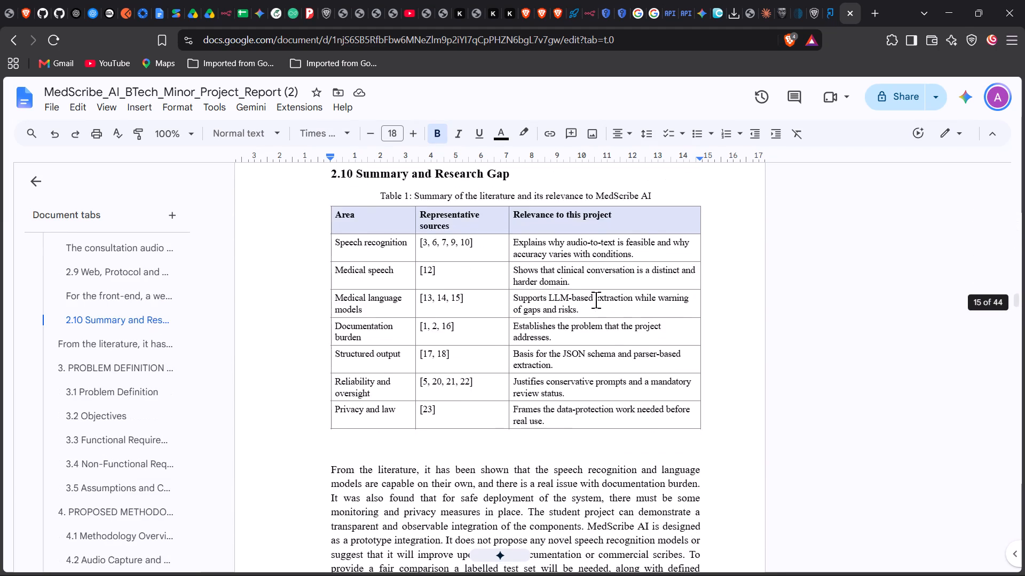
{"action": "scroll", "coordinate": [596, 300], "scroll_direction": "down", "scroll_amount": 7}
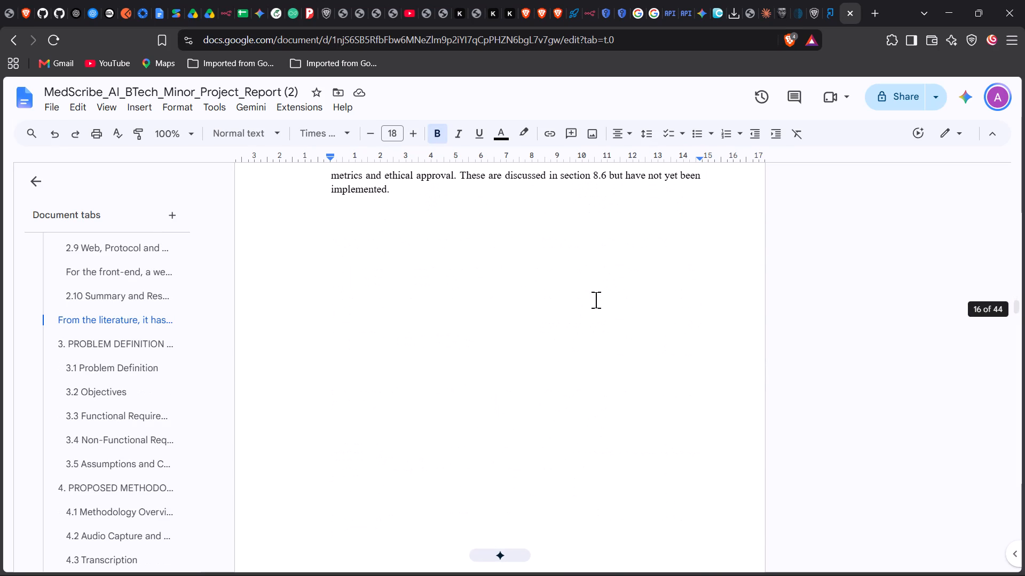
{"action": "scroll", "coordinate": [596, 300], "scroll_direction": "down", "scroll_amount": 7}
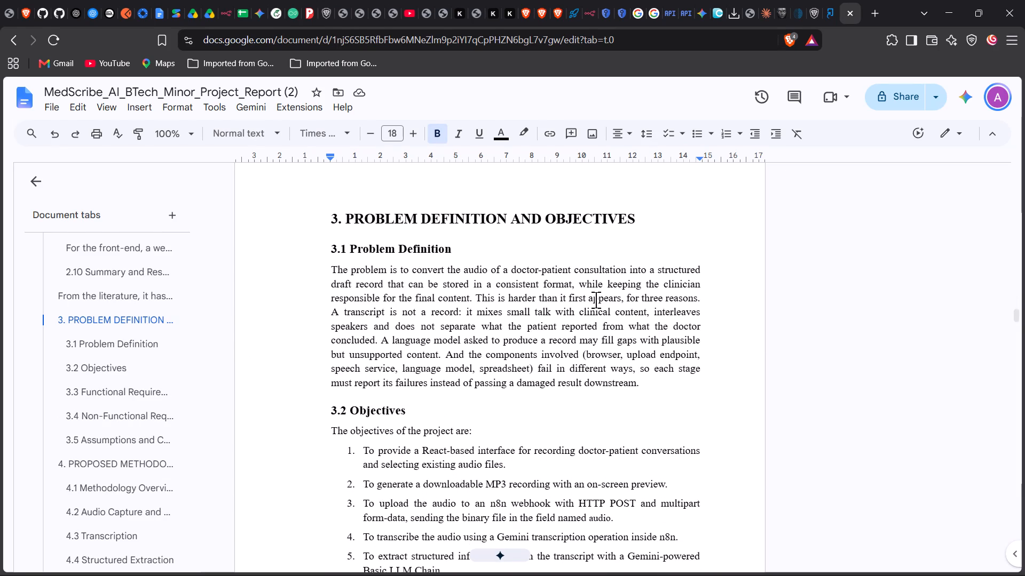
Open MedScribe_AI_BTech_Minor_Project_Report (1) from the desktop in Microsoft Word and maximize its window.
{"action": "double_click", "coordinate": [120, 451]}
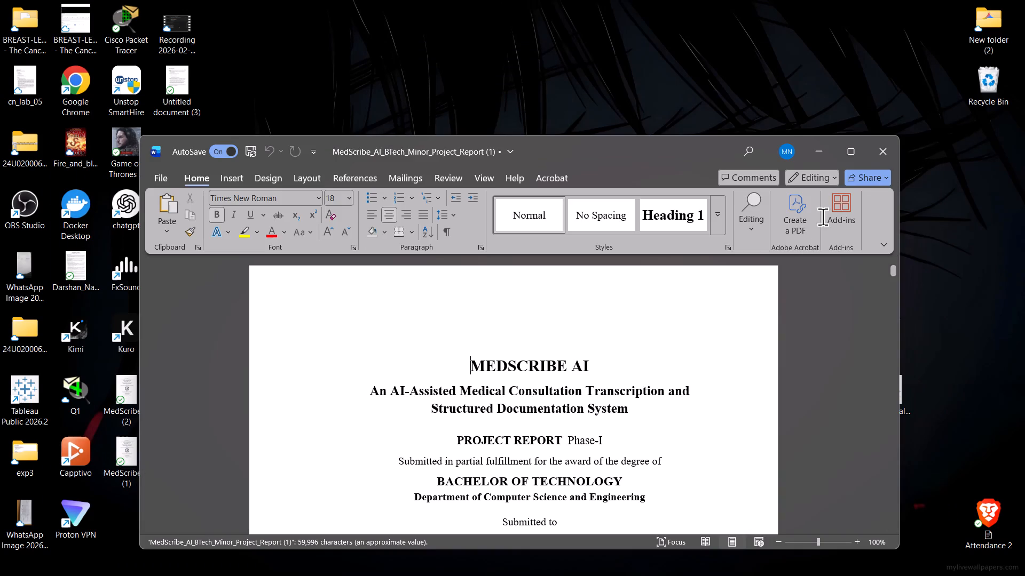
{"action": "left_click", "coordinate": [850, 141]}
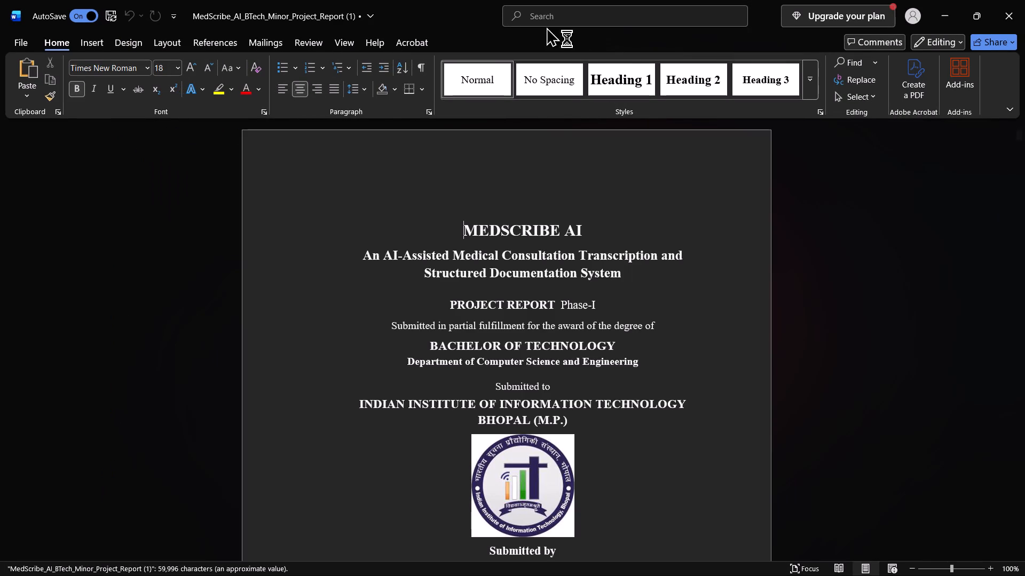
Arrange the Word report and the Google Docs browser window side by side, each filling half the screen.
{"action": "left_click_drag", "start_coordinate": [456, 6], "coordinate": [892, 113]}
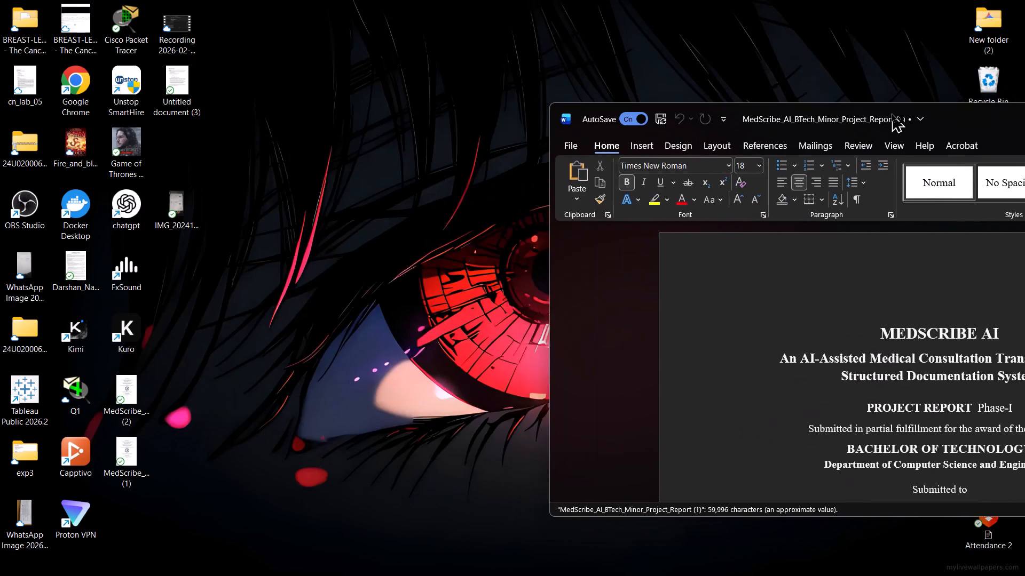
{"action": "left_click_drag", "start_coordinate": [892, 113], "coordinate": [1024, 138]}
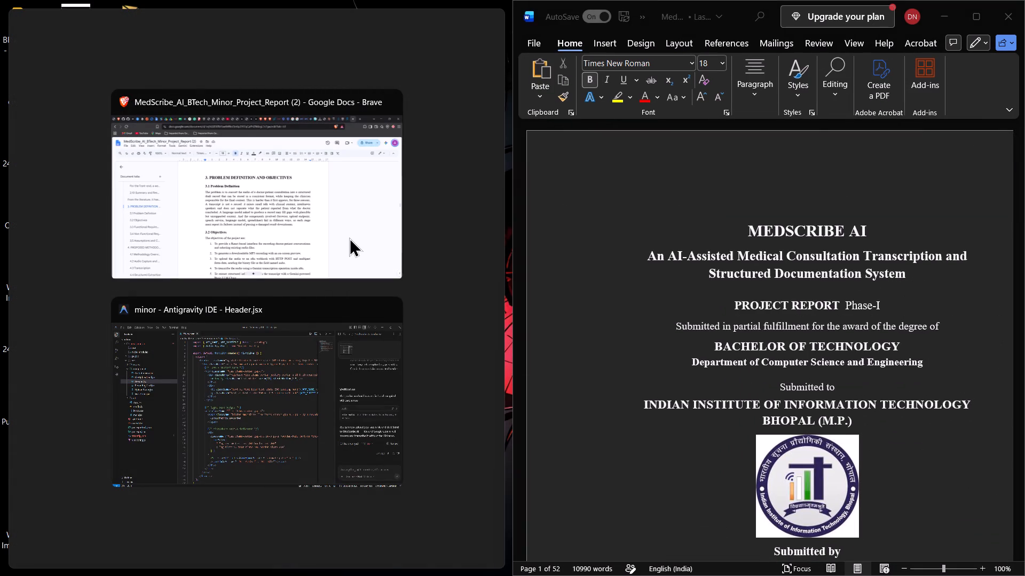
{"action": "left_click", "coordinate": [349, 237]}
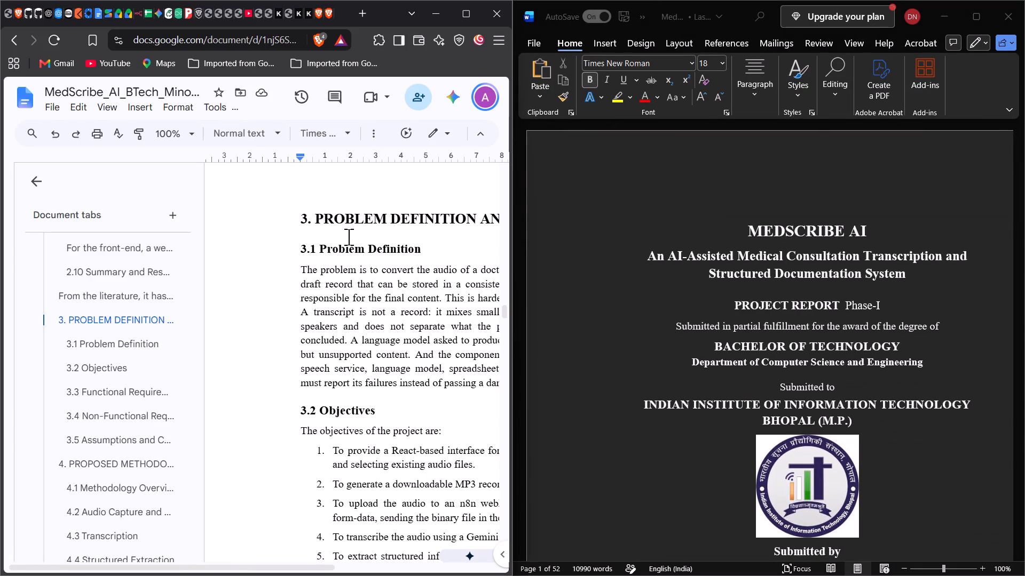
Hide the document tabs and outline in Google Docs so the page's full text width fits the half-screen window.
{"action": "left_click", "coordinate": [35, 174]}
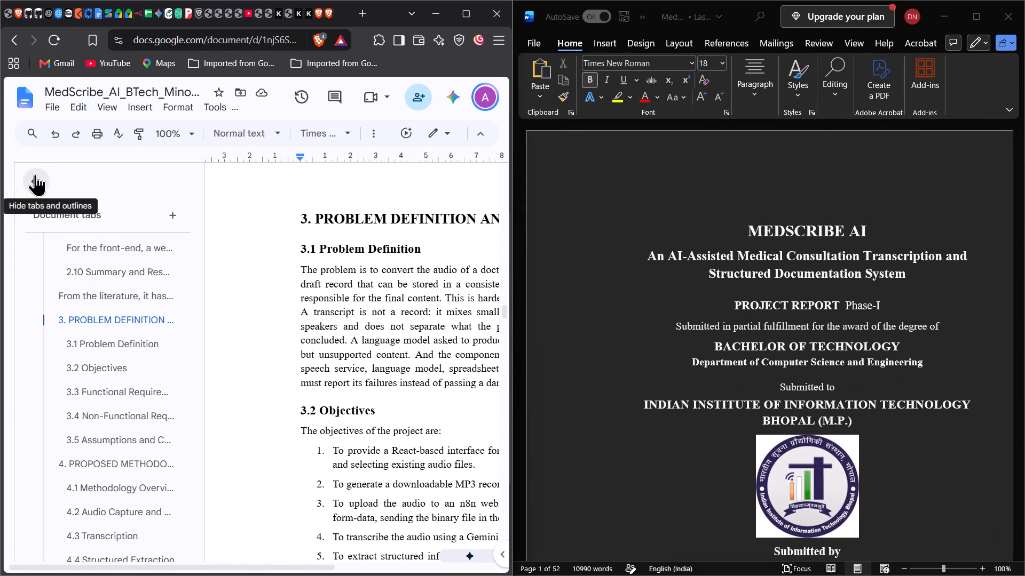
{"action": "scroll", "coordinate": [313, 196], "scroll_direction": "left", "scroll_amount": 1}
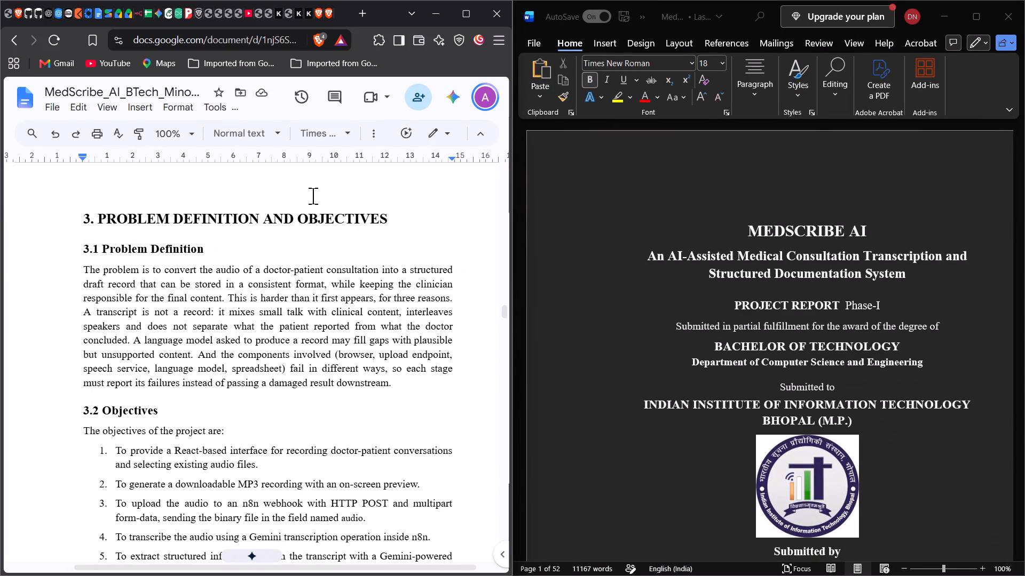
{"action": "scroll", "coordinate": [313, 196], "scroll_direction": "left", "scroll_amount": 1}
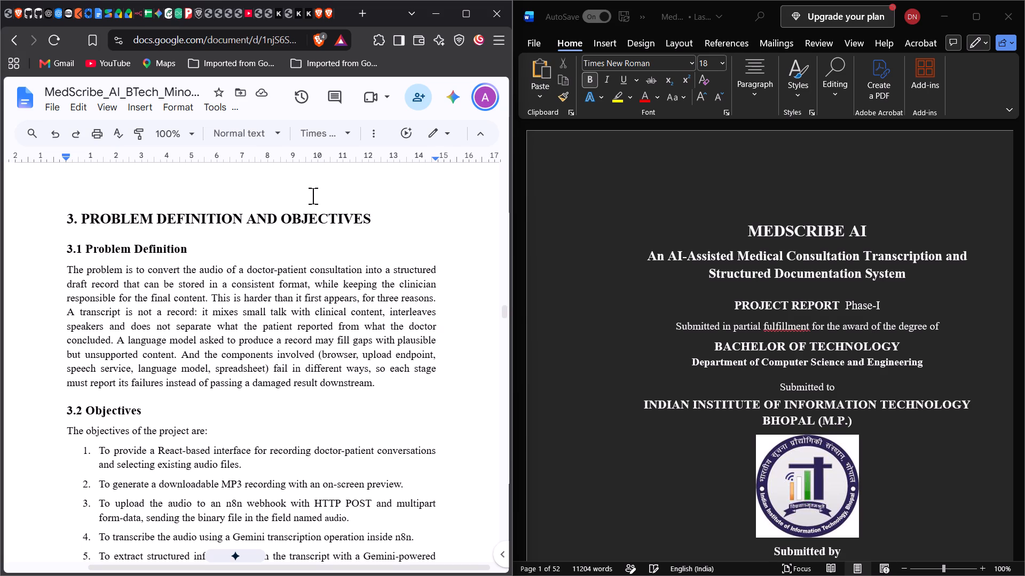
In the Word report, find section 3.1 Problem Definition and copy its whole body paragraph.
{"action": "scroll", "coordinate": [650, 249], "scroll_direction": "down", "scroll_amount": 8}
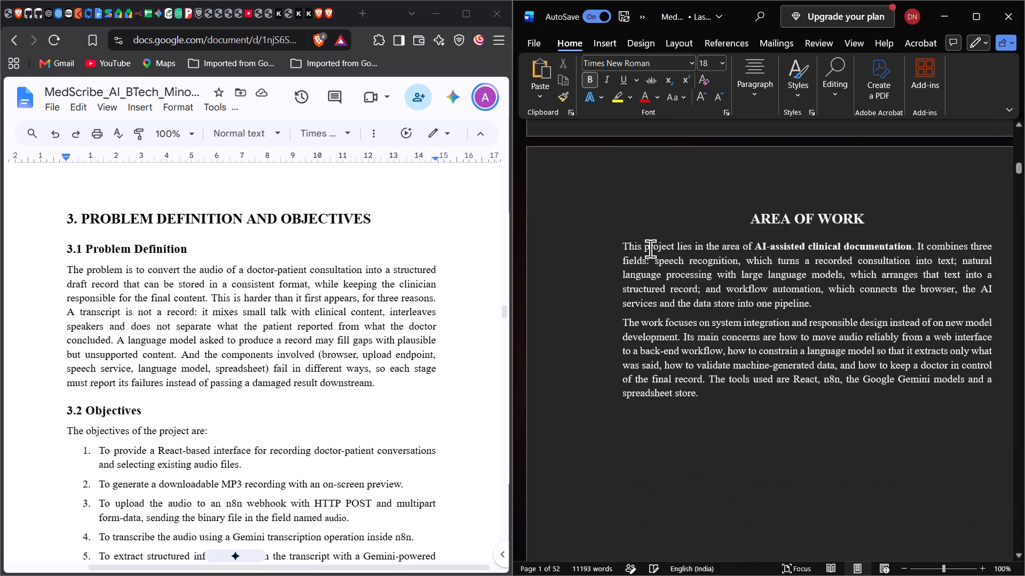
{"action": "scroll", "coordinate": [650, 249], "scroll_direction": "down", "scroll_amount": 5}
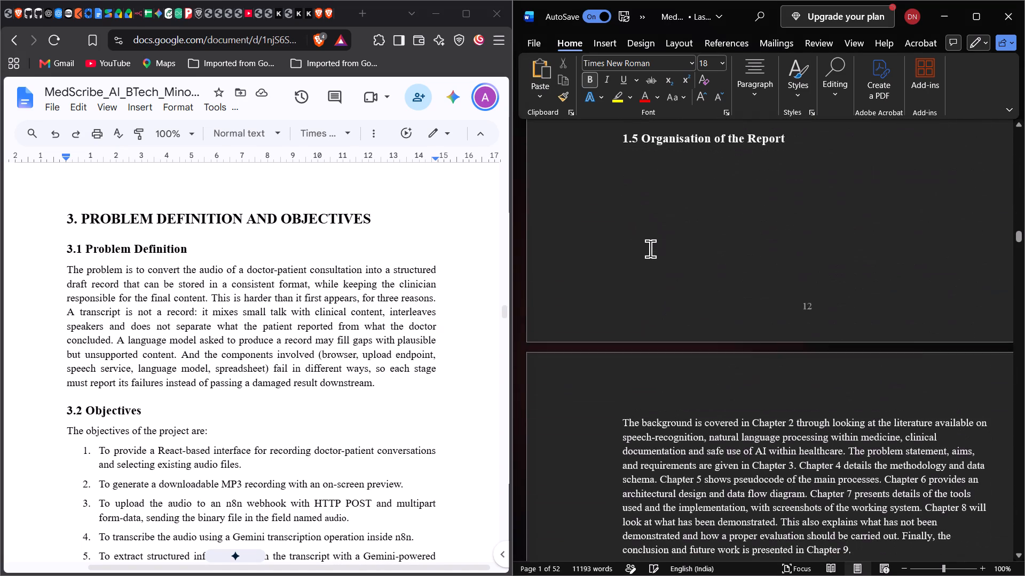
{"action": "scroll", "coordinate": [650, 249], "scroll_direction": "down", "scroll_amount": 4}
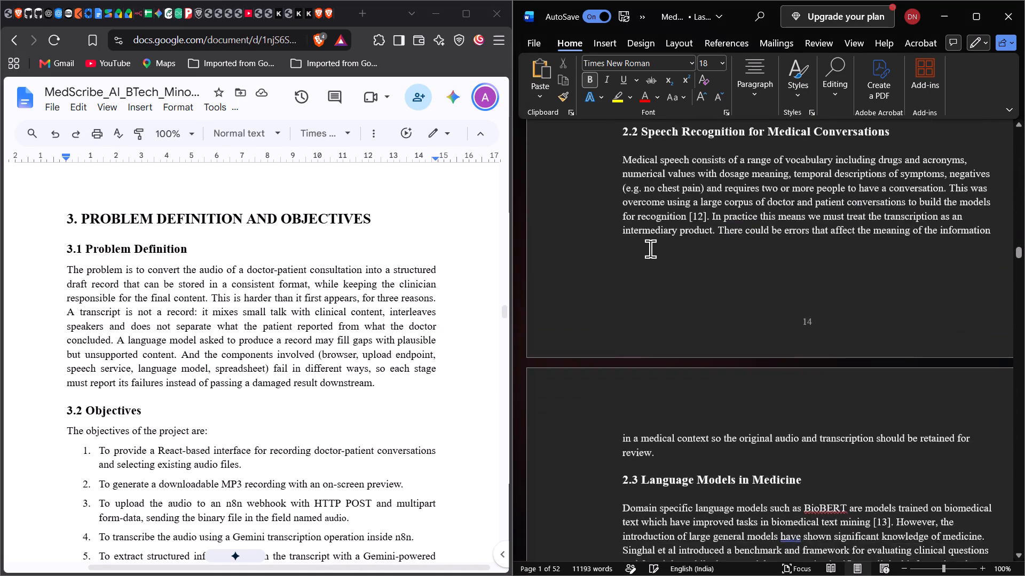
{"action": "scroll", "coordinate": [650, 249], "scroll_direction": "down", "scroll_amount": 5}
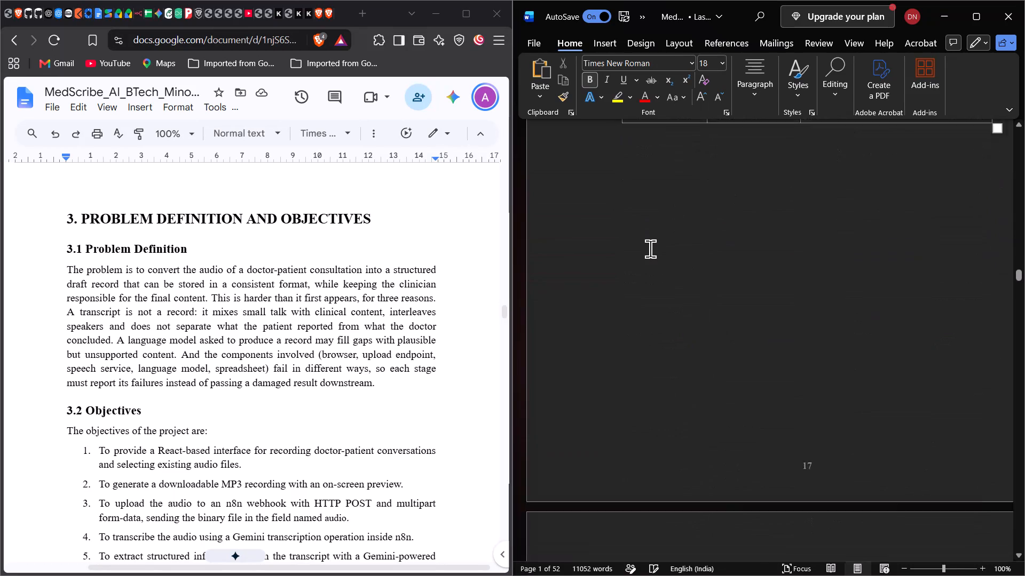
{"action": "scroll", "coordinate": [650, 249], "scroll_direction": "down", "scroll_amount": 3}
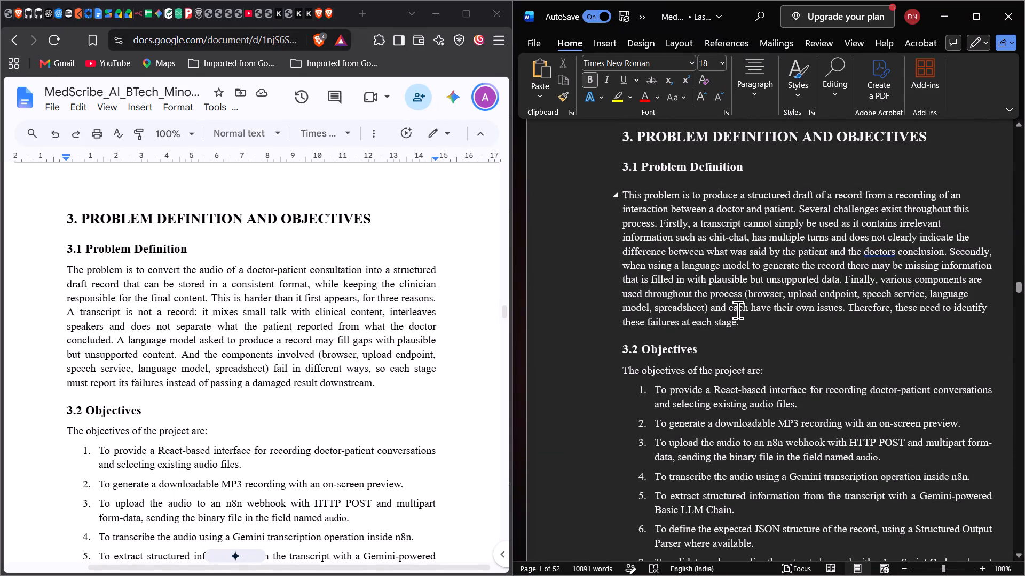
{"action": "left_click_drag", "start_coordinate": [743, 319], "coordinate": [673, 263]}
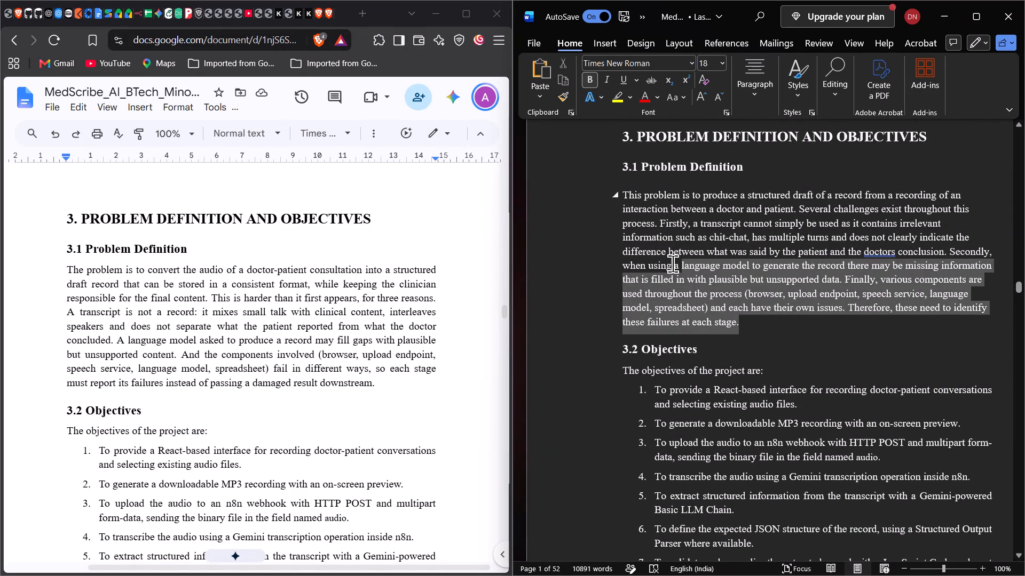
{"action": "left_click_drag", "start_coordinate": [673, 263], "coordinate": [627, 198]}
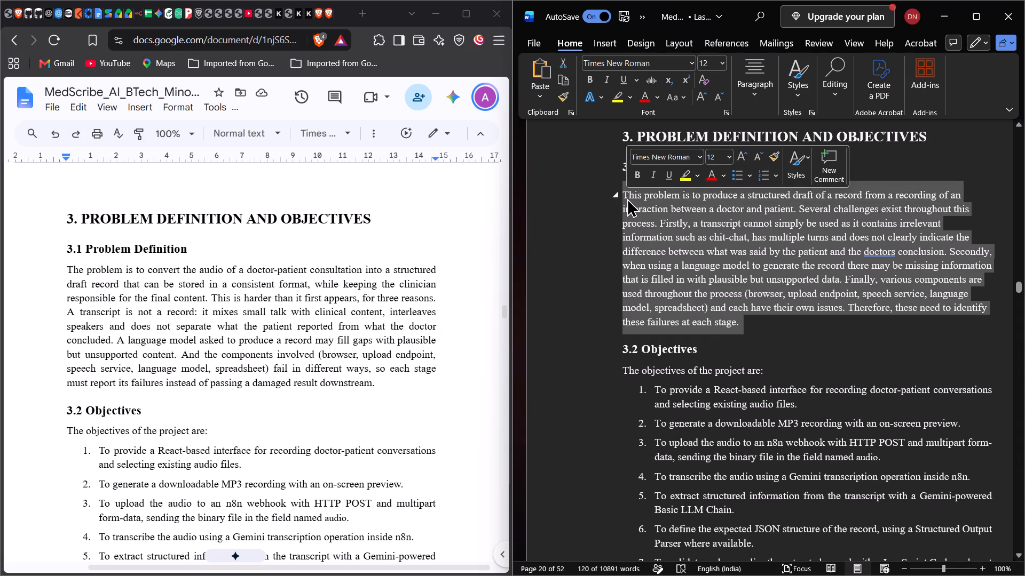
{"action": "key", "text": "ctrl+c"}
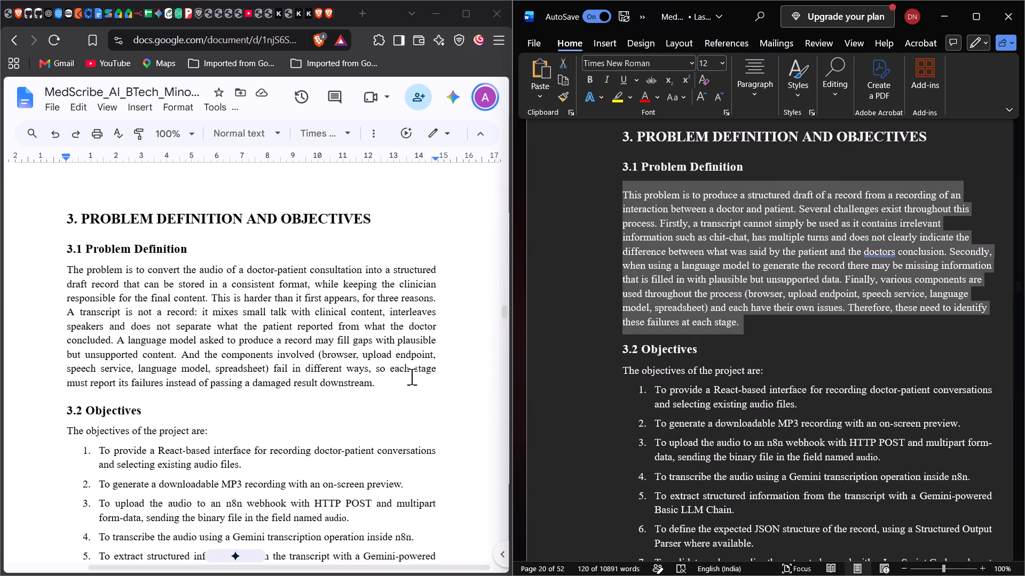
Replace the 3.1 Problem Definition paragraph in the Google Docs report with the paragraph copied from Word.
{"action": "left_click_drag", "start_coordinate": [392, 385], "coordinate": [106, 293]}
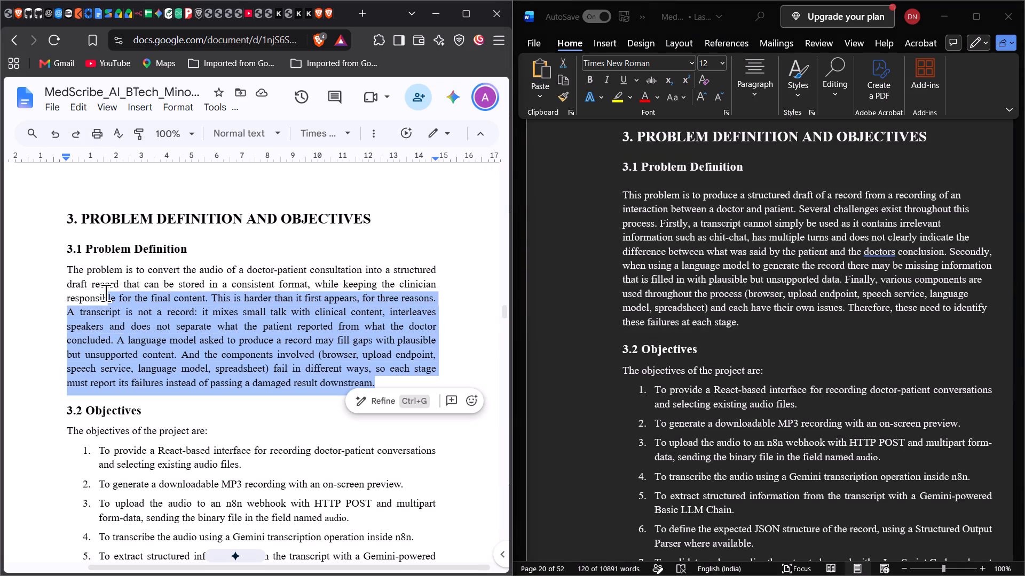
{"action": "key", "text": "shift+Up"}
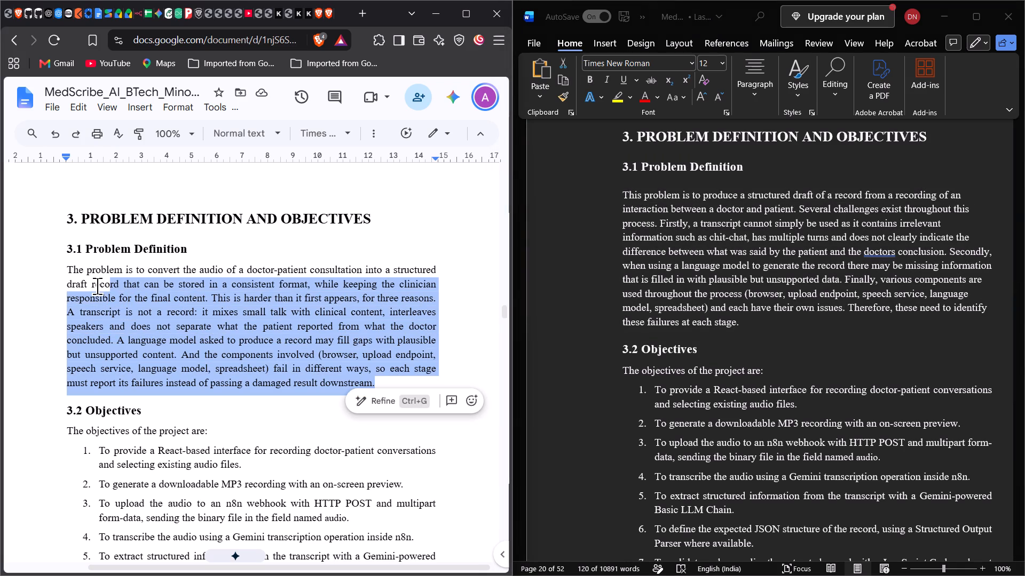
{"action": "key", "text": "shift+Up"}
{"action": "key", "text": "shift+Left"}
{"action": "key", "text": "shift+Left"}
{"action": "key", "text": "shift+Left"}
{"action": "key", "text": "shift+Left"}
{"action": "key", "text": "shift+Left"}
{"action": "key", "text": "shift+Left"}
{"action": "key", "text": "shift+Left"}
{"action": "key", "text": "shift+Left"}
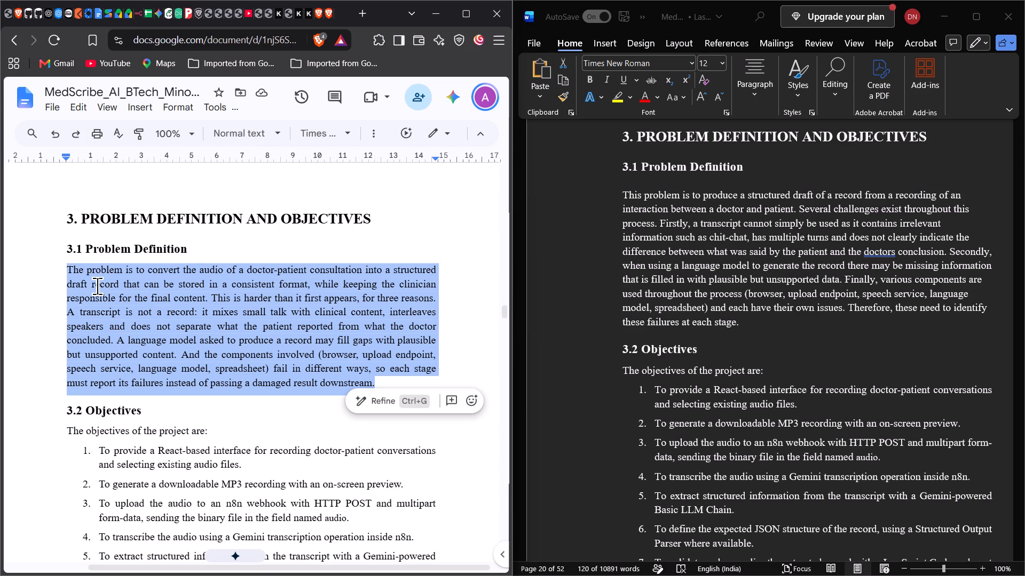
{"action": "key", "text": "shift+Left"}
{"action": "key", "text": "shift+Right"}
{"action": "key", "text": "ctrl+v"}
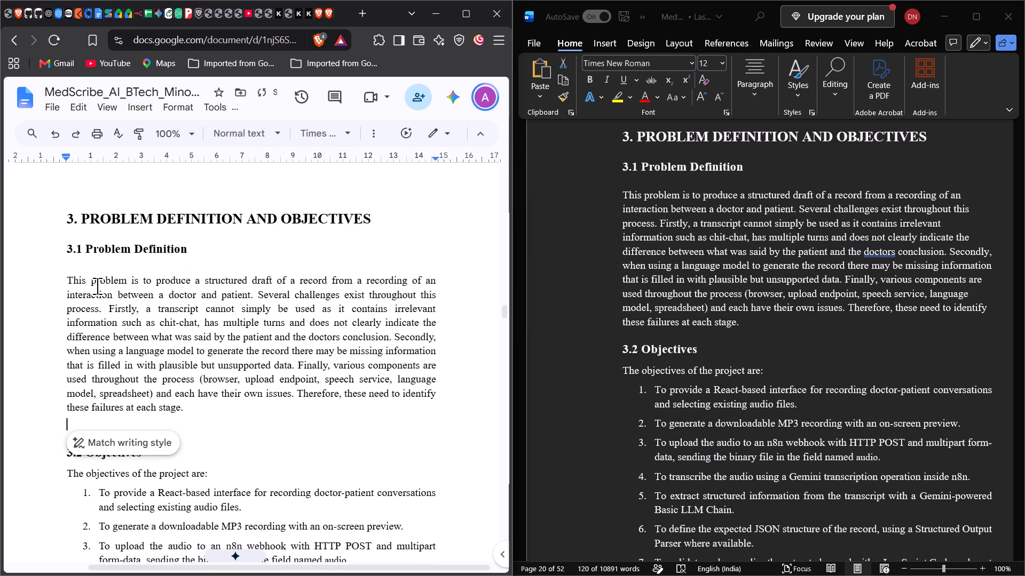
Replace the 3.4 Non-Functional Requirements paragraph in Google Docs with the corresponding paragraph from the Word report.
{"action": "scroll", "coordinate": [97, 286], "scroll_direction": "down", "scroll_amount": 4}
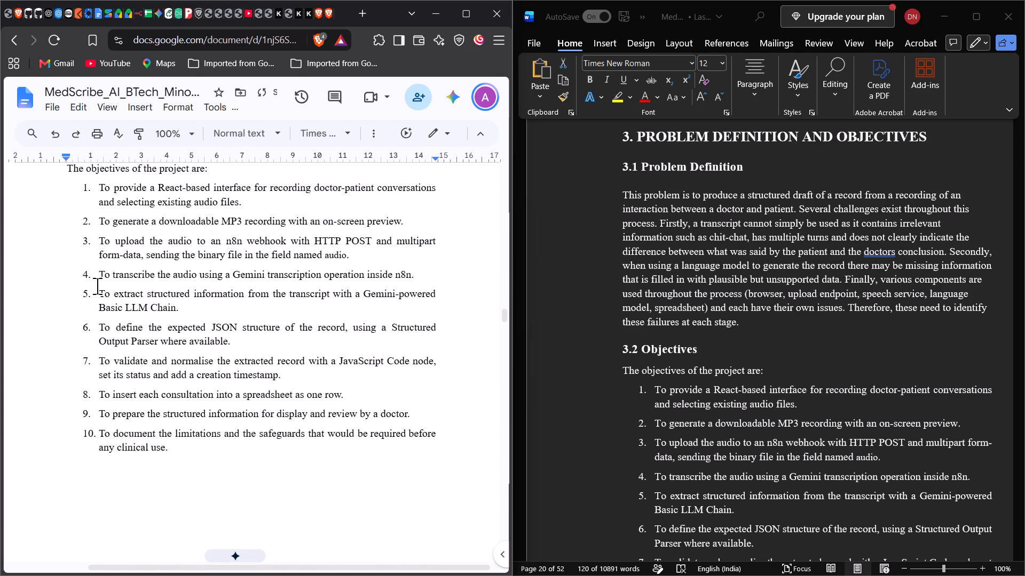
{"action": "scroll", "coordinate": [97, 286], "scroll_direction": "down", "scroll_amount": 4}
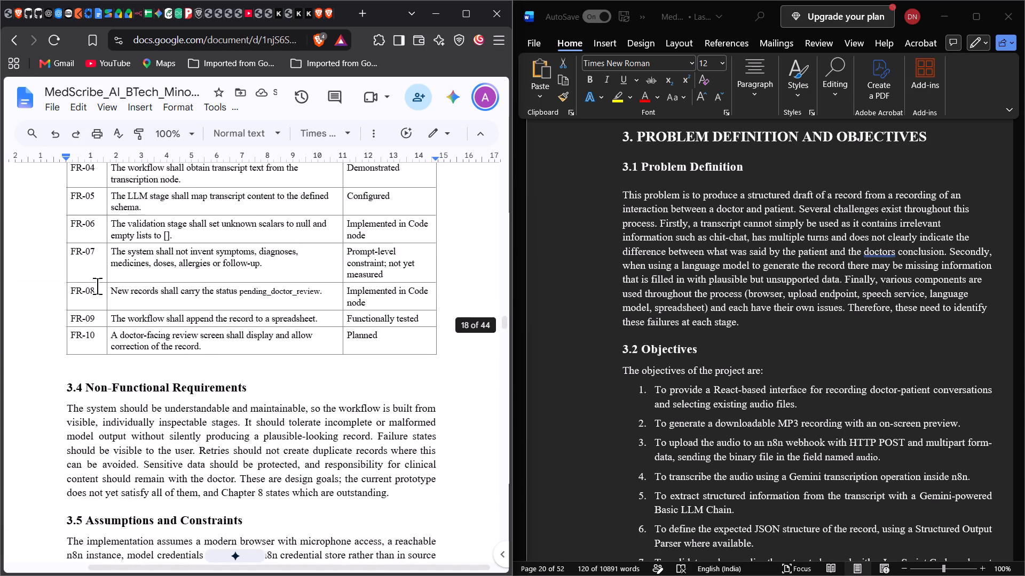
{"action": "scroll", "coordinate": [97, 286], "scroll_direction": "down", "scroll_amount": 1}
{"action": "scroll", "coordinate": [97, 286], "scroll_direction": "up", "scroll_amount": 1}
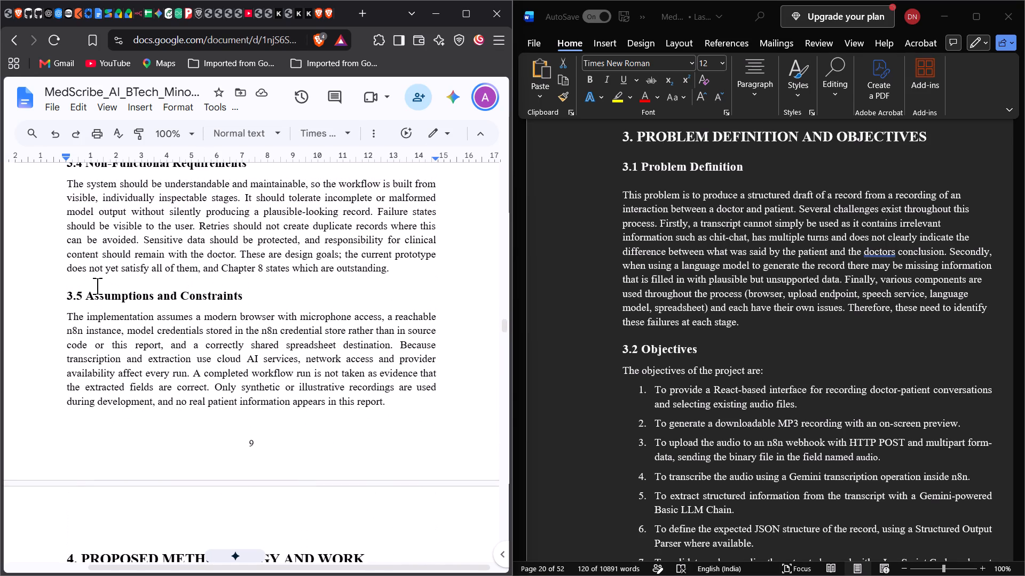
{"action": "scroll", "coordinate": [97, 286], "scroll_direction": "up", "scroll_amount": 1}
{"action": "scroll", "coordinate": [663, 308], "scroll_direction": "down", "scroll_amount": 3}
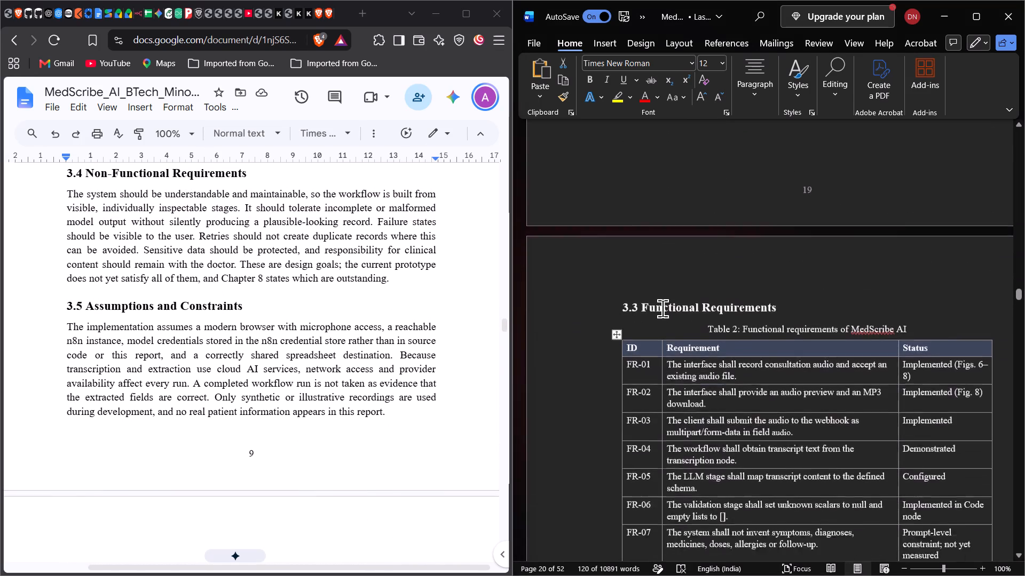
{"action": "scroll", "coordinate": [663, 308], "scroll_direction": "down", "scroll_amount": 1}
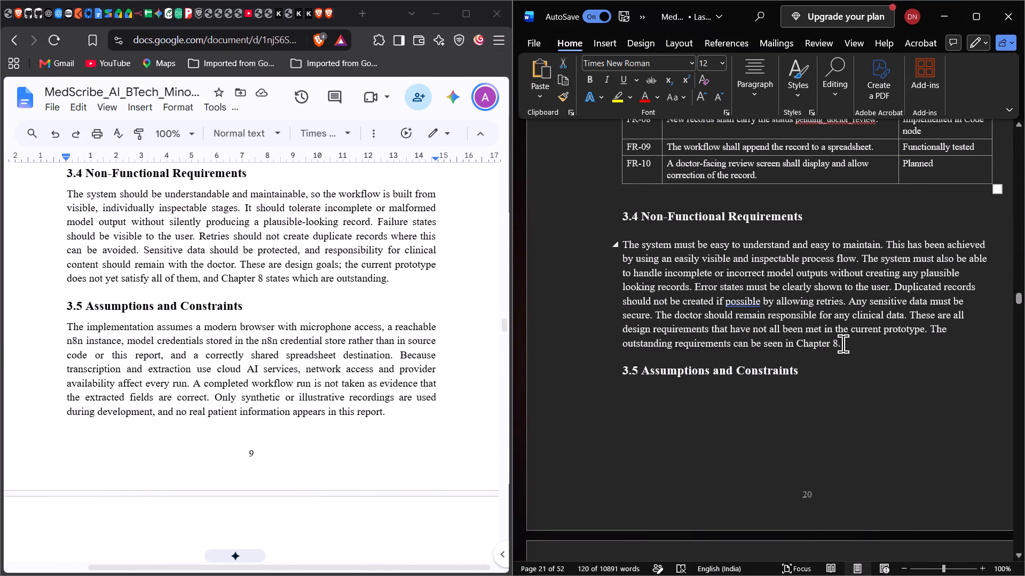
{"action": "left_click_drag", "start_coordinate": [843, 343], "coordinate": [628, 243]}
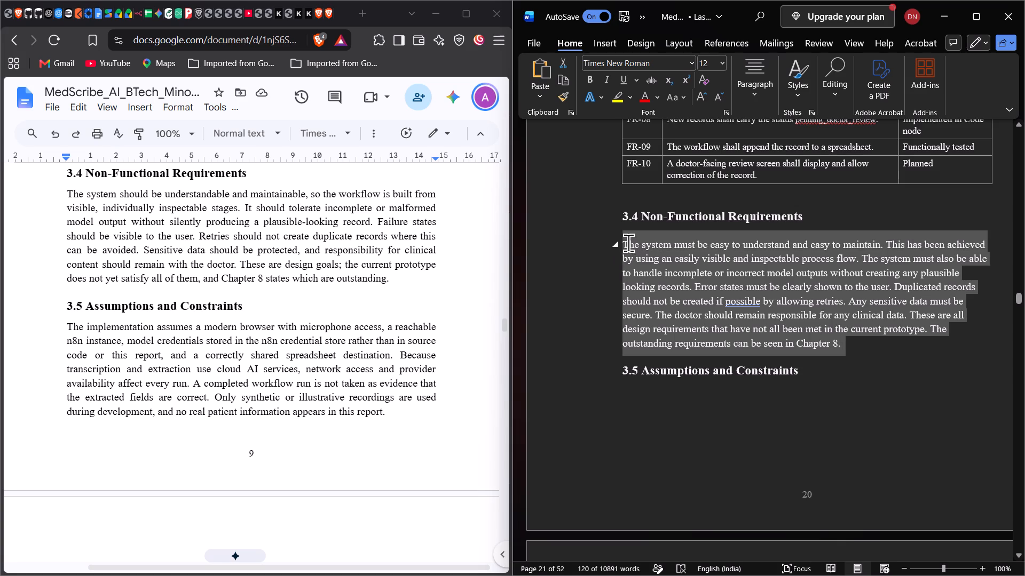
{"action": "left_click_drag", "start_coordinate": [628, 243], "coordinate": [625, 245]}
{"action": "key", "text": "ctrl+c"}
{"action": "left_click_drag", "start_coordinate": [399, 275], "coordinate": [54, 194]}
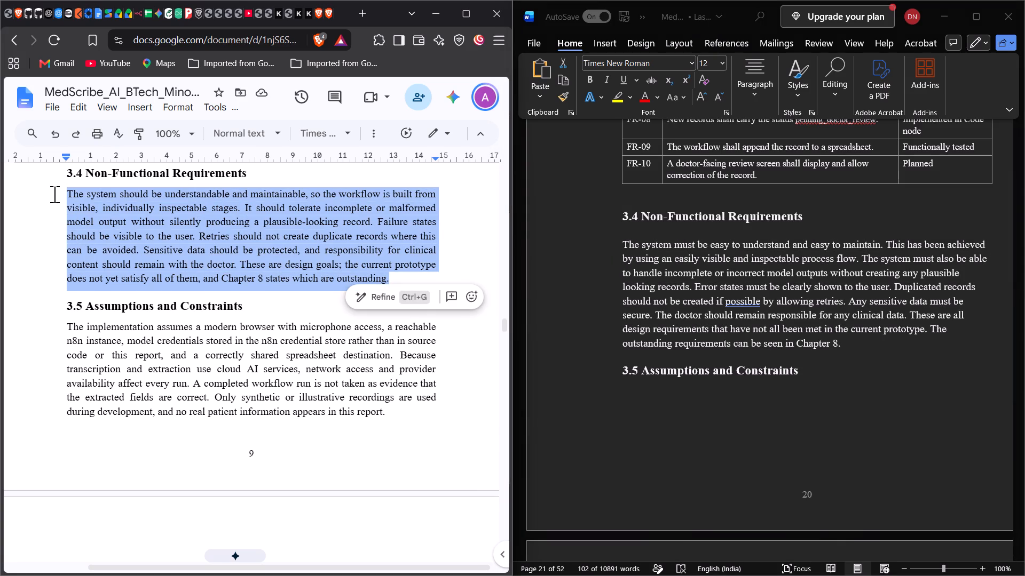
{"action": "key", "text": "ctrl+v"}
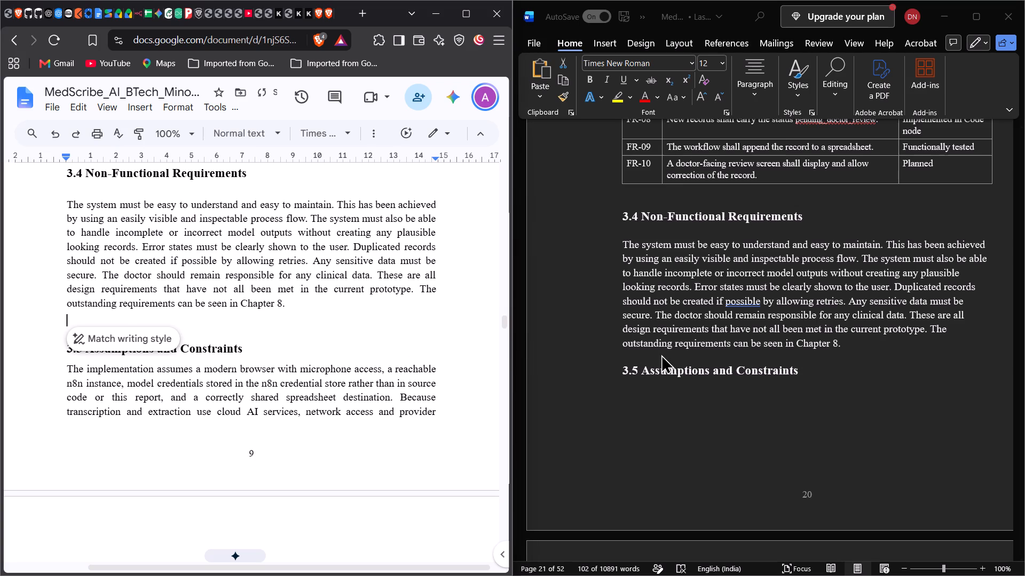
Replace the 3.5 Assumptions and Constraints paragraph in Google Docs with the corresponding paragraph from the Word report.
{"action": "scroll", "coordinate": [661, 354], "scroll_direction": "down", "scroll_amount": 2}
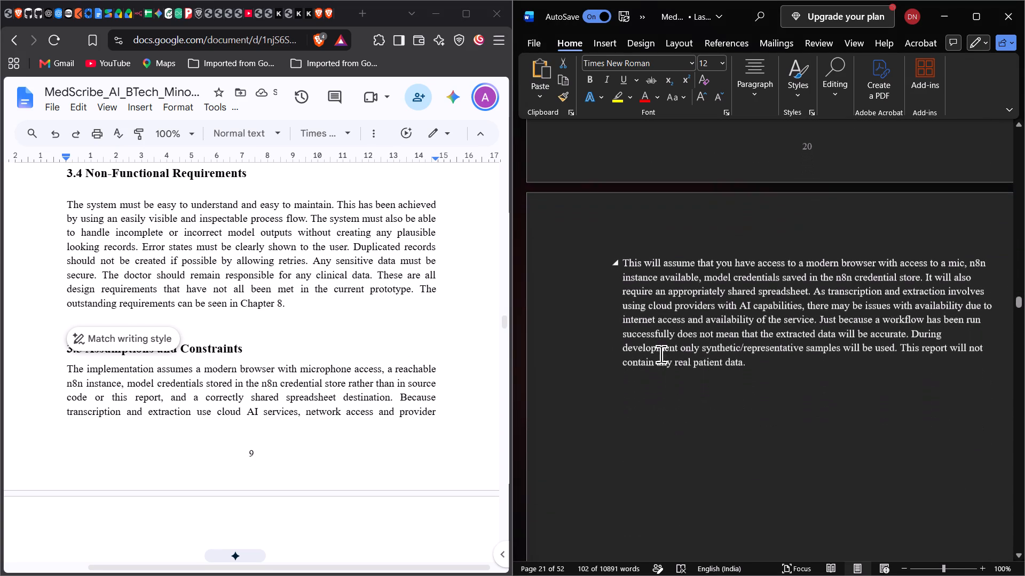
{"action": "left_click_drag", "start_coordinate": [757, 363], "coordinate": [619, 266]}
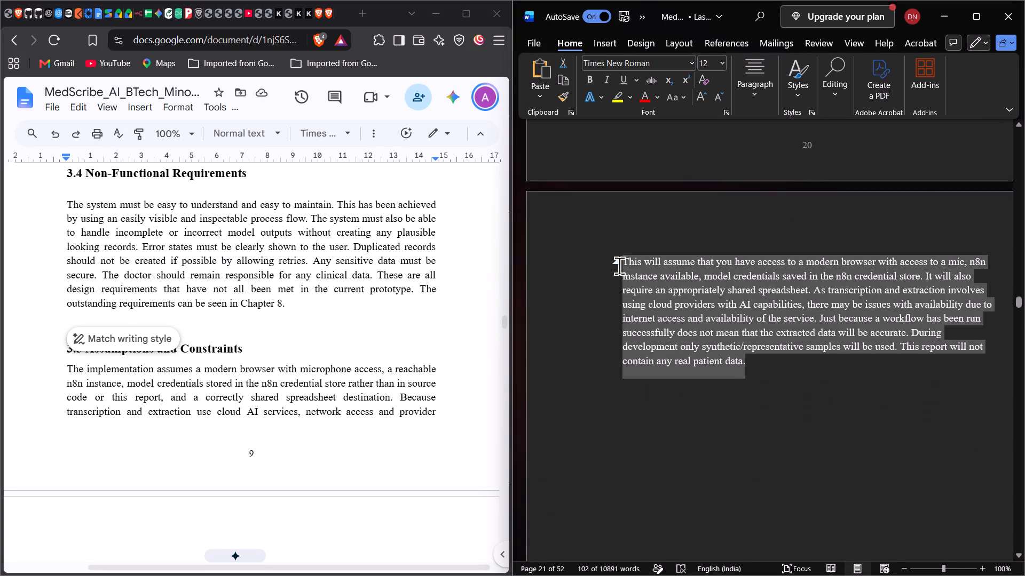
{"action": "left_click_drag", "start_coordinate": [619, 266], "coordinate": [616, 261]}
{"action": "key", "text": "ctrl+c"}
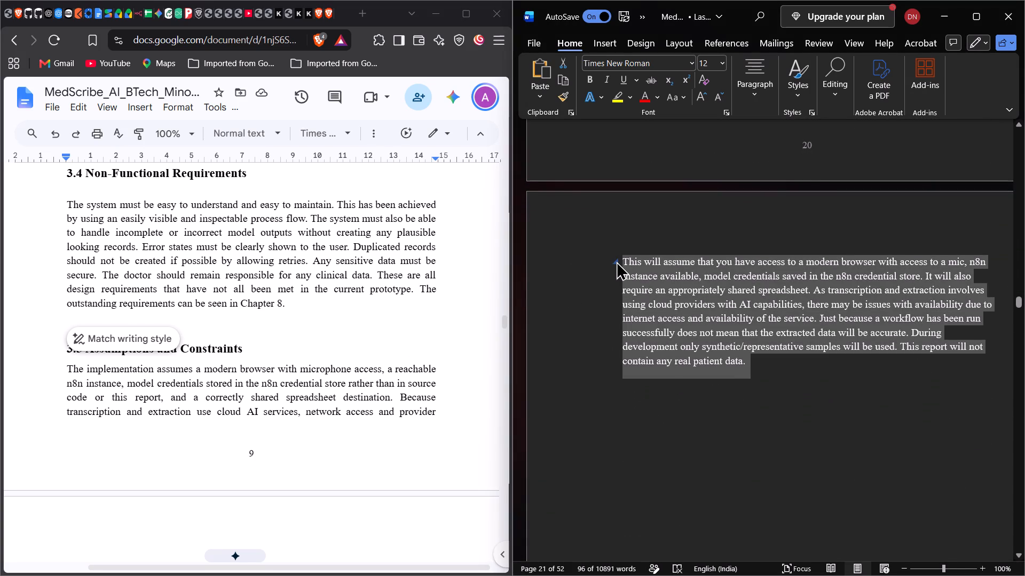
{"action": "scroll", "coordinate": [435, 301], "scroll_direction": "down", "scroll_amount": 1}
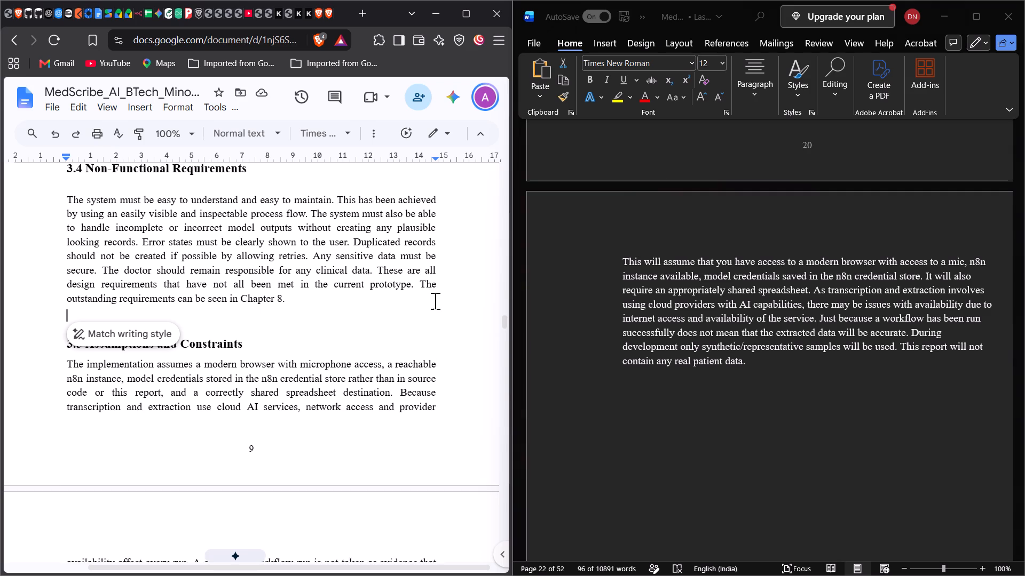
{"action": "scroll", "coordinate": [435, 301], "scroll_direction": "down", "scroll_amount": 2}
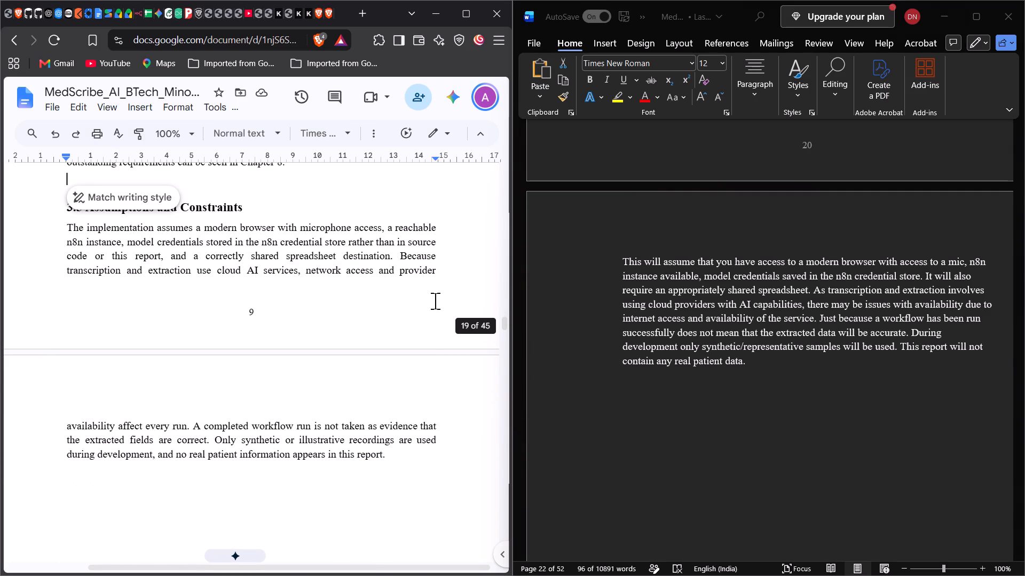
{"action": "left_click_drag", "start_coordinate": [399, 463], "coordinate": [0, 233]}
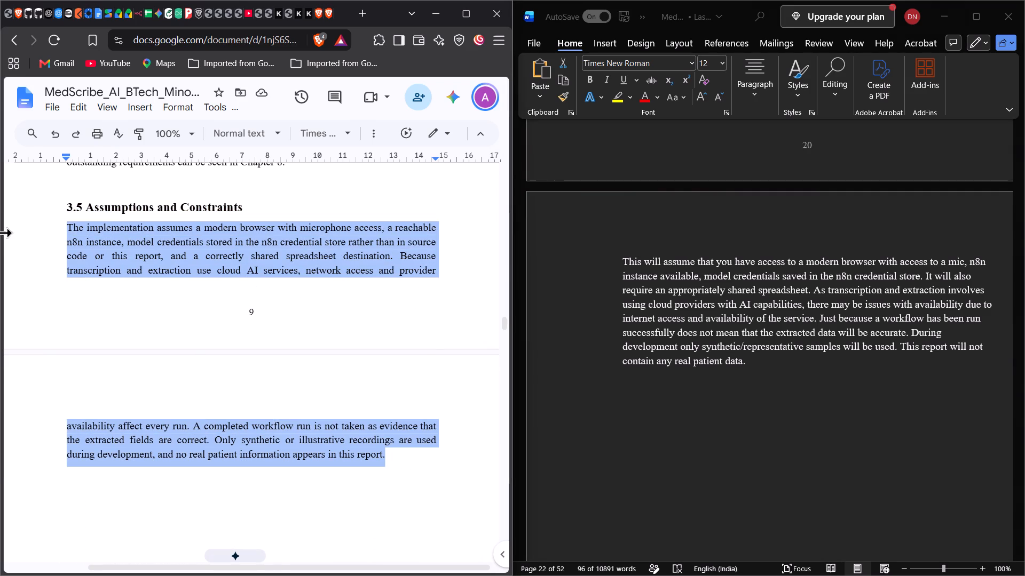
{"action": "key", "text": "ctrl+v"}
In the Word report, find section 4.1 Methodology Overview and copy both of its body paragraphs.
{"action": "scroll", "coordinate": [0, 233], "scroll_direction": "down", "scroll_amount": 1}
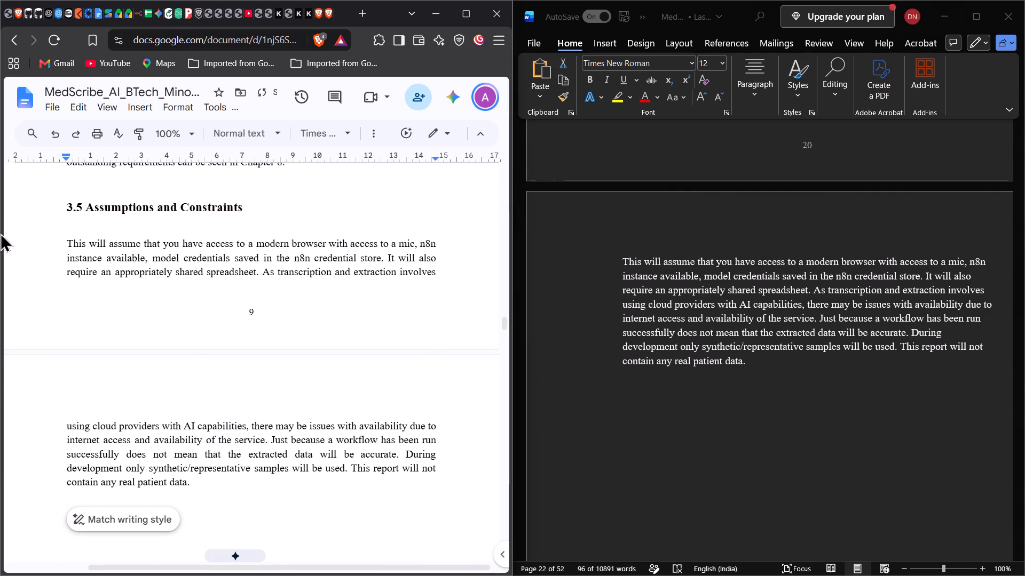
{"action": "scroll", "coordinate": [0, 233], "scroll_direction": "down", "scroll_amount": 1}
{"action": "scroll", "coordinate": [142, 296], "scroll_direction": "down", "scroll_amount": 5}
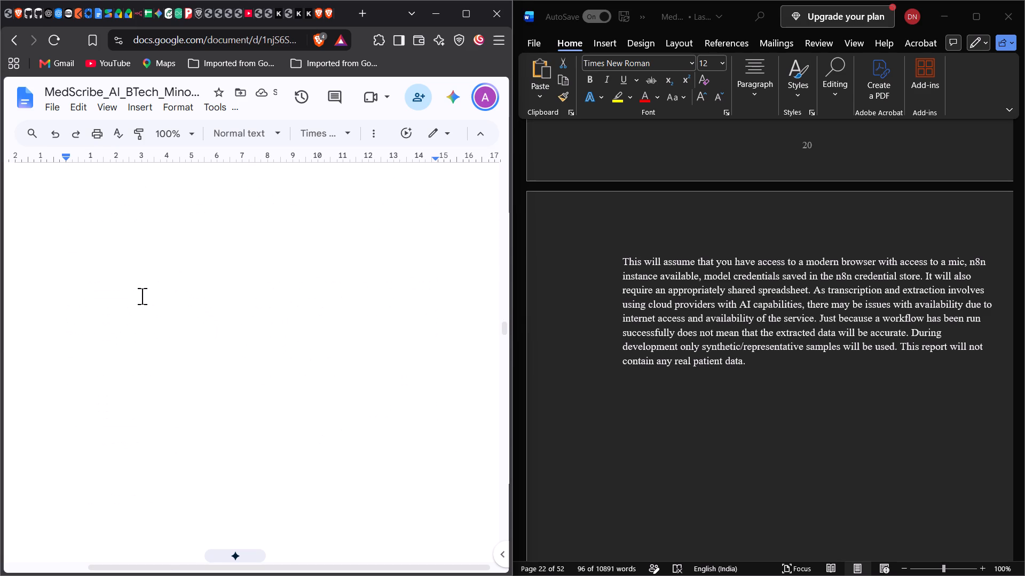
{"action": "scroll", "coordinate": [142, 296], "scroll_direction": "down", "scroll_amount": 2}
{"action": "scroll", "coordinate": [643, 372], "scroll_direction": "down", "scroll_amount": 1}
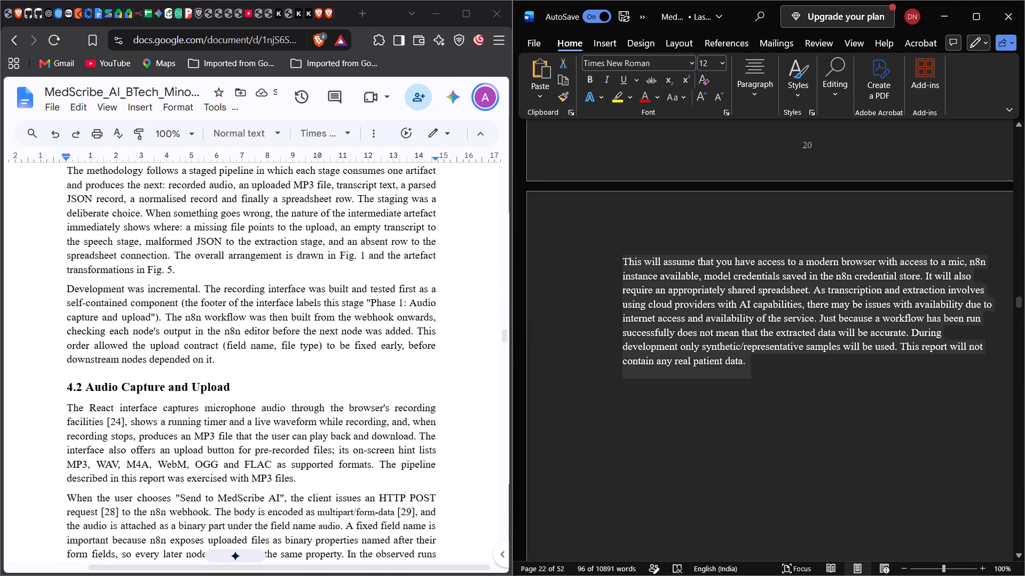
{"action": "scroll", "coordinate": [643, 372], "scroll_direction": "down", "scroll_amount": 2}
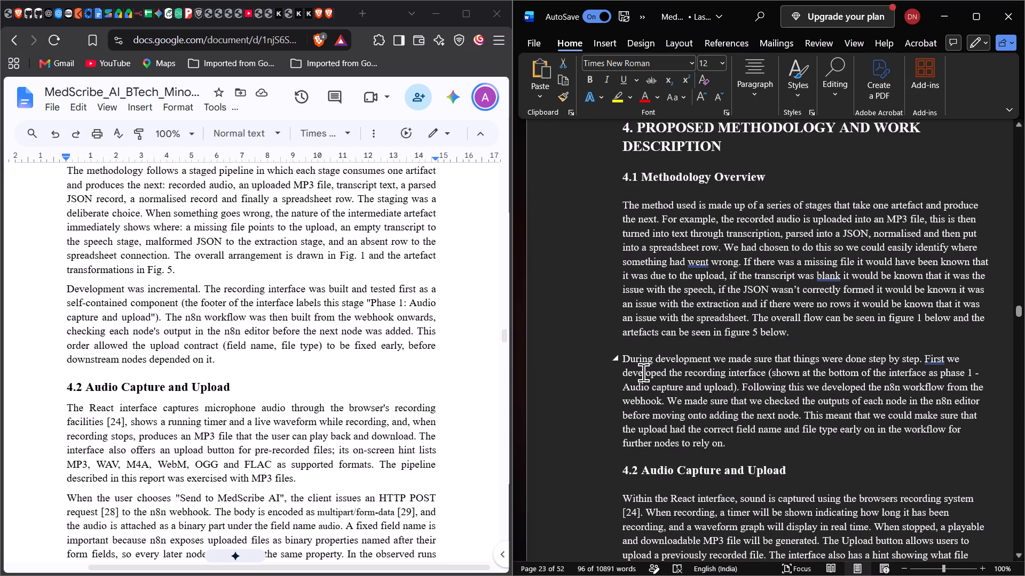
{"action": "scroll", "coordinate": [643, 372], "scroll_direction": "left", "scroll_amount": 3}
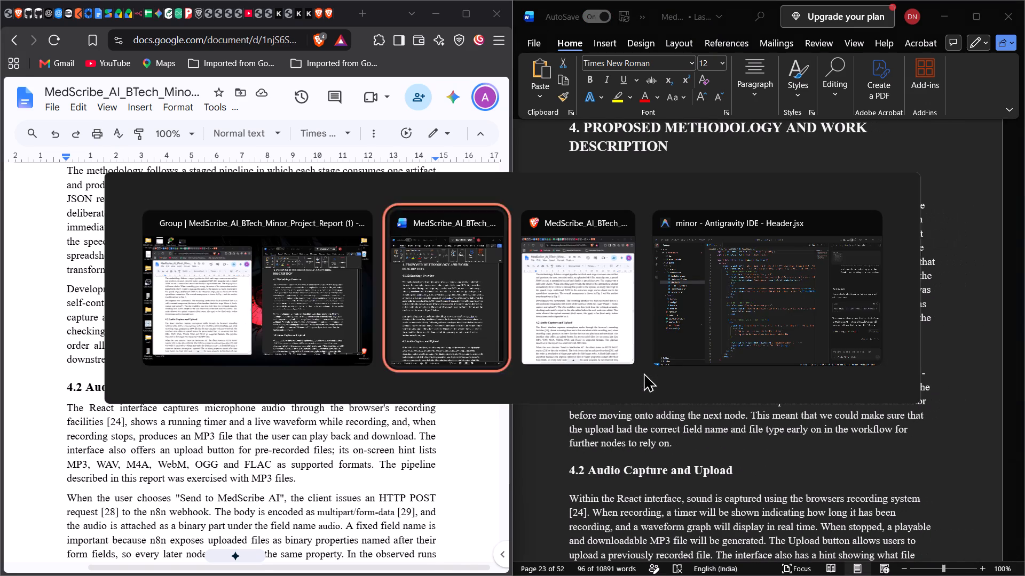
{"action": "scroll", "coordinate": [643, 372], "scroll_direction": "down", "scroll_amount": 1}
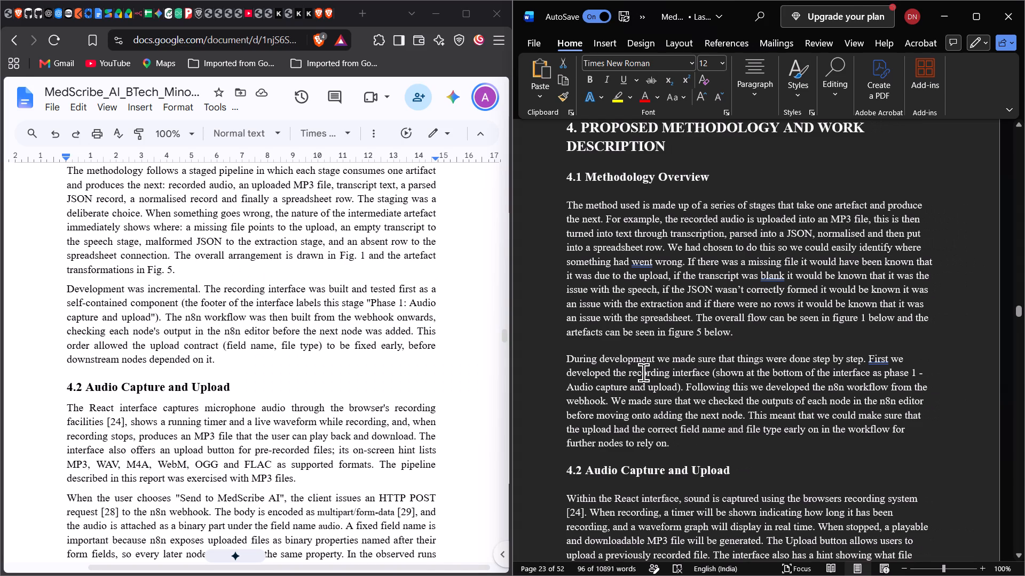
{"action": "scroll", "coordinate": [333, 333], "scroll_direction": "up", "scroll_amount": 1}
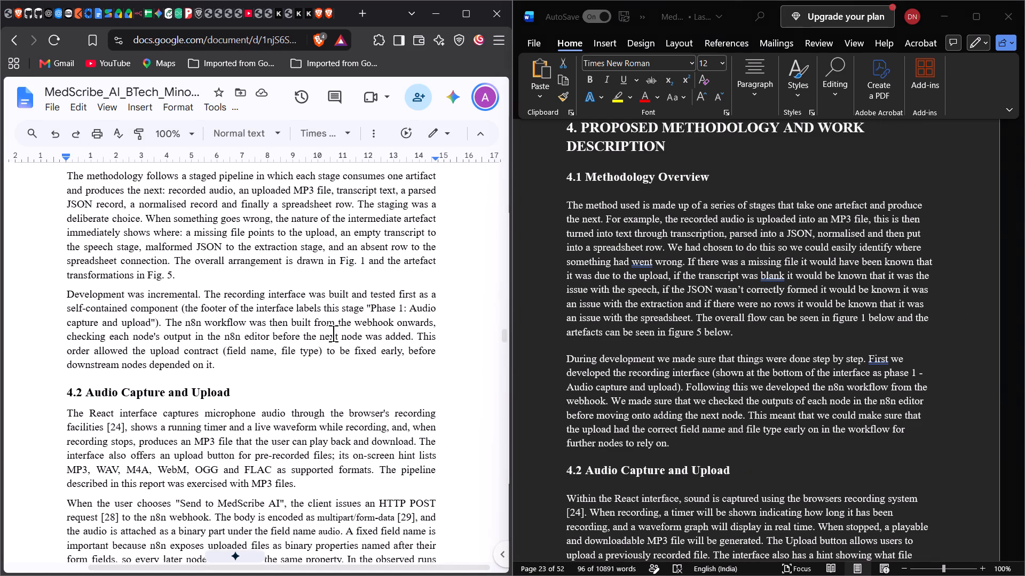
{"action": "scroll", "coordinate": [333, 333], "scroll_direction": "up", "scroll_amount": 1}
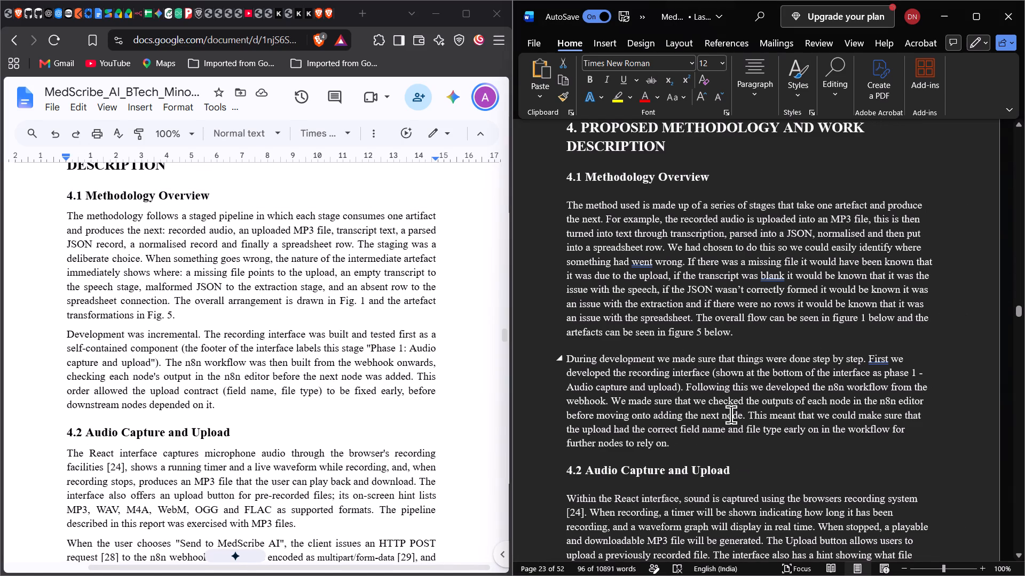
{"action": "left_click_drag", "start_coordinate": [677, 443], "coordinate": [555, 226]}
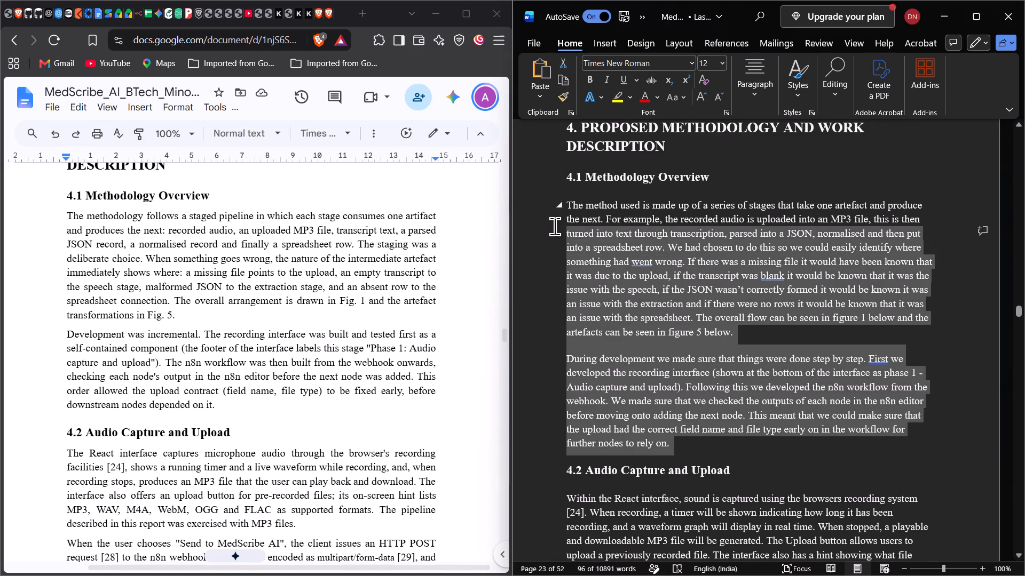
{"action": "left_click_drag", "start_coordinate": [555, 226], "coordinate": [558, 210]}
{"action": "key", "text": "ctrl+c"}
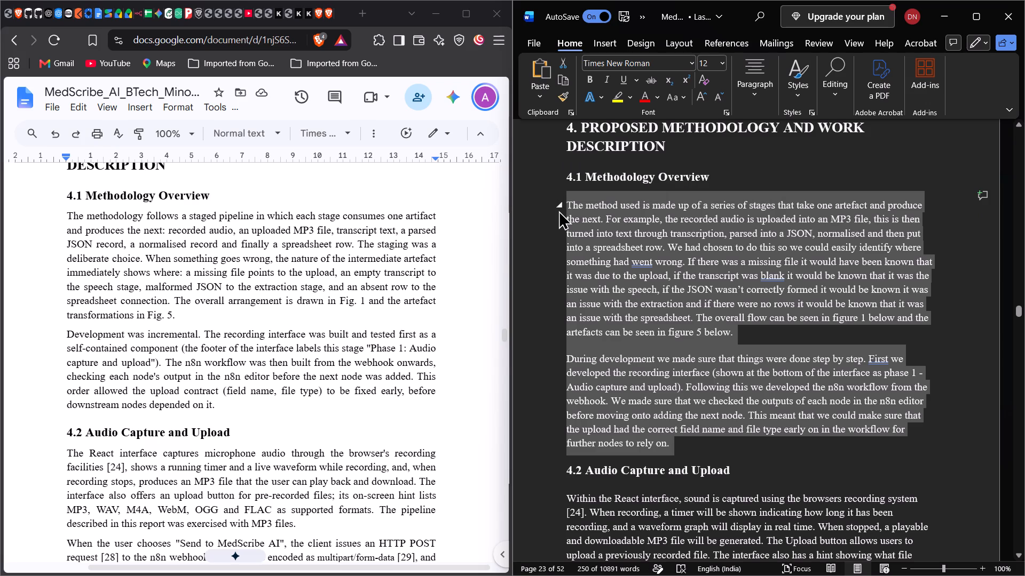
{"action": "left_click", "coordinate": [558, 210]}
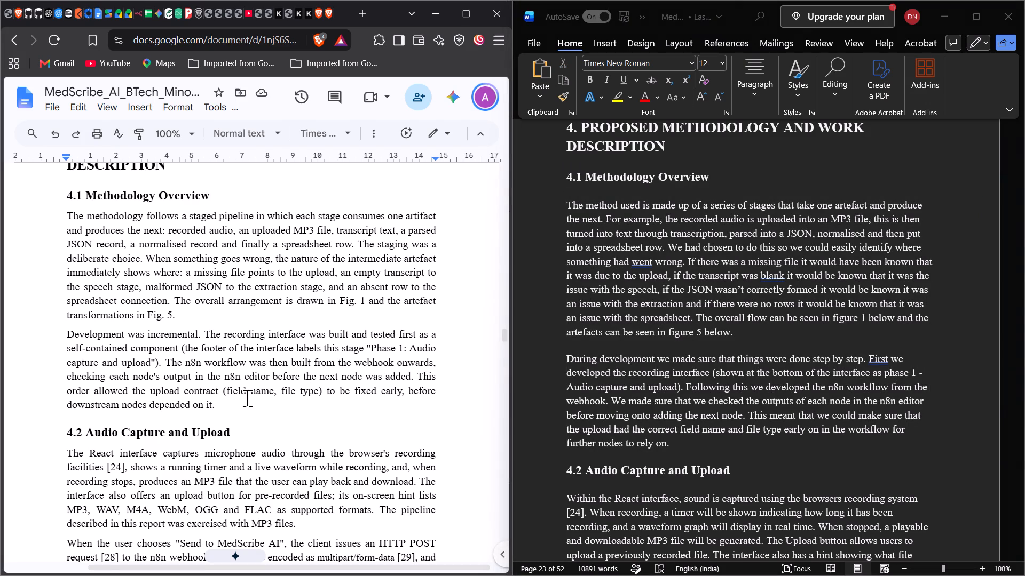
Replace both 4.1 Methodology Overview paragraphs in the Google Docs report with the paragraphs copied from Word.
{"action": "left_click_drag", "start_coordinate": [226, 409], "coordinate": [65, 225]}
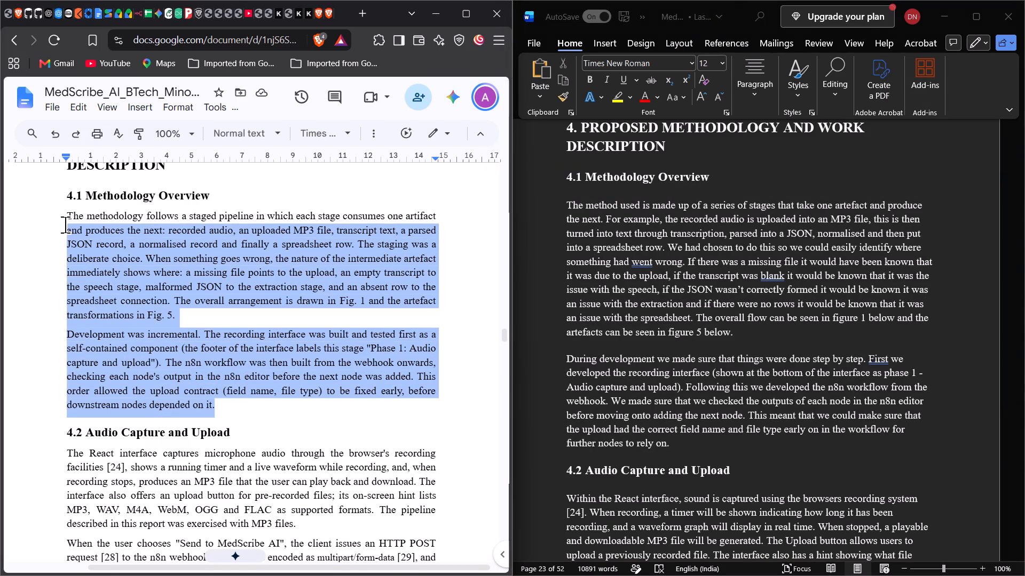
{"action": "left_click_drag", "start_coordinate": [65, 225], "coordinate": [39, 219]}
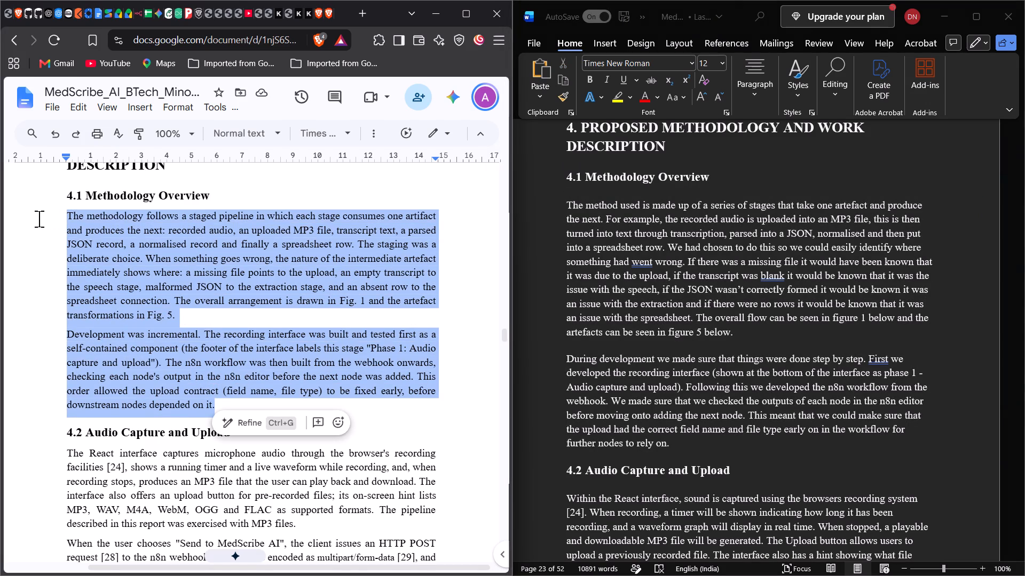
{"action": "key", "text": "ctrl+v"}
Replace both 4.2 Audio Capture and Upload paragraphs in Google Docs with the corresponding two paragraphs from the Word report.
{"action": "scroll", "coordinate": [351, 323], "scroll_direction": "down", "scroll_amount": 3}
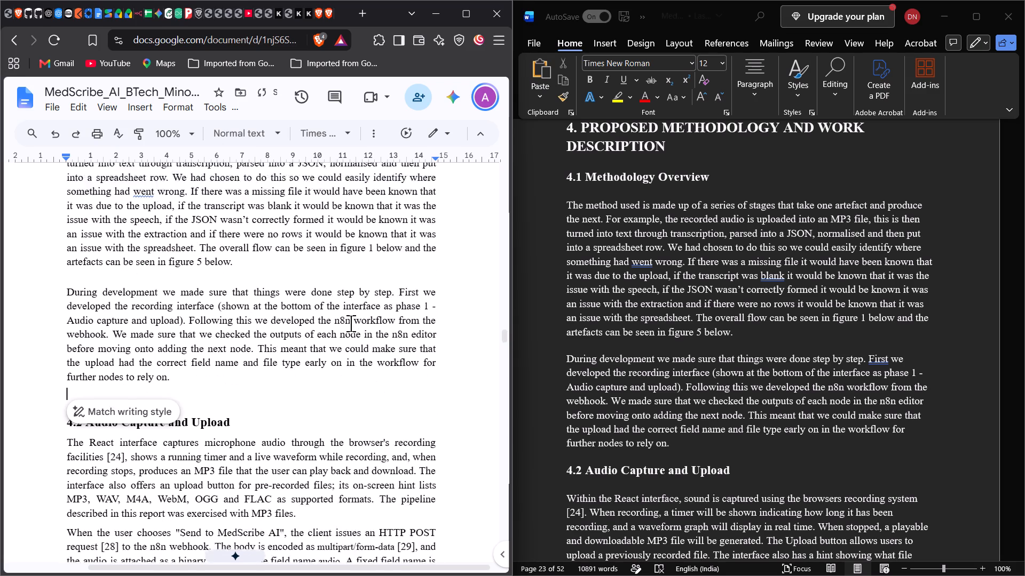
{"action": "scroll", "coordinate": [351, 323], "scroll_direction": "down", "scroll_amount": 1}
{"action": "scroll", "coordinate": [704, 319], "scroll_direction": "down", "scroll_amount": 1}
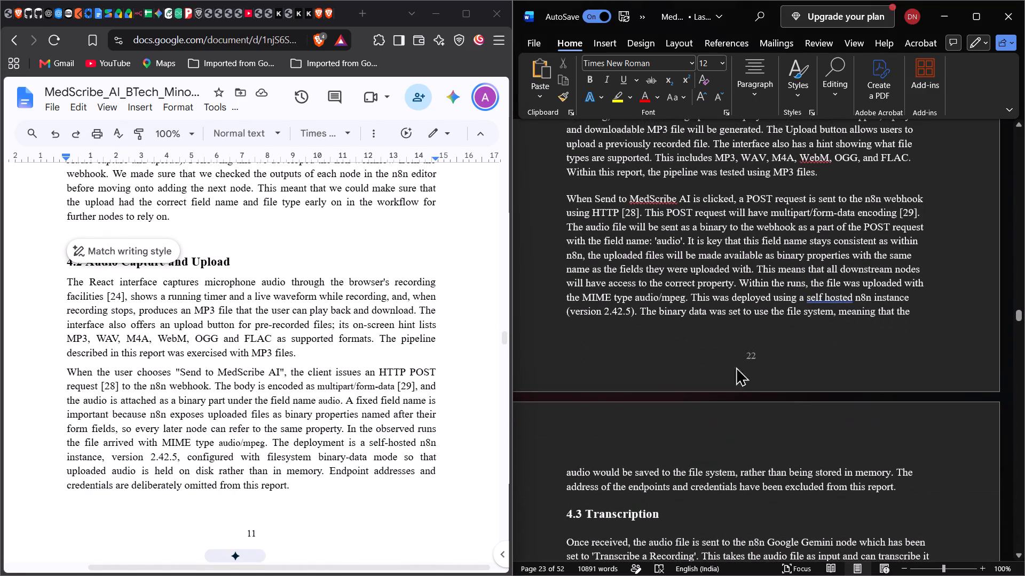
{"action": "left_click_drag", "start_coordinate": [902, 484], "coordinate": [589, 193]}
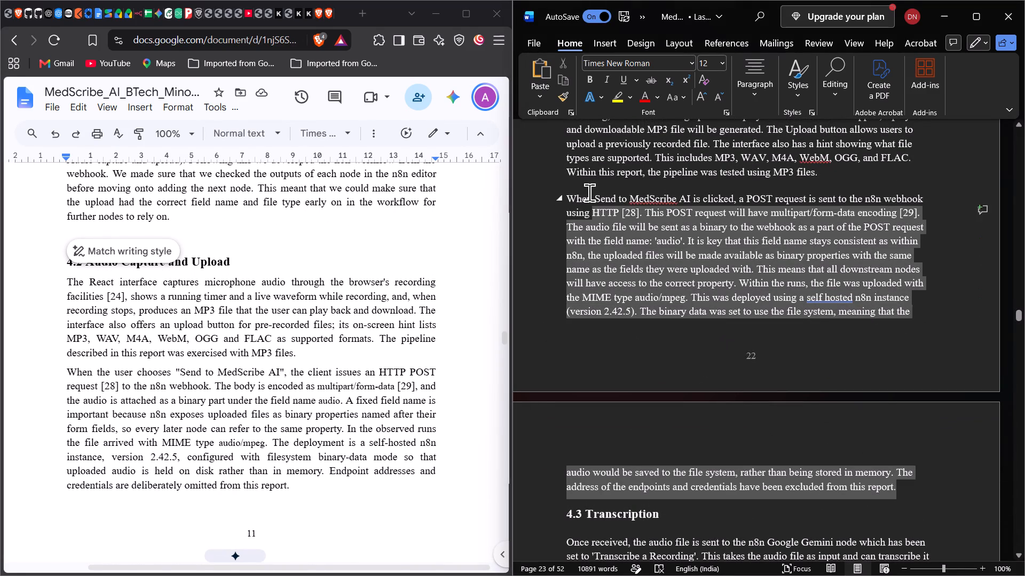
{"action": "left_click_drag", "start_coordinate": [589, 193], "coordinate": [566, 403]}
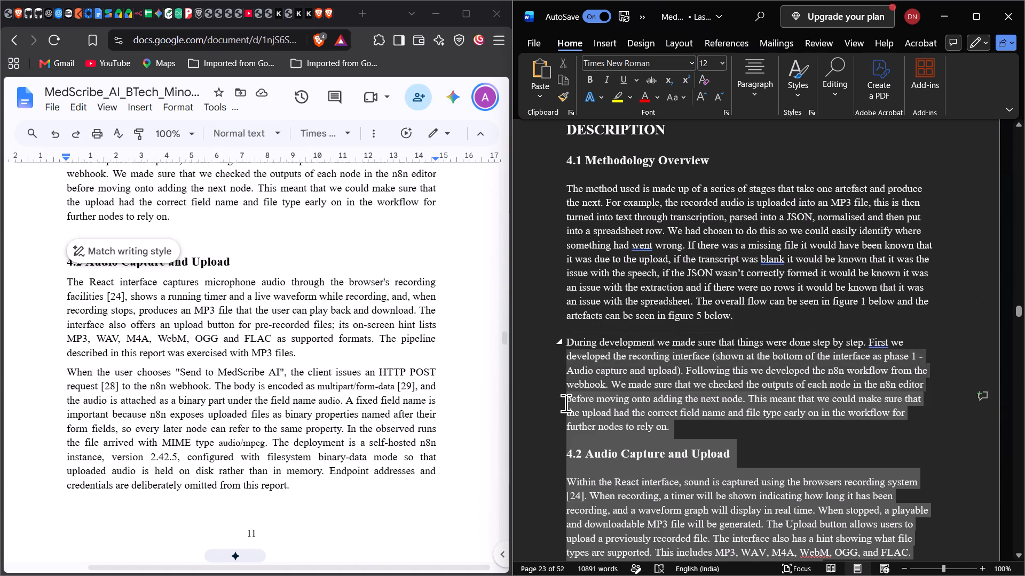
{"action": "left_click_drag", "start_coordinate": [566, 403], "coordinate": [565, 473]}
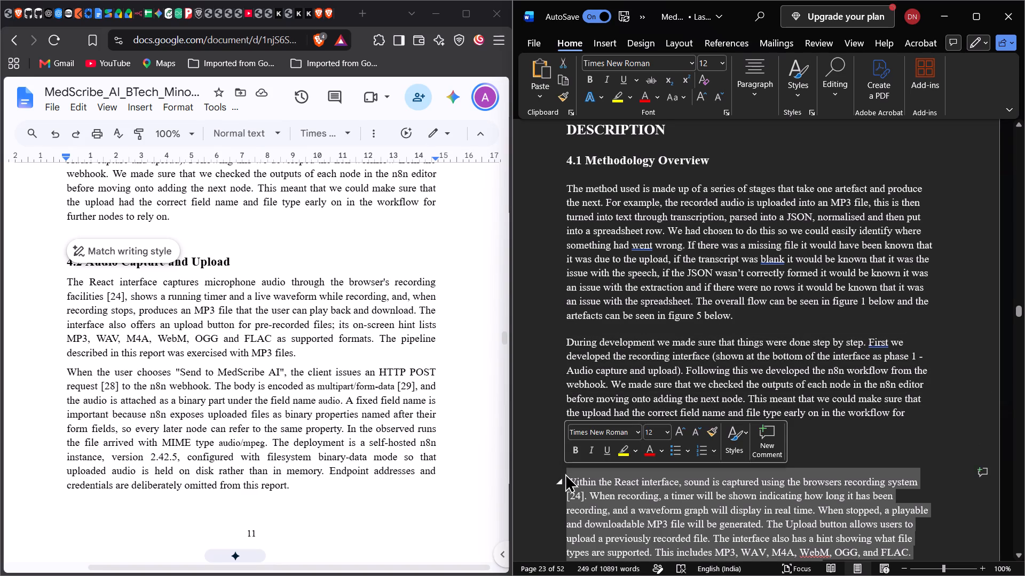
{"action": "key", "text": "ctrl+c"}
{"action": "scroll", "coordinate": [282, 403], "scroll_direction": "down", "scroll_amount": 1}
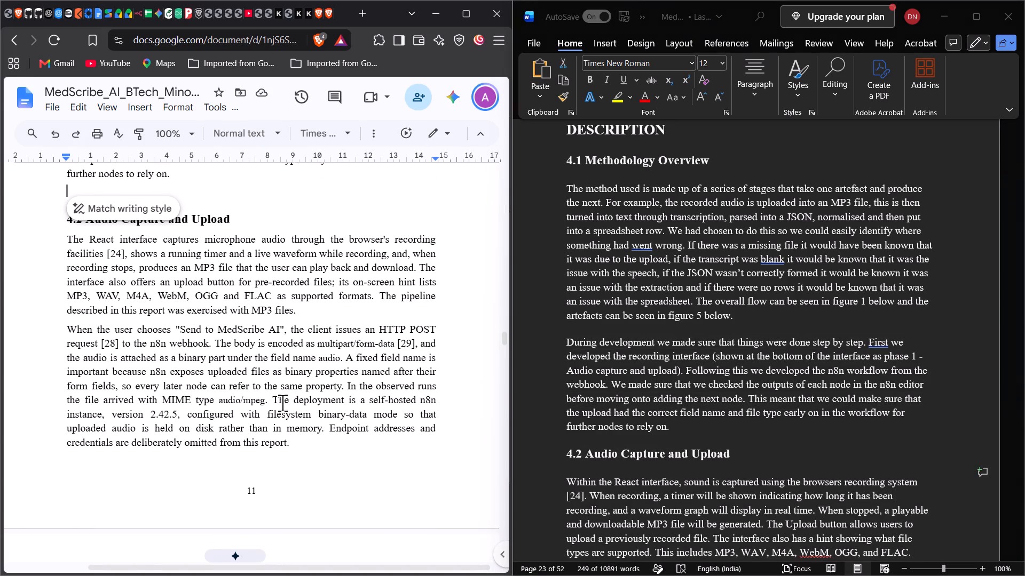
{"action": "scroll", "coordinate": [282, 403], "scroll_direction": "down", "scroll_amount": 1}
{"action": "left_click_drag", "start_coordinate": [301, 406], "coordinate": [14, 219]}
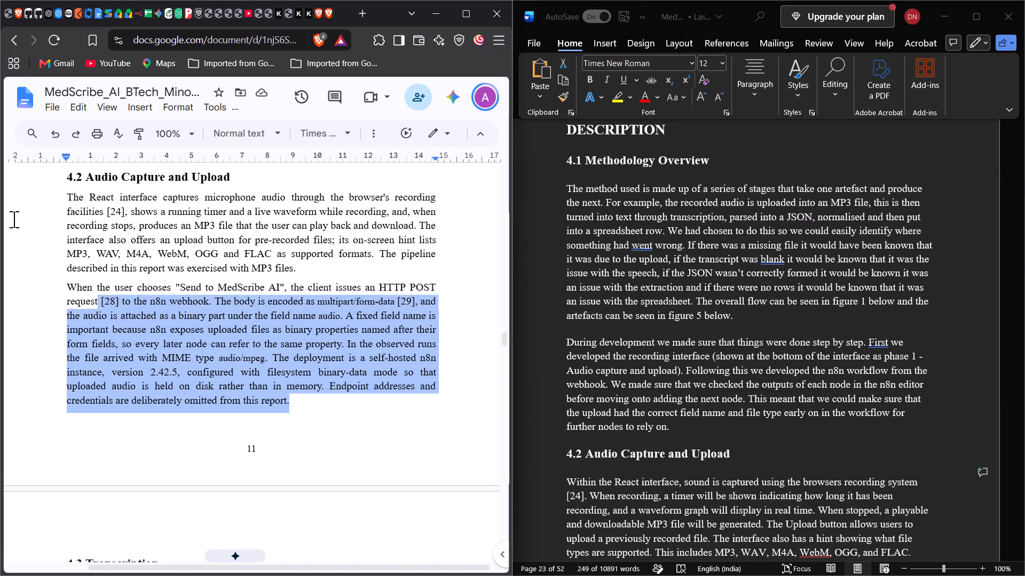
{"action": "left_click_drag", "start_coordinate": [14, 219], "coordinate": [3, 200]}
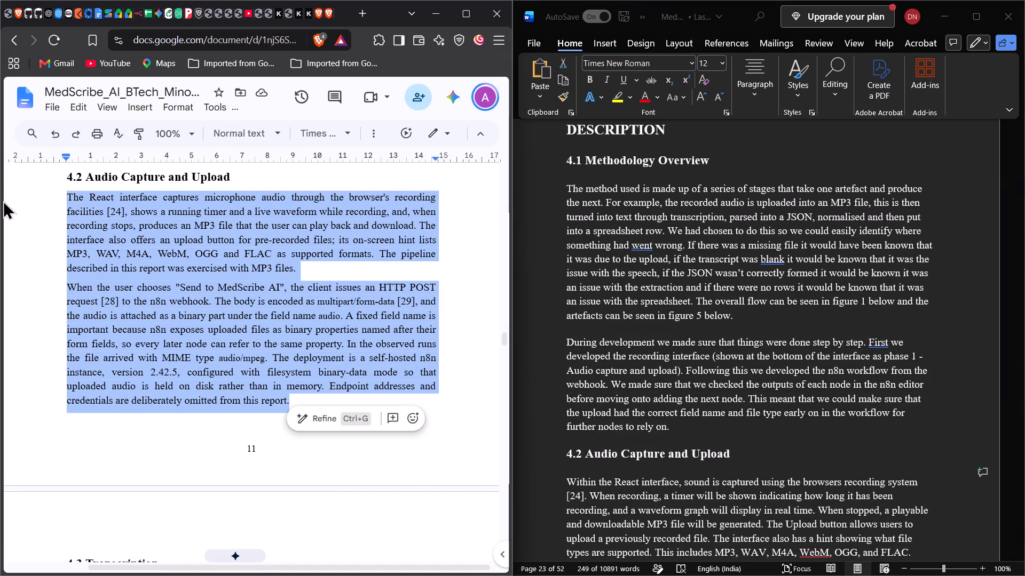
{"action": "key", "text": "ctrl+v"}
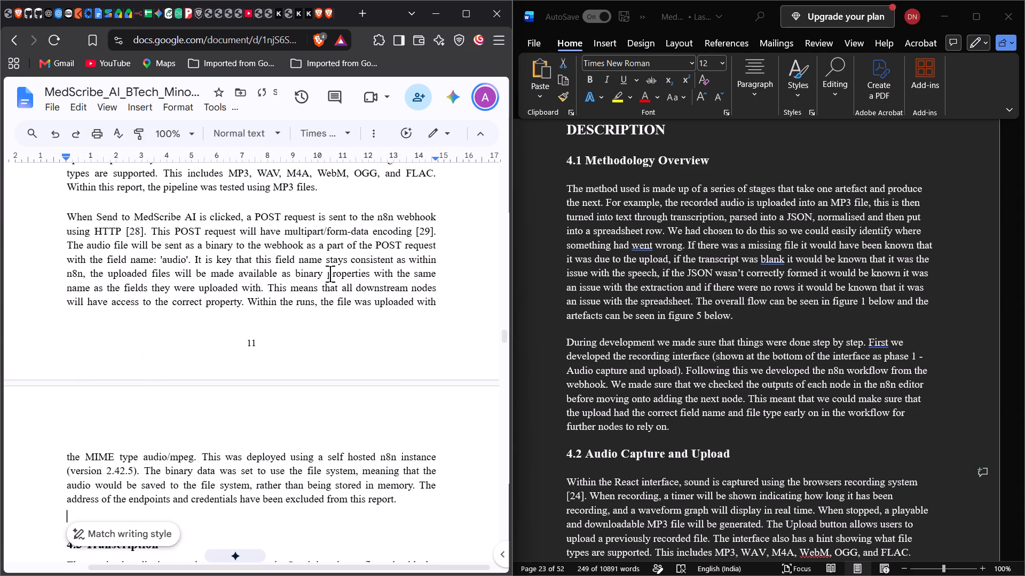
Replace the 4.3 Transcription paragraph in Google Docs with the corresponding paragraph from the Word report.
{"action": "scroll", "coordinate": [330, 274], "scroll_direction": "down", "scroll_amount": 5}
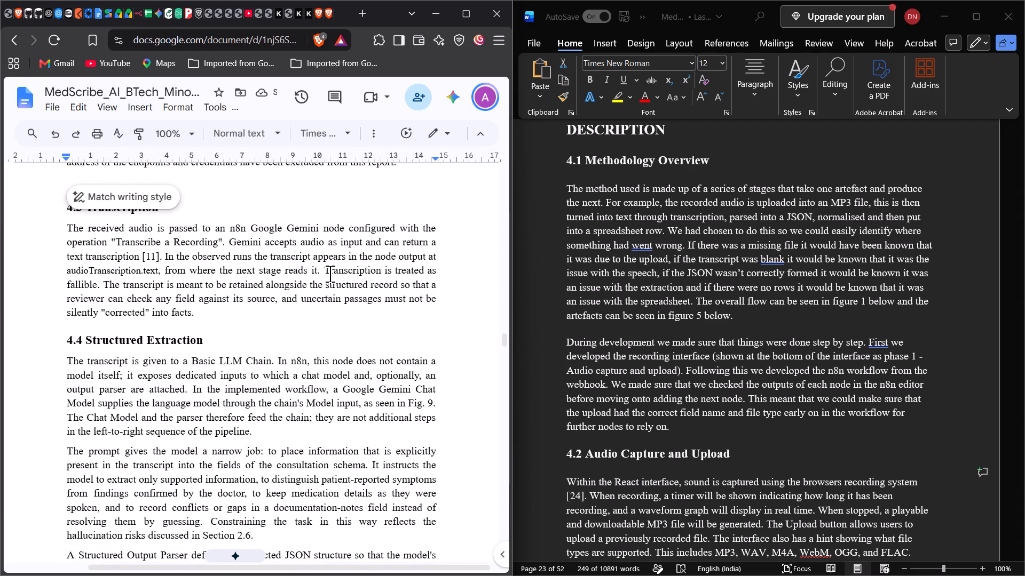
{"action": "scroll", "coordinate": [693, 359], "scroll_direction": "down", "scroll_amount": 2}
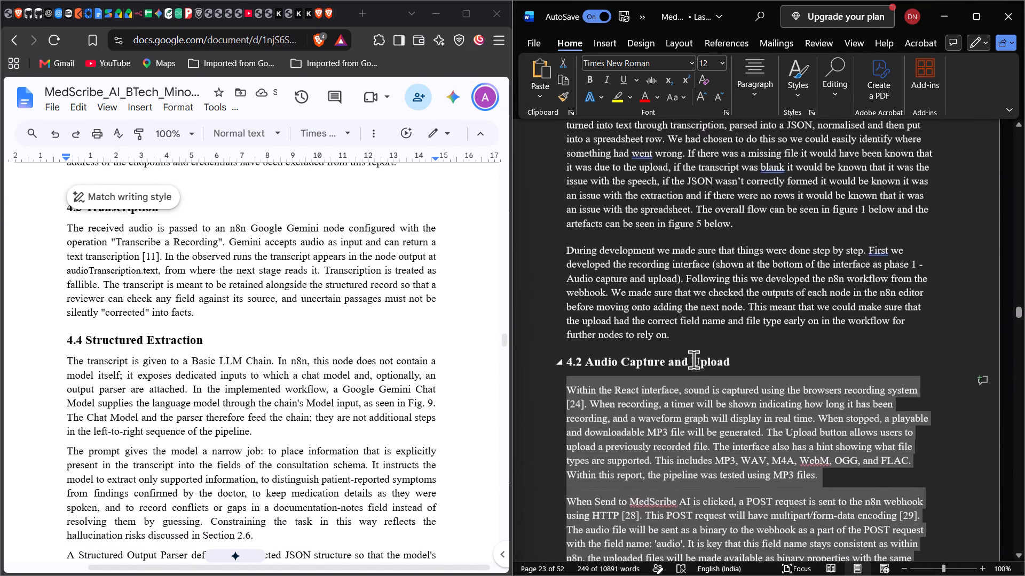
{"action": "scroll", "coordinate": [693, 359], "scroll_direction": "down", "scroll_amount": 3}
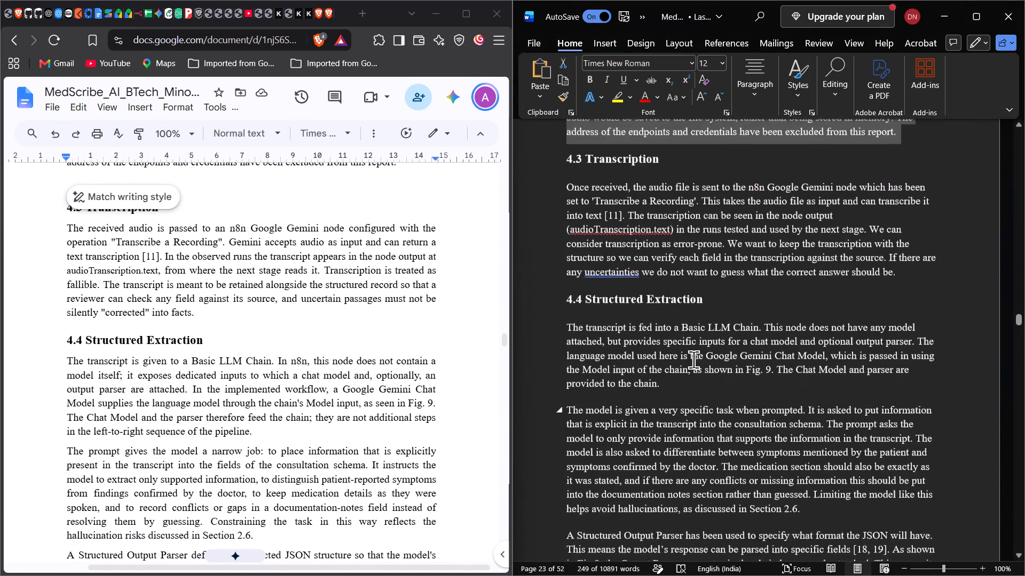
{"action": "left_click_drag", "start_coordinate": [902, 245], "coordinate": [650, 187]}
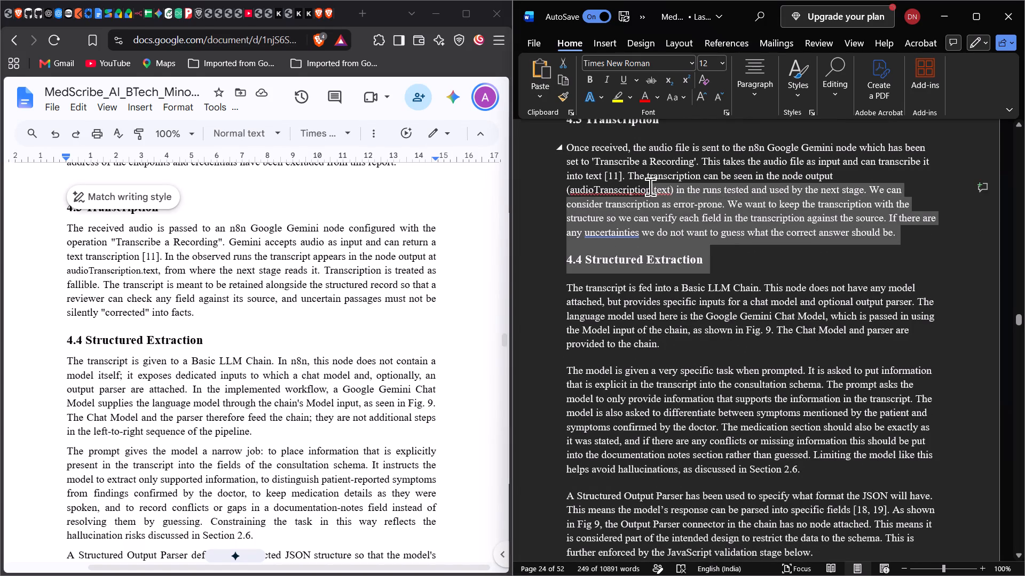
{"action": "left_click_drag", "start_coordinate": [650, 187], "coordinate": [903, 230]}
{"action": "left_click", "coordinate": [903, 230]}
{"action": "left_click_drag", "start_coordinate": [903, 230], "coordinate": [704, 197]}
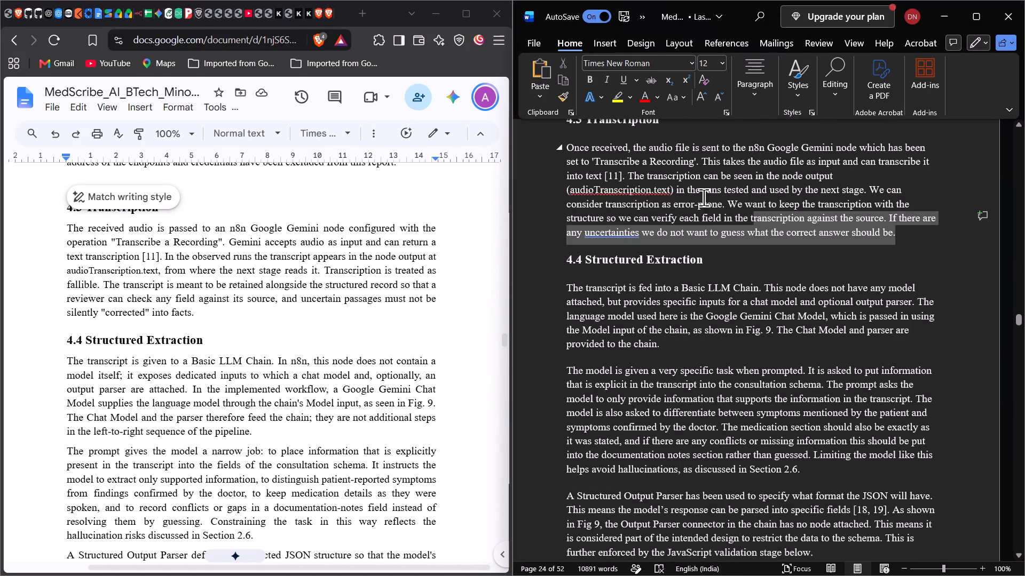
{"action": "left_click_drag", "start_coordinate": [704, 197], "coordinate": [566, 147]}
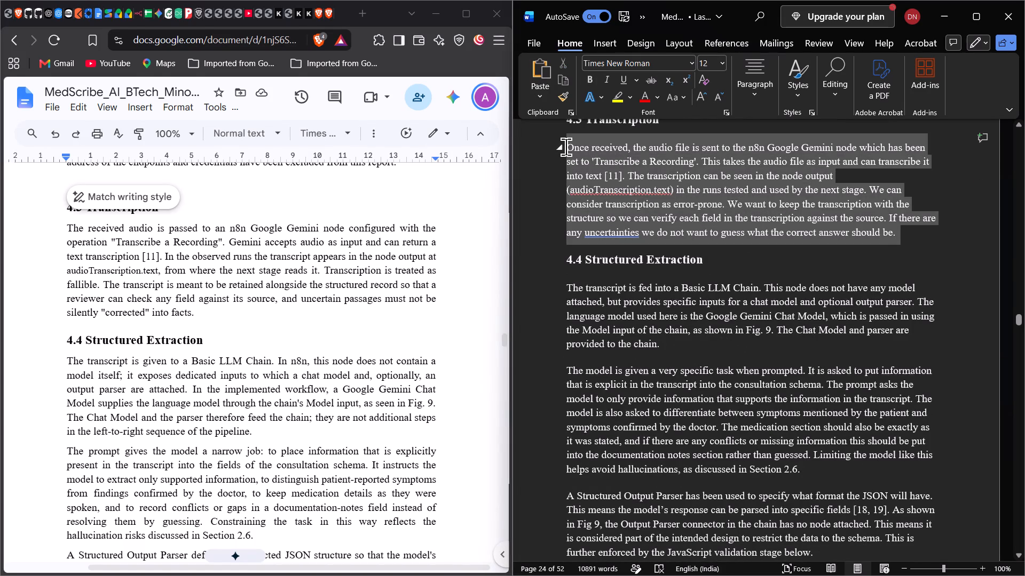
{"action": "left_click_drag", "start_coordinate": [566, 147], "coordinate": [566, 147]}
{"action": "key", "text": "ctrl+c"}
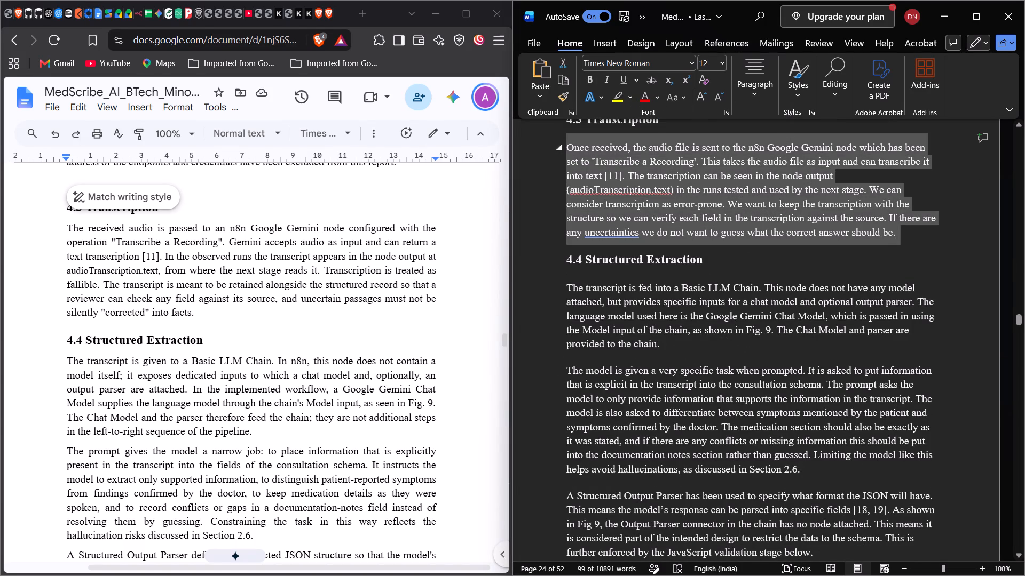
{"action": "left_click_drag", "start_coordinate": [203, 316], "coordinate": [65, 260]}
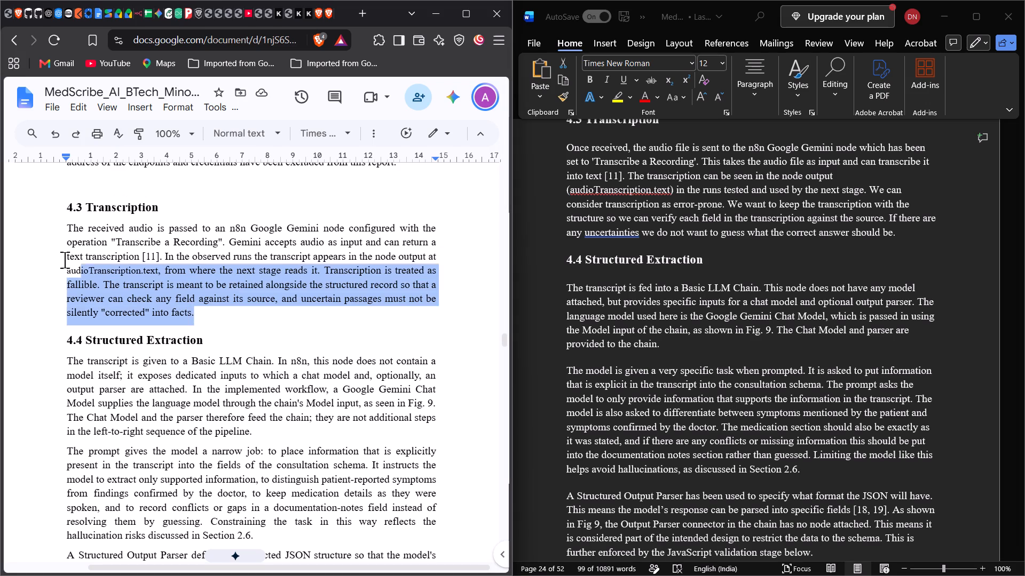
{"action": "left_click_drag", "start_coordinate": [65, 260], "coordinate": [27, 230]}
{"action": "key", "text": "ctrl+v"}
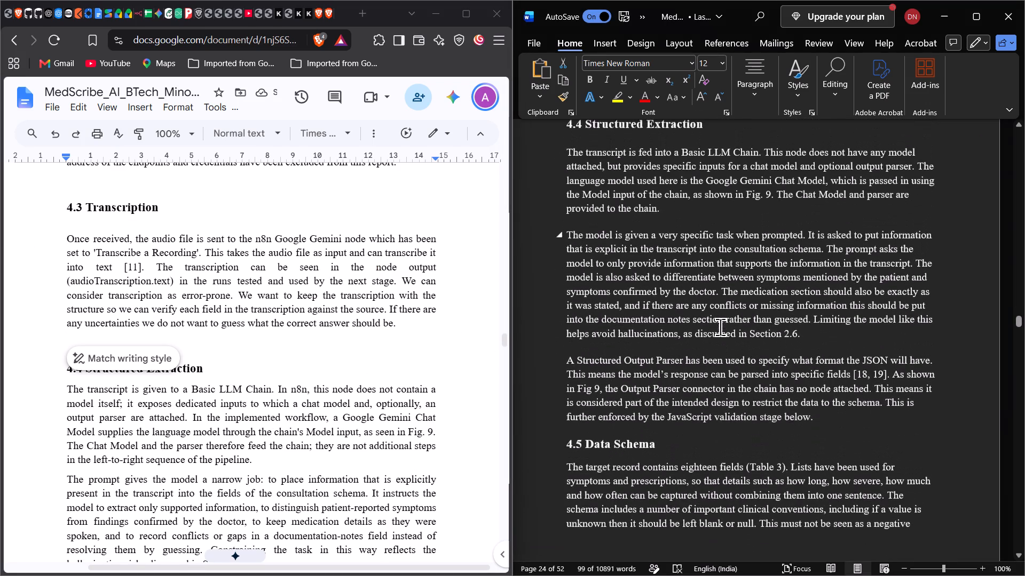
Replace all three 4.4 Structured Extraction paragraphs in Google Docs with the corresponding three paragraphs from the Word report.
{"action": "left_click_drag", "start_coordinate": [847, 429], "coordinate": [545, 233]}
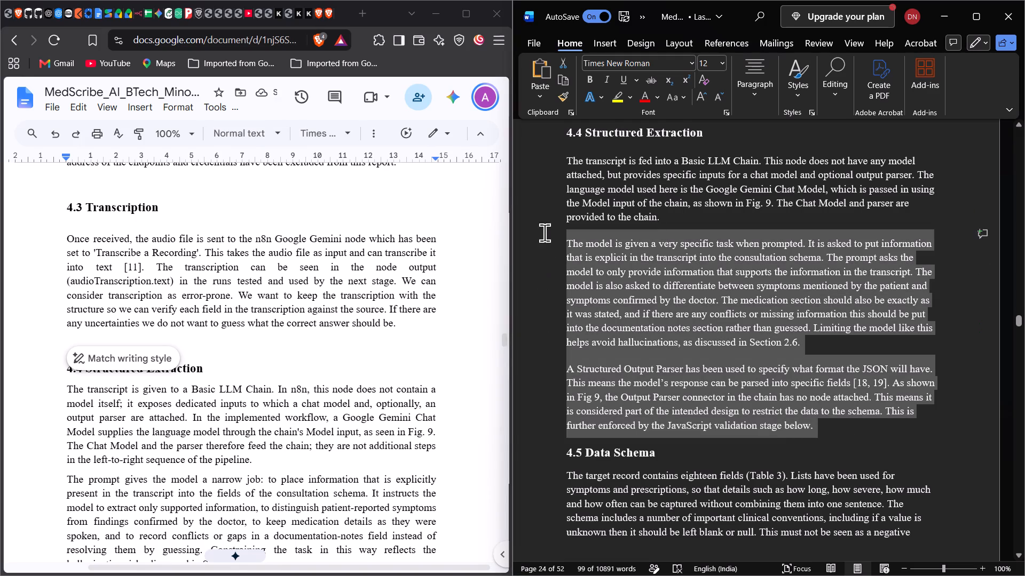
{"action": "left_click_drag", "start_coordinate": [545, 233], "coordinate": [565, 157]}
{"action": "key", "text": "ctrl+c"}
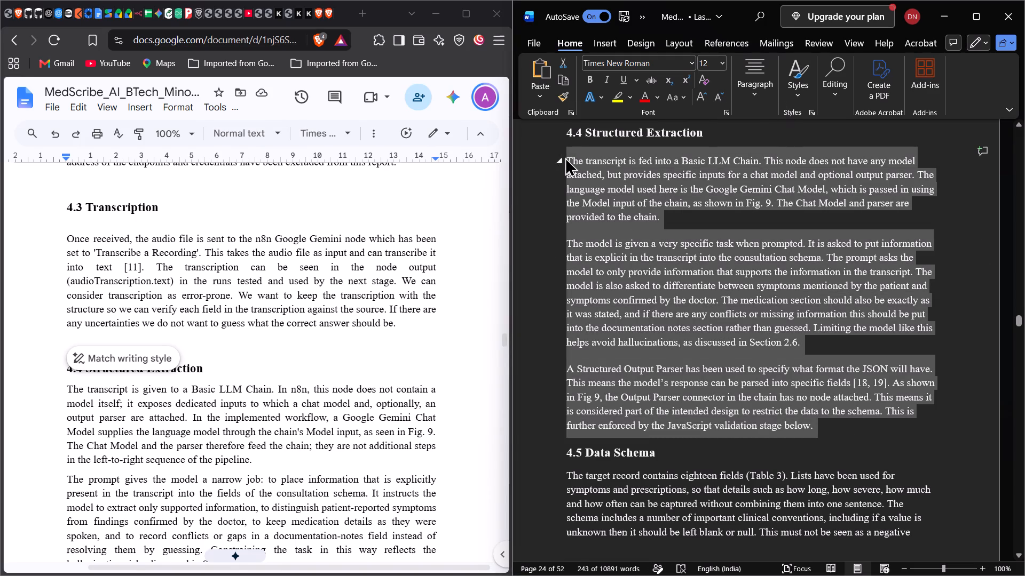
{"action": "scroll", "coordinate": [283, 246], "scroll_direction": "down", "scroll_amount": 2}
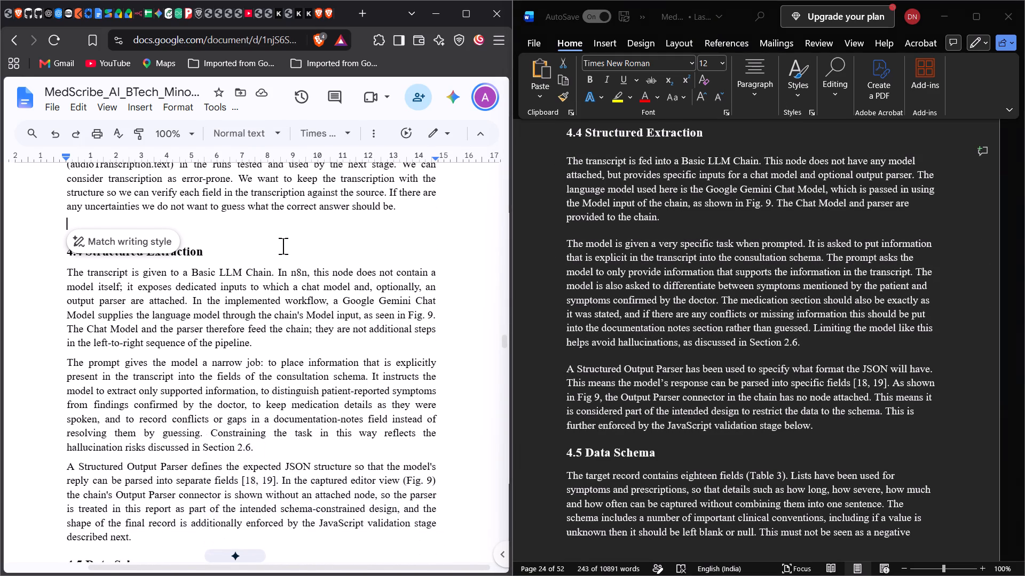
{"action": "scroll", "coordinate": [283, 246], "scroll_direction": "down", "scroll_amount": 1}
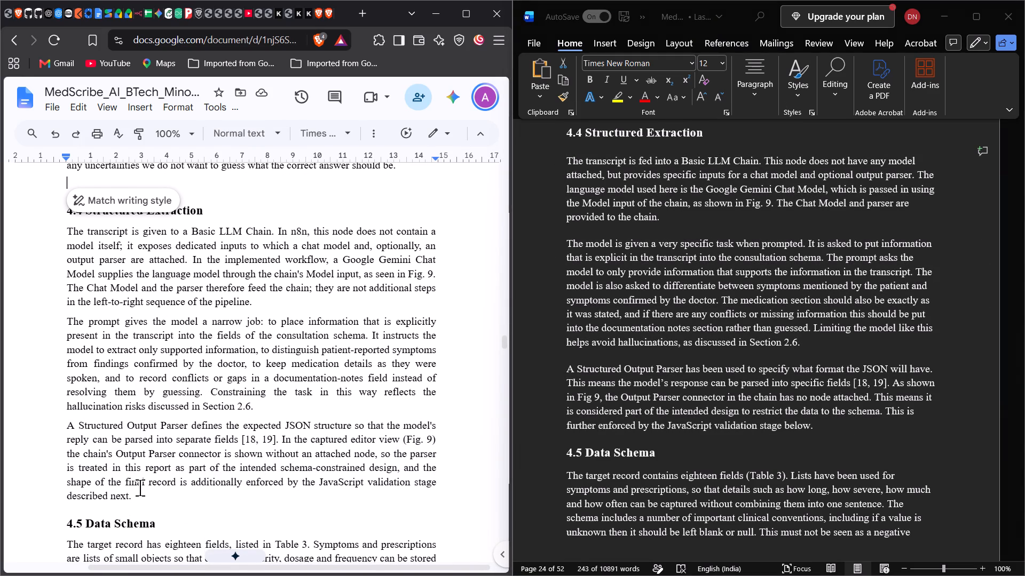
{"action": "left_click_drag", "start_coordinate": [137, 491], "coordinate": [64, 227]}
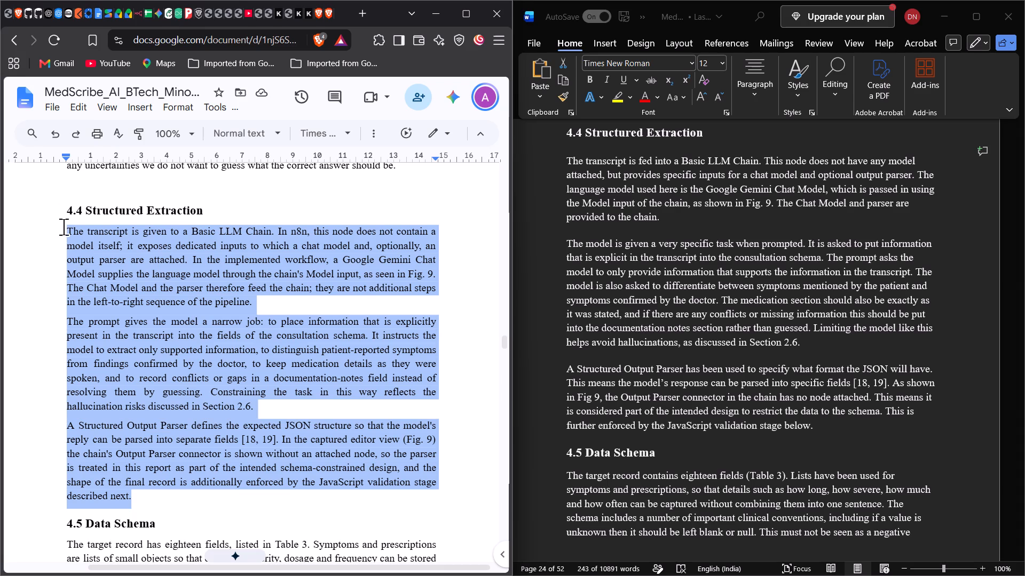
{"action": "left_click_drag", "start_coordinate": [64, 227], "coordinate": [64, 231]}
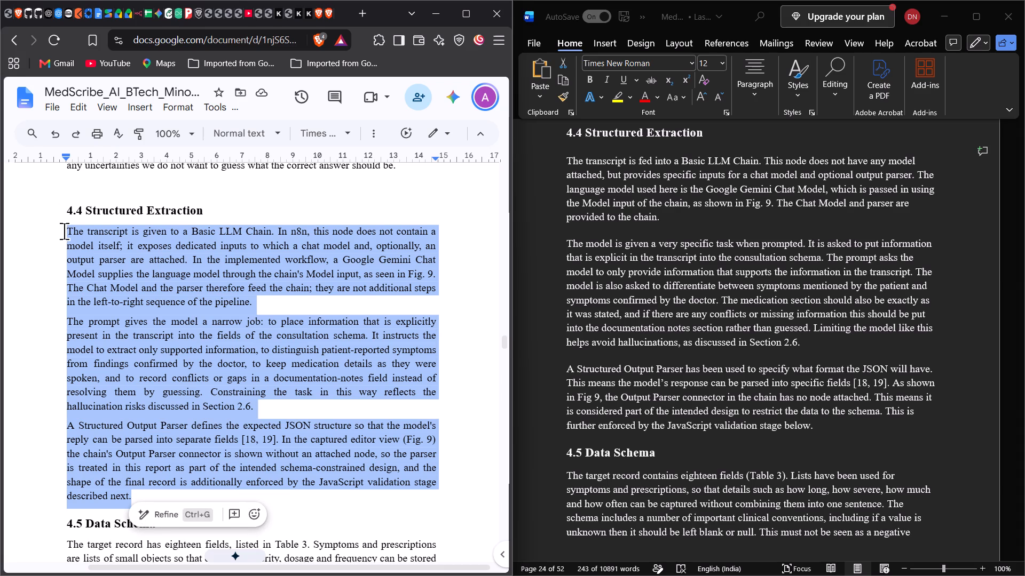
{"action": "key", "text": "ctrl+v"}
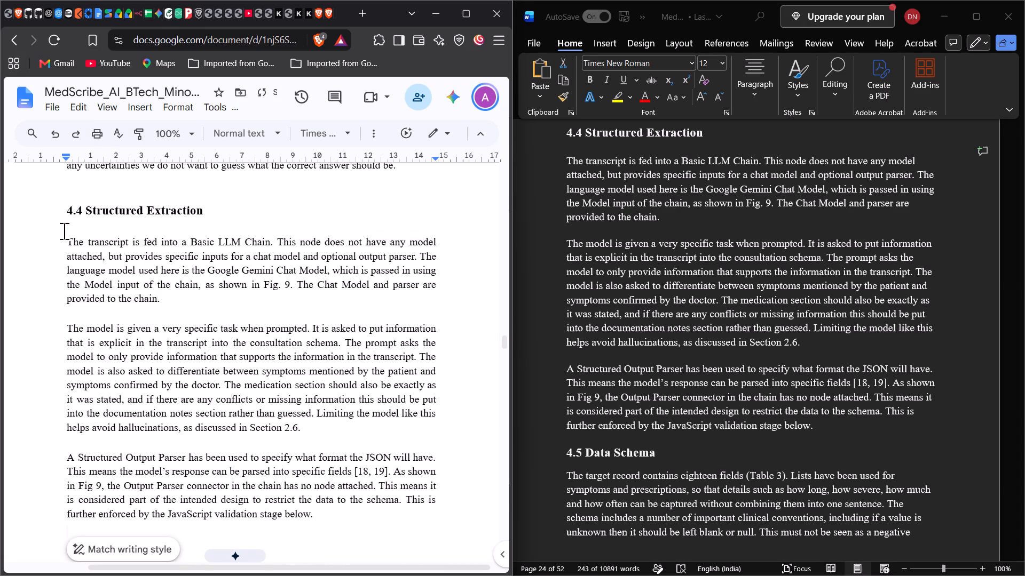
Replace the 4.5 Data Schema paragraph above Table 3 in Google Docs with the corresponding paragraph from the Word report.
{"action": "scroll", "coordinate": [332, 375], "scroll_direction": "down", "scroll_amount": 3}
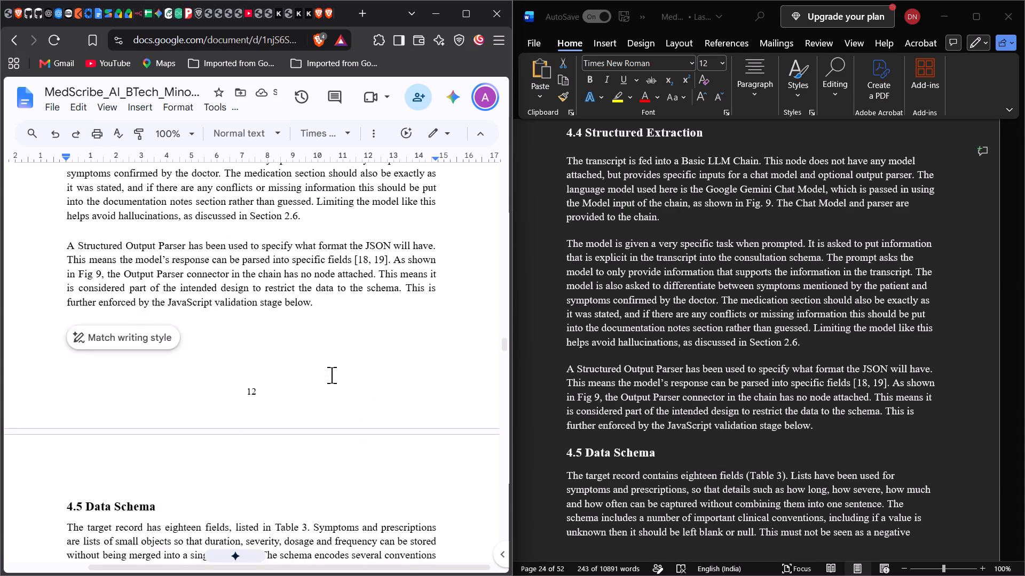
{"action": "scroll", "coordinate": [332, 375], "scroll_direction": "down", "scroll_amount": 1}
{"action": "scroll", "coordinate": [673, 359], "scroll_direction": "down", "scroll_amount": 1}
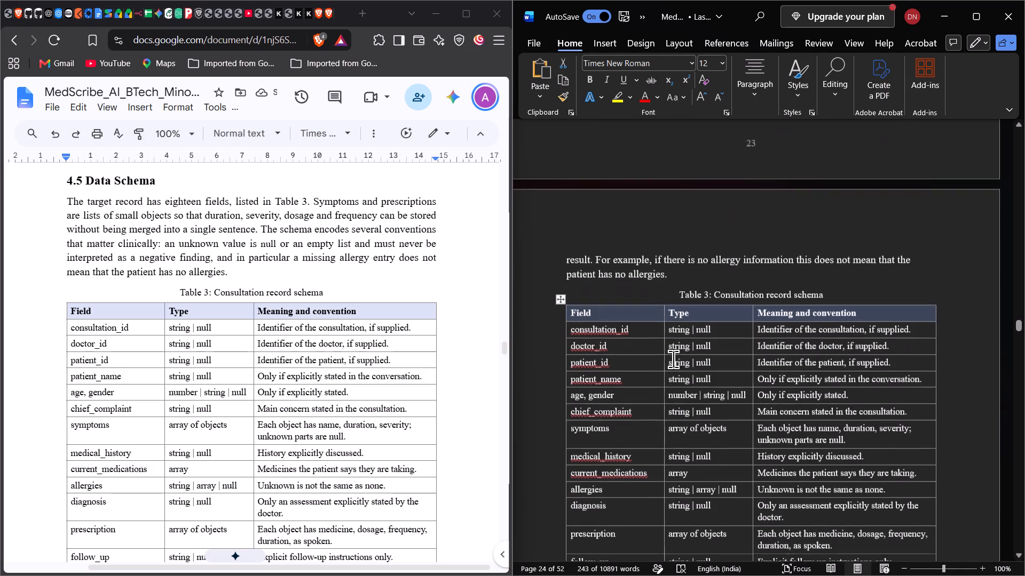
{"action": "scroll", "coordinate": [673, 359], "scroll_direction": "up", "scroll_amount": 1}
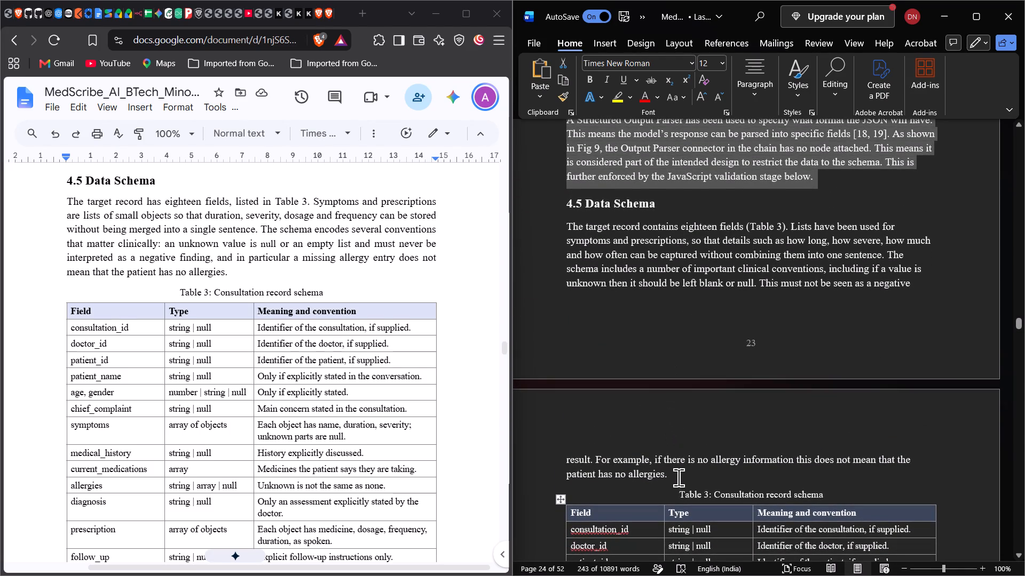
{"action": "left_click_drag", "start_coordinate": [679, 477], "coordinate": [562, 230]}
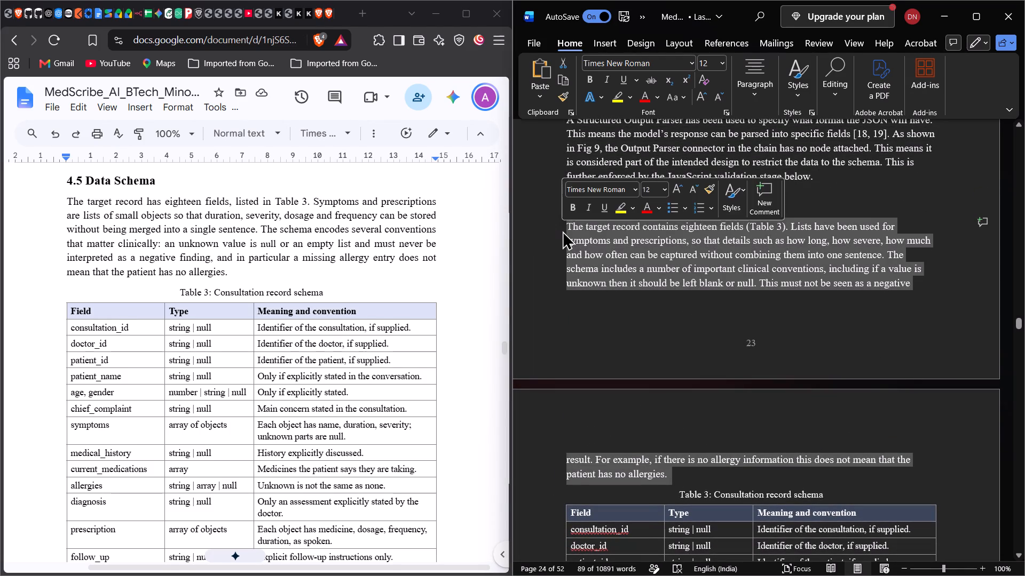
{"action": "key", "text": "ctrl+c"}
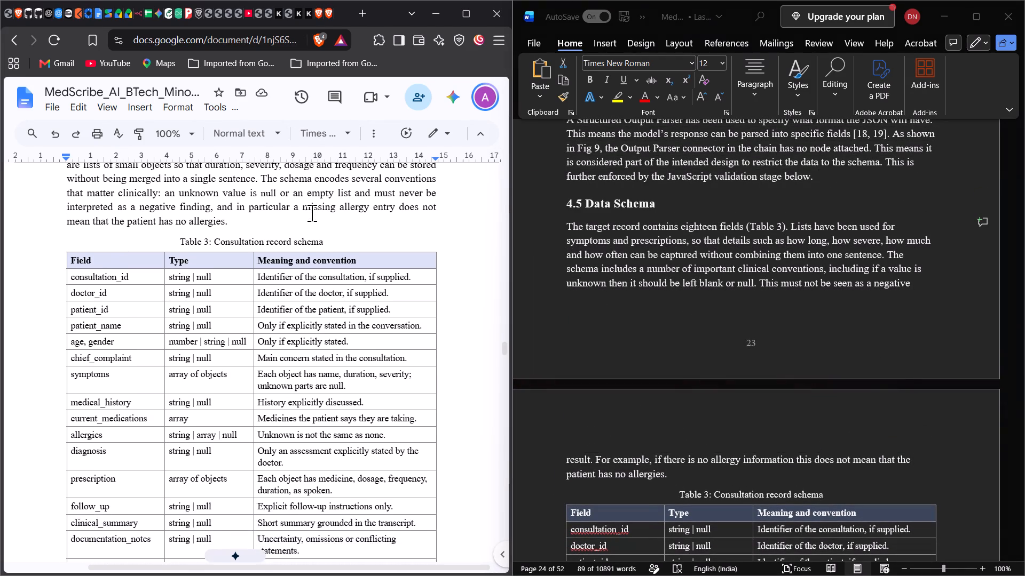
{"action": "left_click_drag", "start_coordinate": [246, 278], "coordinate": [0, 228]}
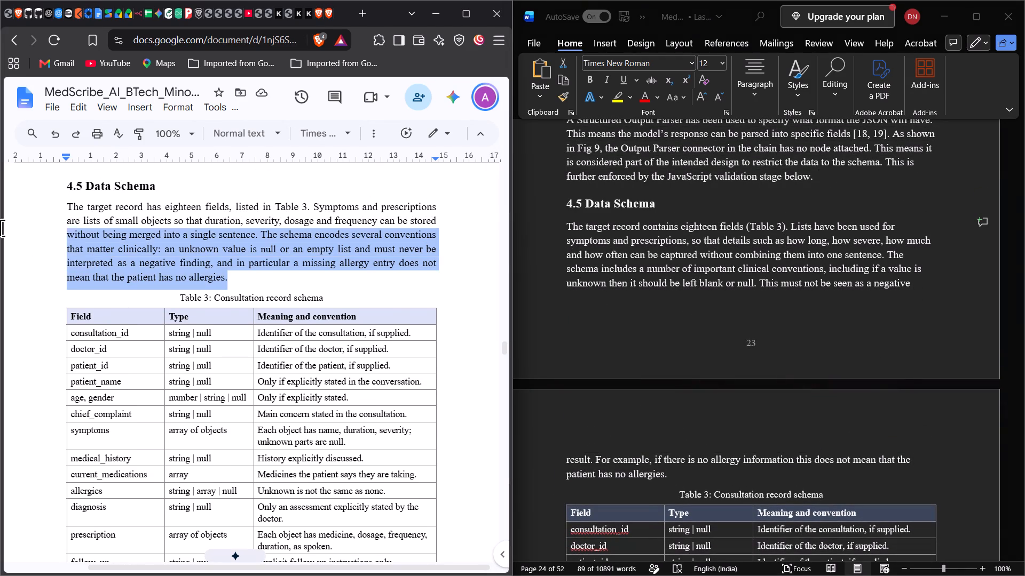
{"action": "left_click_drag", "start_coordinate": [0, 228], "coordinate": [6, 212]}
{"action": "key", "text": "ctrl+v"}
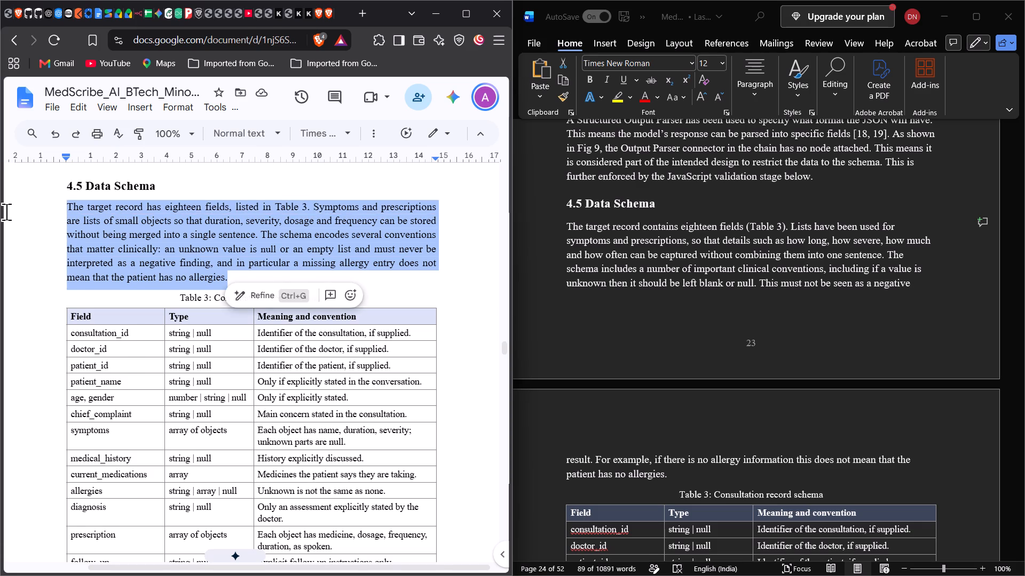
Replace the 4.6 Validation and Normalisation paragraph in Google Docs with the corresponding paragraph from the Word report.
{"action": "scroll", "coordinate": [293, 298], "scroll_direction": "down", "scroll_amount": 2}
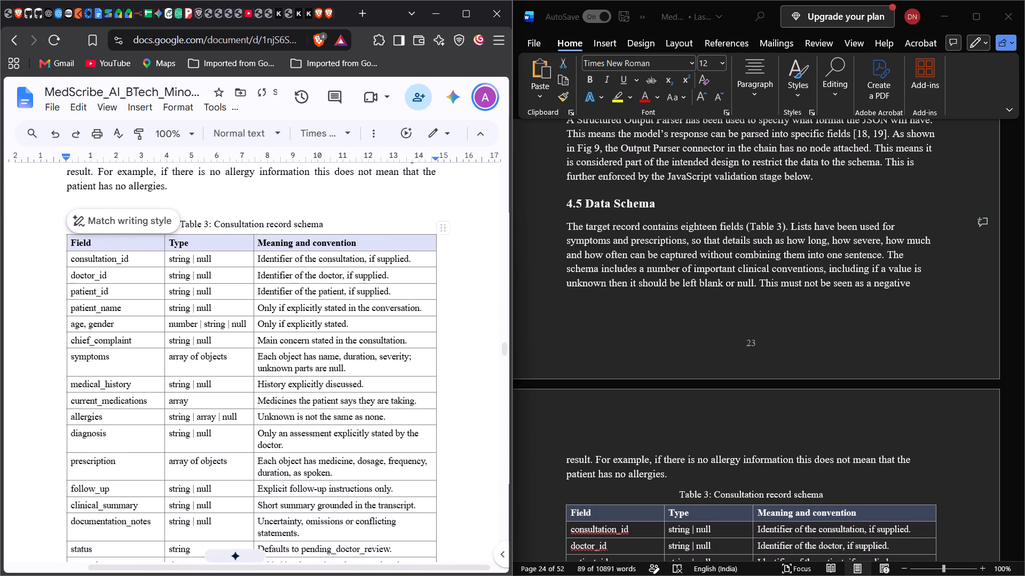
{"action": "scroll", "coordinate": [293, 298], "scroll_direction": "down", "scroll_amount": 2}
{"action": "scroll", "coordinate": [594, 304], "scroll_direction": "down", "scroll_amount": 1}
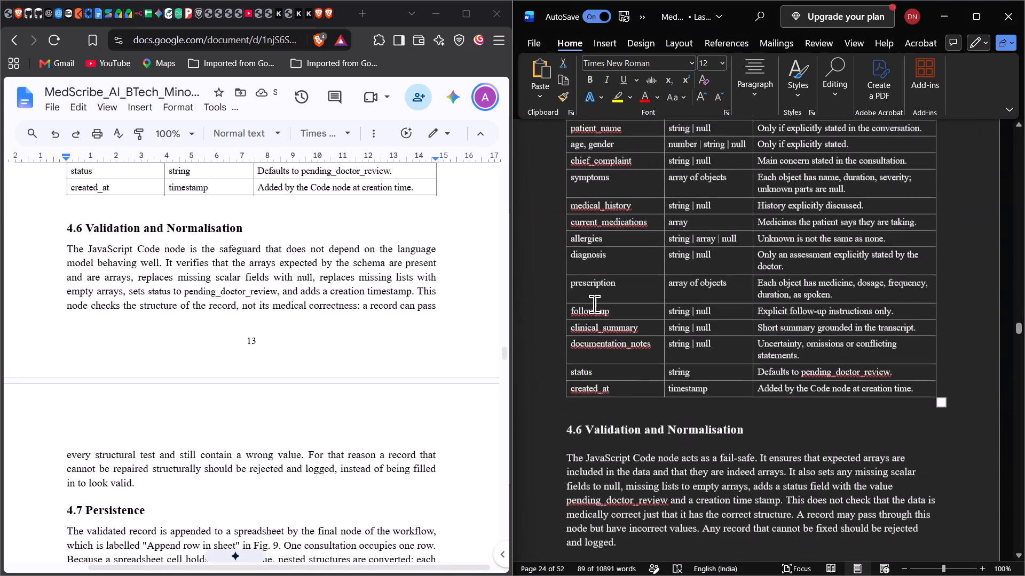
{"action": "scroll", "coordinate": [594, 304], "scroll_direction": "down", "scroll_amount": 2}
{"action": "scroll", "coordinate": [594, 304], "scroll_direction": "up", "scroll_amount": 1}
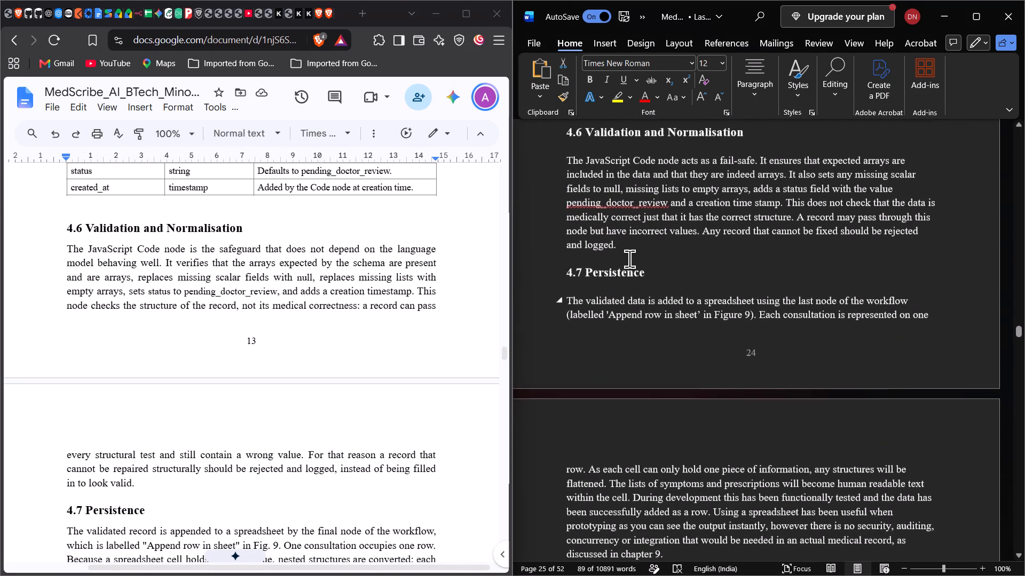
{"action": "left_click_drag", "start_coordinate": [627, 247], "coordinate": [558, 162]}
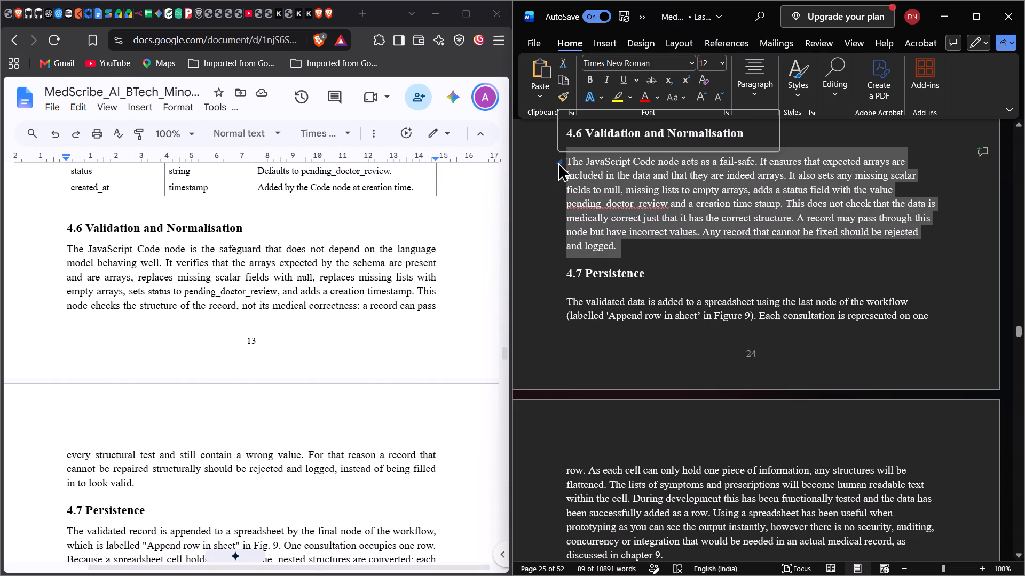
{"action": "key", "text": "ctrl+c"}
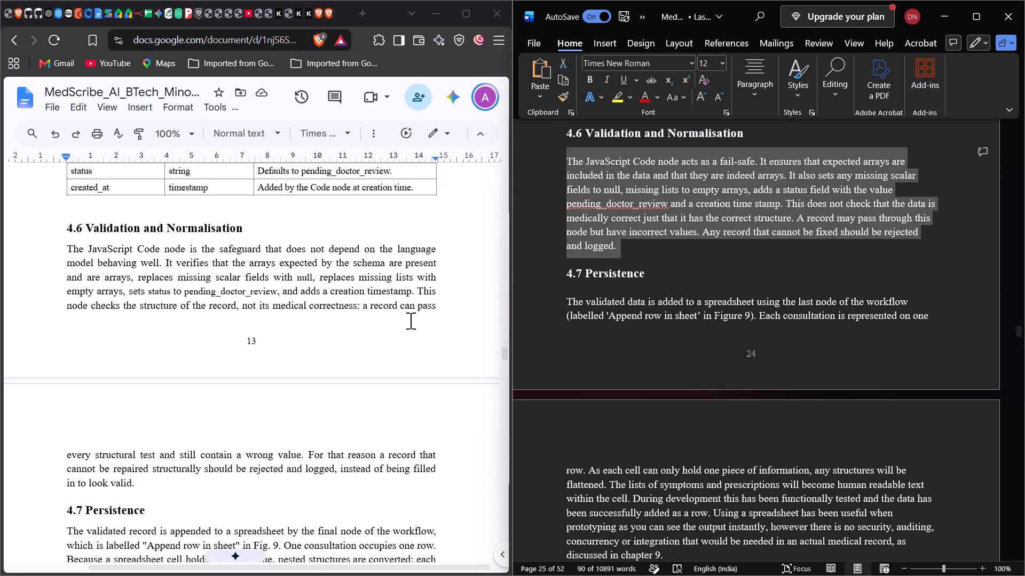
{"action": "left_click_drag", "start_coordinate": [154, 486], "coordinate": [84, 309]}
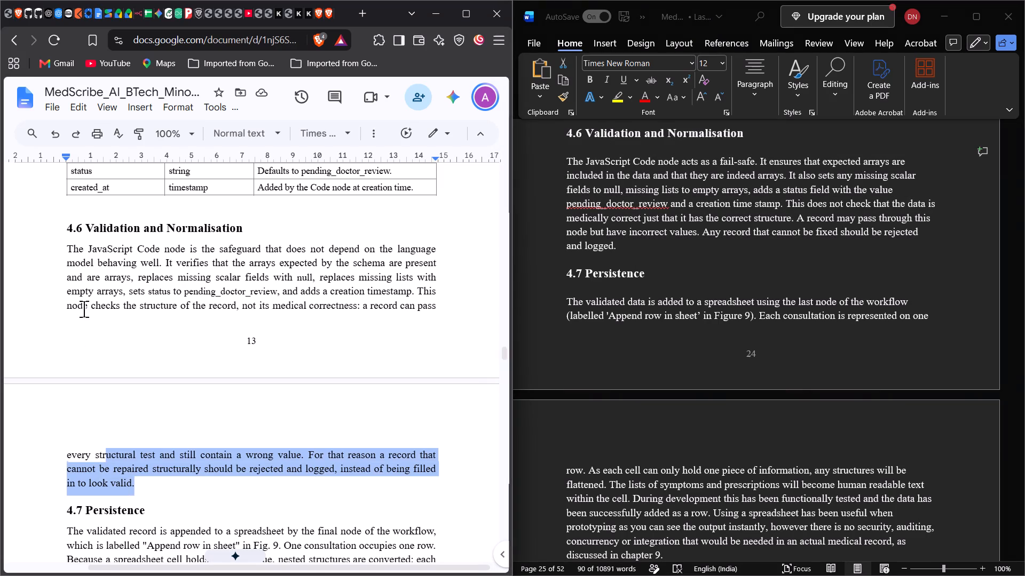
{"action": "left_click_drag", "start_coordinate": [84, 309], "coordinate": [58, 248]}
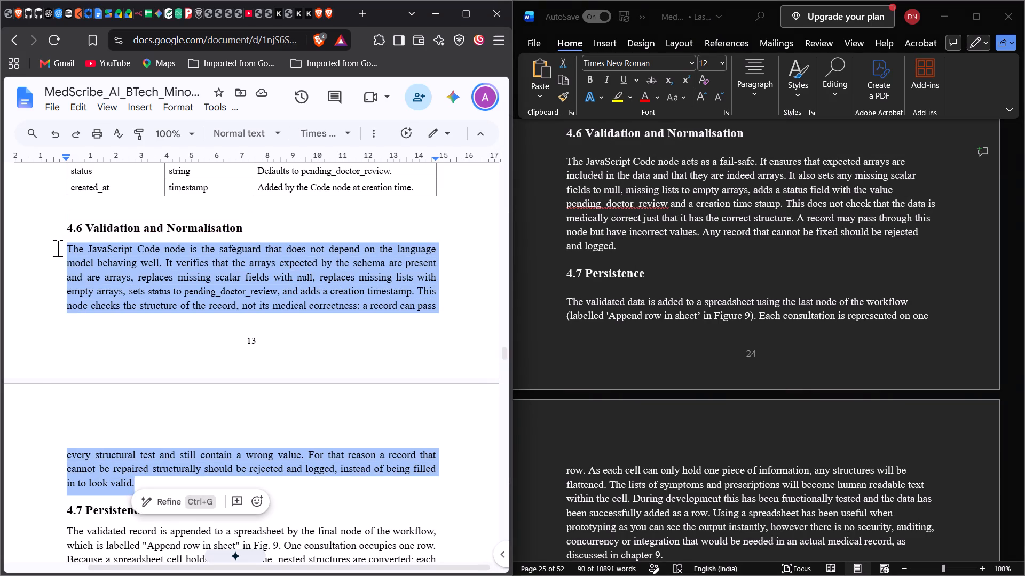
{"action": "key", "text": "ctrl+v"}
Replace the 4.7 Persistence paragraph in Google Docs with the corresponding paragraph from the Word report.
{"action": "scroll", "coordinate": [205, 348], "scroll_direction": "down", "scroll_amount": 5}
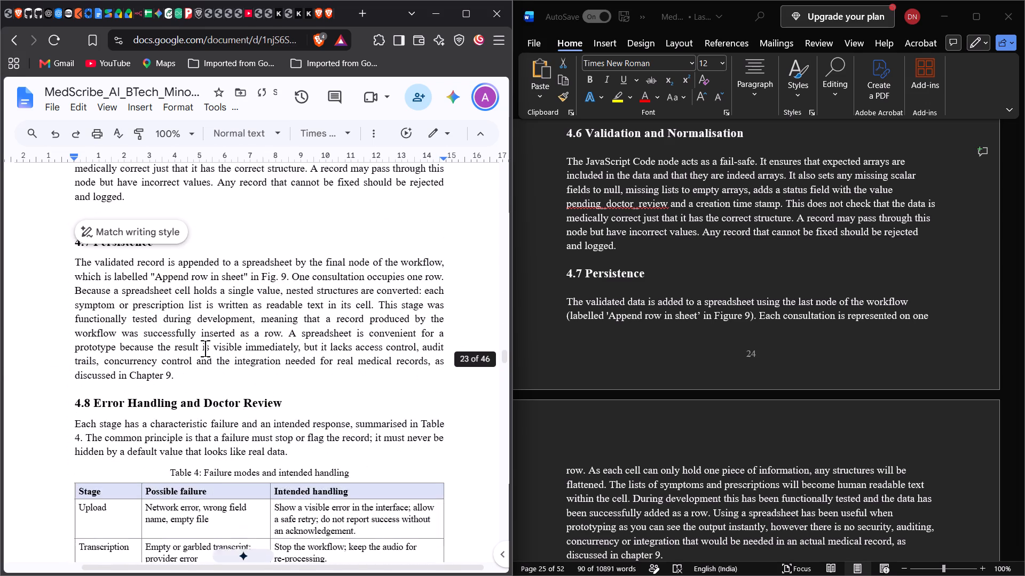
{"action": "scroll", "coordinate": [205, 348], "scroll_direction": "down", "scroll_amount": 1}
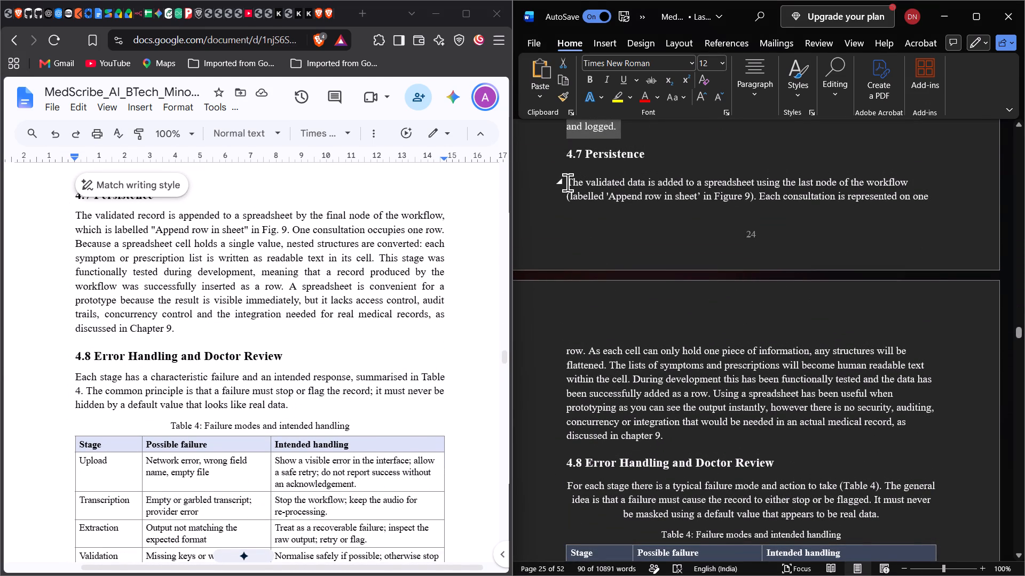
{"action": "left_click_drag", "start_coordinate": [567, 182], "coordinate": [668, 429]}
{"action": "key", "text": "ctrl+c"}
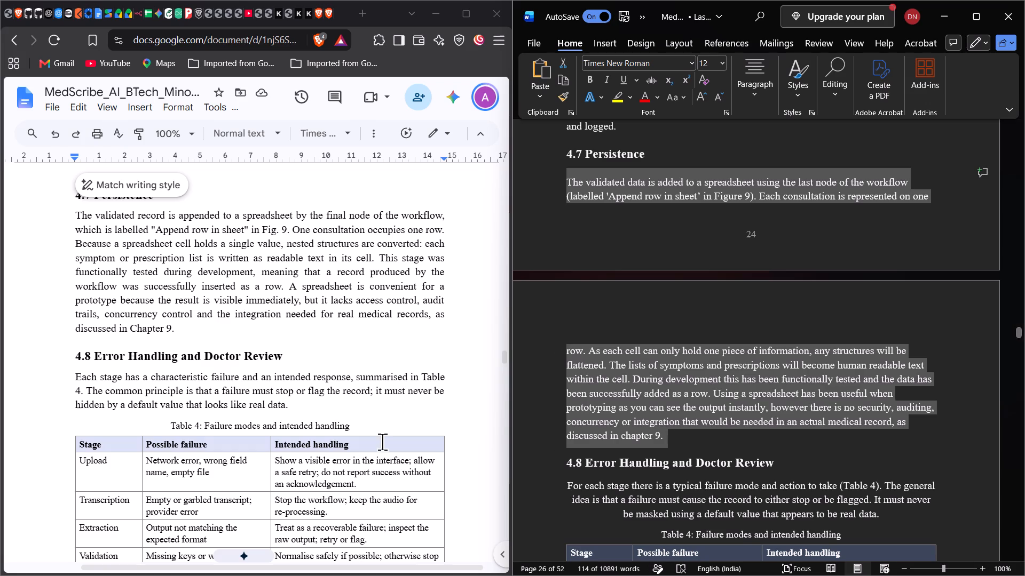
{"action": "left_click_drag", "start_coordinate": [181, 335], "coordinate": [77, 223]}
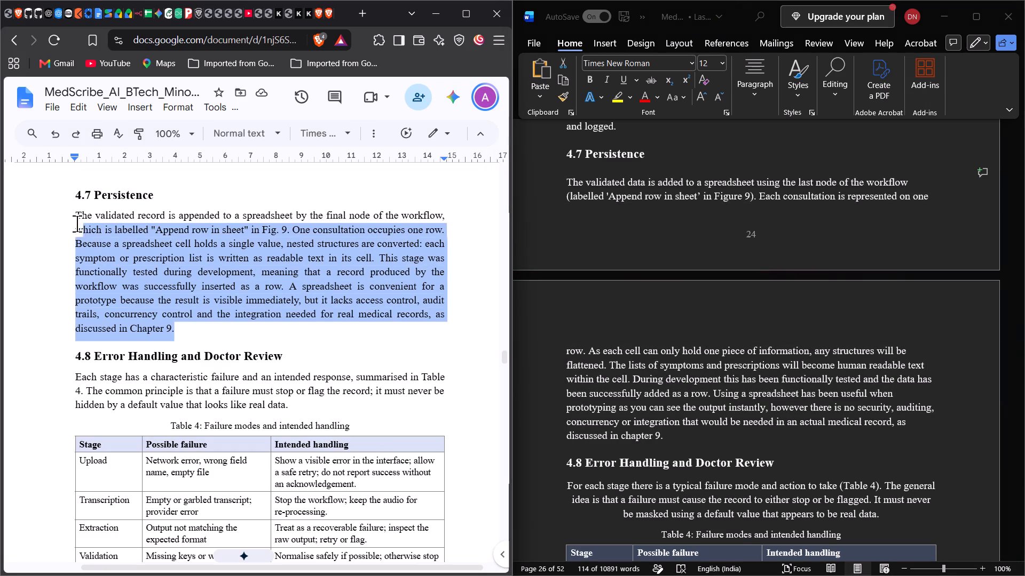
{"action": "left_click_drag", "start_coordinate": [77, 223], "coordinate": [76, 220]}
{"action": "key", "text": "ctrl+v"}
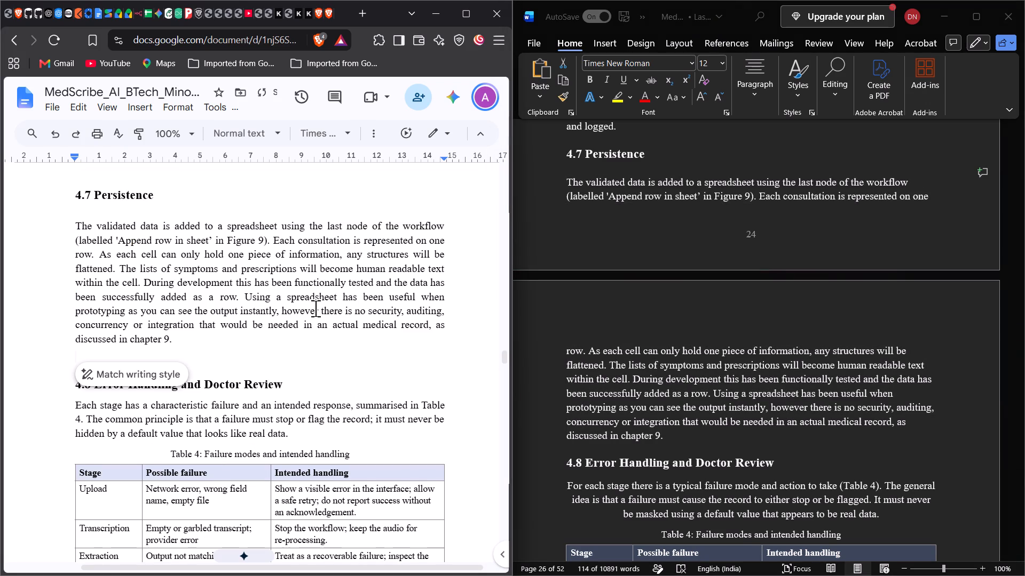
Replace the 4.8 Error Handling and Doctor Review paragraph above Table 4 in Google Docs with its Word version.
{"action": "scroll", "coordinate": [316, 308], "scroll_direction": "down", "scroll_amount": 2}
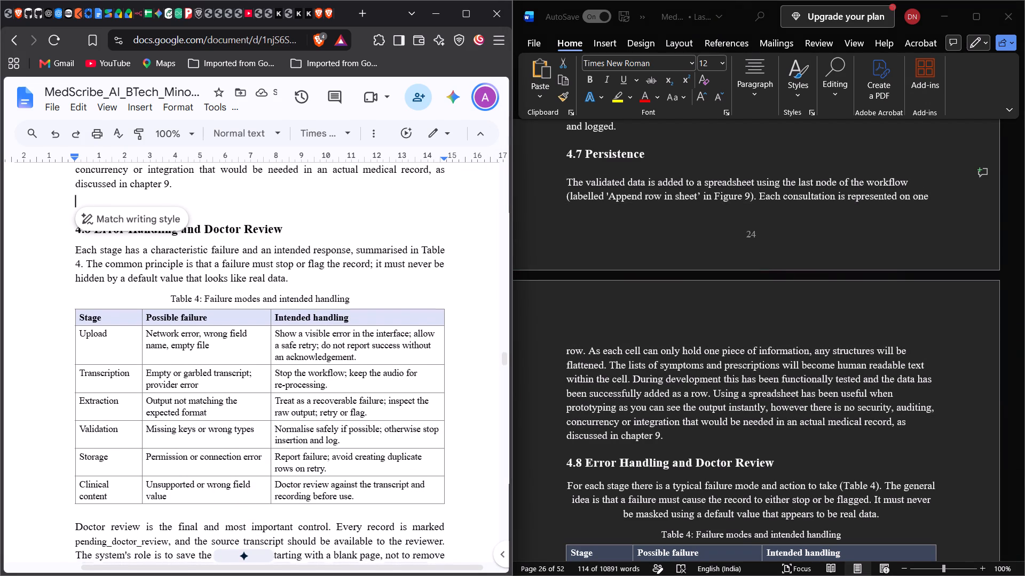
{"action": "scroll", "coordinate": [316, 308], "scroll_direction": "down", "scroll_amount": 1}
{"action": "scroll", "coordinate": [618, 316], "scroll_direction": "down", "scroll_amount": 1}
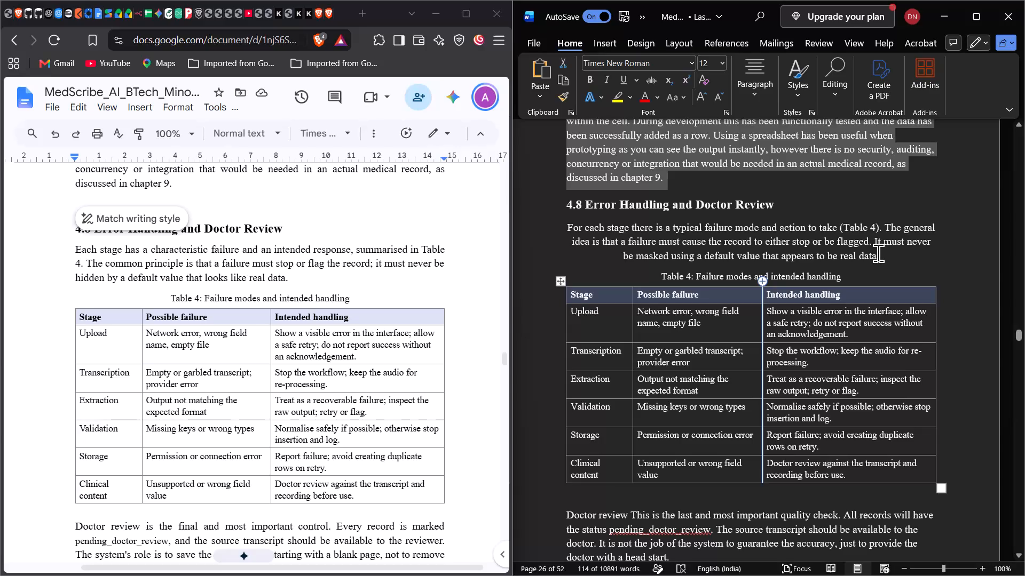
{"action": "left_click_drag", "start_coordinate": [878, 253], "coordinate": [508, 219]}
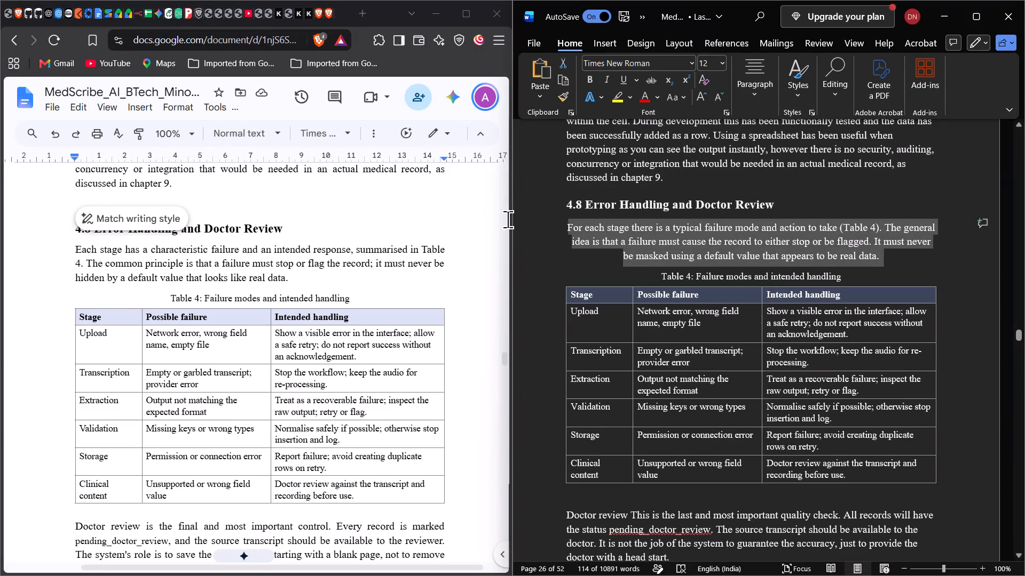
{"action": "left_click_drag", "start_coordinate": [508, 219], "coordinate": [558, 227]}
{"action": "key", "text": "ctrl+c"}
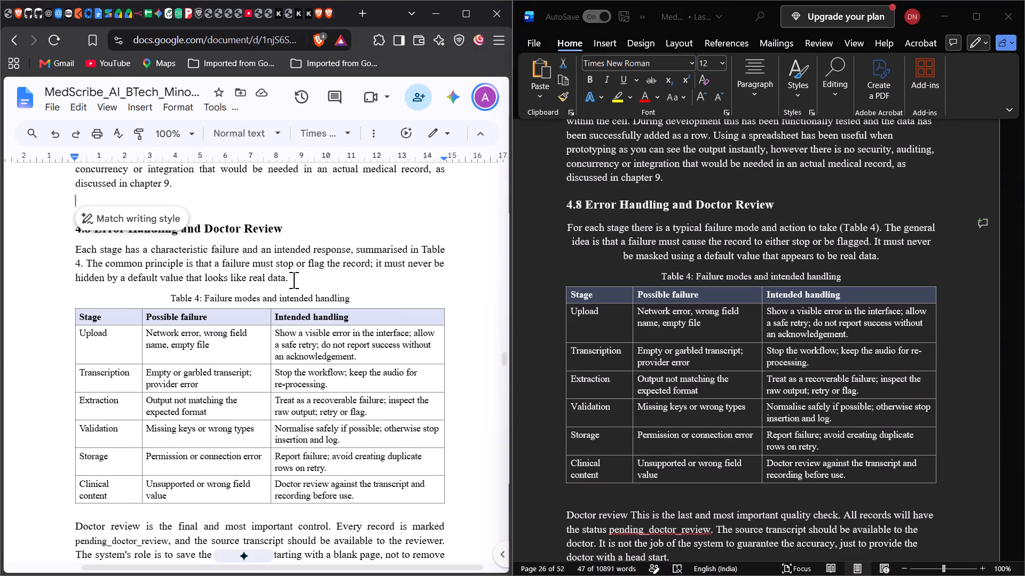
{"action": "left_click_drag", "start_coordinate": [294, 280], "coordinate": [15, 255]}
{"action": "key", "text": "ctrl+v"}
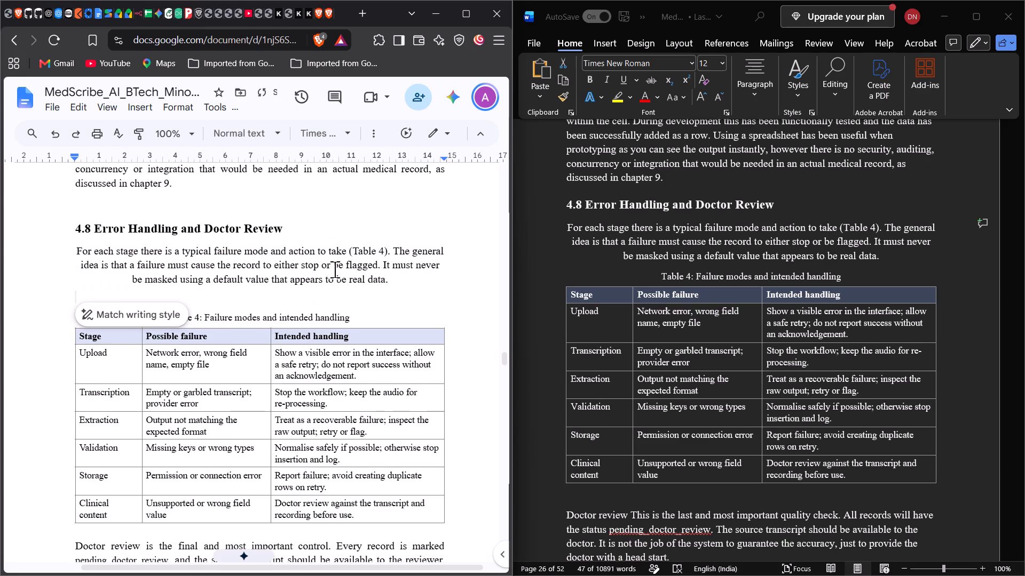
Left-align the centred introductory paragraph under 4.8 Error Handling and Doctor Review in Google Docs.
{"action": "left_click_drag", "start_coordinate": [224, 290], "coordinate": [84, 253]}
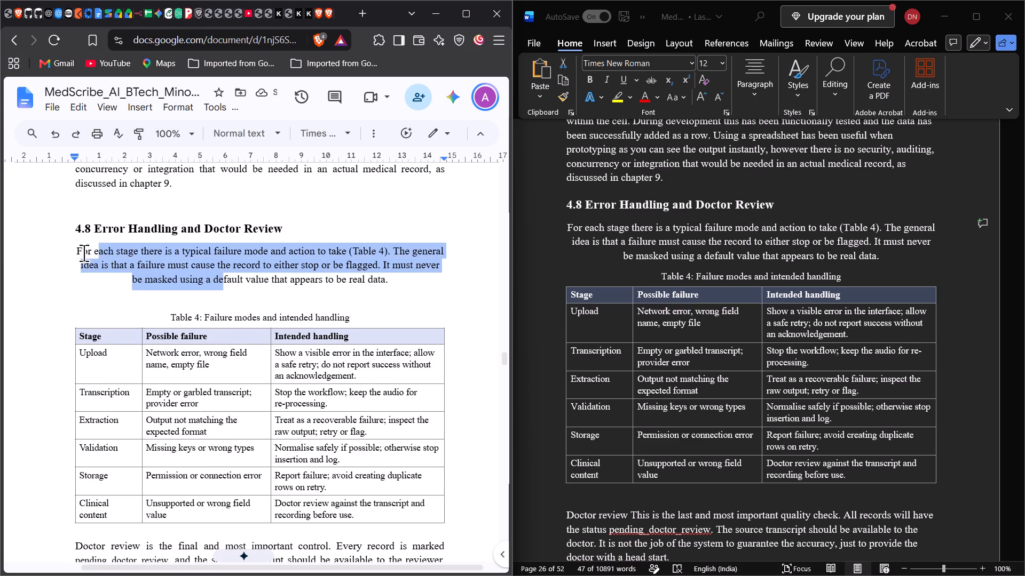
{"action": "left_click_drag", "start_coordinate": [84, 253], "coordinate": [26, 250]}
{"action": "left_click_drag", "start_coordinate": [86, 292], "coordinate": [80, 258]}
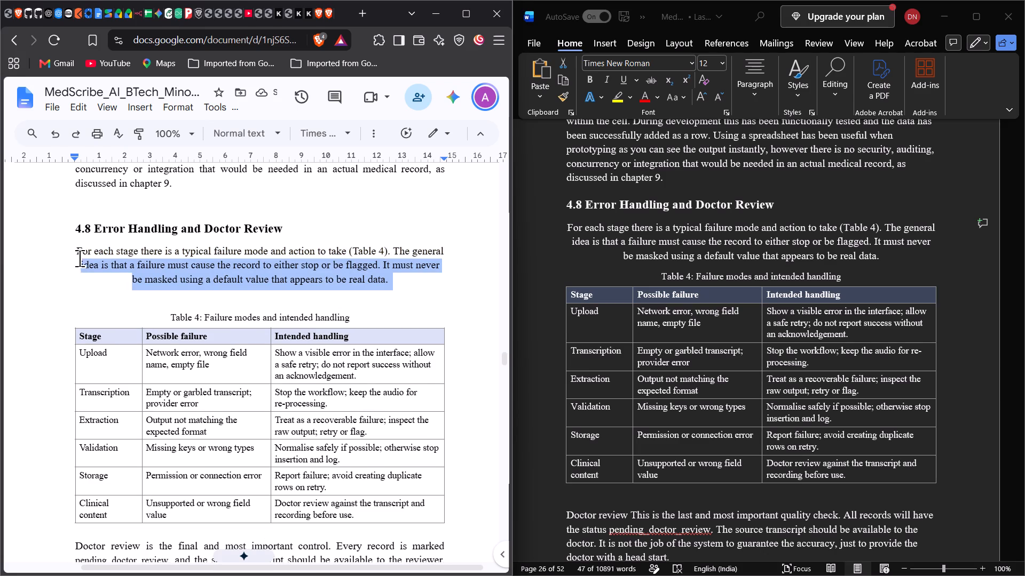
{"action": "left_click_drag", "start_coordinate": [80, 258], "coordinate": [73, 253]}
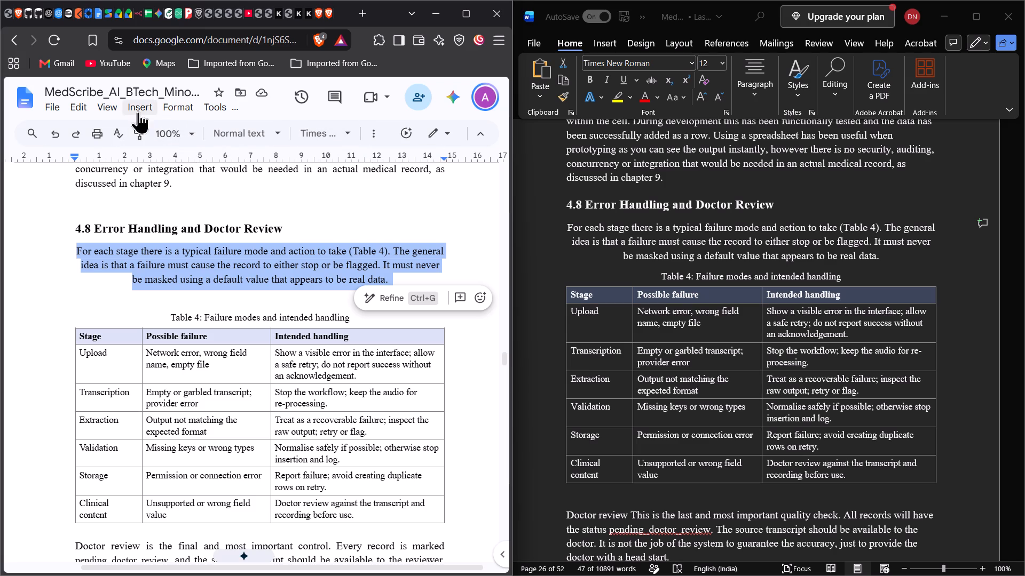
{"action": "left_click", "coordinate": [97, 105]}
{"action": "left_click", "coordinate": [80, 103]}
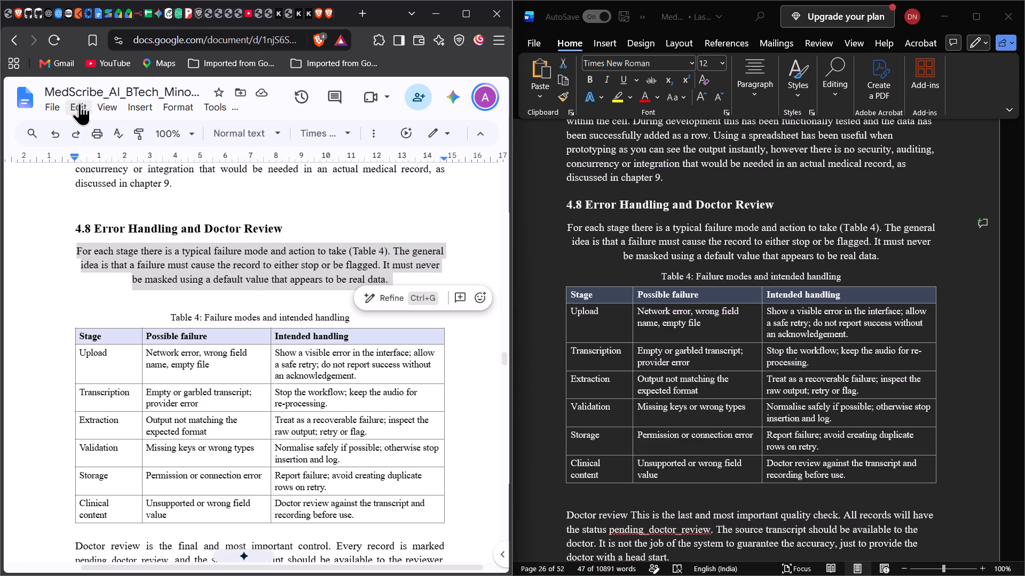
{"action": "left_click", "coordinate": [165, 102]}
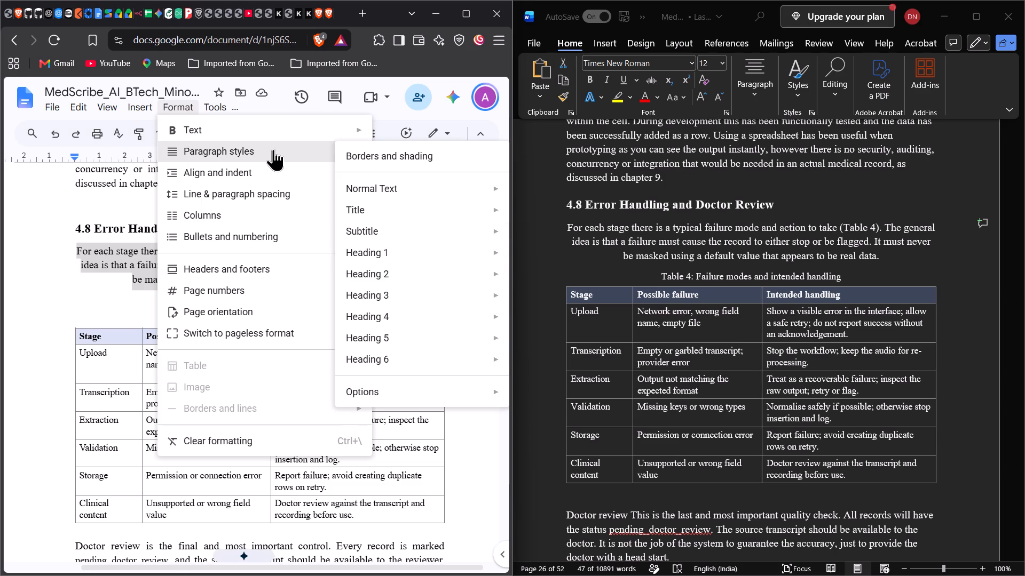
{"action": "left_click", "coordinate": [389, 172]}
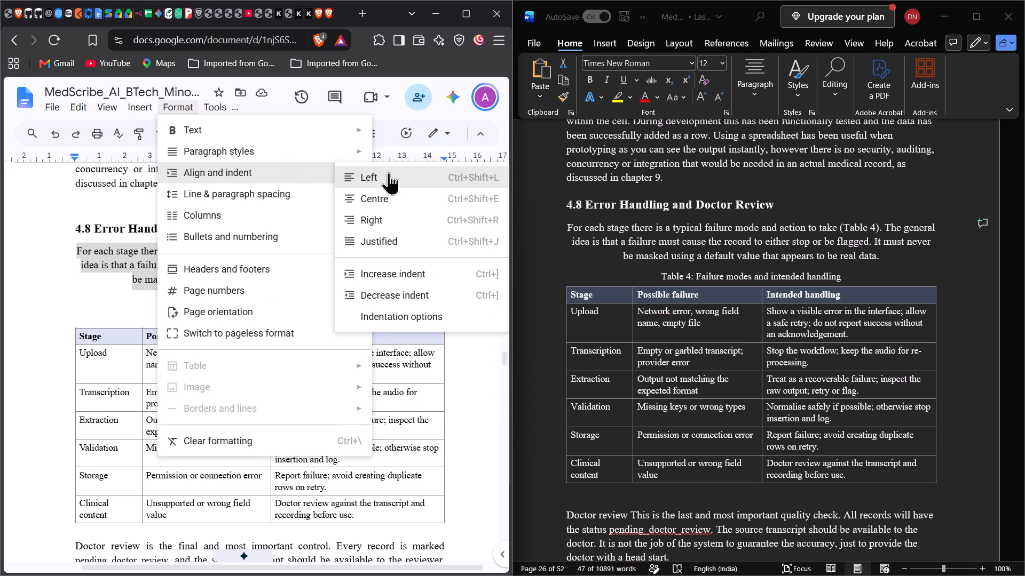
Replace the doctor review paragraph below Table 4 in Google Docs with the corresponding paragraph from the Word report.
{"action": "scroll", "coordinate": [241, 278], "scroll_direction": "down", "scroll_amount": 3}
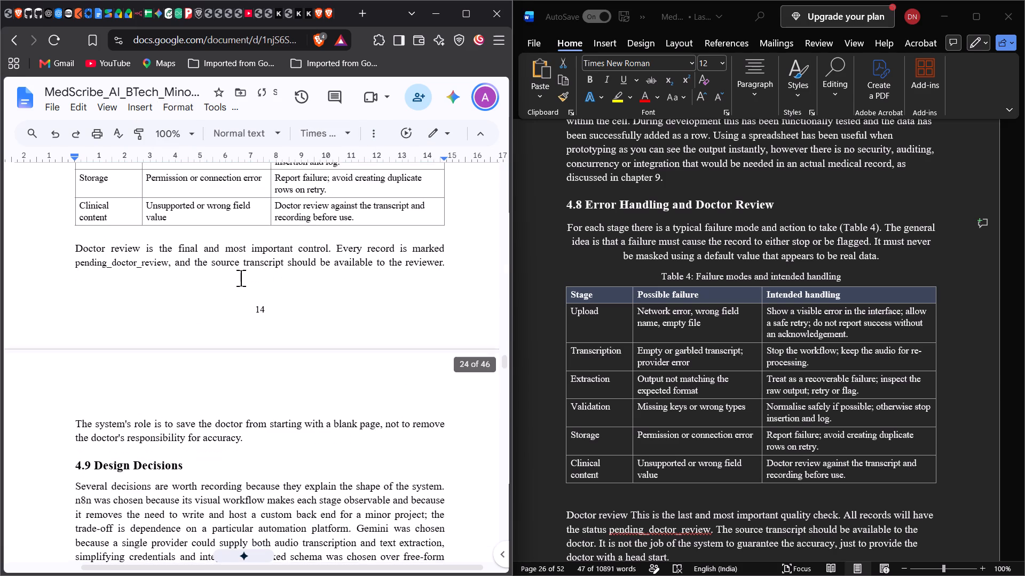
{"action": "scroll", "coordinate": [676, 330], "scroll_direction": "down", "scroll_amount": 1}
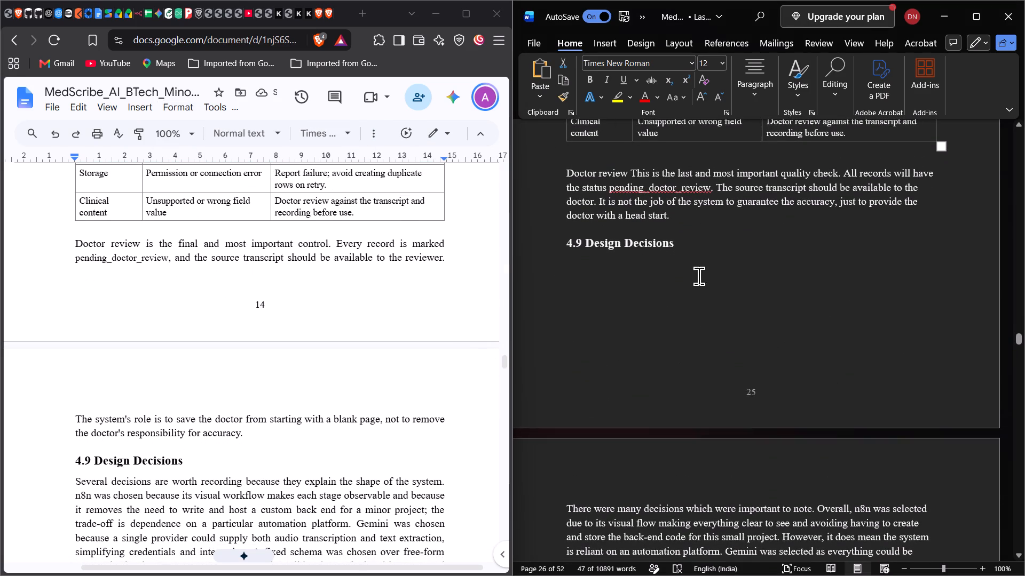
{"action": "left_click_drag", "start_coordinate": [672, 218], "coordinate": [578, 175]}
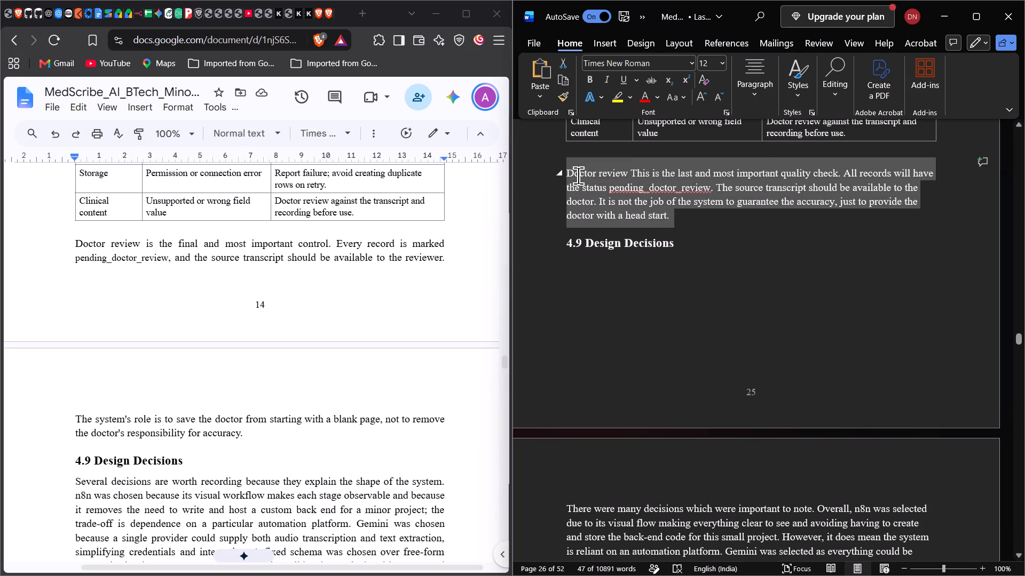
{"action": "left_click_drag", "start_coordinate": [578, 175], "coordinate": [578, 177]}
{"action": "key", "text": "ctrl+c"}
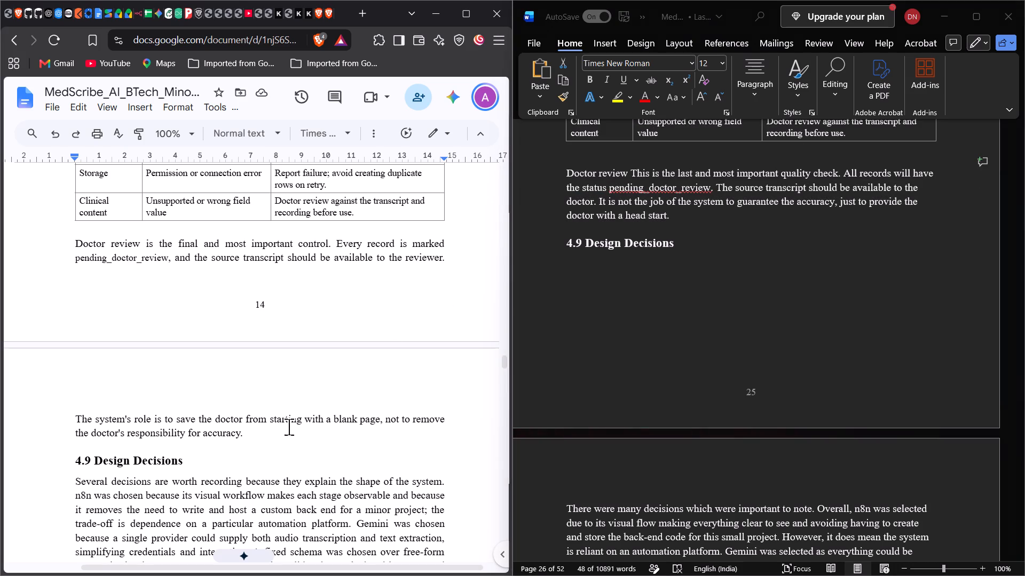
{"action": "left_click_drag", "start_coordinate": [265, 434], "coordinate": [27, 227]}
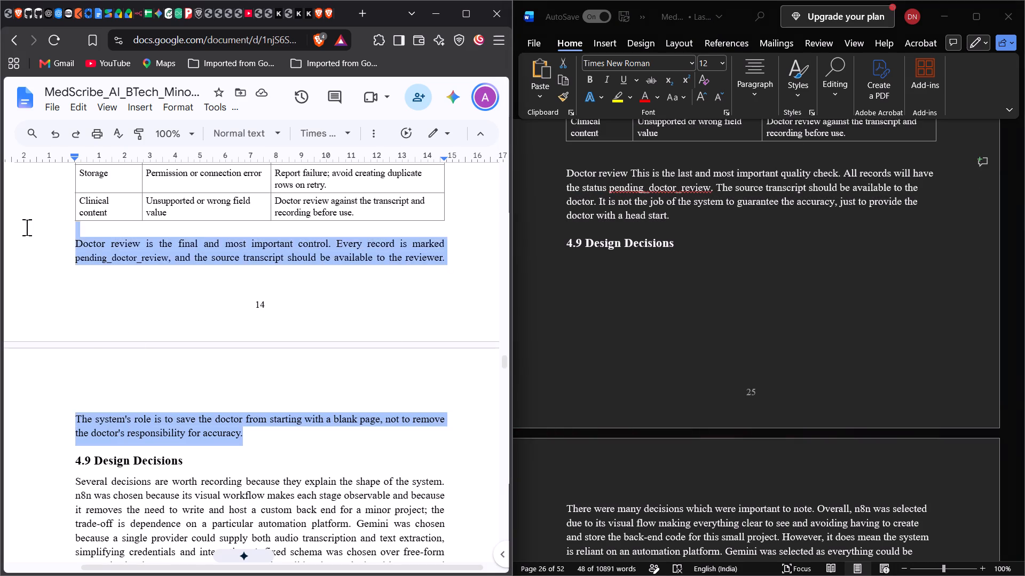
{"action": "left_click_drag", "start_coordinate": [27, 227], "coordinate": [69, 416]}
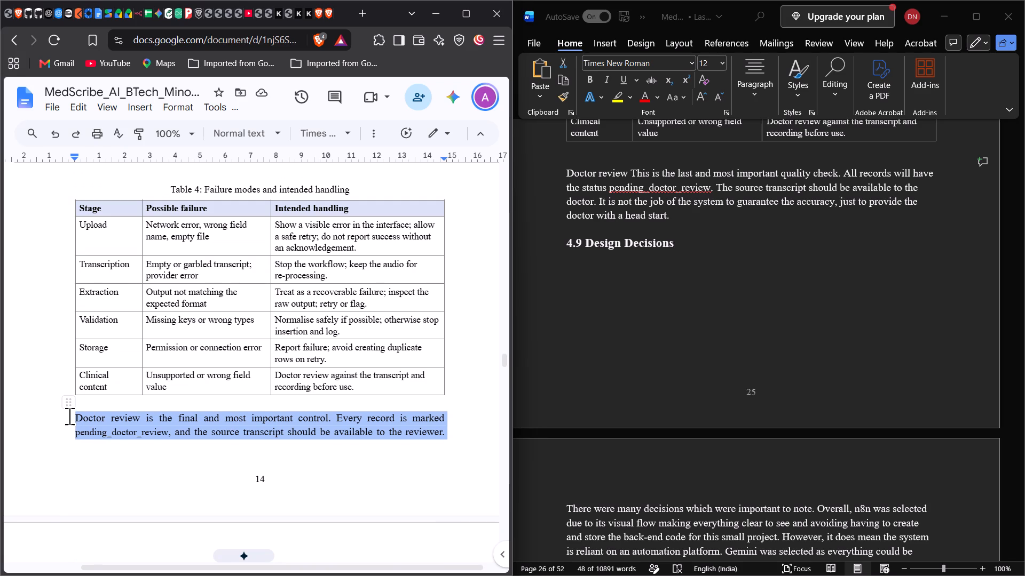
{"action": "key", "text": "ctrl+v"}
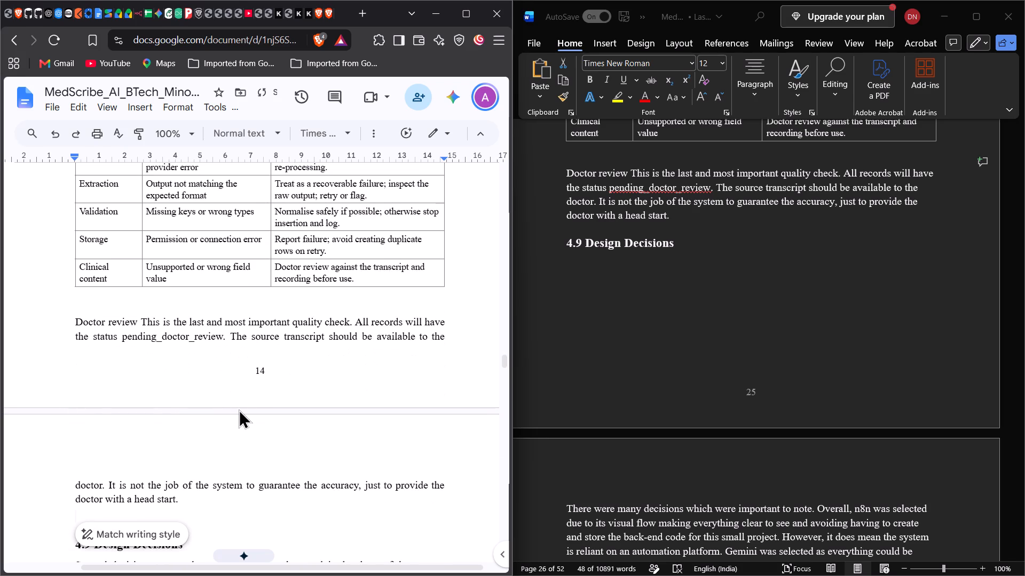
Replace the 4.9 Design Decisions paragraph in Google Docs with the corresponding paragraph from the Word report.
{"action": "scroll", "coordinate": [239, 409], "scroll_direction": "down", "scroll_amount": 5}
{"action": "scroll", "coordinate": [581, 372], "scroll_direction": "down", "scroll_amount": 1}
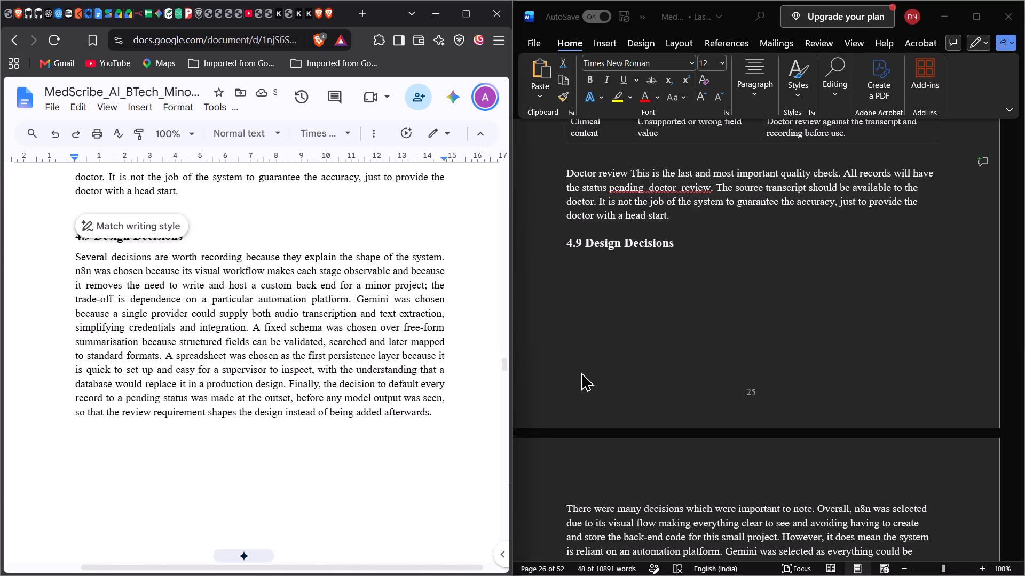
{"action": "scroll", "coordinate": [581, 372], "scroll_direction": "down", "scroll_amount": 1}
{"action": "scroll", "coordinate": [581, 372], "scroll_direction": "up", "scroll_amount": 1}
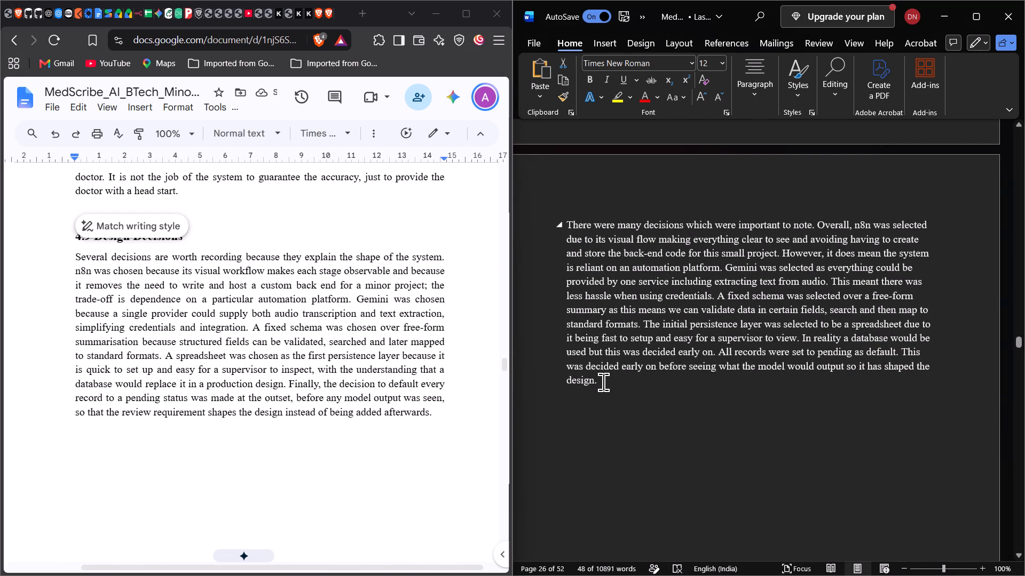
{"action": "left_click_drag", "start_coordinate": [603, 382], "coordinate": [561, 230]}
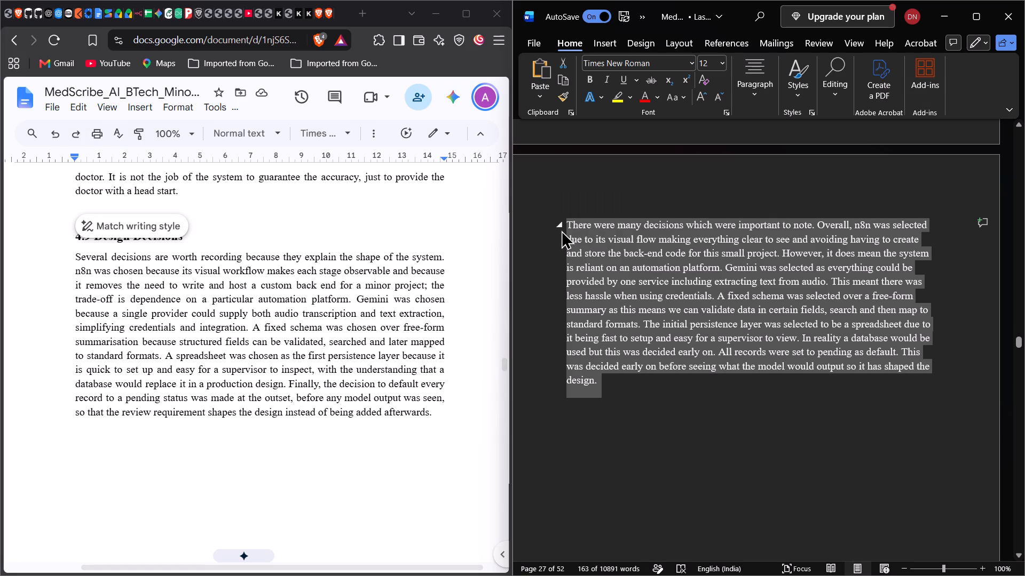
{"action": "key", "text": "ctrl+c"}
{"action": "left_click_drag", "start_coordinate": [442, 413], "coordinate": [235, 307]}
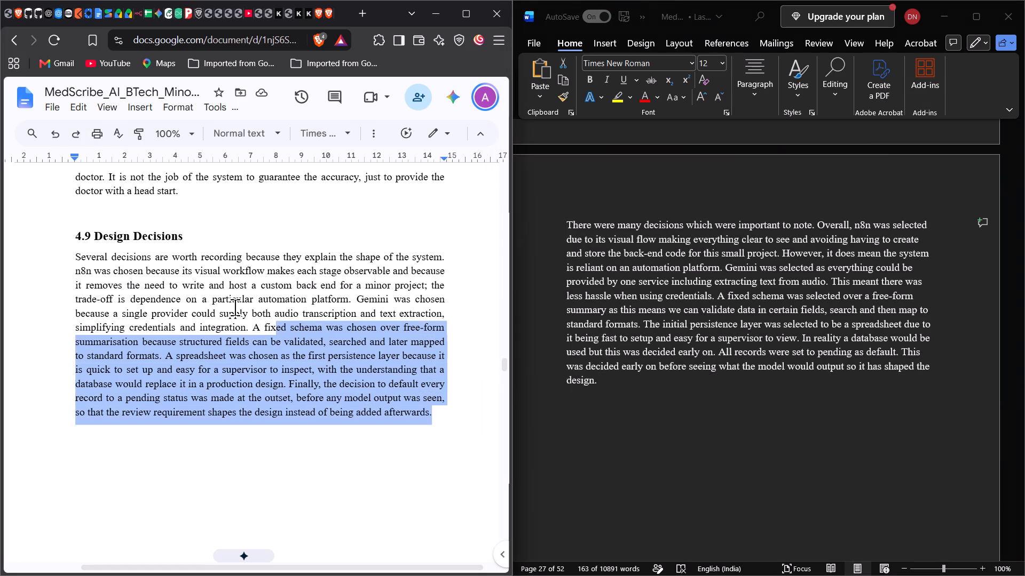
{"action": "left_click_drag", "start_coordinate": [235, 307], "coordinate": [25, 263]}
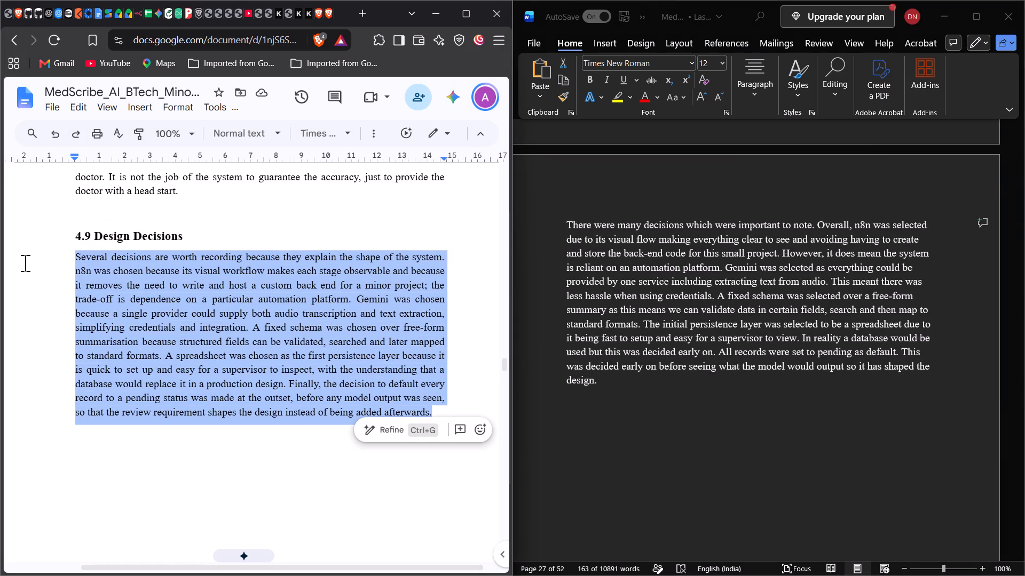
{"action": "key", "text": "ctrl+v"}
Replace the introductory paragraph of chapter 5, Proposed Algorithms, in Google Docs with its Word version.
{"action": "scroll", "coordinate": [313, 273], "scroll_direction": "down", "scroll_amount": 4}
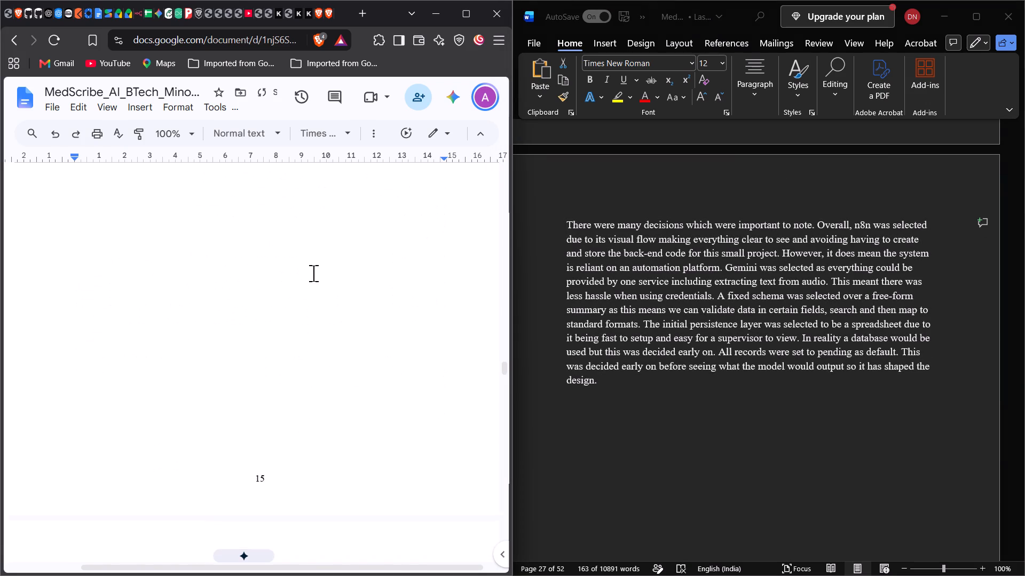
{"action": "scroll", "coordinate": [313, 273], "scroll_direction": "down", "scroll_amount": 2}
{"action": "scroll", "coordinate": [549, 290], "scroll_direction": "down", "scroll_amount": 2}
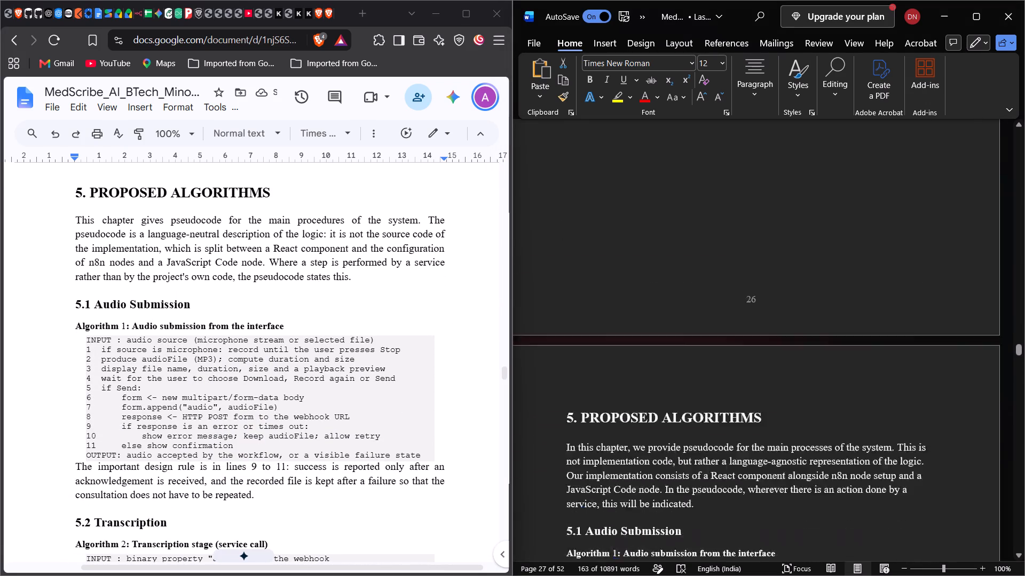
{"action": "scroll", "coordinate": [549, 290], "scroll_direction": "down", "scroll_amount": 1}
{"action": "scroll", "coordinate": [549, 290], "scroll_direction": "up", "scroll_amount": 1}
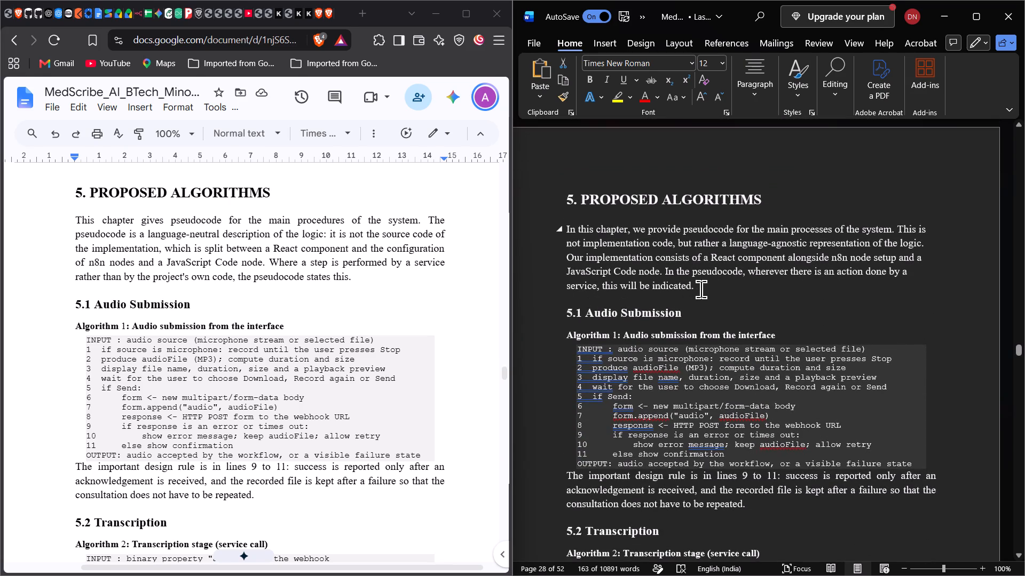
{"action": "left_click_drag", "start_coordinate": [701, 289], "coordinate": [566, 225]}
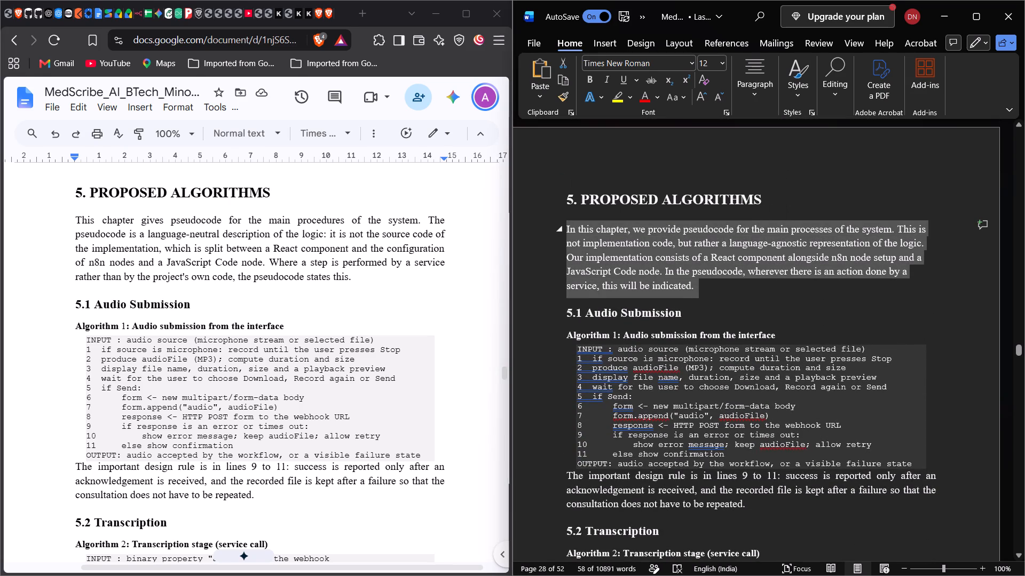
{"action": "key", "text": "ctrl+c"}
{"action": "left_click_drag", "start_coordinate": [366, 278], "coordinate": [171, 235]}
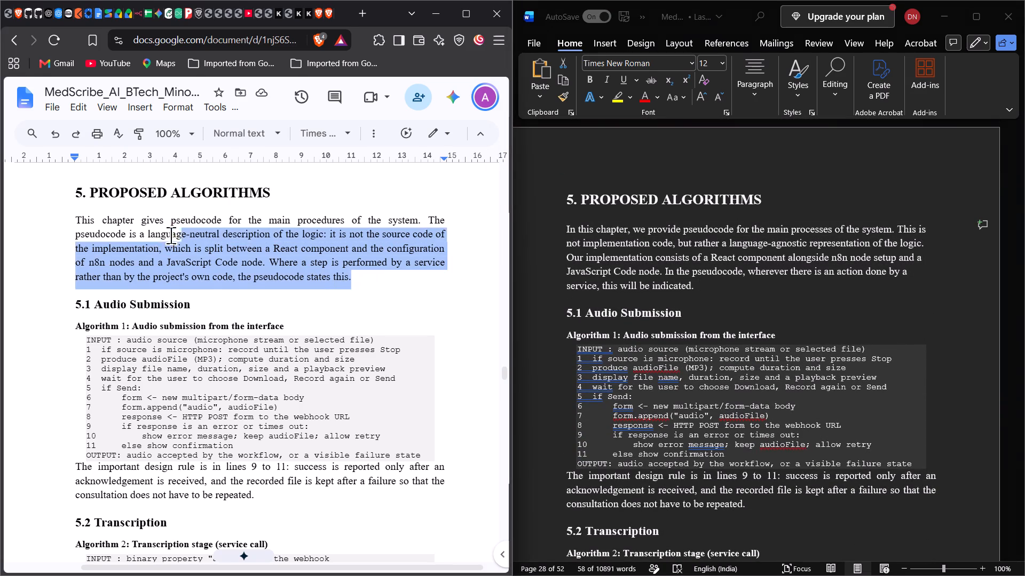
{"action": "left_click_drag", "start_coordinate": [171, 235], "coordinate": [58, 227]}
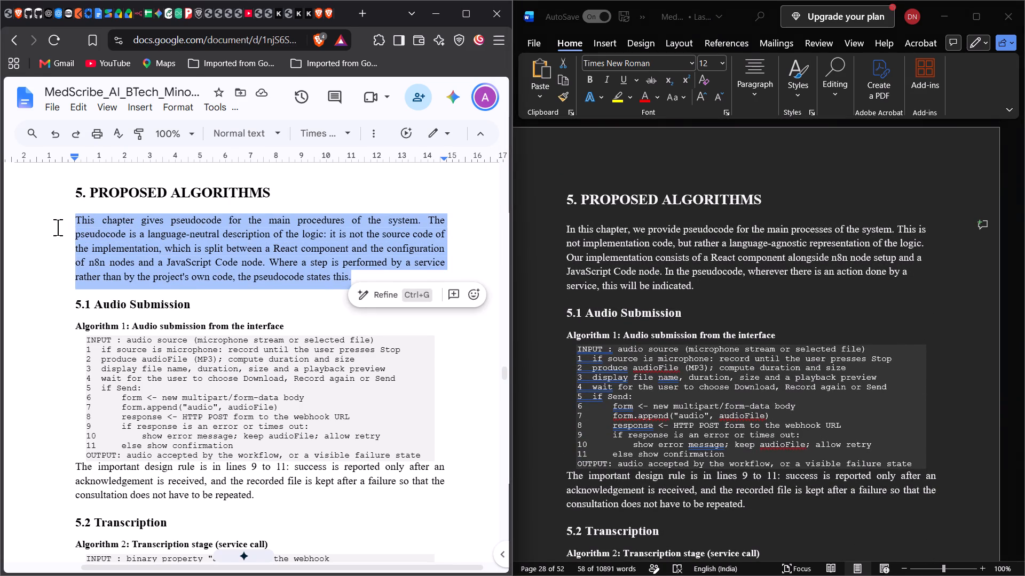
{"action": "key", "text": "ctrl+v"}
Replace the design rule paragraph below Algorithm 1 in section 5.1 of Google Docs with the Word report's paragraph.
{"action": "scroll", "coordinate": [250, 272], "scroll_direction": "down", "scroll_amount": 2}
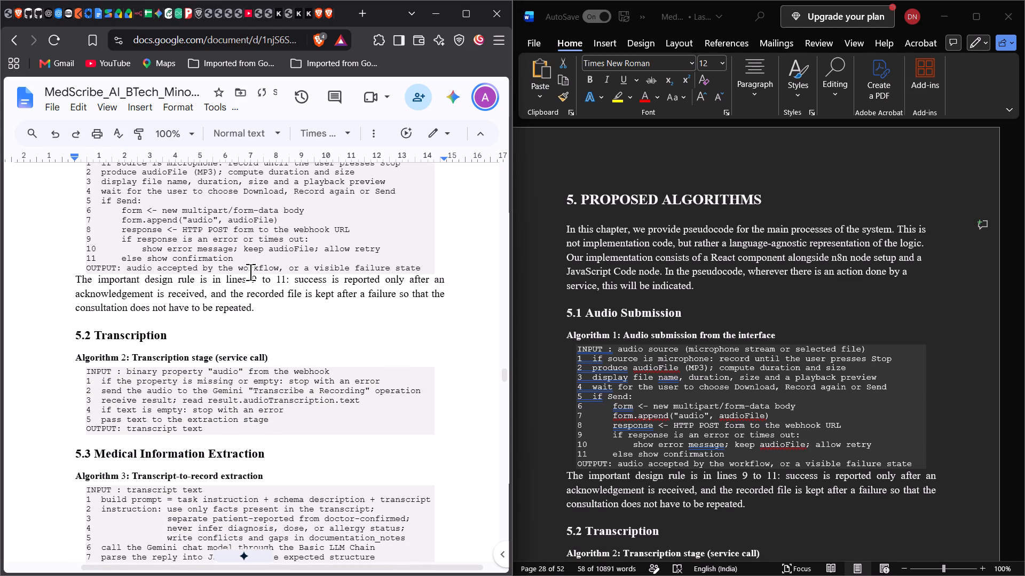
{"action": "scroll", "coordinate": [250, 272], "scroll_direction": "down", "scroll_amount": 1}
{"action": "scroll", "coordinate": [569, 311], "scroll_direction": "down", "scroll_amount": 1}
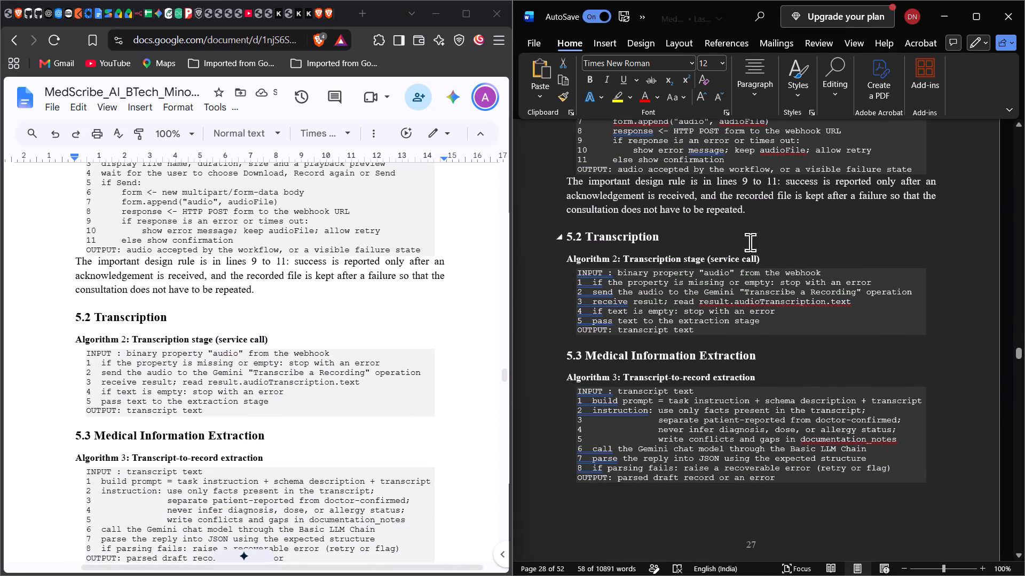
{"action": "left_click_drag", "start_coordinate": [759, 208], "coordinate": [561, 186]}
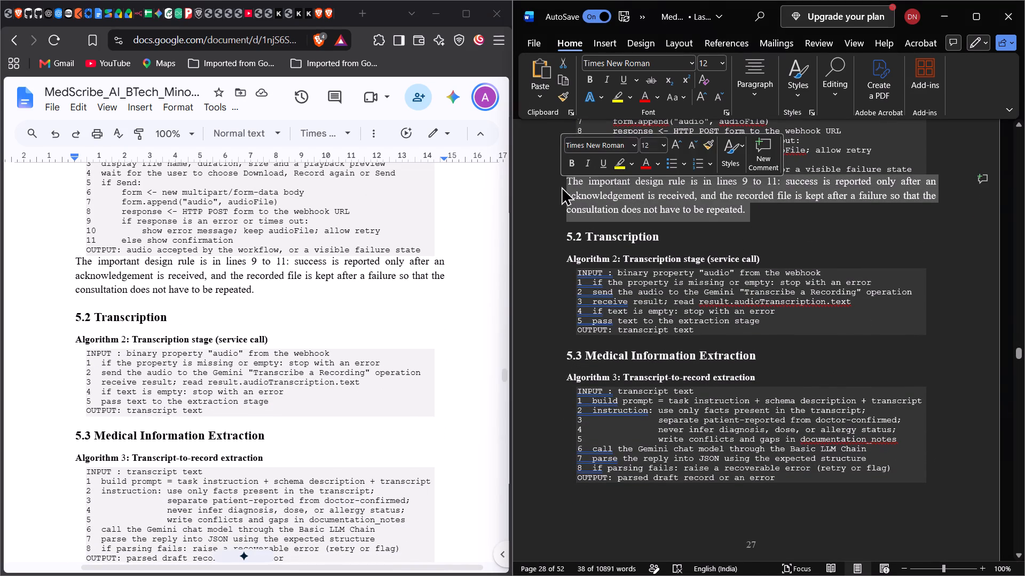
{"action": "key", "text": "ctrl+c"}
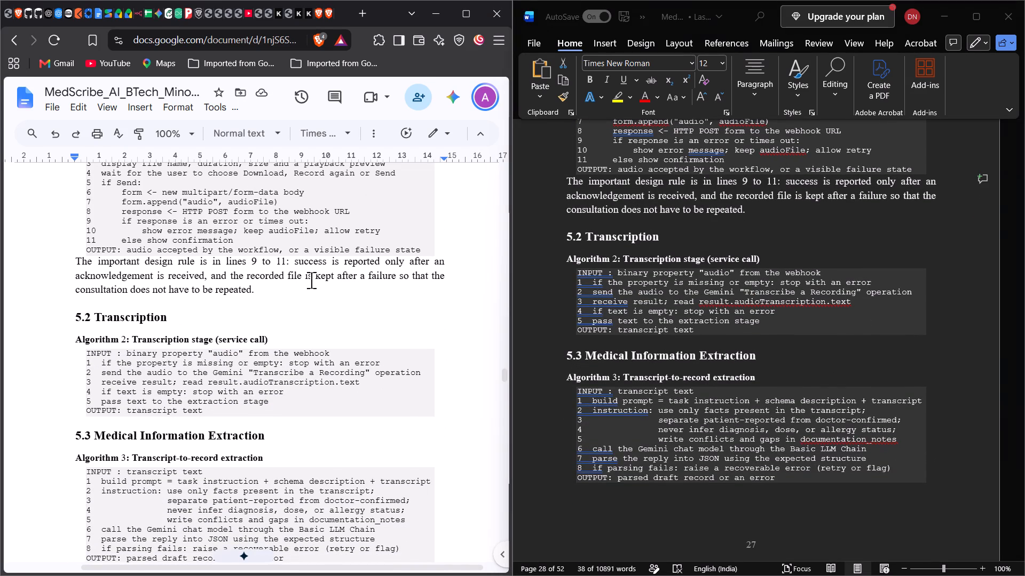
{"action": "left_click_drag", "start_coordinate": [284, 287], "coordinate": [18, 260]}
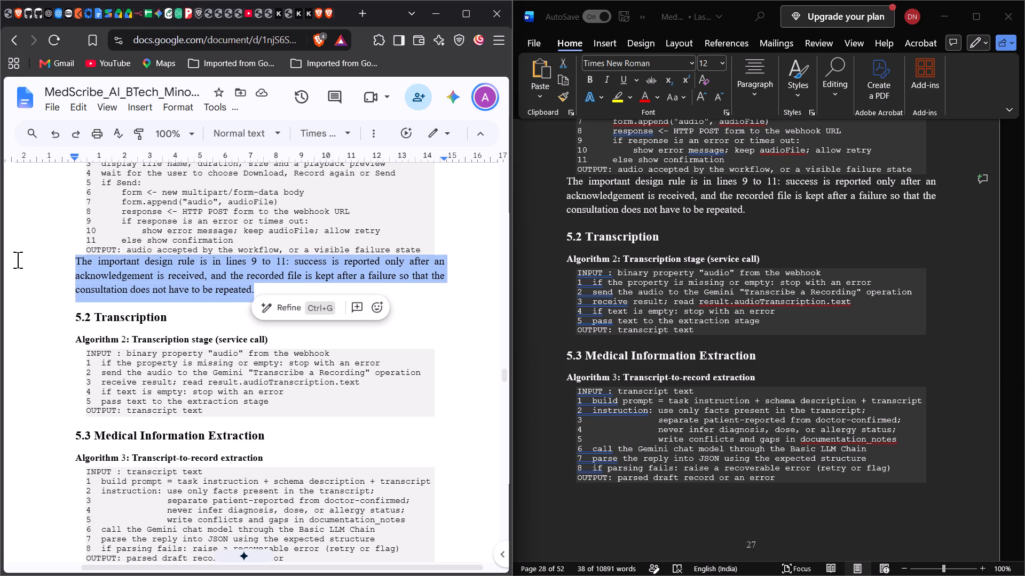
{"action": "key", "text": "ctrl+v"}
Replace the running cost paragraph below Algorithm 6 in section 5.6 of Google Docs with the corresponding Word paragraph.
{"action": "scroll", "coordinate": [310, 329], "scroll_direction": "down", "scroll_amount": 2}
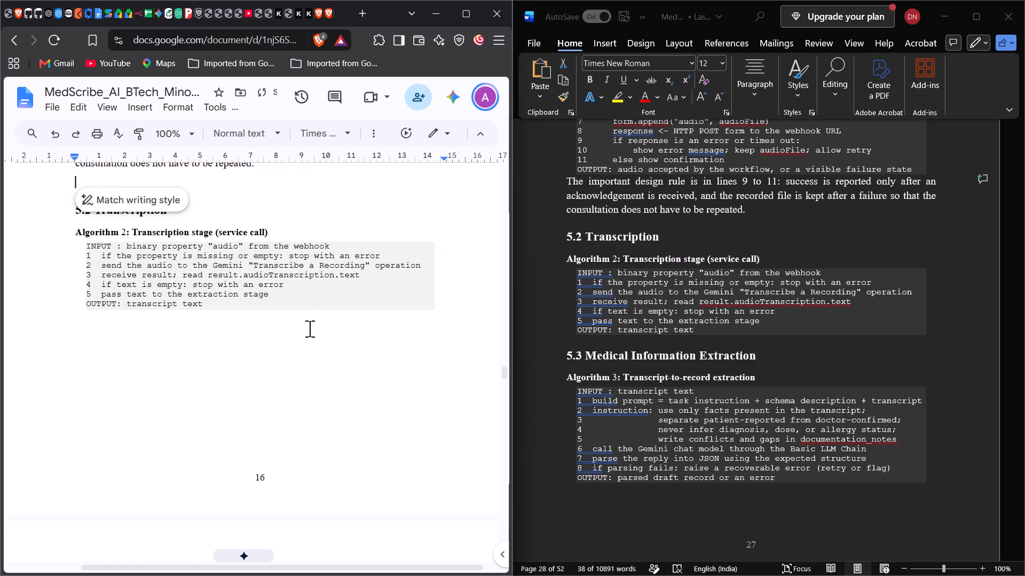
{"action": "scroll", "coordinate": [310, 329], "scroll_direction": "down", "scroll_amount": 3}
{"action": "scroll", "coordinate": [310, 329], "scroll_direction": "up", "scroll_amount": 2}
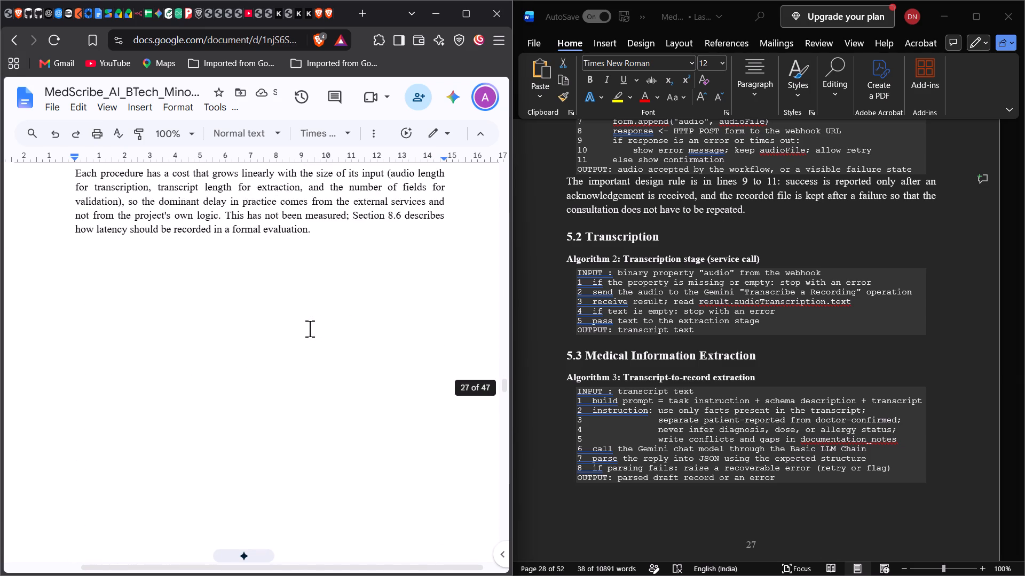
{"action": "scroll", "coordinate": [310, 329], "scroll_direction": "up", "scroll_amount": 2}
{"action": "scroll", "coordinate": [652, 341], "scroll_direction": "down", "scroll_amount": 1}
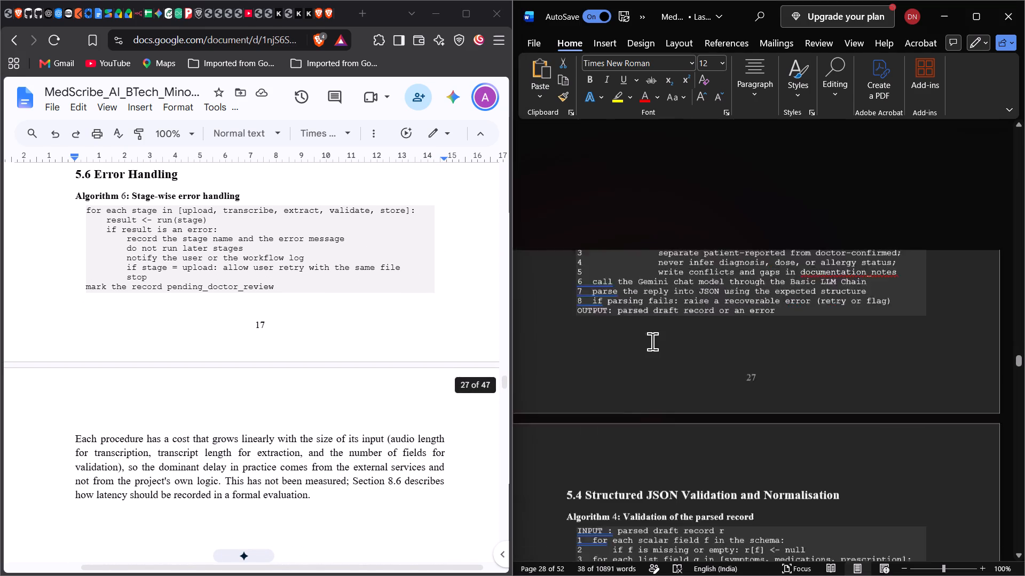
{"action": "scroll", "coordinate": [652, 341], "scroll_direction": "down", "scroll_amount": 3}
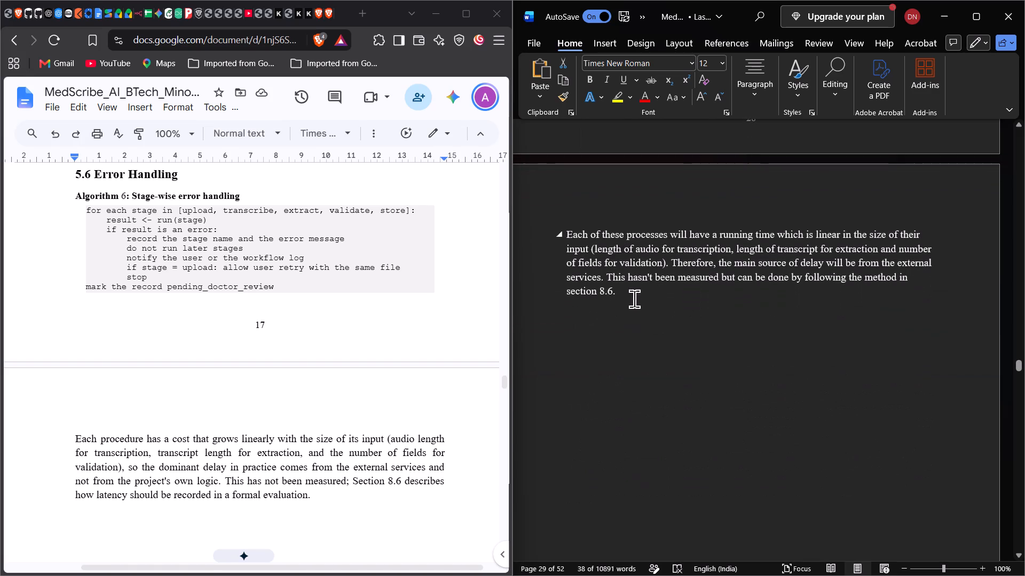
{"action": "left_click_drag", "start_coordinate": [633, 297], "coordinate": [619, 295]}
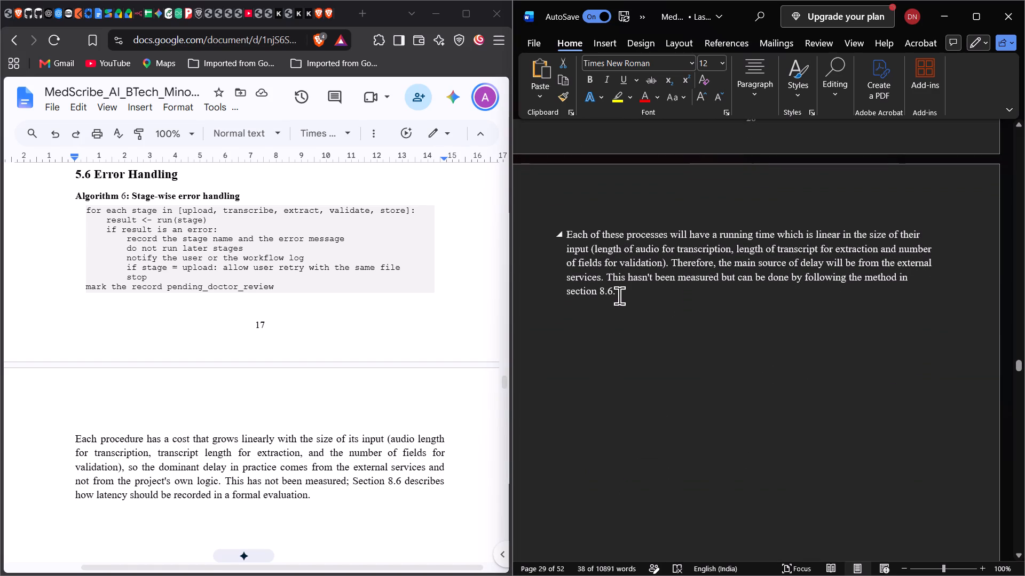
{"action": "left_click_drag", "start_coordinate": [619, 295], "coordinate": [564, 234]}
{"action": "key", "text": "ctrl+c"}
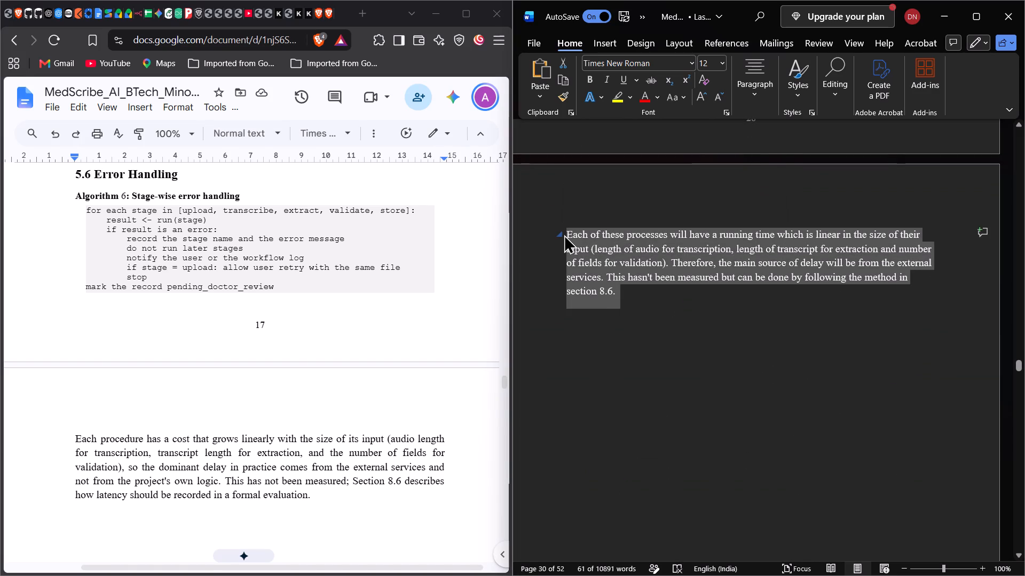
{"action": "left_click_drag", "start_coordinate": [332, 497], "coordinate": [142, 439]}
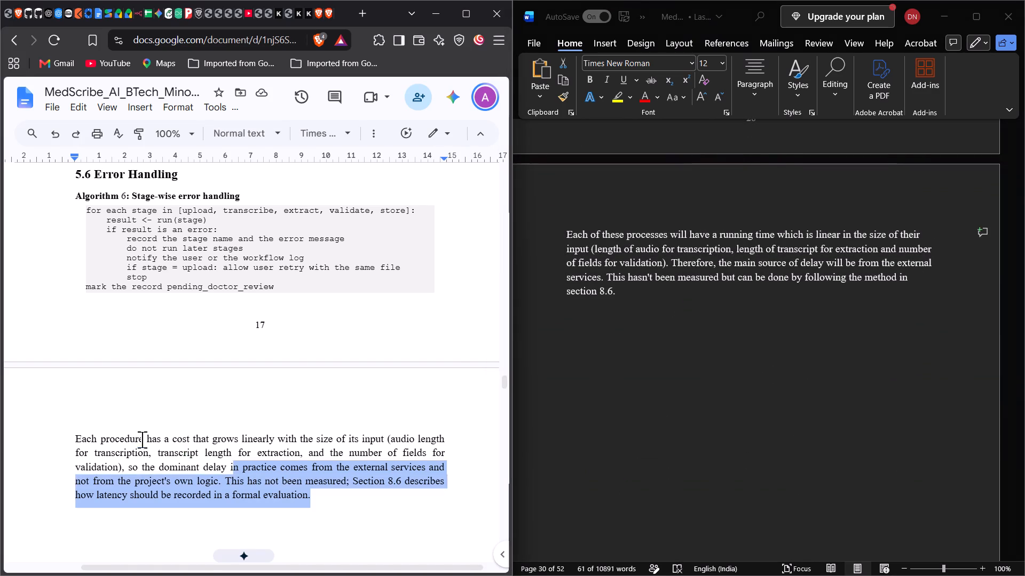
{"action": "left_click_drag", "start_coordinate": [142, 439], "coordinate": [51, 433]}
{"action": "key", "text": "ctrl+v"}
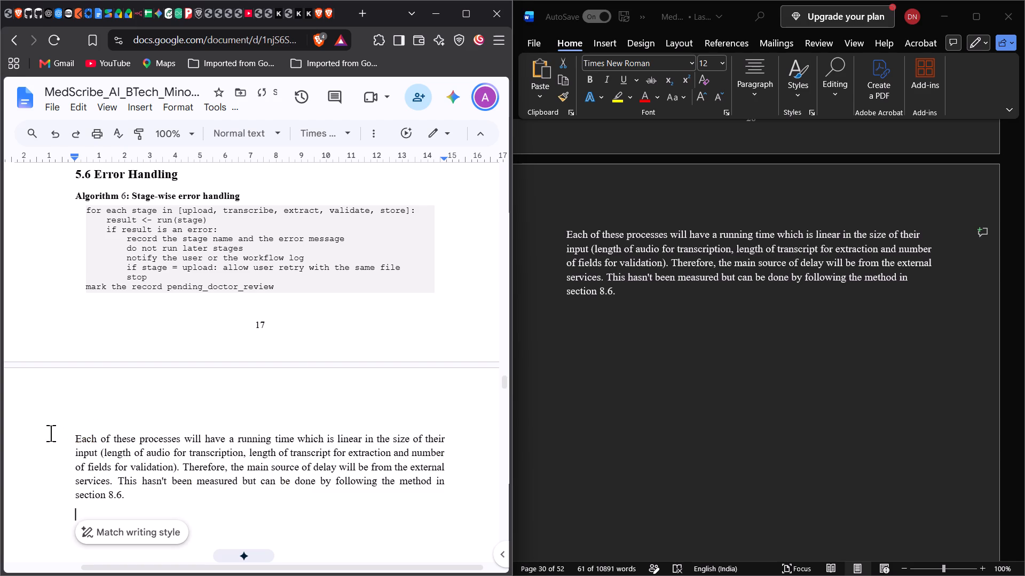
Replace the 6.1 System Architecture paragraph above Figure 1 in Google Docs with the corresponding paragraph from the Word report.
{"action": "scroll", "coordinate": [320, 420], "scroll_direction": "down", "scroll_amount": 5}
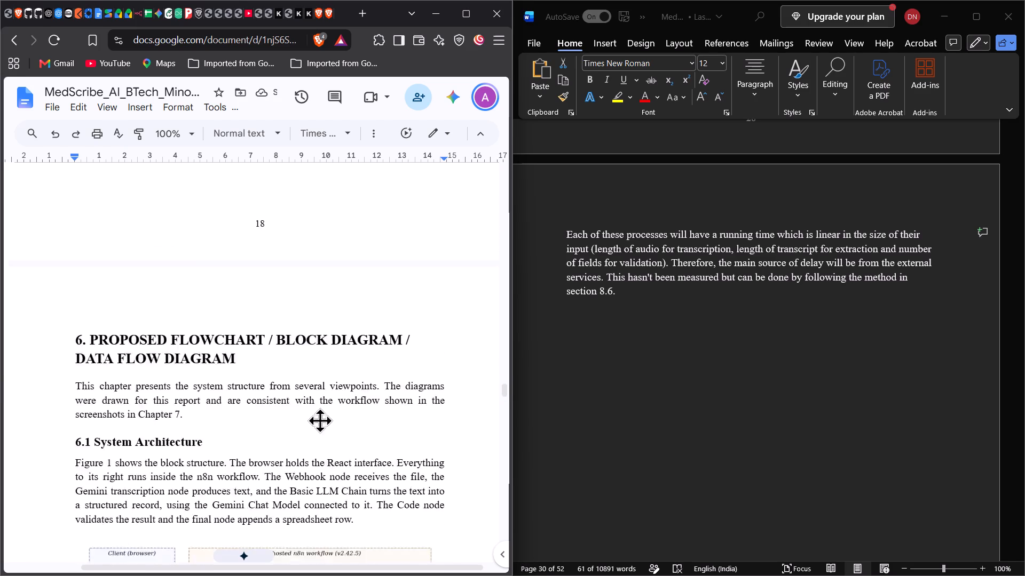
{"action": "scroll", "coordinate": [320, 420], "scroll_direction": "down", "scroll_amount": 1}
{"action": "scroll", "coordinate": [320, 420], "scroll_direction": "up", "scroll_amount": 3}
{"action": "scroll", "coordinate": [652, 386], "scroll_direction": "down", "scroll_amount": 1}
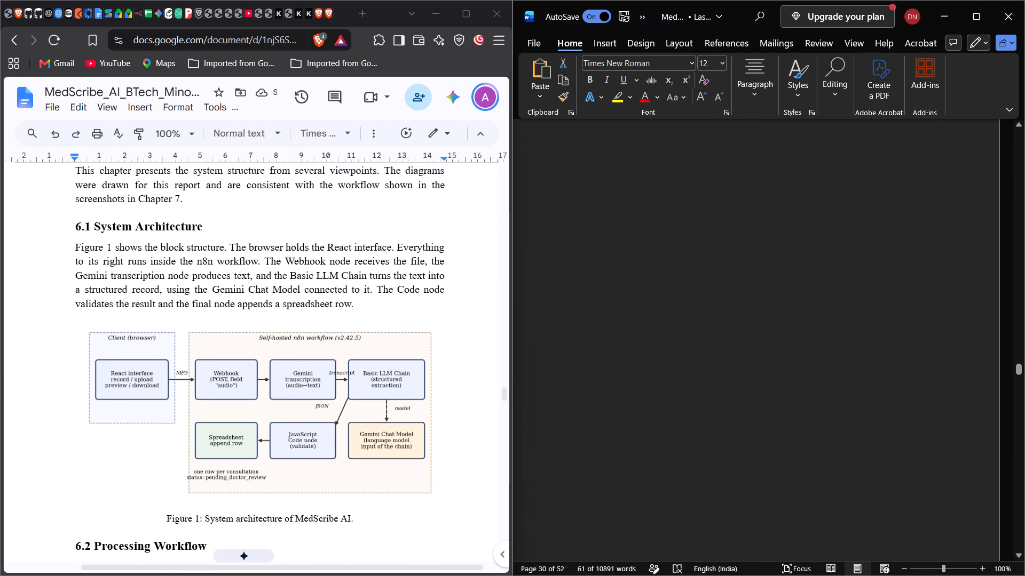
{"action": "scroll", "coordinate": [652, 386], "scroll_direction": "down", "scroll_amount": 1}
{"action": "scroll", "coordinate": [652, 386], "scroll_direction": "up", "scroll_amount": 1}
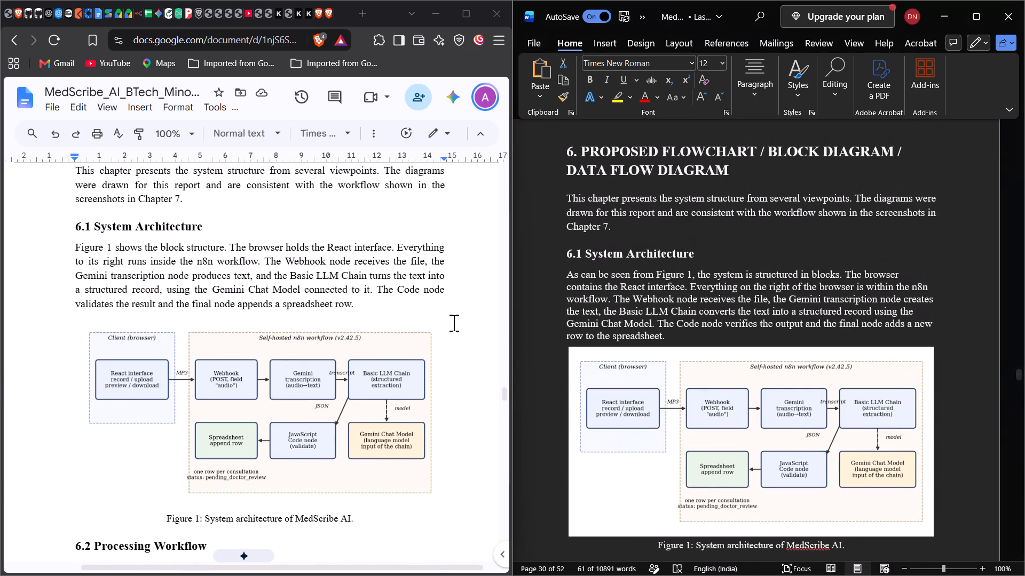
{"action": "scroll", "coordinate": [454, 323], "scroll_direction": "up", "scroll_amount": 1}
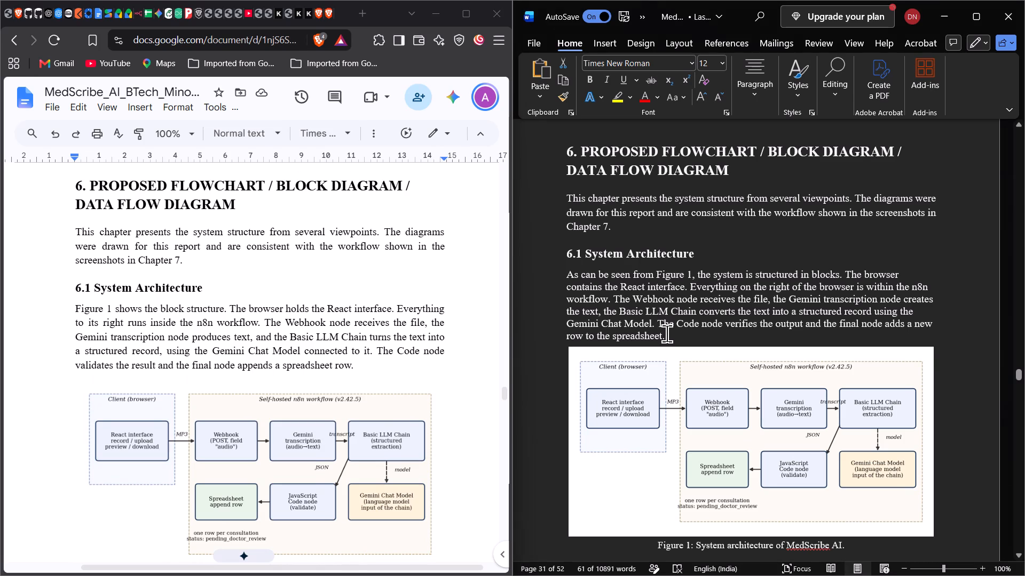
{"action": "left_click_drag", "start_coordinate": [667, 333], "coordinate": [563, 279]}
{"action": "key", "text": "ctrl+c"}
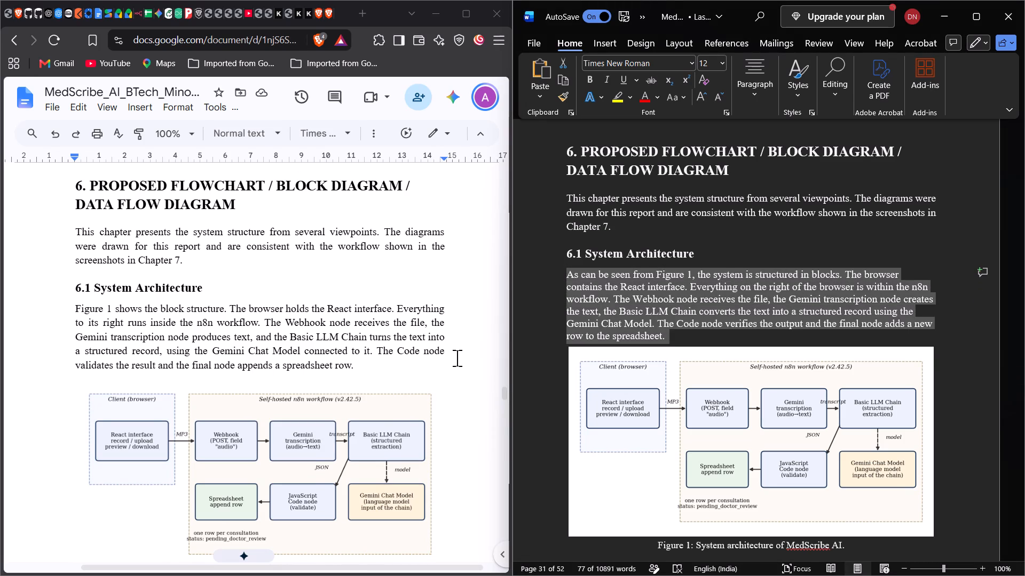
{"action": "left_click_drag", "start_coordinate": [366, 365], "coordinate": [93, 314]}
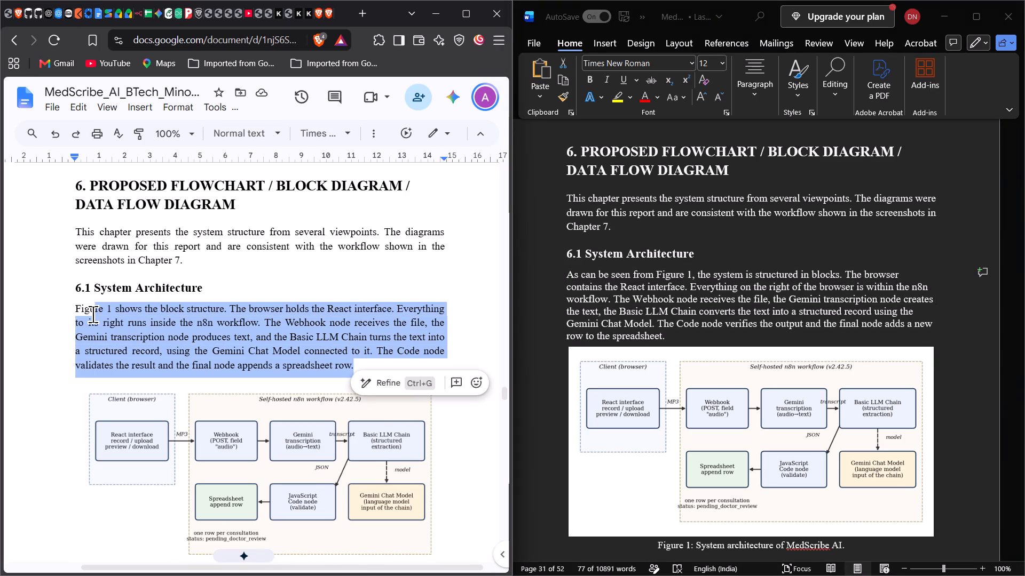
{"action": "key", "text": "shift+Left"}
{"action": "key", "text": "shift+Left"}
{"action": "key", "text": "shift+Left"}
{"action": "key", "text": "shift+Left"}
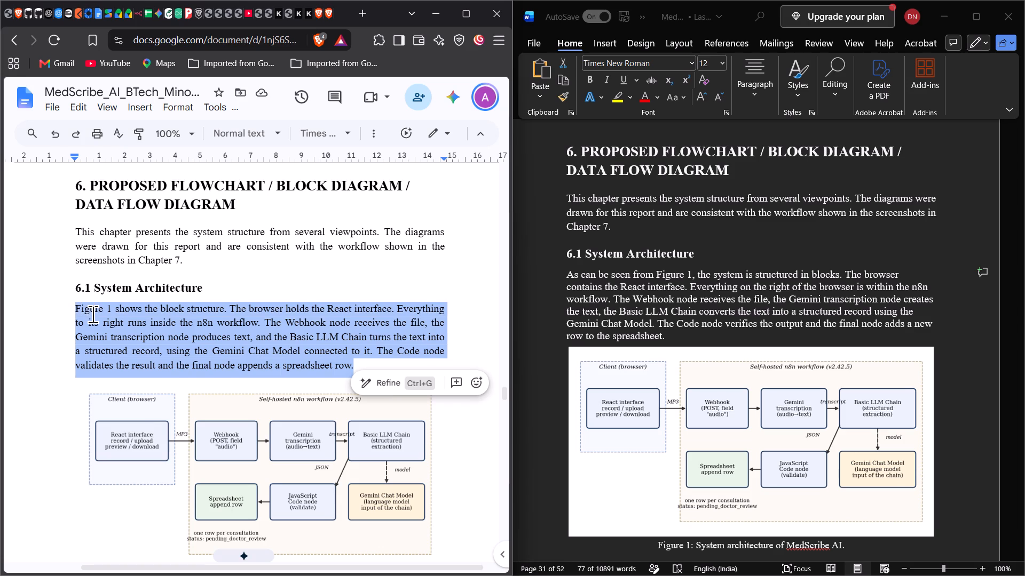
{"action": "key", "text": "ctrl+v"}
Replace the 6.2 Processing Workflow paragraph in Google Docs with the full Word version, which spans two pages there.
{"action": "scroll", "coordinate": [93, 314], "scroll_direction": "down", "scroll_amount": 3}
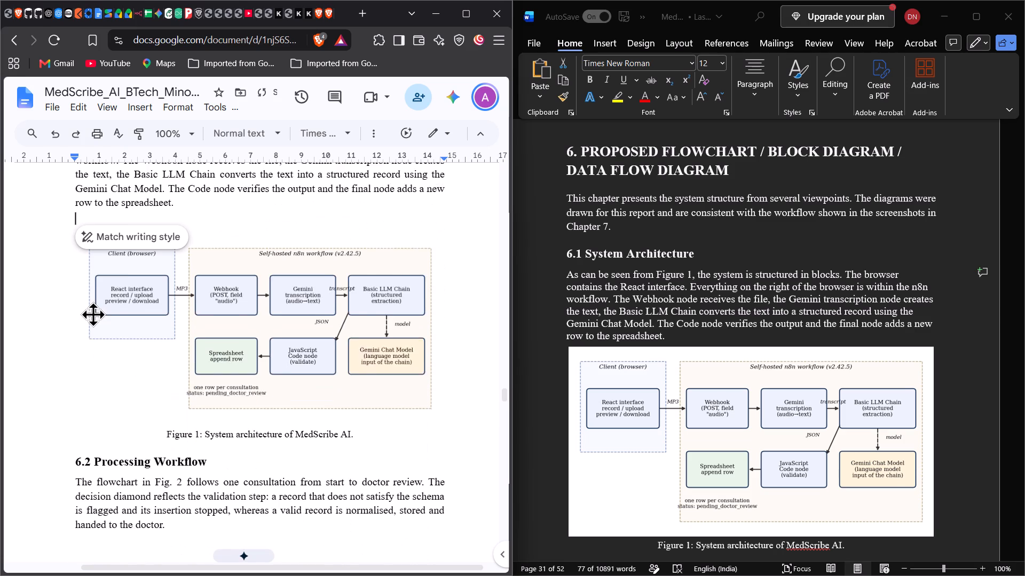
{"action": "scroll", "coordinate": [93, 314], "scroll_direction": "down", "scroll_amount": 2}
{"action": "scroll", "coordinate": [590, 293], "scroll_direction": "down", "scroll_amount": 1}
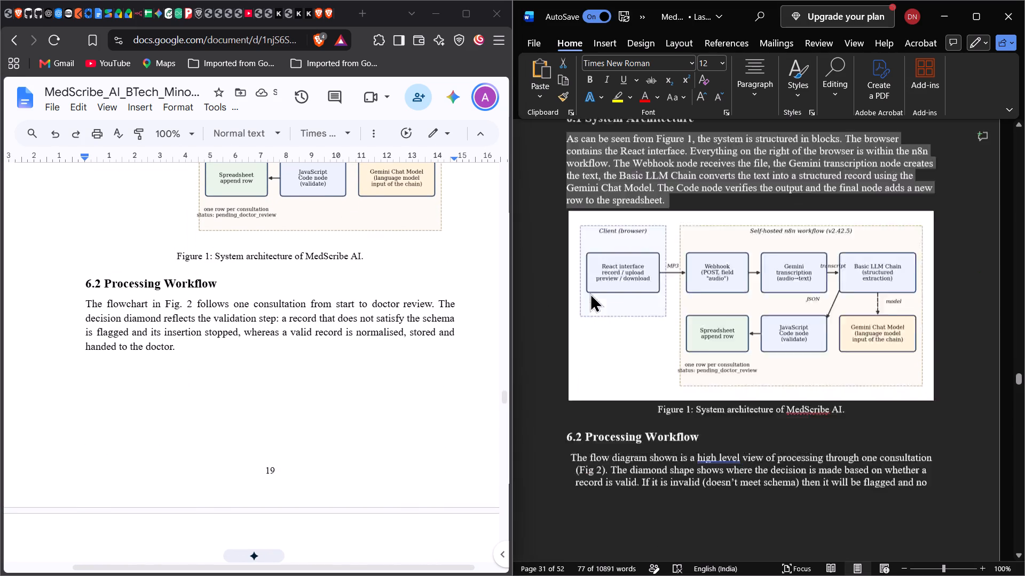
{"action": "scroll", "coordinate": [590, 293], "scroll_direction": "down", "scroll_amount": 1}
{"action": "scroll", "coordinate": [590, 293], "scroll_direction": "up", "scroll_amount": 1}
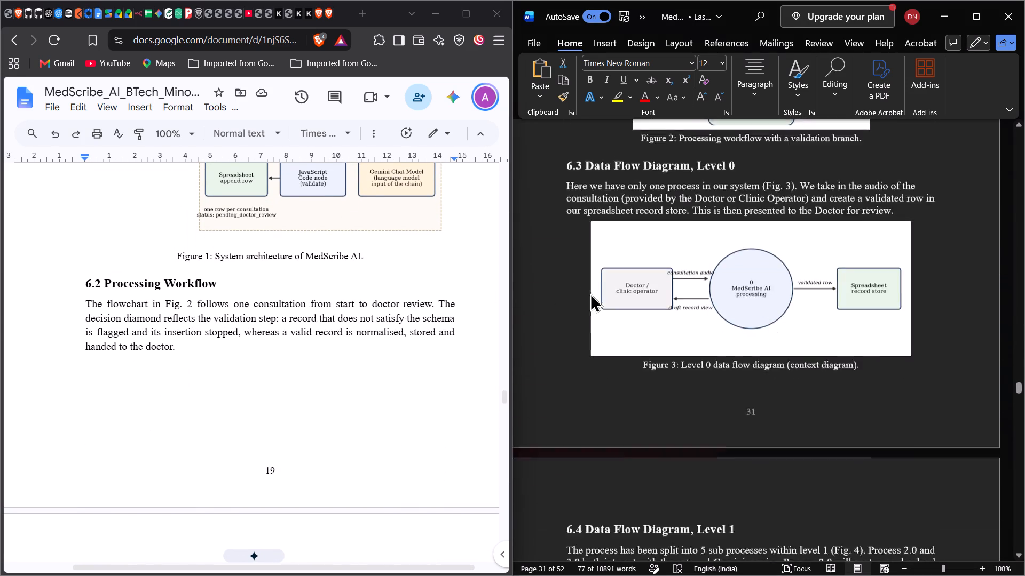
{"action": "scroll", "coordinate": [590, 293], "scroll_direction": "up", "scroll_amount": 1}
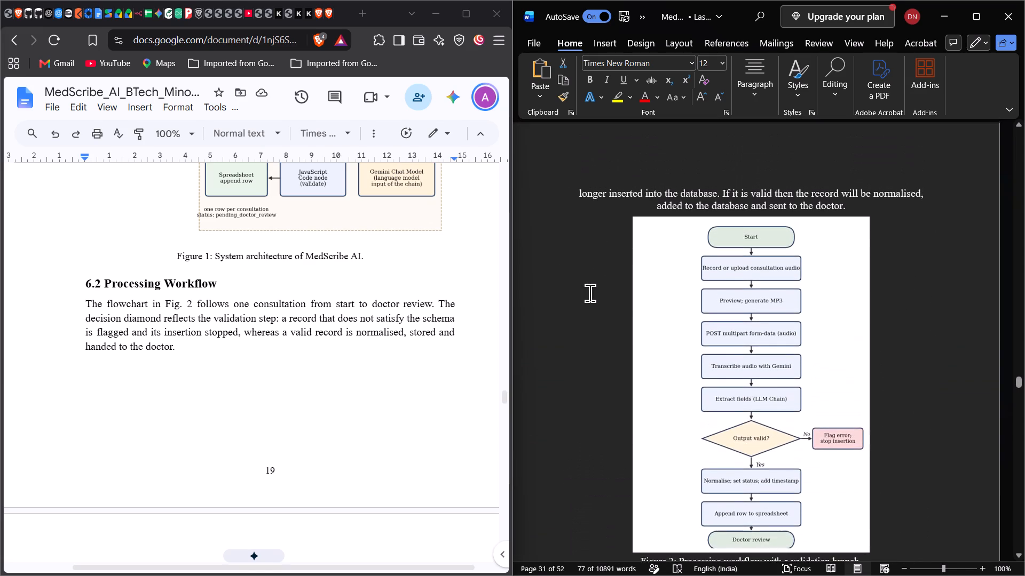
{"action": "scroll", "coordinate": [590, 293], "scroll_direction": "up", "scroll_amount": 1}
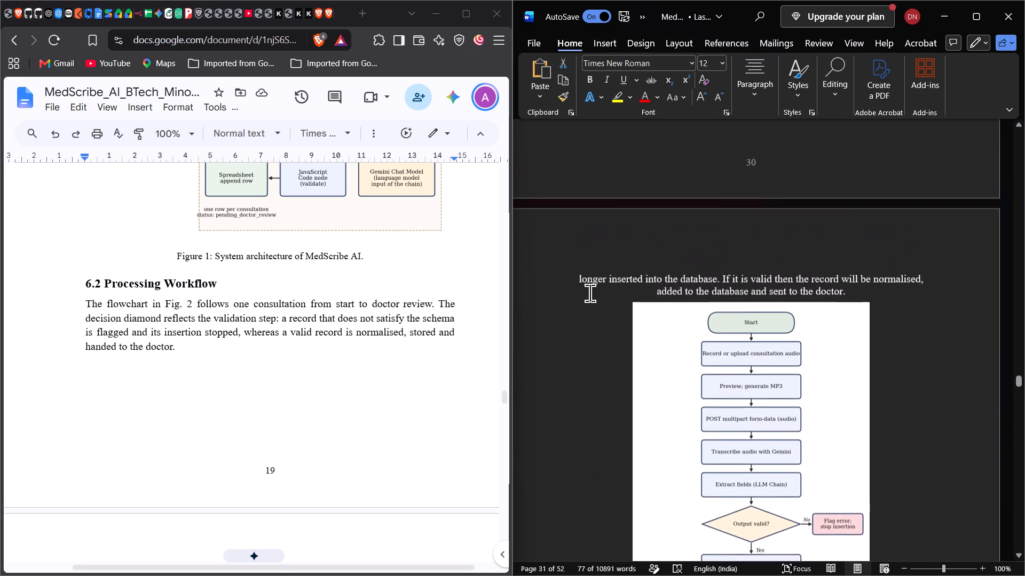
{"action": "scroll", "coordinate": [590, 293], "scroll_direction": "up", "scroll_amount": 1}
{"action": "scroll", "coordinate": [356, 367], "scroll_direction": "up", "scroll_amount": 1}
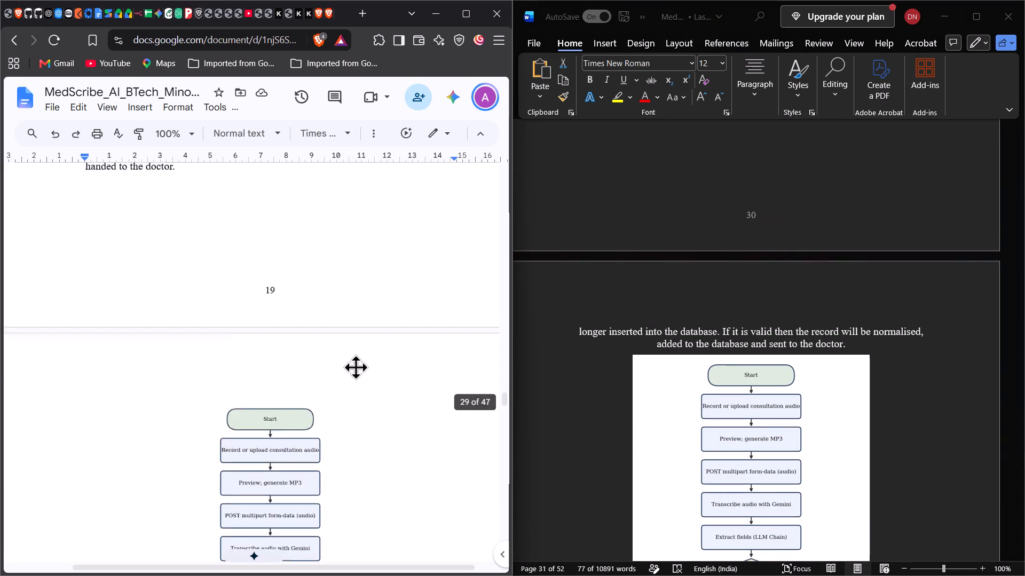
{"action": "scroll", "coordinate": [356, 367], "scroll_direction": "up", "scroll_amount": 4}
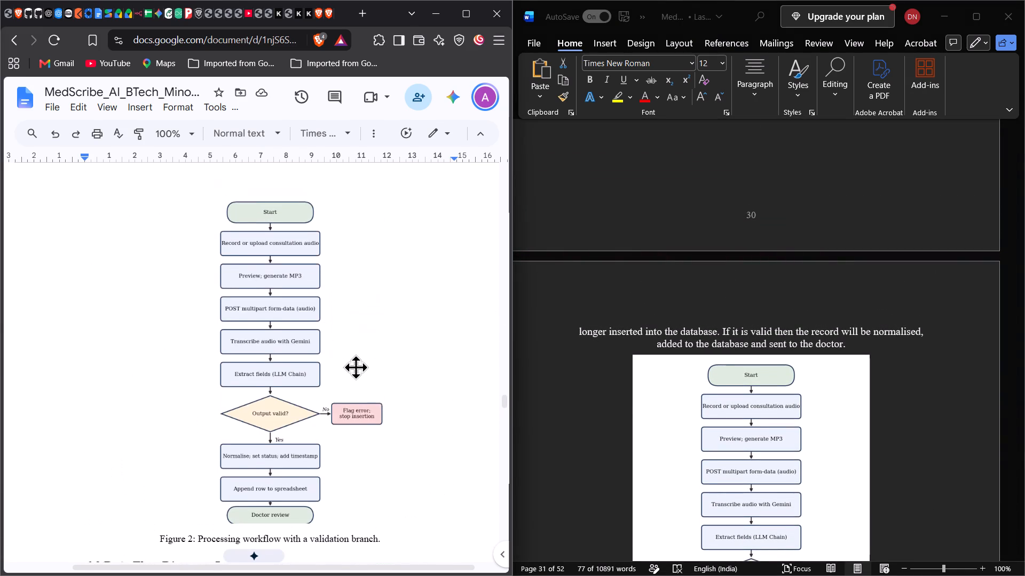
{"action": "scroll", "coordinate": [356, 367], "scroll_direction": "up", "scroll_amount": 6}
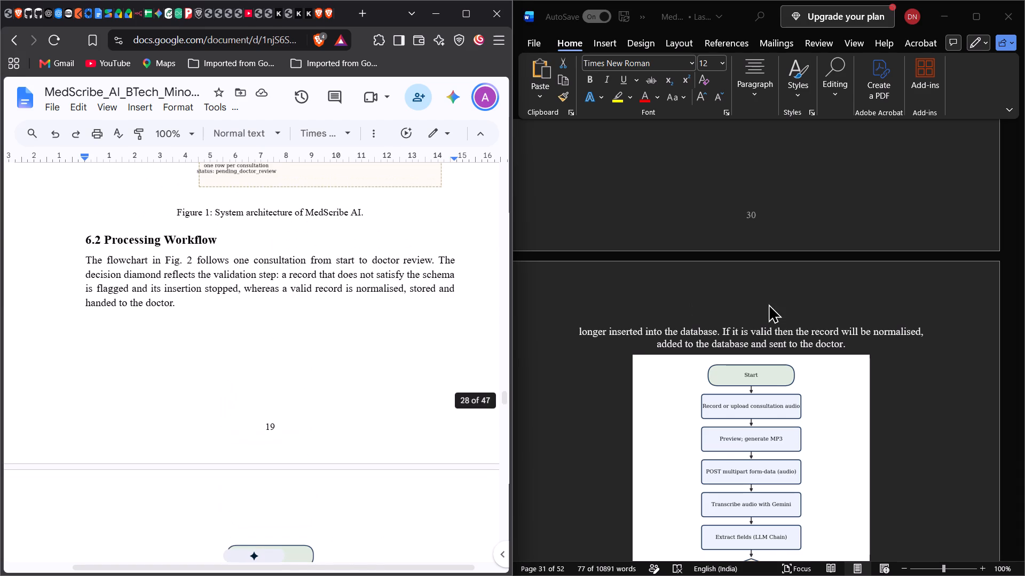
{"action": "left_click_drag", "start_coordinate": [847, 345], "coordinate": [577, 120]}
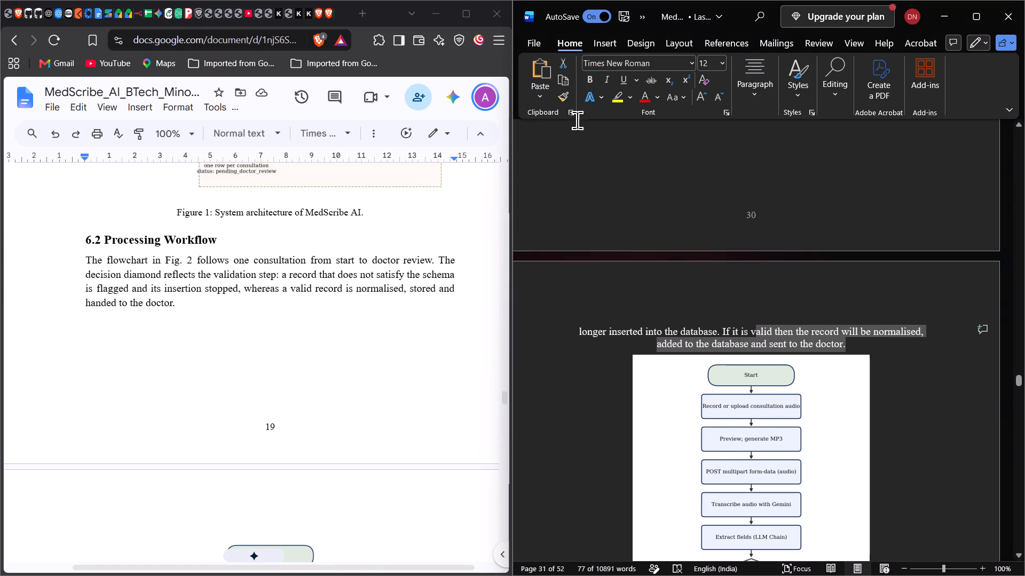
{"action": "left_click_drag", "start_coordinate": [577, 120], "coordinate": [570, 283]}
{"action": "key", "text": "ctrl+c"}
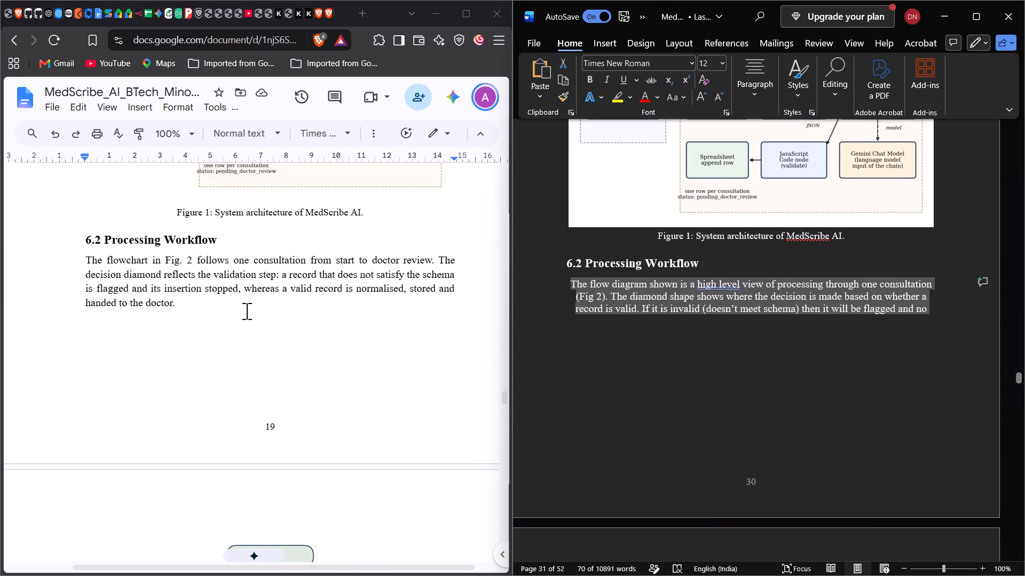
{"action": "left_click_drag", "start_coordinate": [182, 311], "coordinate": [14, 270]}
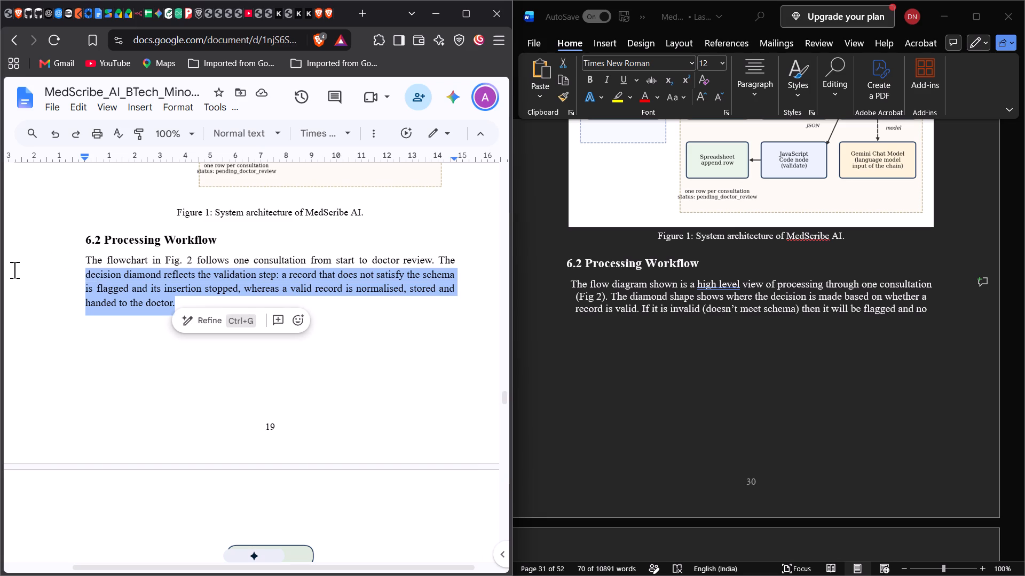
{"action": "key", "text": "shift+Up"}
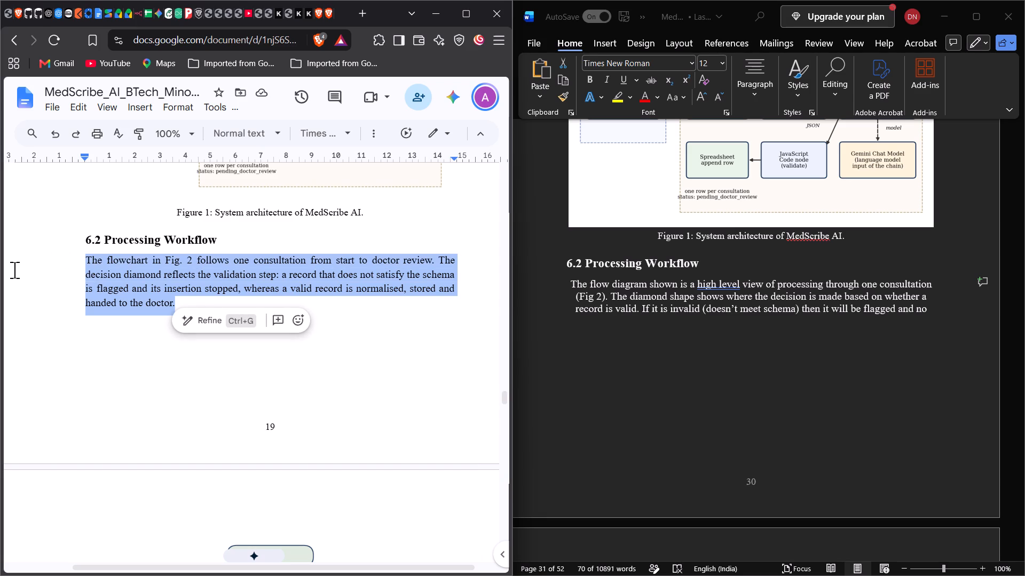
{"action": "key", "text": "ctrl+v"}
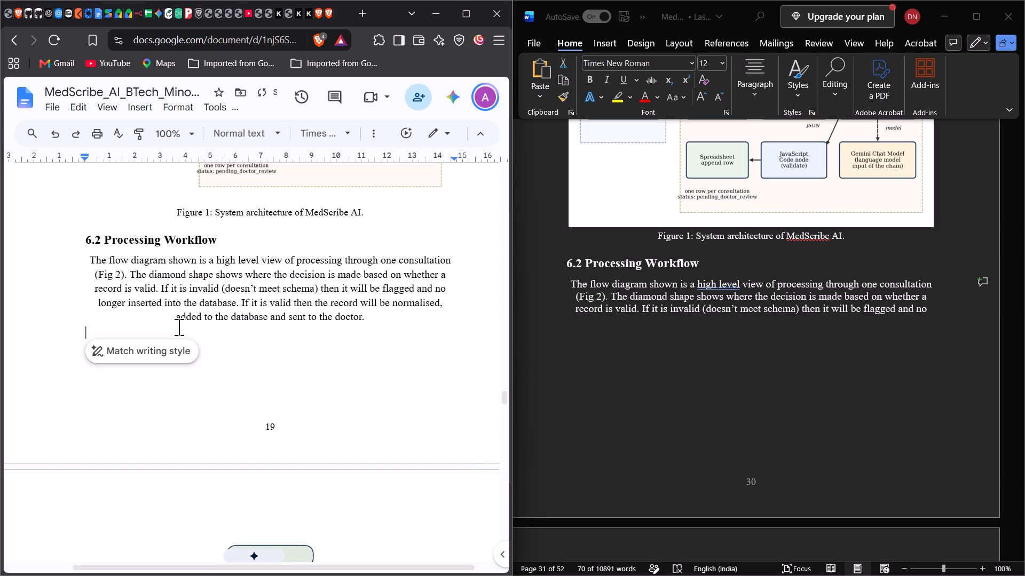
Left-align the new 6.2 Processing Workflow paragraph in Google Docs.
{"action": "left_click_drag", "start_coordinate": [109, 331], "coordinate": [89, 263]}
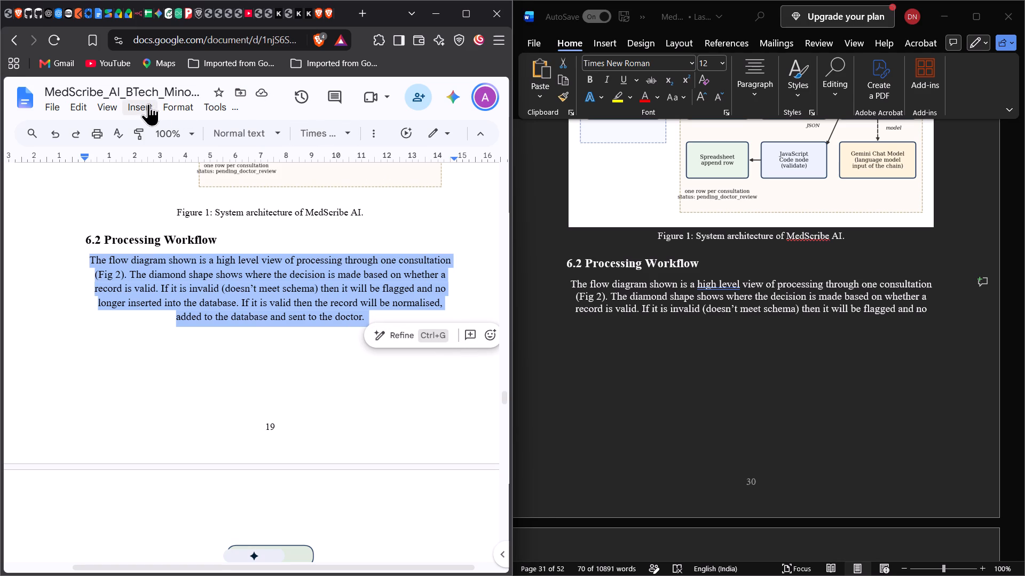
{"action": "left_click", "coordinate": [173, 106]}
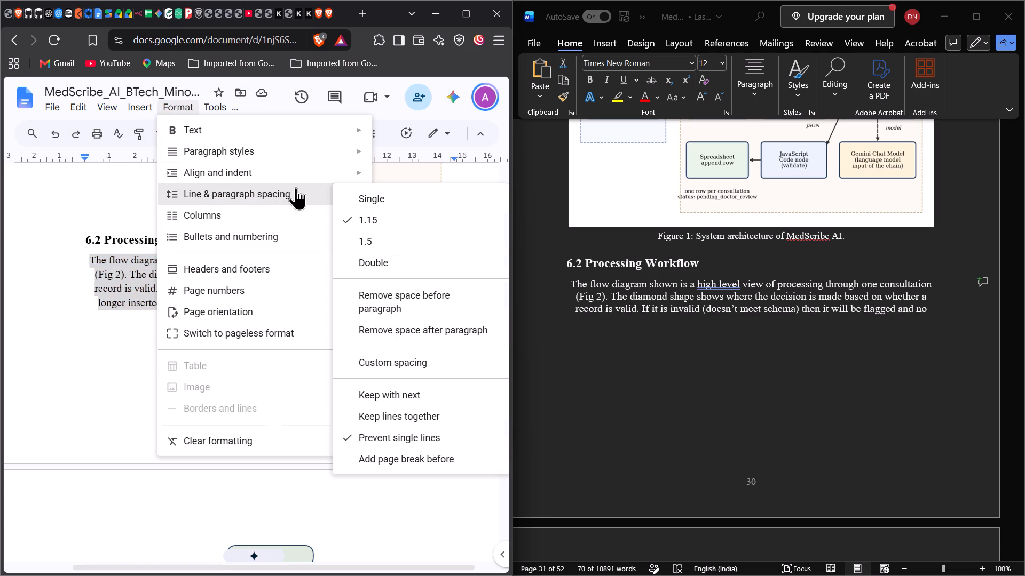
{"action": "left_click", "coordinate": [367, 171]}
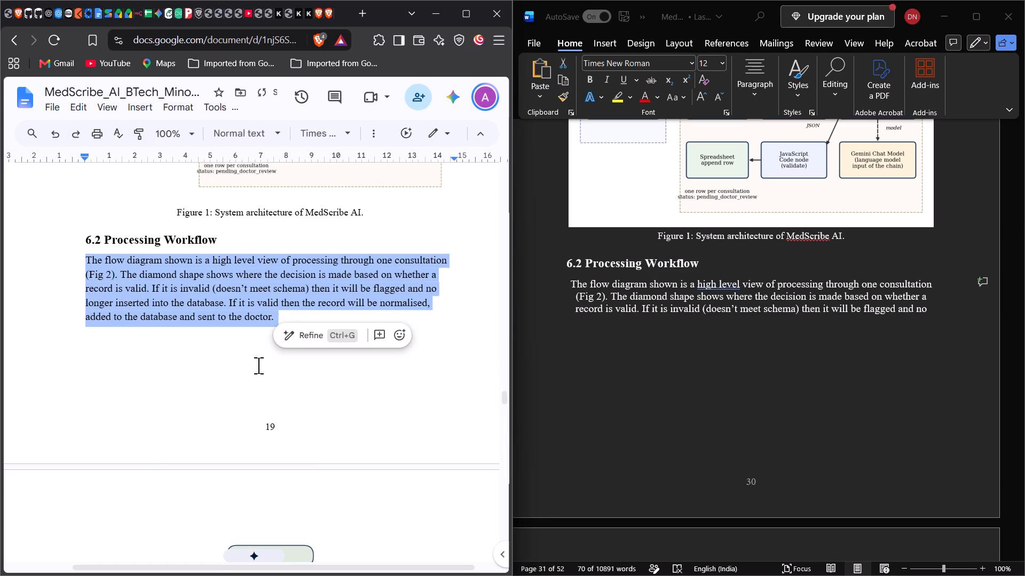
{"action": "left_click", "coordinate": [258, 365]}
Replace the 6.3 Data Flow Diagram, Level 0 paragraph above Figure 3 in Google Docs with the corresponding paragraph from the Word report.
{"action": "scroll", "coordinate": [258, 365], "scroll_direction": "down", "scroll_amount": 7}
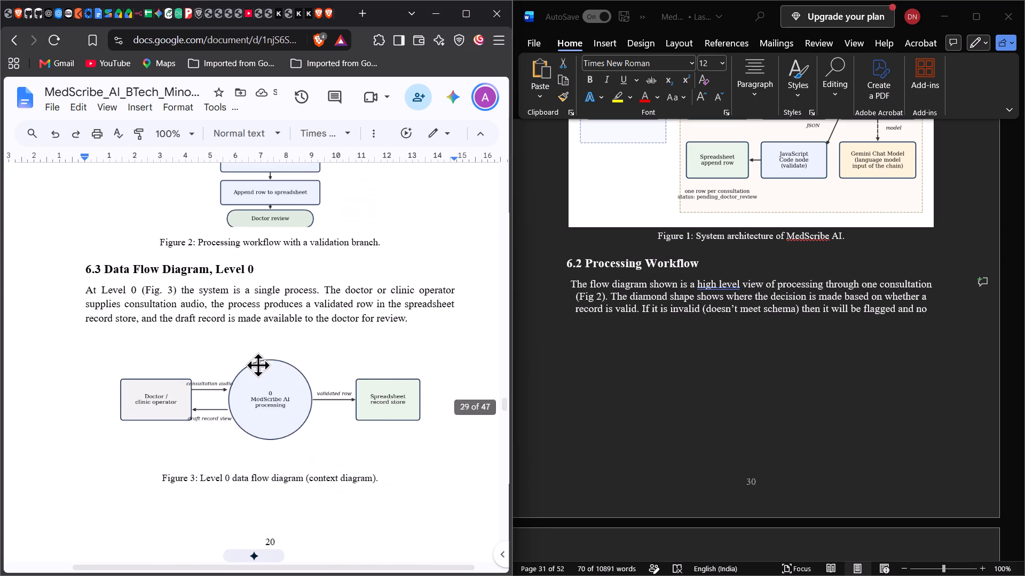
{"action": "scroll", "coordinate": [258, 365], "scroll_direction": "down", "scroll_amount": 1}
{"action": "scroll", "coordinate": [617, 368], "scroll_direction": "down", "scroll_amount": 4}
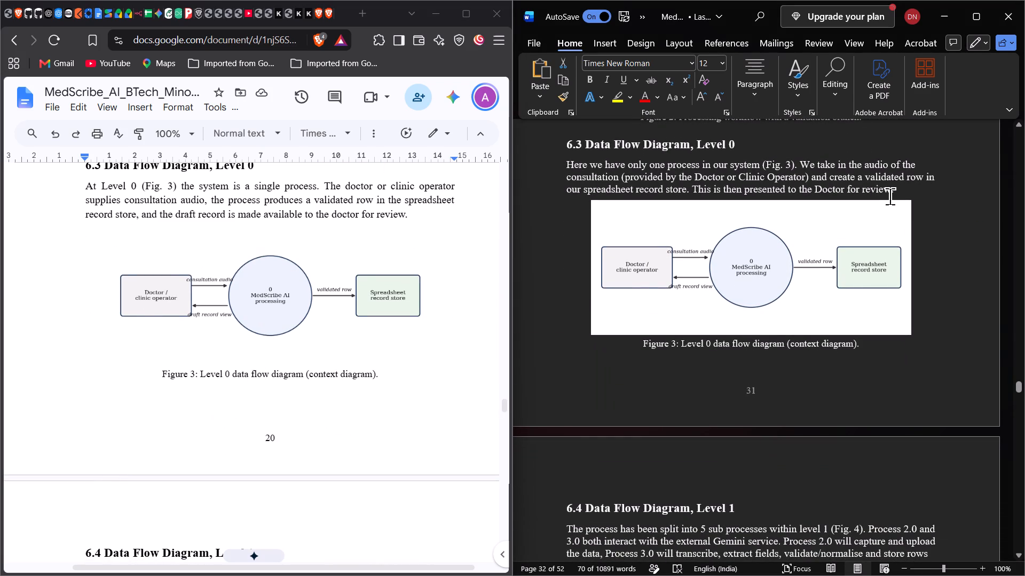
{"action": "left_click_drag", "start_coordinate": [901, 191], "coordinate": [679, 179]}
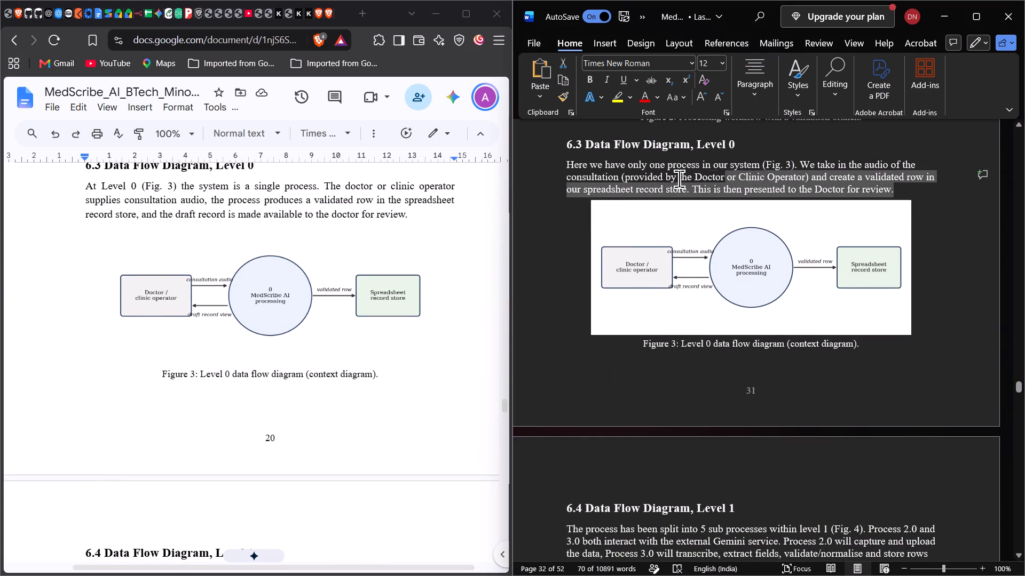
{"action": "left_click_drag", "start_coordinate": [679, 179], "coordinate": [570, 163]}
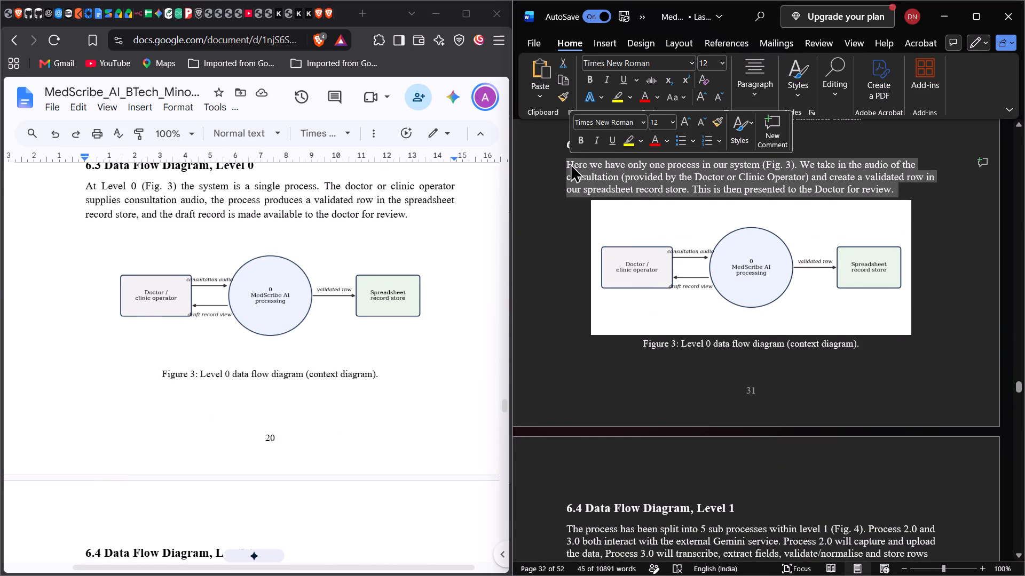
{"action": "key", "text": "ctrl+c"}
{"action": "left_click_drag", "start_coordinate": [414, 213], "coordinate": [84, 191]}
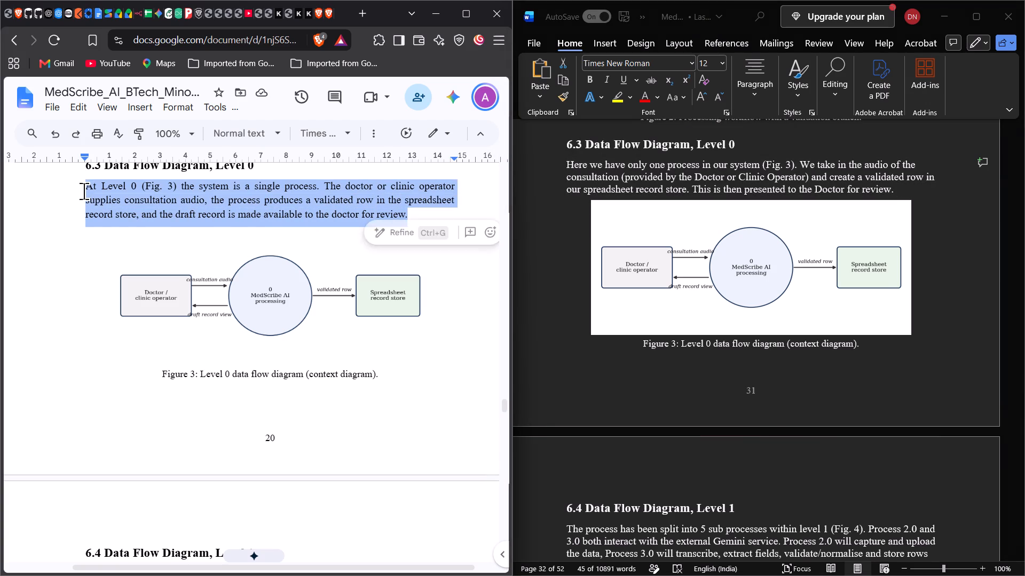
{"action": "key", "text": "ctrl+v"}
Replace the 6.4 Data Flow Diagram, Level 1 paragraph above Figure 4 in Google Docs with the corresponding Word paragraph.
{"action": "scroll", "coordinate": [301, 270], "scroll_direction": "down", "scroll_amount": 1}
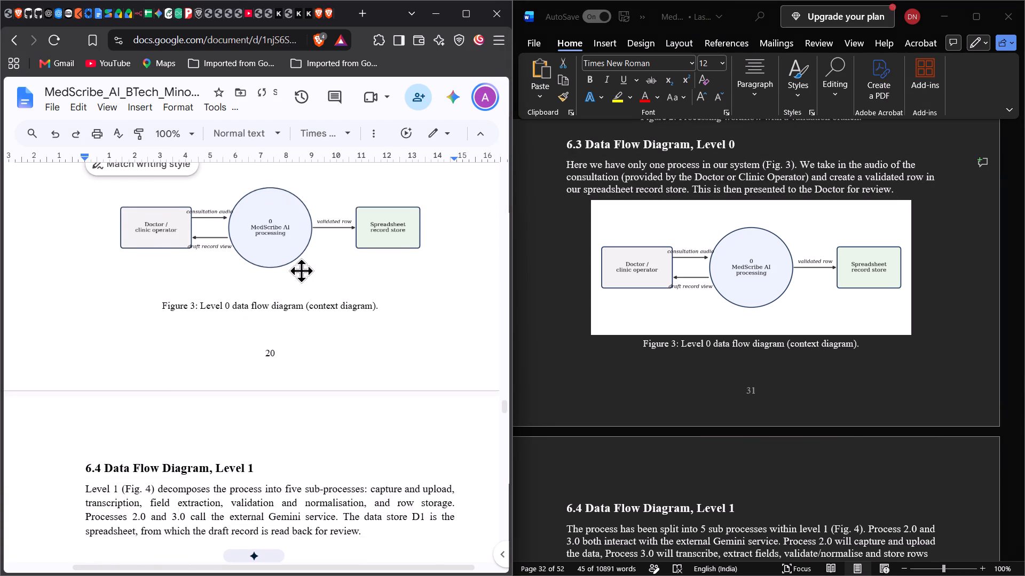
{"action": "scroll", "coordinate": [301, 270], "scroll_direction": "down", "scroll_amount": 3}
{"action": "scroll", "coordinate": [652, 303], "scroll_direction": "down", "scroll_amount": 1}
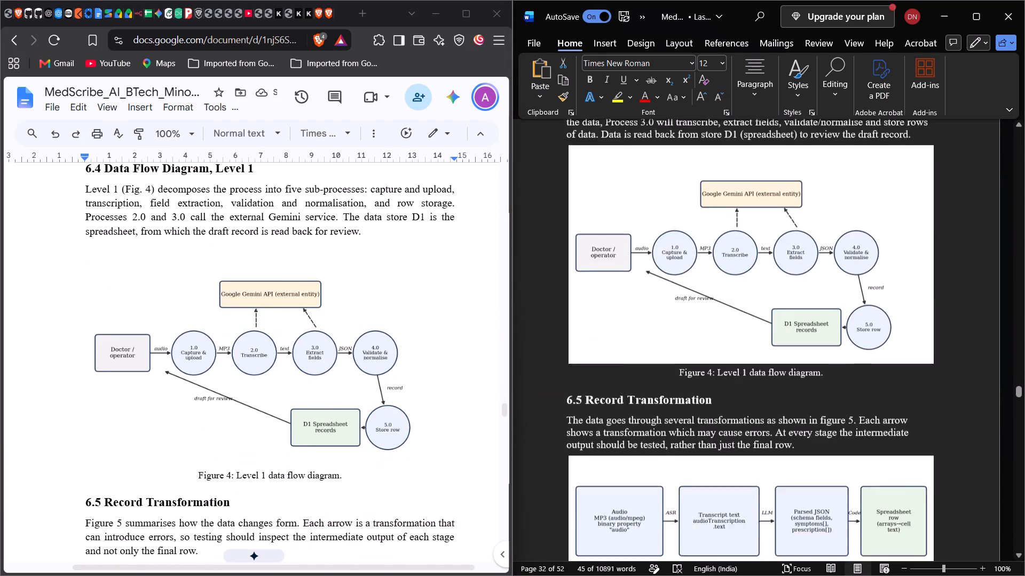
{"action": "scroll", "coordinate": [652, 303], "scroll_direction": "up", "scroll_amount": 1}
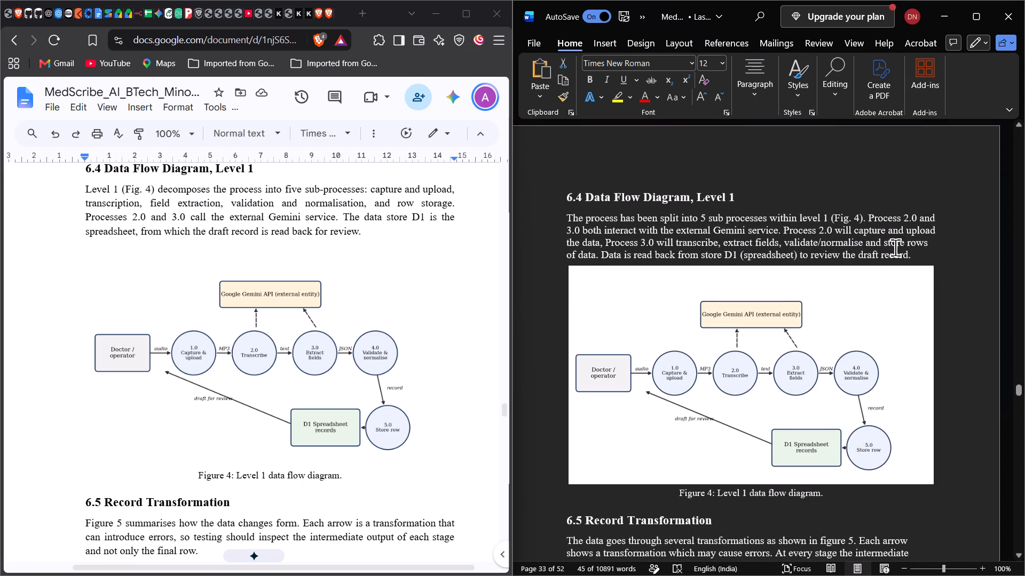
{"action": "left_click_drag", "start_coordinate": [915, 251], "coordinate": [566, 216]}
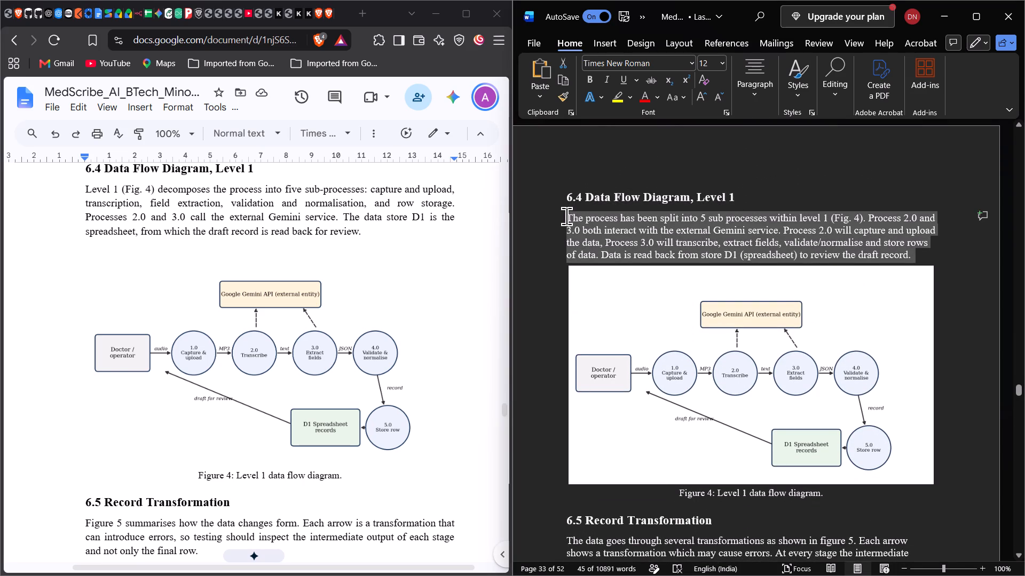
{"action": "left_click_drag", "start_coordinate": [566, 216], "coordinate": [566, 217]}
{"action": "key", "text": "ctrl+c"}
{"action": "left_click_drag", "start_coordinate": [362, 236], "coordinate": [159, 196]}
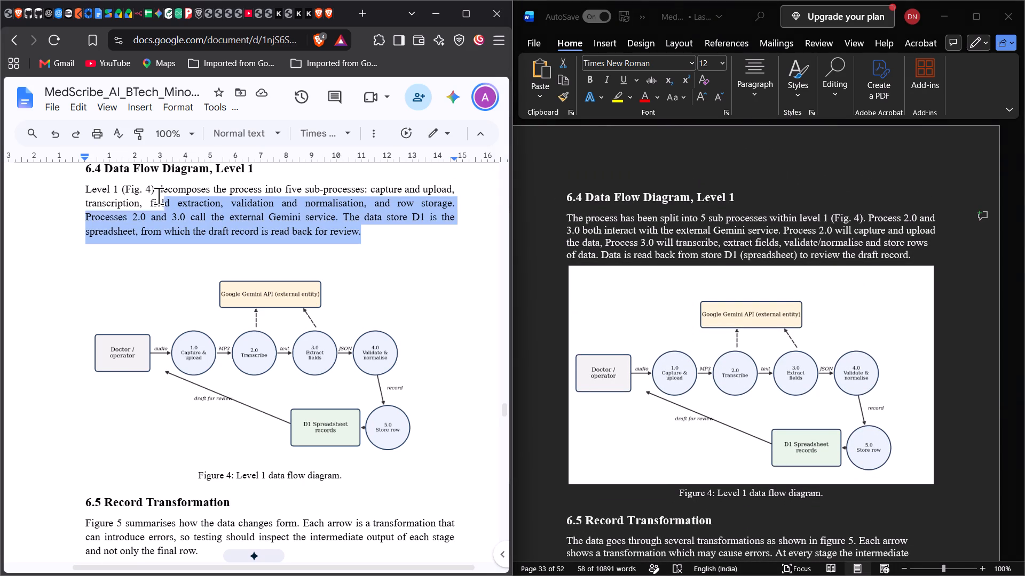
{"action": "left_click_drag", "start_coordinate": [159, 196], "coordinate": [72, 185]}
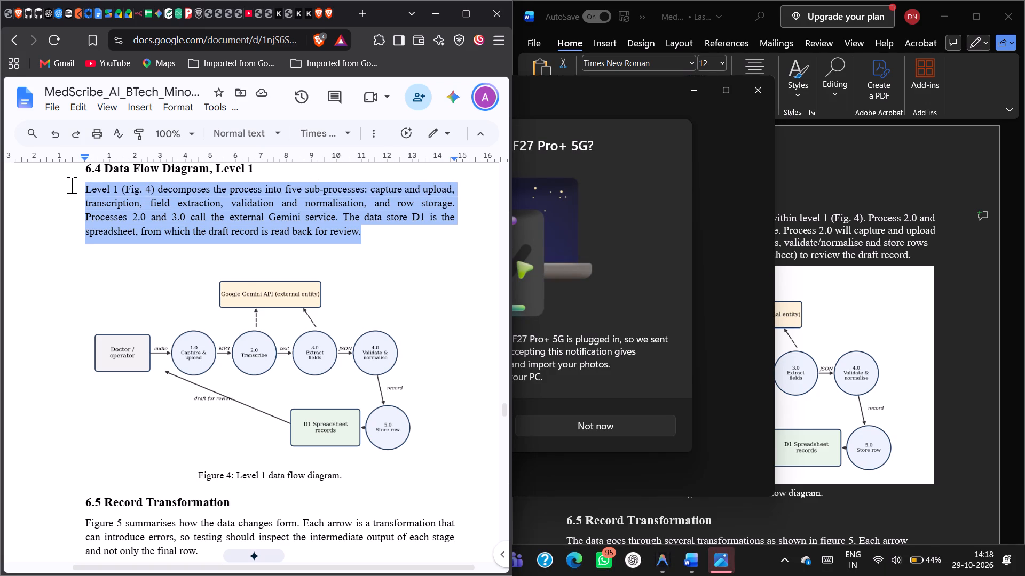
{"action": "key", "text": "ctrl+v"}
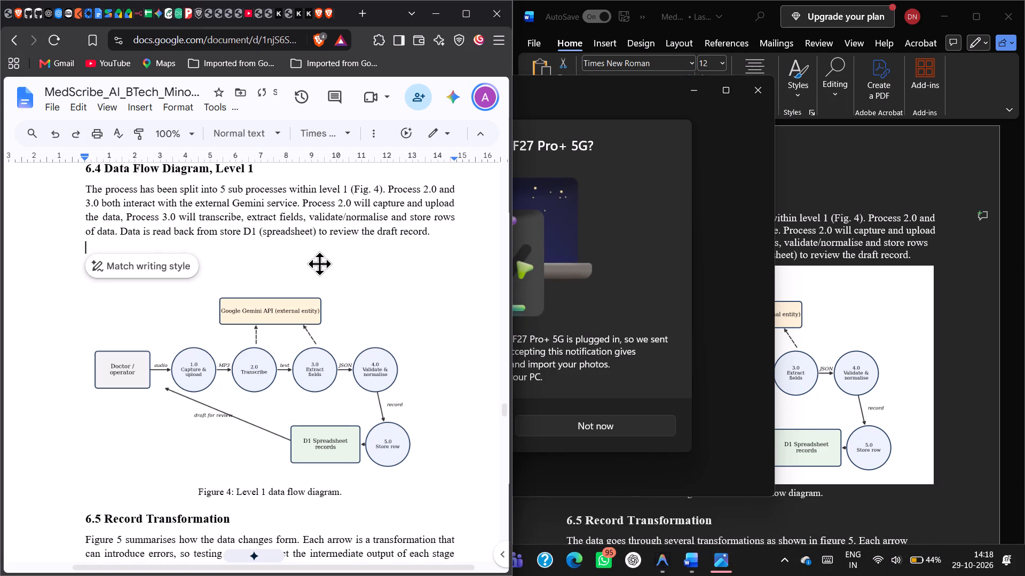
Replace the 6.5 Record Transformation paragraph above Figure 5 in Google Docs with the corresponding paragraph from the Word report.
{"action": "scroll", "coordinate": [319, 263], "scroll_direction": "down", "scroll_amount": 4}
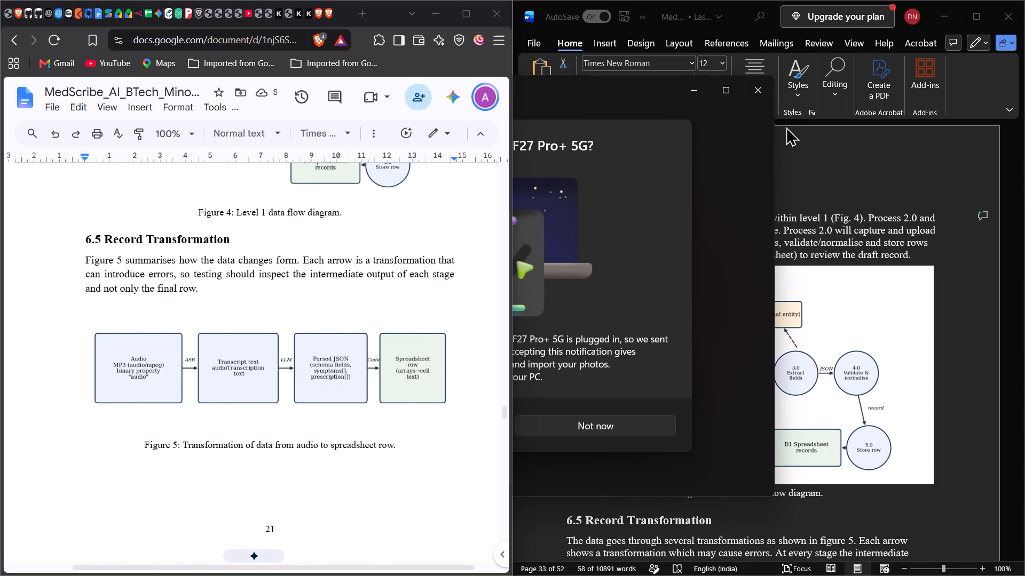
{"action": "left_click", "coordinate": [813, 160]}
{"action": "scroll", "coordinate": [813, 160], "scroll_direction": "down", "scroll_amount": 2}
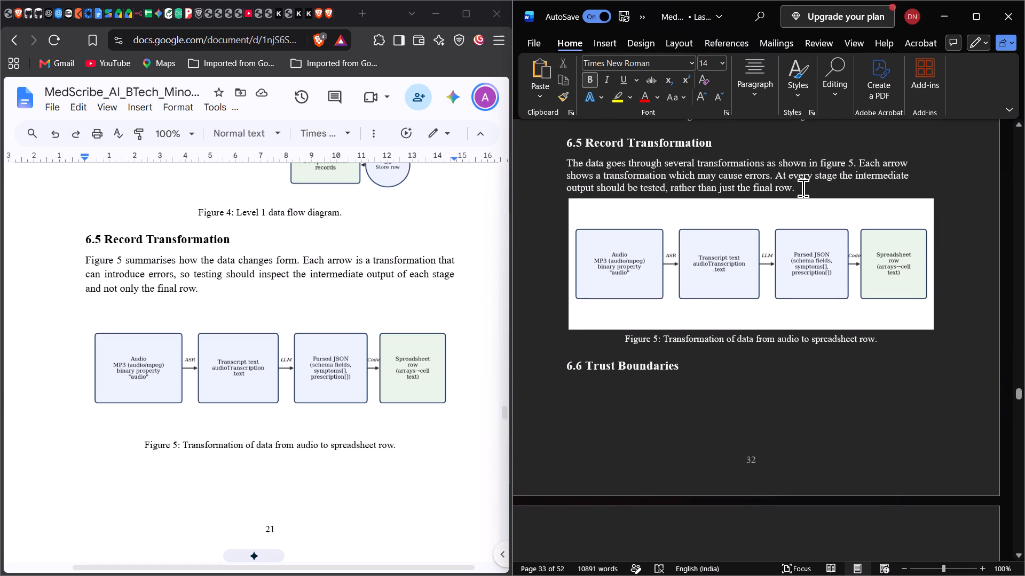
{"action": "left_click_drag", "start_coordinate": [803, 187], "coordinate": [580, 161]}
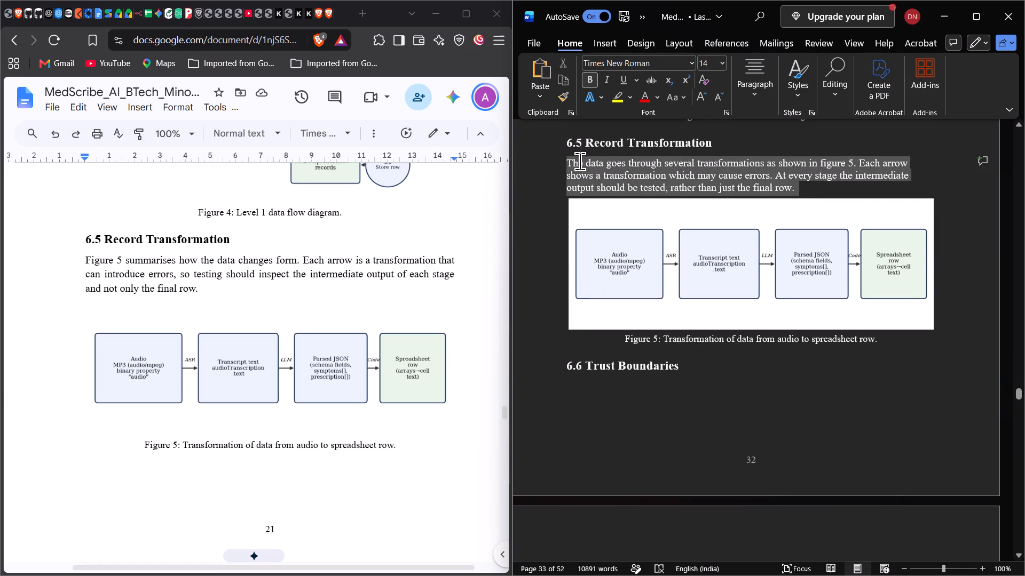
{"action": "left_click_drag", "start_coordinate": [580, 161], "coordinate": [565, 163]}
{"action": "key", "text": "ctrl+c"}
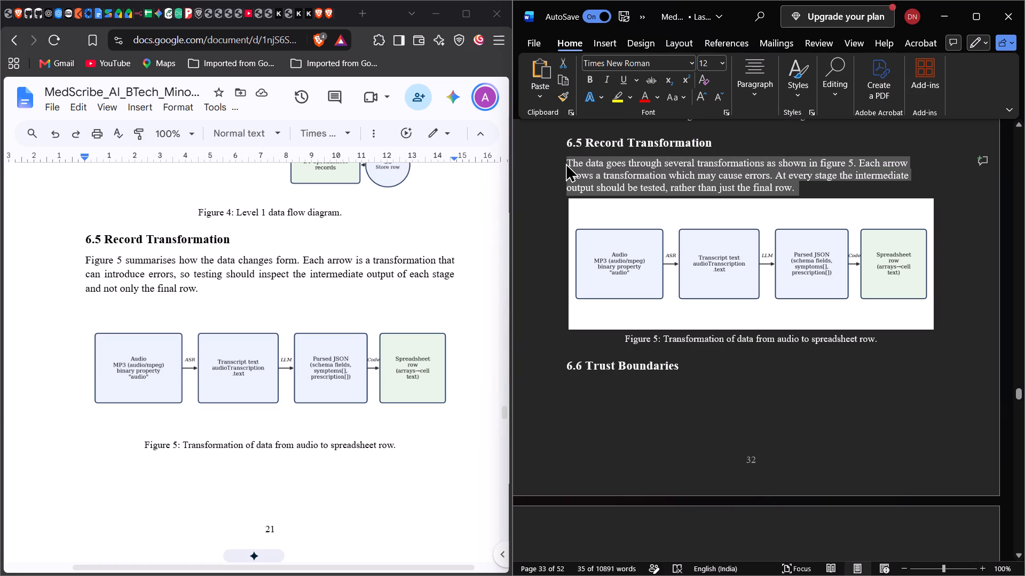
{"action": "left_click_drag", "start_coordinate": [209, 291], "coordinate": [43, 253]}
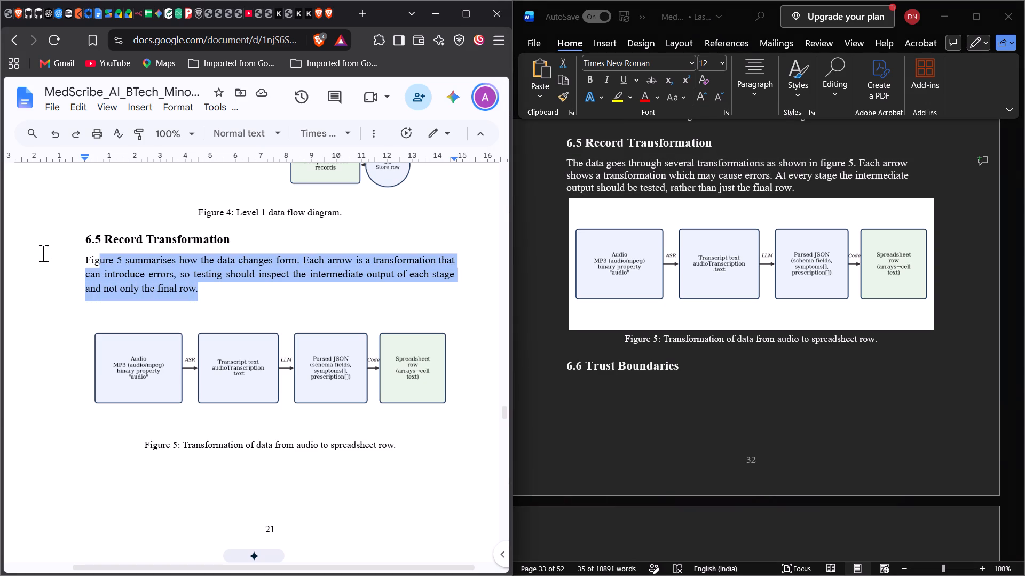
{"action": "left_click_drag", "start_coordinate": [43, 253], "coordinate": [78, 263]}
{"action": "key", "text": "ctrl+v"}
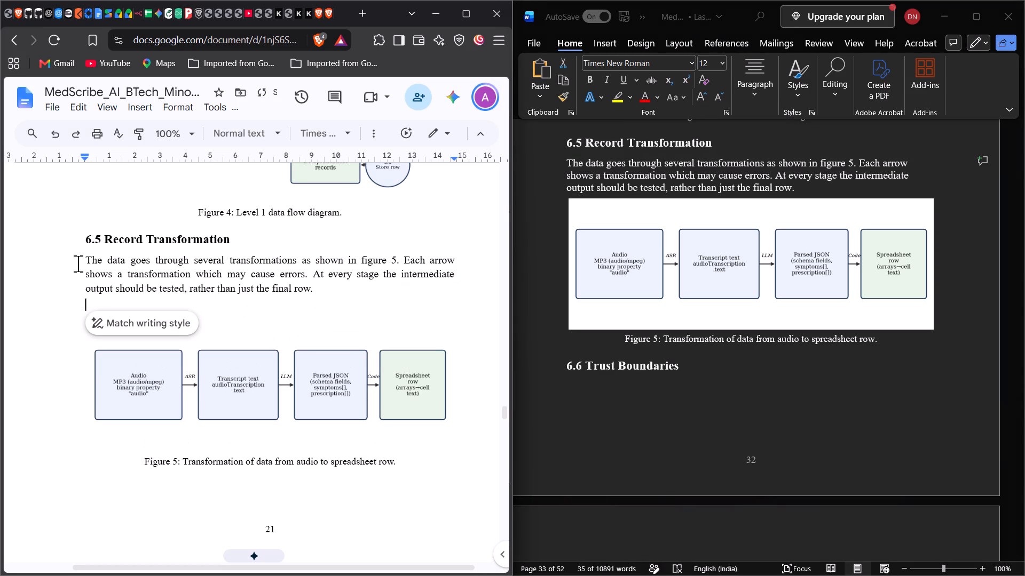
Replace the 6.6 Trust Boundaries paragraph in Google Docs with the Word version that begins "Several trust boundaries exist in the system".
{"action": "scroll", "coordinate": [280, 296], "scroll_direction": "down", "scroll_amount": 4}
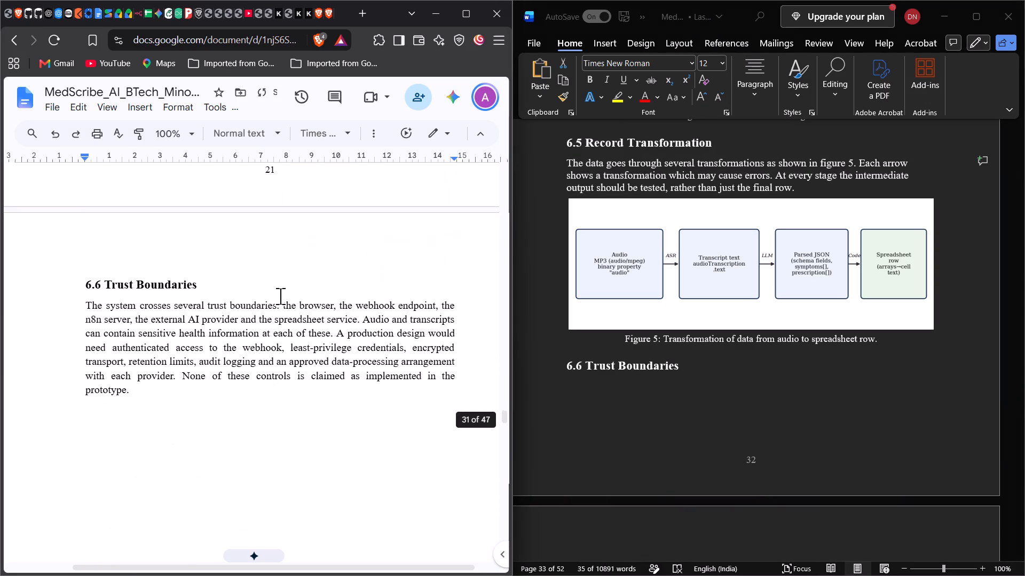
{"action": "scroll", "coordinate": [280, 296], "scroll_direction": "down", "scroll_amount": 1}
{"action": "scroll", "coordinate": [686, 353], "scroll_direction": "down", "scroll_amount": 2}
{"action": "scroll", "coordinate": [686, 353], "scroll_direction": "up", "scroll_amount": 1}
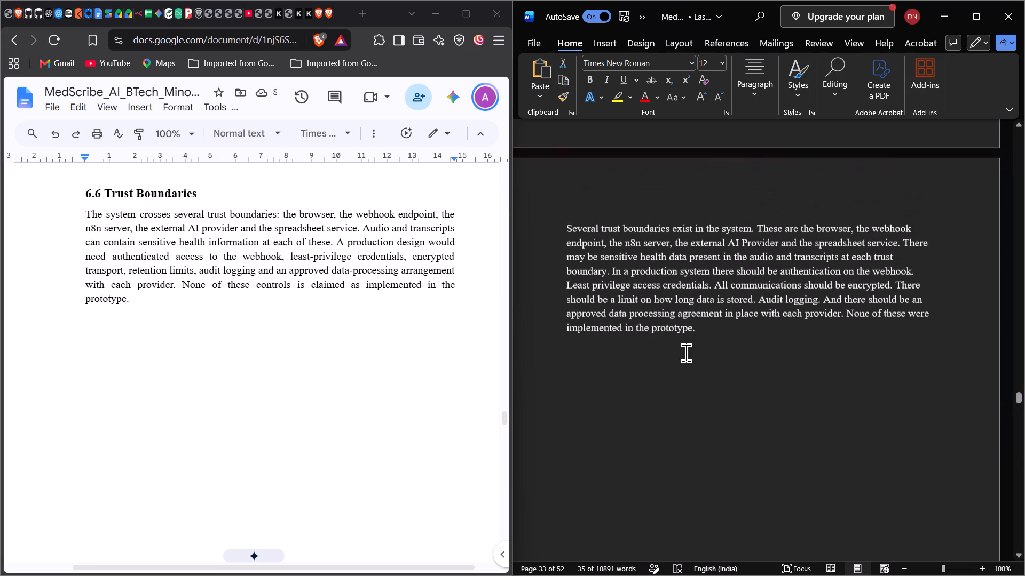
{"action": "left_click_drag", "start_coordinate": [703, 332], "coordinate": [563, 230]}
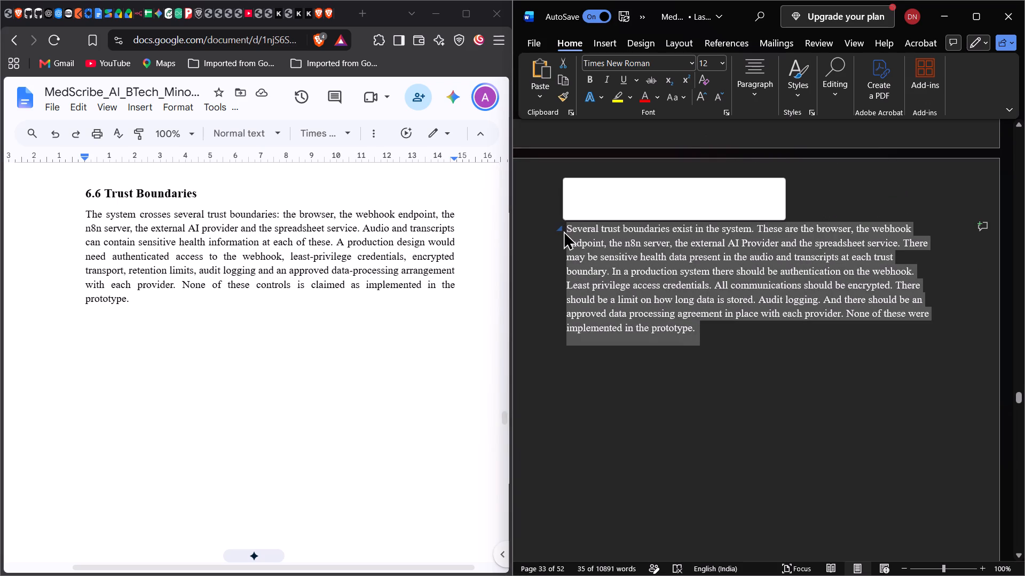
{"action": "key", "text": "ctrl+c"}
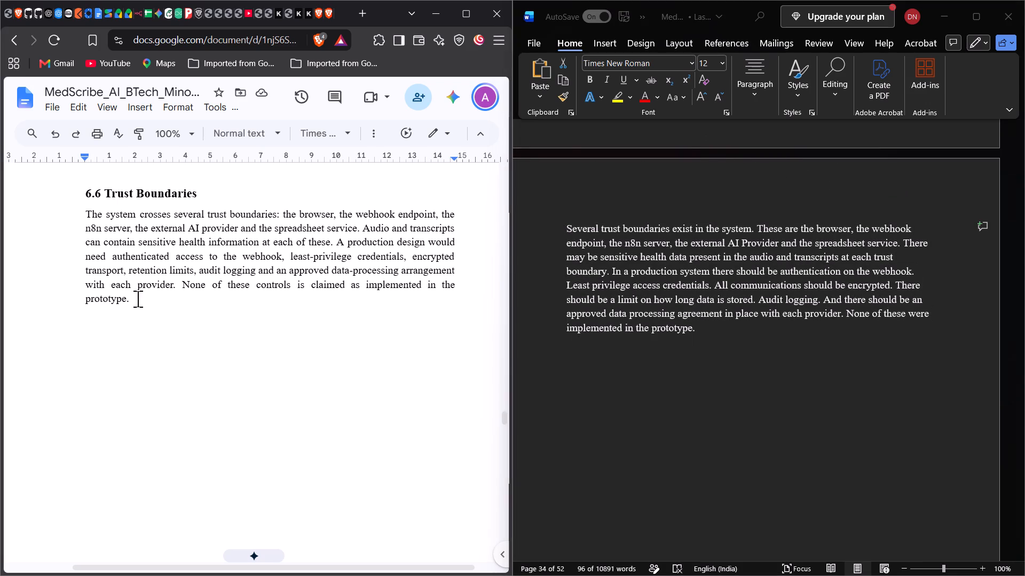
{"action": "left_click_drag", "start_coordinate": [135, 294], "coordinate": [83, 213]}
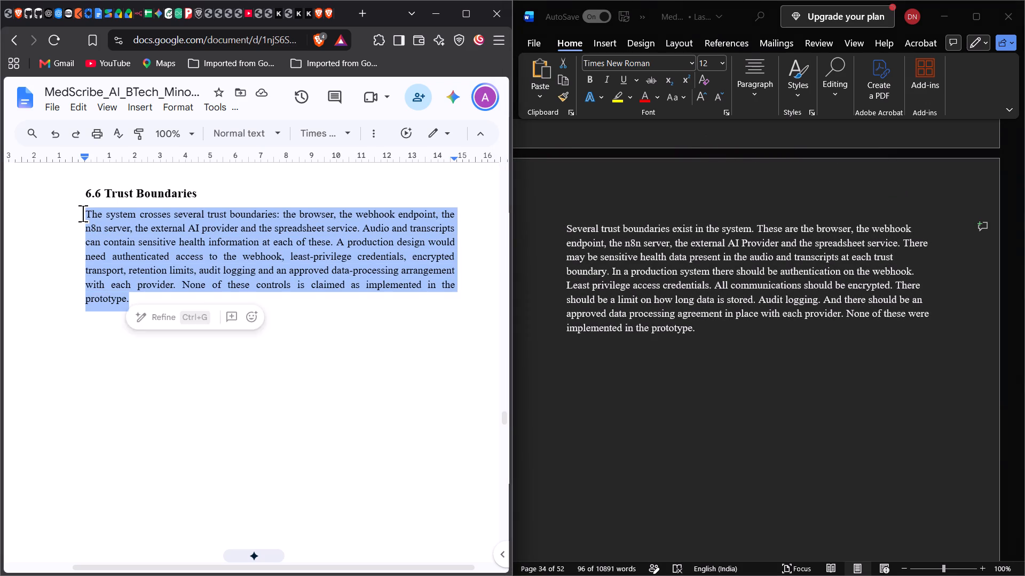
{"action": "key", "text": "ctrl+v"}
Replace the two 7.2 Front-End Implementation paragraphs above Figure 6 in Google Docs with the reworded Word paragraphs.
{"action": "scroll", "coordinate": [411, 364], "scroll_direction": "down", "scroll_amount": 2}
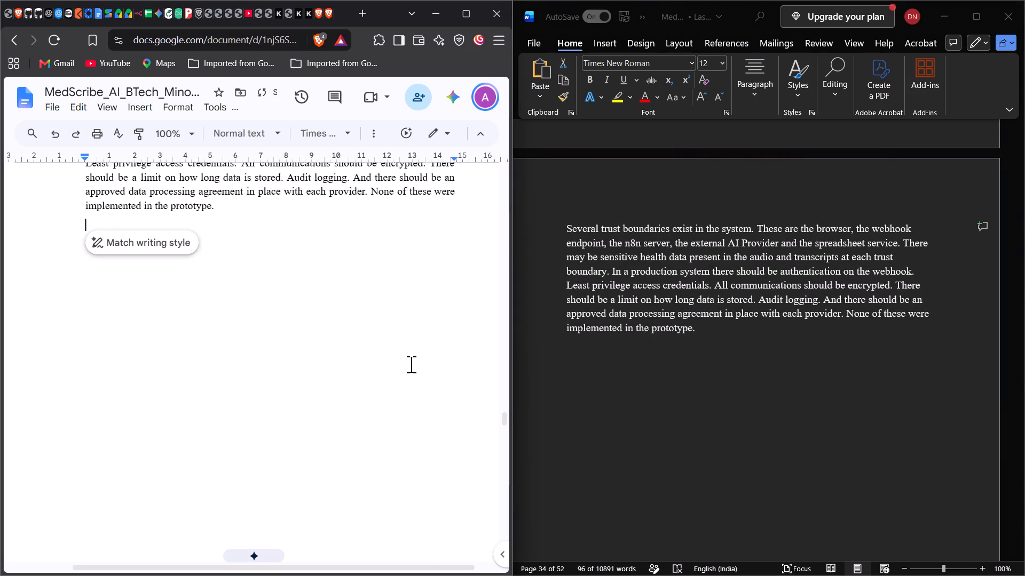
{"action": "scroll", "coordinate": [411, 364], "scroll_direction": "down", "scroll_amount": 2}
{"action": "scroll", "coordinate": [567, 373], "scroll_direction": "down", "scroll_amount": 1}
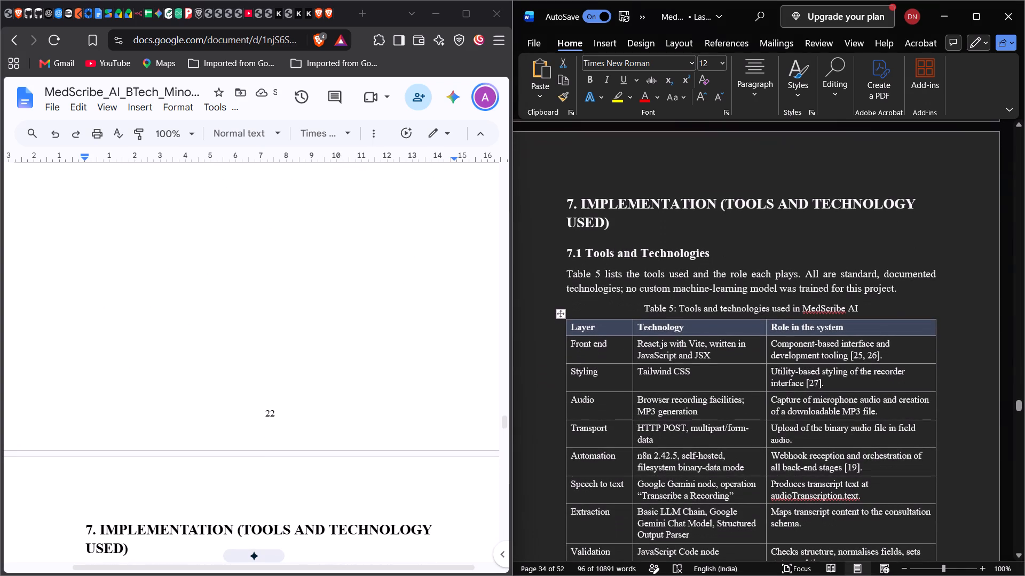
{"action": "scroll", "coordinate": [377, 377], "scroll_direction": "down", "scroll_amount": 3}
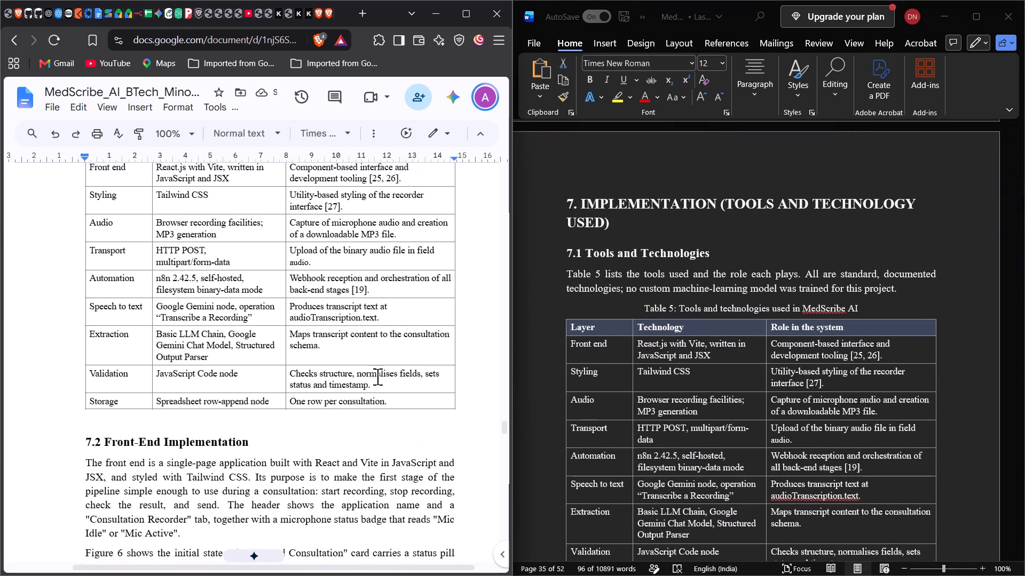
{"action": "scroll", "coordinate": [377, 377], "scroll_direction": "down", "scroll_amount": 1}
{"action": "scroll", "coordinate": [377, 377], "scroll_direction": "up", "scroll_amount": 4}
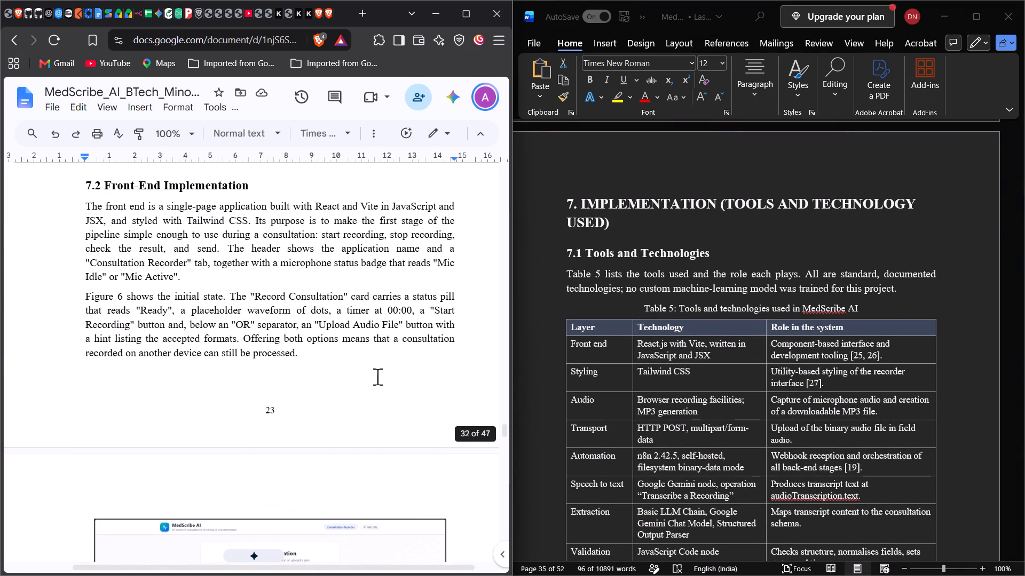
{"action": "scroll", "coordinate": [538, 324], "scroll_direction": "down", "scroll_amount": 1}
{"action": "scroll", "coordinate": [538, 324], "scroll_direction": "up", "scroll_amount": 1}
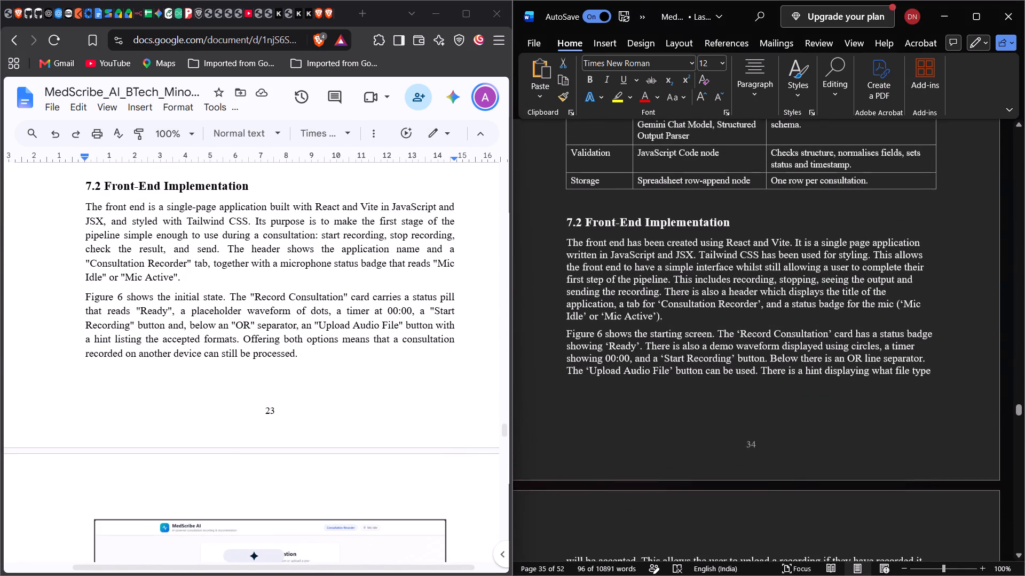
{"action": "scroll", "coordinate": [870, 367], "scroll_direction": "down", "scroll_amount": 1}
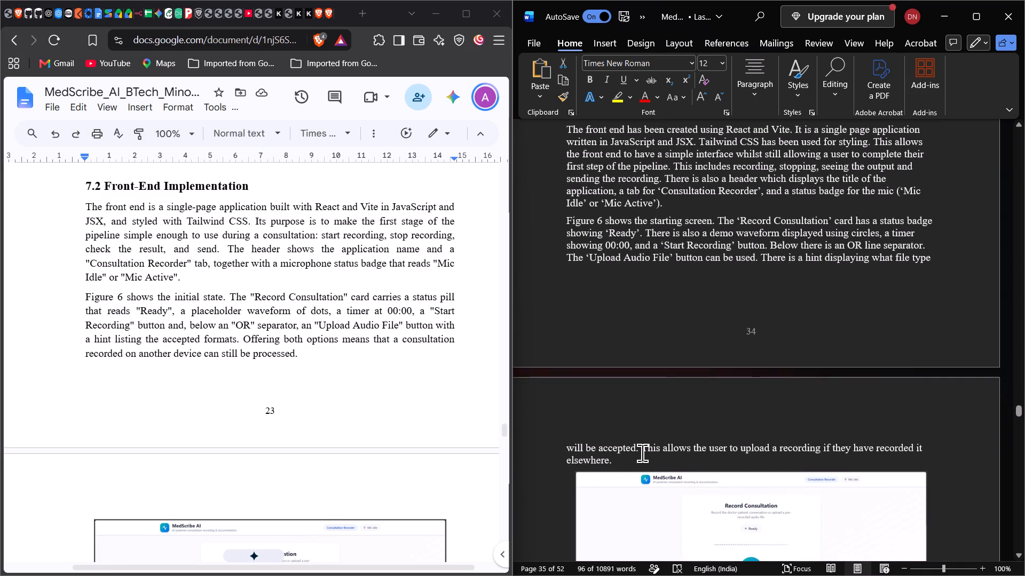
{"action": "left_click_drag", "start_coordinate": [617, 460], "coordinate": [583, 179]}
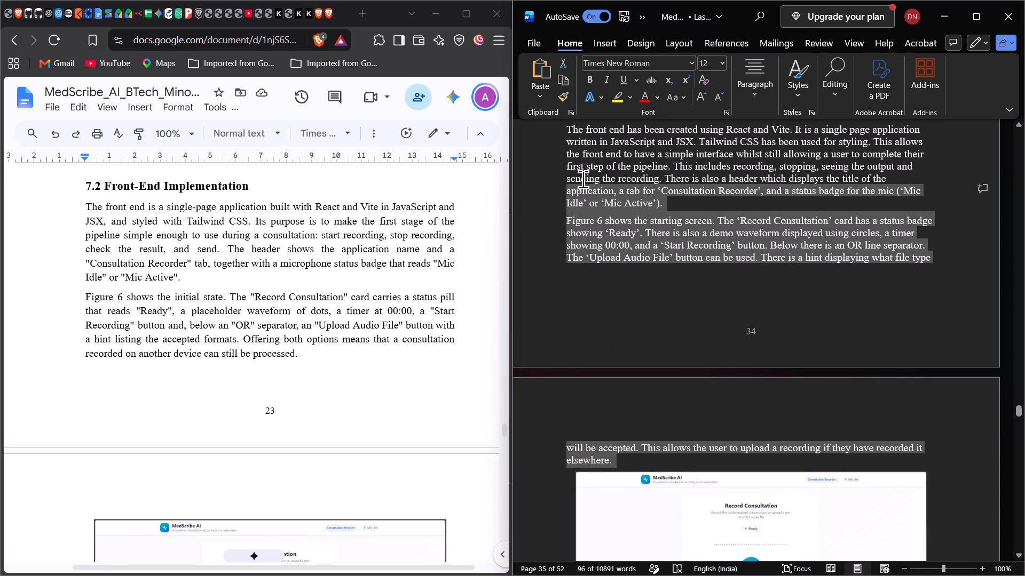
{"action": "left_click_drag", "start_coordinate": [583, 179], "coordinate": [568, 130]}
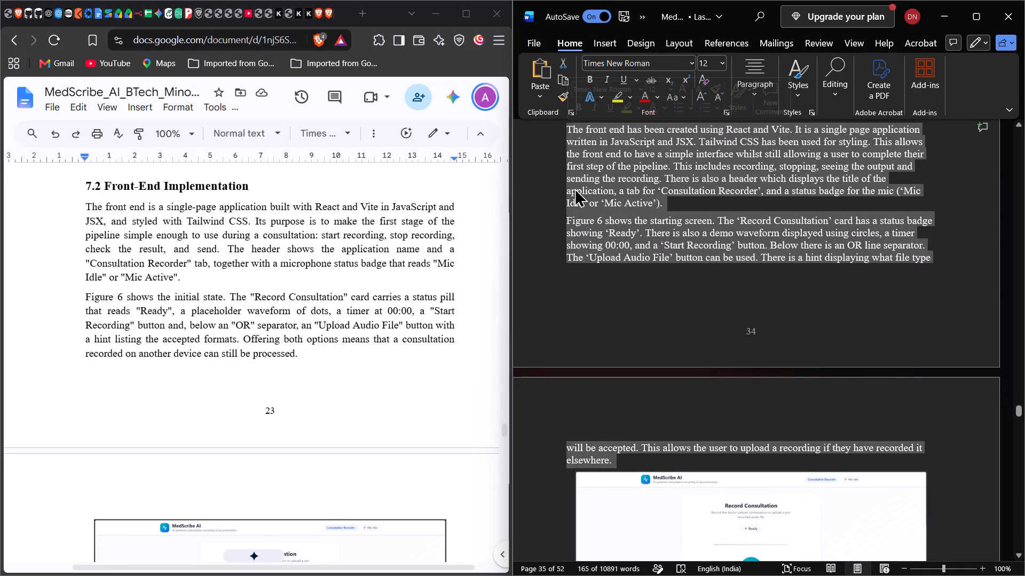
{"action": "key", "text": "ctrl+c"}
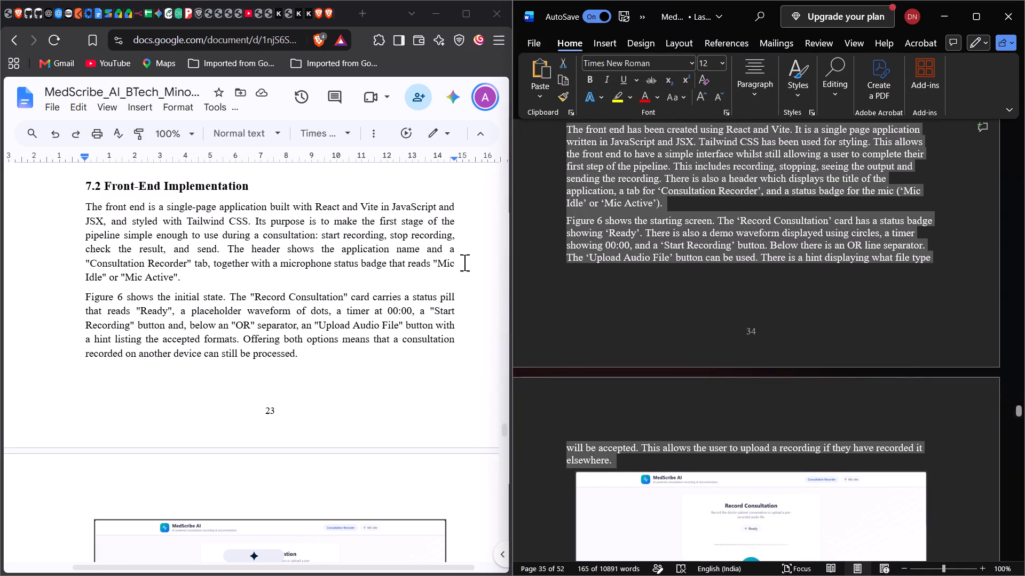
{"action": "left_click_drag", "start_coordinate": [314, 355], "coordinate": [91, 226]}
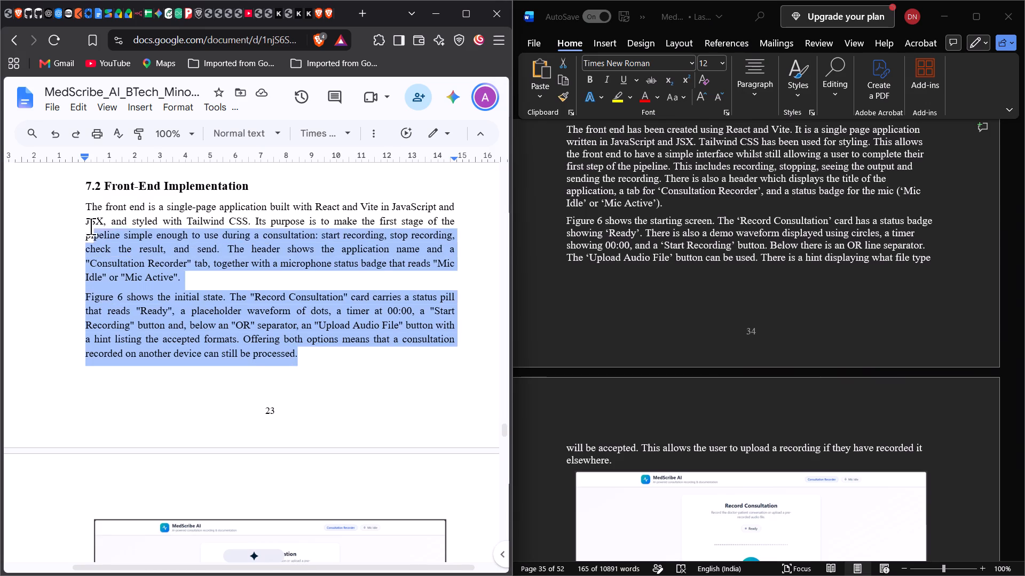
{"action": "left_click_drag", "start_coordinate": [91, 226], "coordinate": [86, 498]}
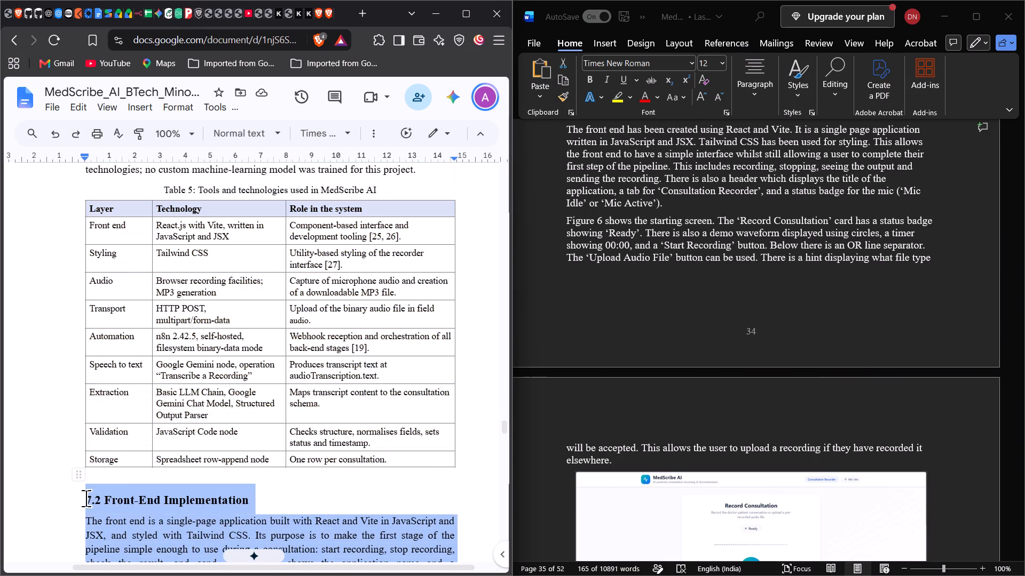
{"action": "left_click_drag", "start_coordinate": [86, 498], "coordinate": [84, 517]}
{"action": "key", "text": "ctrl+v"}
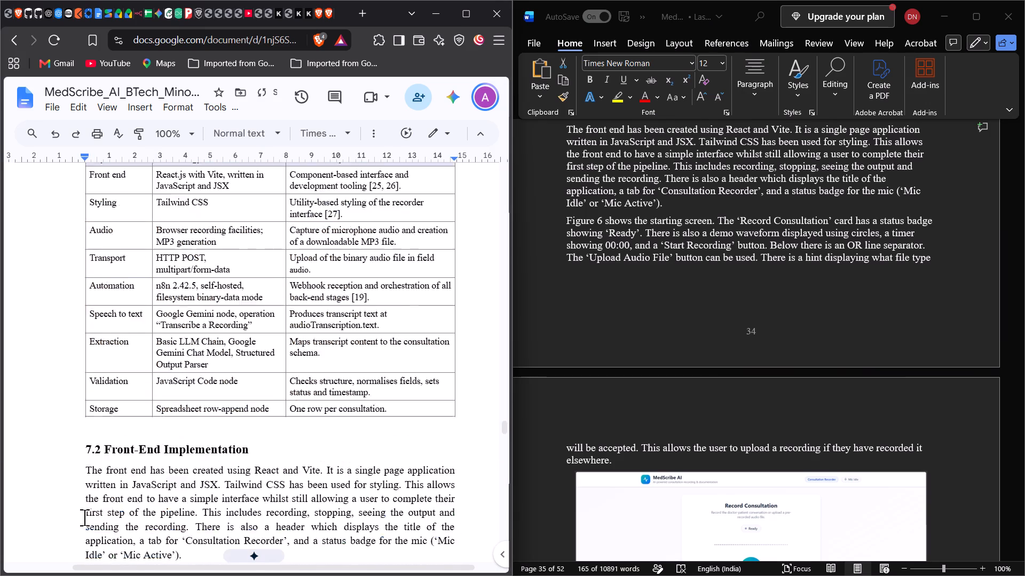
Replace the paragraph between Figures 6 and 7 in Google Docs with the Word version that begins "When recording begins (Fig.7)".
{"action": "scroll", "coordinate": [295, 415], "scroll_direction": "down", "scroll_amount": 2}
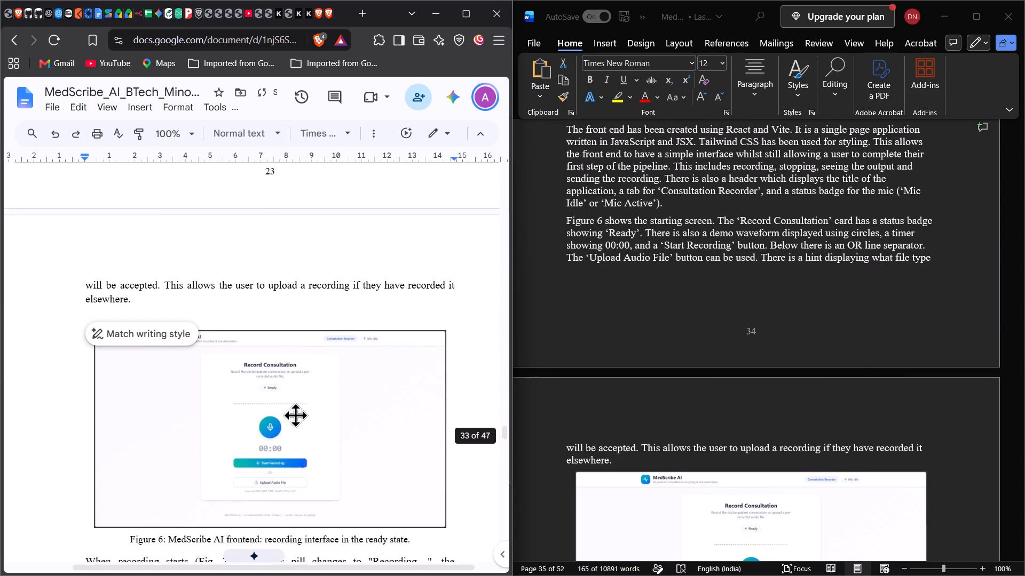
{"action": "scroll", "coordinate": [295, 415], "scroll_direction": "down", "scroll_amount": 3}
{"action": "scroll", "coordinate": [673, 345], "scroll_direction": "down", "scroll_amount": 1}
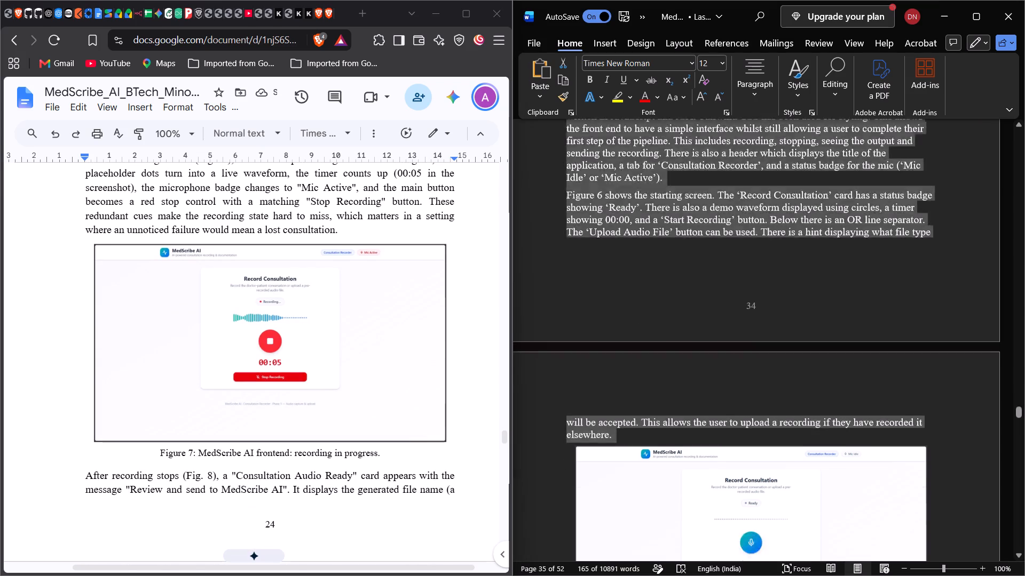
{"action": "scroll", "coordinate": [673, 345], "scroll_direction": "down", "scroll_amount": 1}
{"action": "left_click_drag", "start_coordinate": [696, 392], "coordinate": [657, 375]}
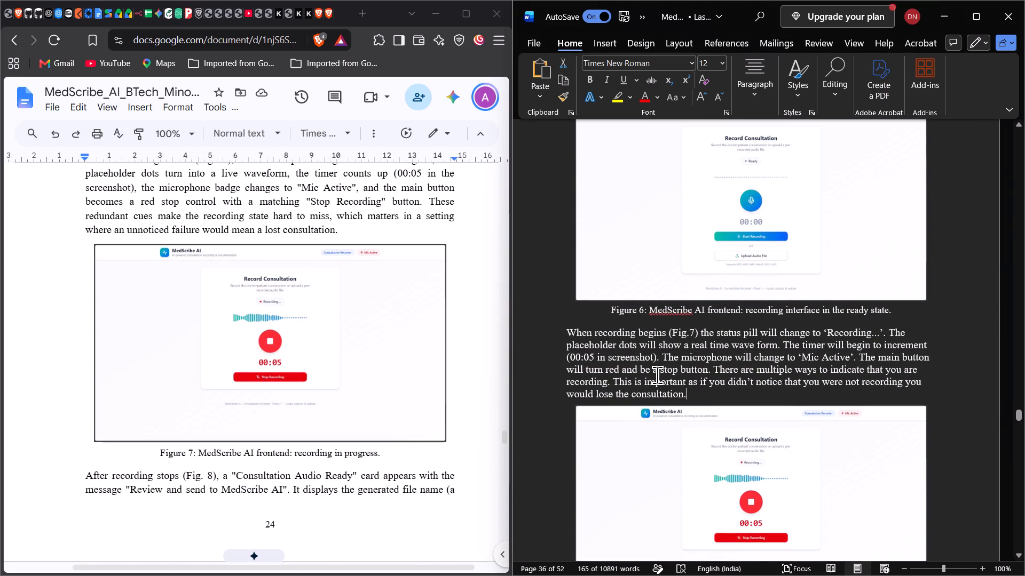
{"action": "left_click_drag", "start_coordinate": [657, 375], "coordinate": [571, 332]}
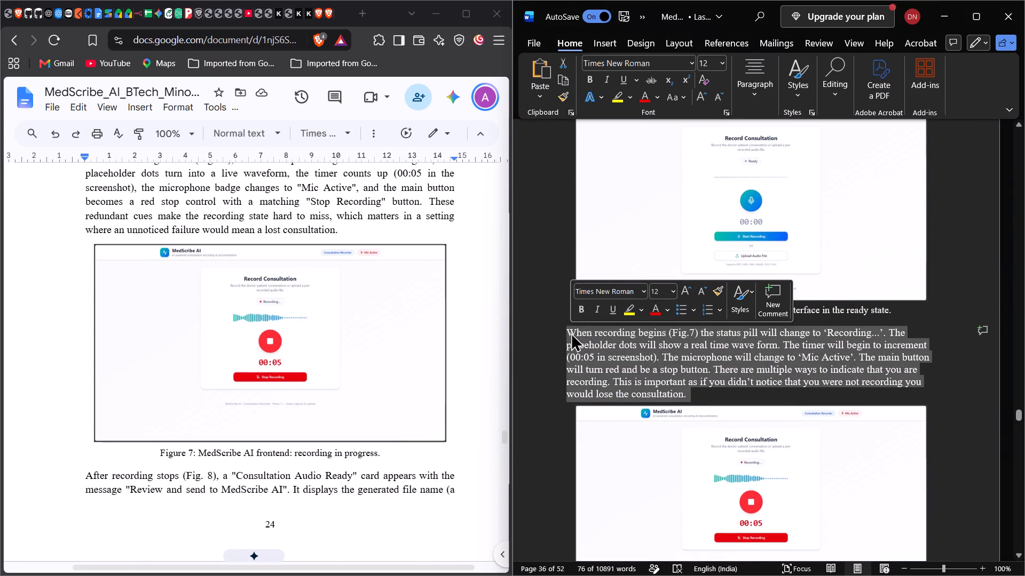
{"action": "key", "text": "ctrl+c"}
{"action": "scroll", "coordinate": [145, 274], "scroll_direction": "up", "scroll_amount": 1}
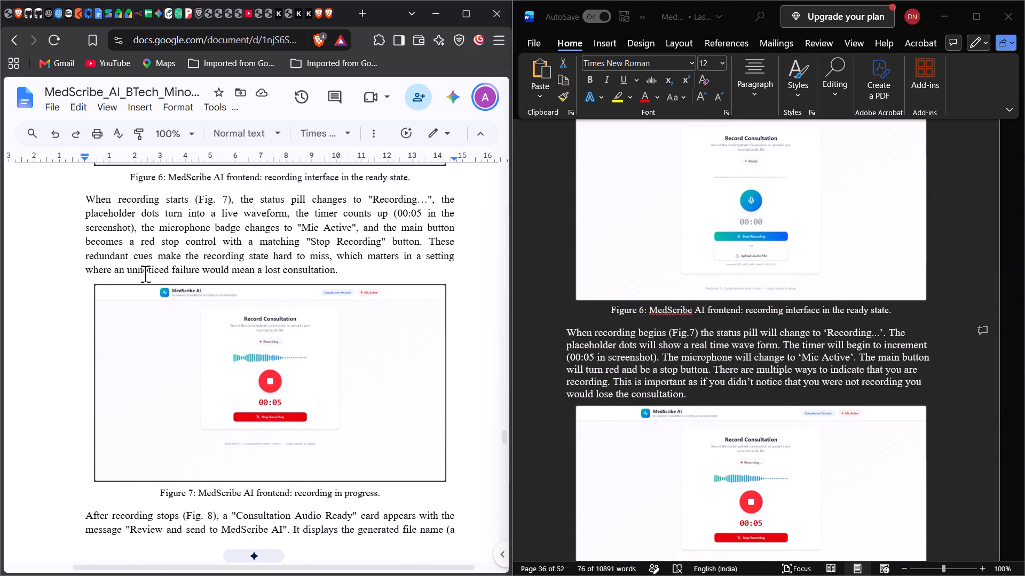
{"action": "left_click_drag", "start_coordinate": [88, 200], "coordinate": [342, 273]}
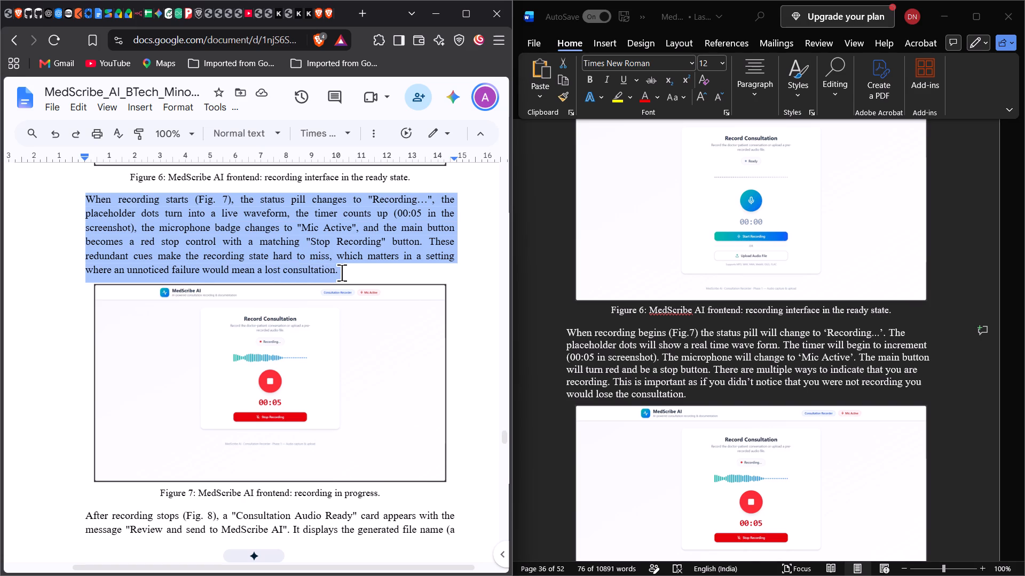
{"action": "key", "text": "ctrl+v"}
Replace the paragraph above Figure 8 in Google Docs with the Word version that begins "Once the user has finished recording".
{"action": "scroll", "coordinate": [704, 353], "scroll_direction": "down", "scroll_amount": 1}
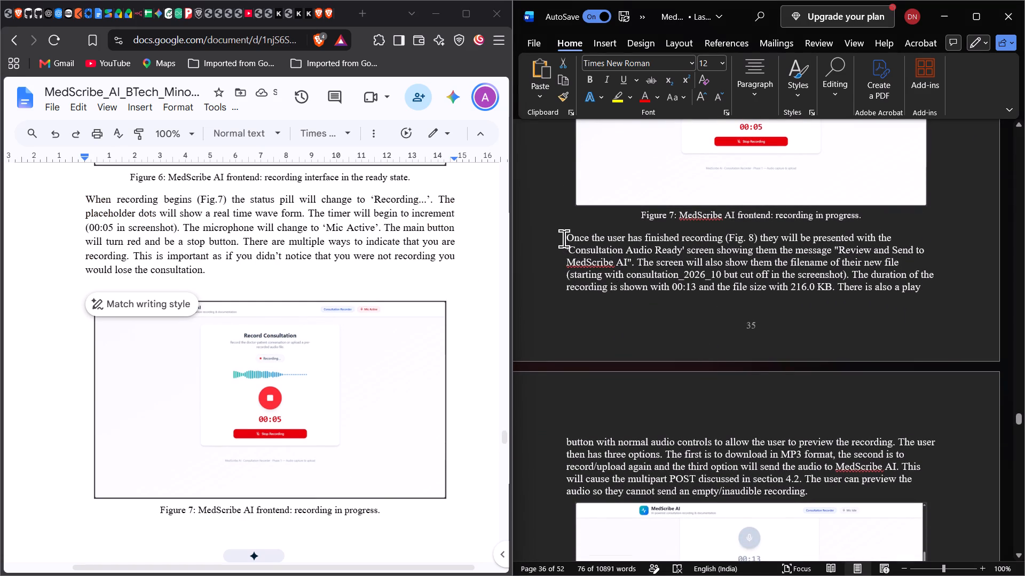
{"action": "left_click_drag", "start_coordinate": [564, 238], "coordinate": [803, 481]}
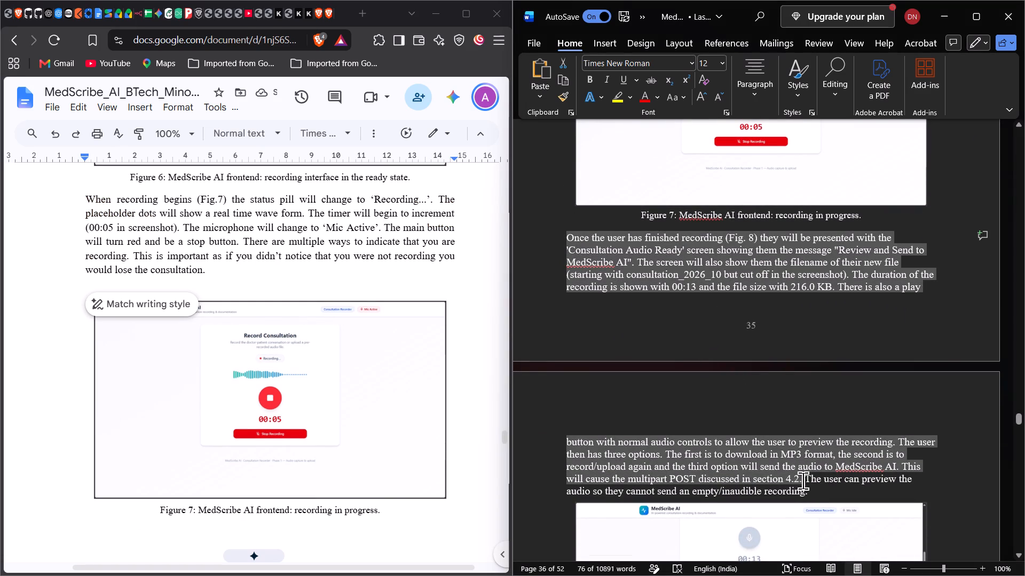
{"action": "left_click_drag", "start_coordinate": [803, 481], "coordinate": [810, 487]}
{"action": "key", "text": "ctrl+c"}
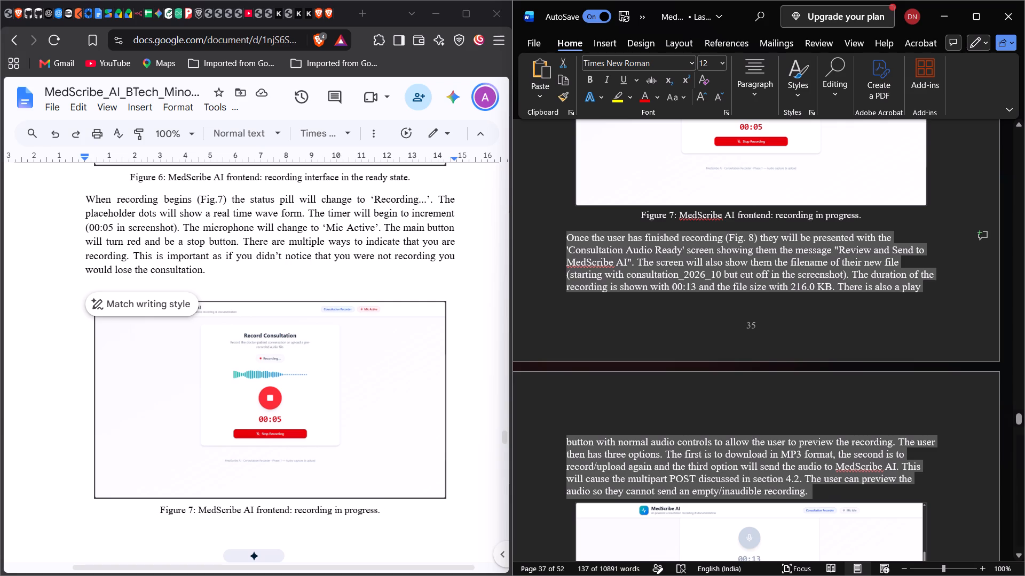
{"action": "scroll", "coordinate": [165, 339], "scroll_direction": "down", "scroll_amount": 5}
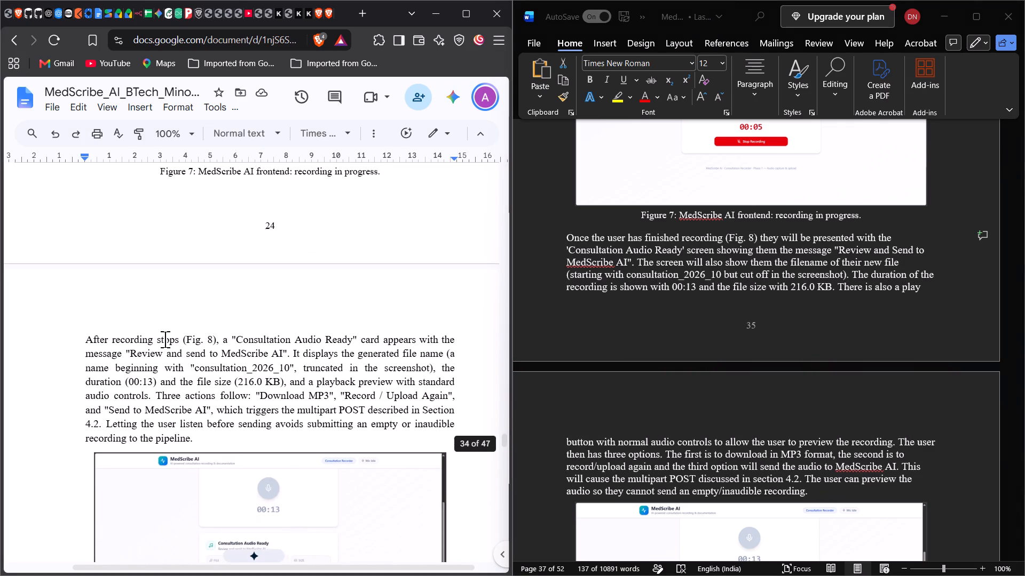
{"action": "left_click_drag", "start_coordinate": [80, 337], "coordinate": [202, 429]}
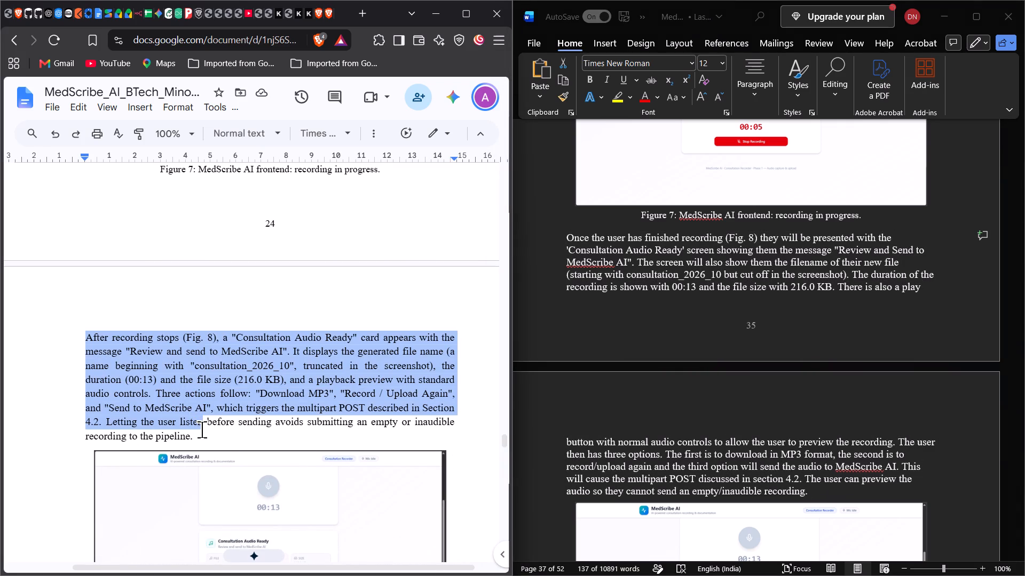
{"action": "left_click_drag", "start_coordinate": [202, 429], "coordinate": [201, 435]}
{"action": "key", "text": "ctrl+v"}
Replace the opening 7.3 n8n Workflow Implementation paragraph in Google Docs with the Word version that begins "The backend consists of a workflow".
{"action": "scroll", "coordinate": [201, 435], "scroll_direction": "down", "scroll_amount": 2}
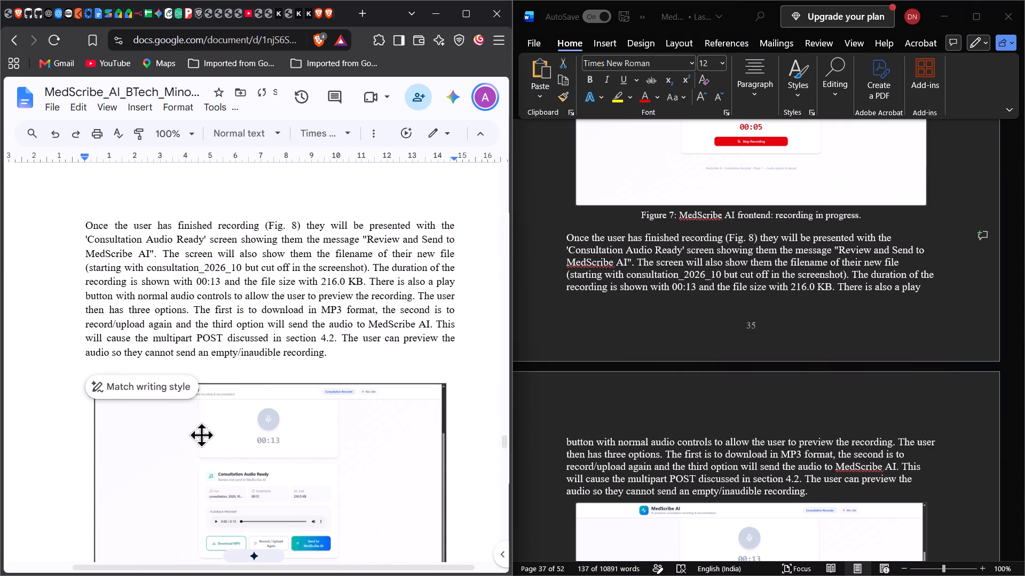
{"action": "scroll", "coordinate": [201, 435], "scroll_direction": "down", "scroll_amount": 2}
{"action": "scroll", "coordinate": [685, 410], "scroll_direction": "down", "scroll_amount": 1}
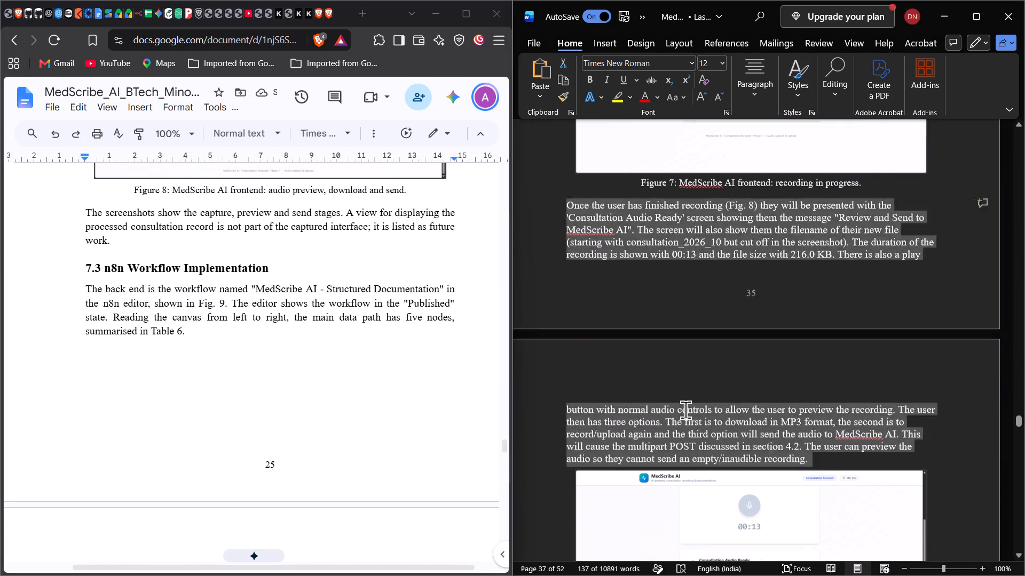
{"action": "scroll", "coordinate": [685, 410], "scroll_direction": "down", "scroll_amount": 3}
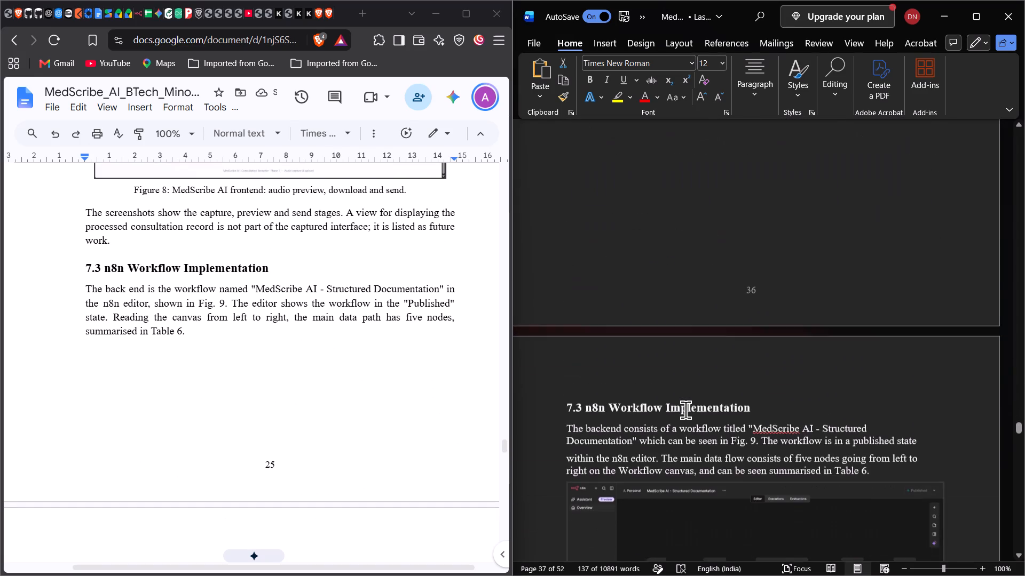
{"action": "scroll", "coordinate": [685, 410], "scroll_direction": "down", "scroll_amount": 1}
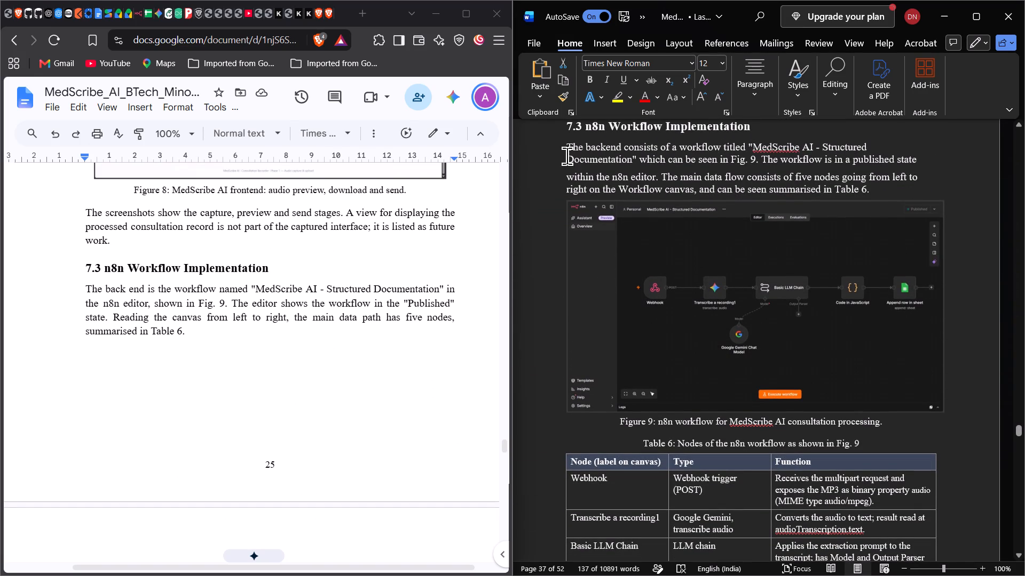
{"action": "left_click_drag", "start_coordinate": [567, 153], "coordinate": [678, 169]}
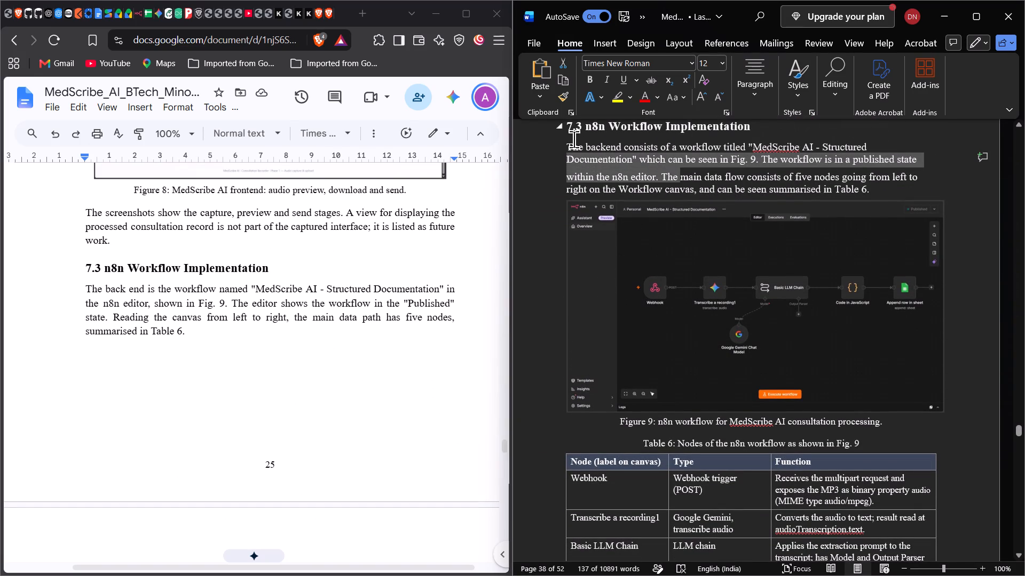
{"action": "left_click_drag", "start_coordinate": [567, 142], "coordinate": [869, 183]}
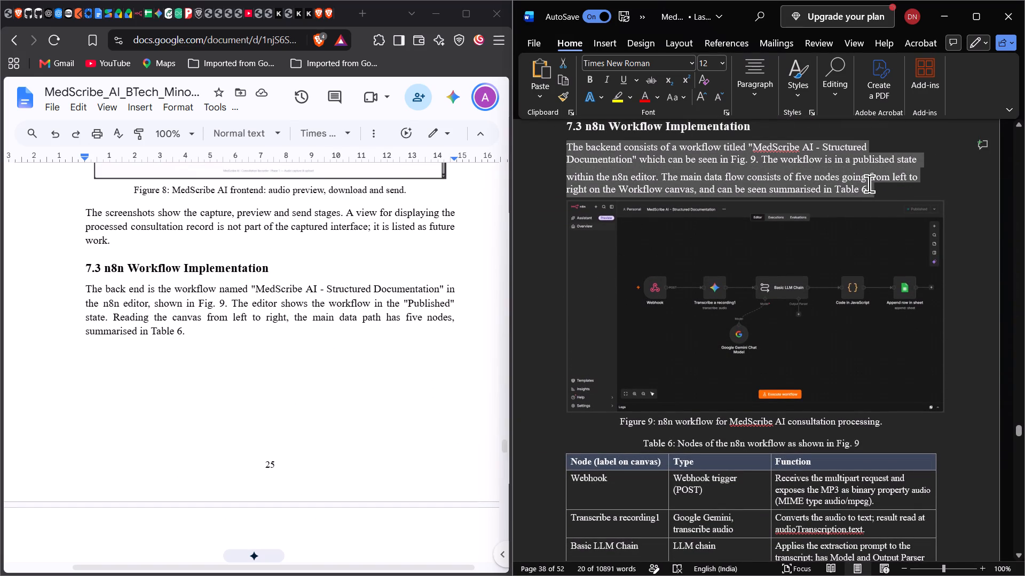
{"action": "left_click_drag", "start_coordinate": [869, 183], "coordinate": [870, 187]}
{"action": "key", "text": "ctrl+c"}
{"action": "left_click_drag", "start_coordinate": [199, 339], "coordinate": [86, 287]}
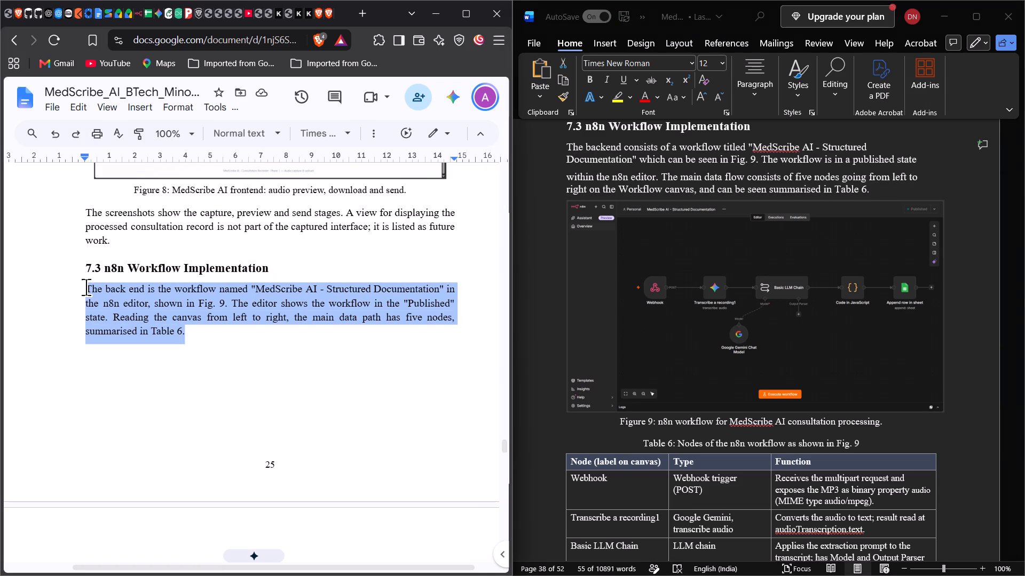
{"action": "left_click_drag", "start_coordinate": [86, 287], "coordinate": [85, 287]}
{"action": "key", "text": "ctrl+v"}
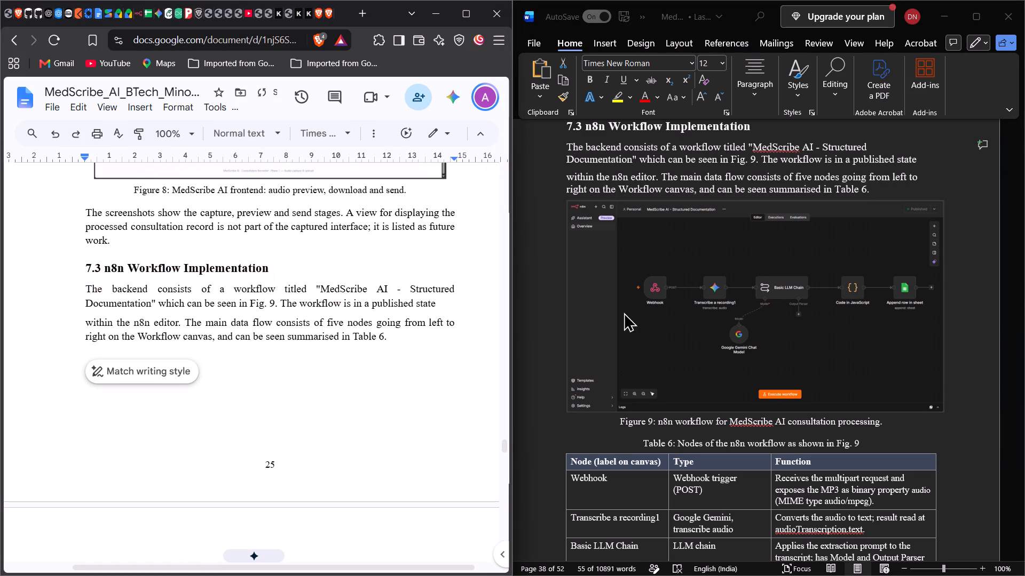
Replace the paragraph below Table 6 in Google Docs with the Word version that begins "There are two pieces of information to note here".
{"action": "scroll", "coordinate": [662, 317], "scroll_direction": "down", "scroll_amount": 1}
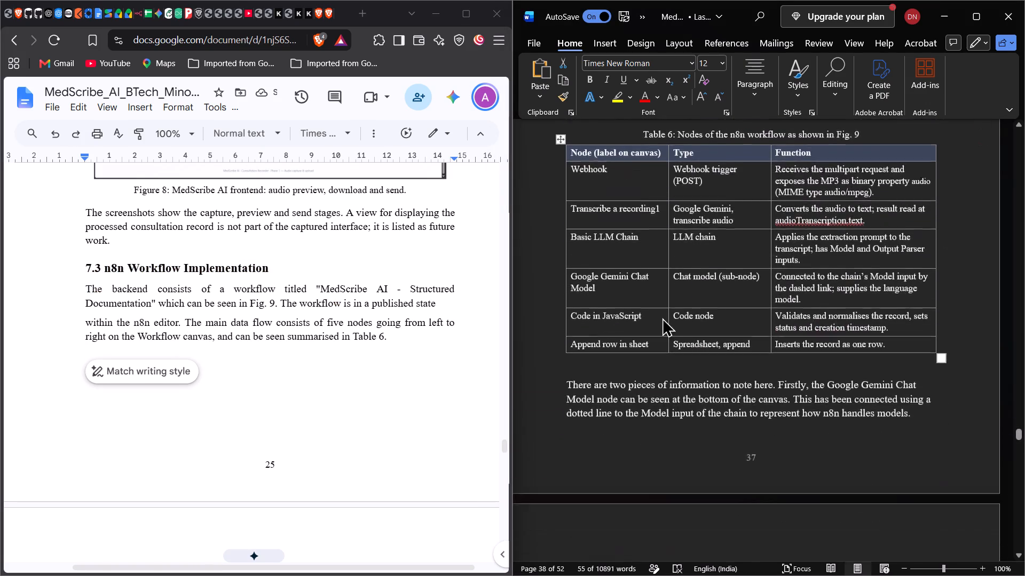
{"action": "scroll", "coordinate": [662, 317], "scroll_direction": "down", "scroll_amount": 1}
{"action": "scroll", "coordinate": [478, 306], "scroll_direction": "down", "scroll_amount": 4}
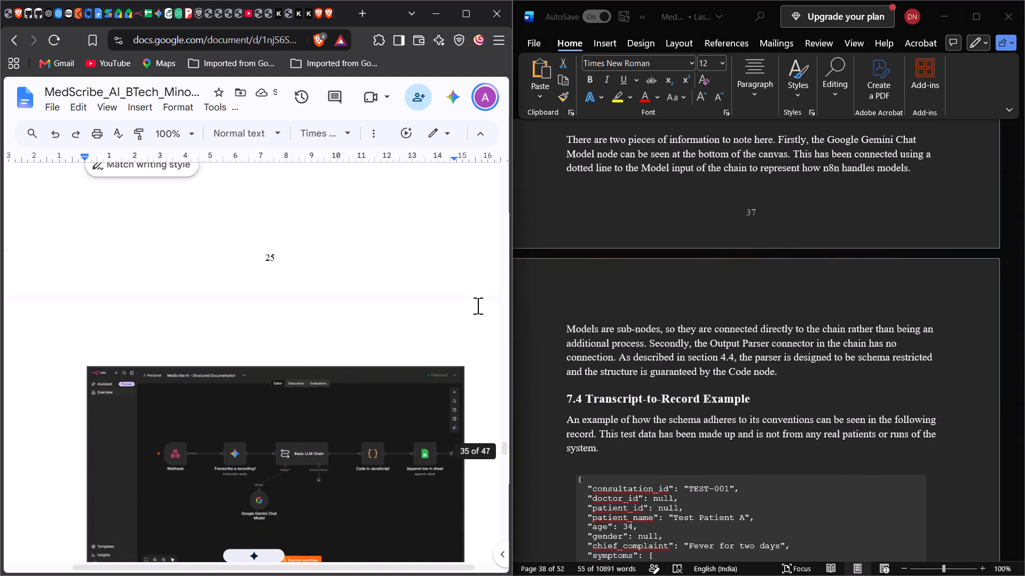
{"action": "scroll", "coordinate": [478, 306], "scroll_direction": "down", "scroll_amount": 4}
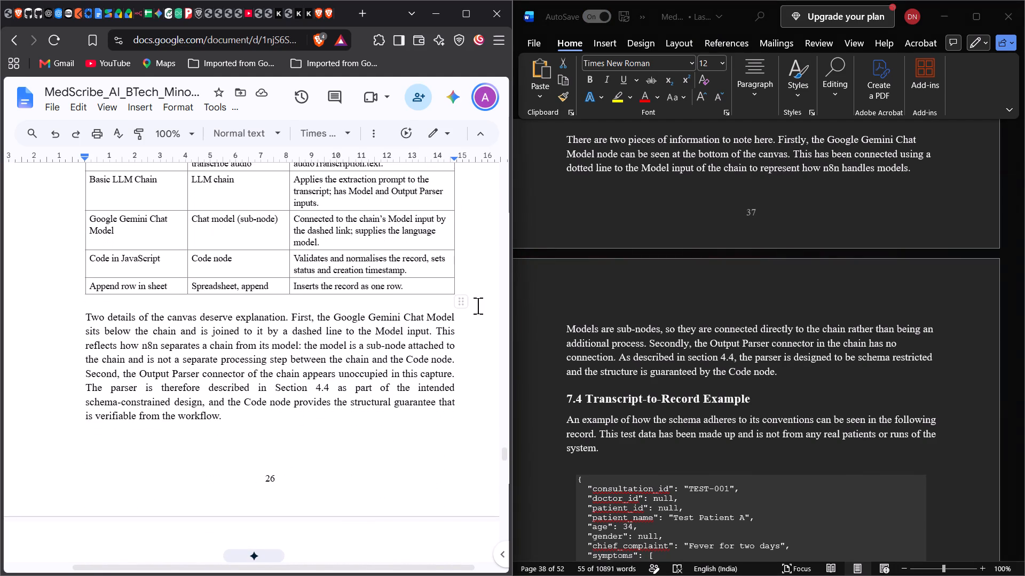
{"action": "scroll", "coordinate": [478, 306], "scroll_direction": "down", "scroll_amount": 2}
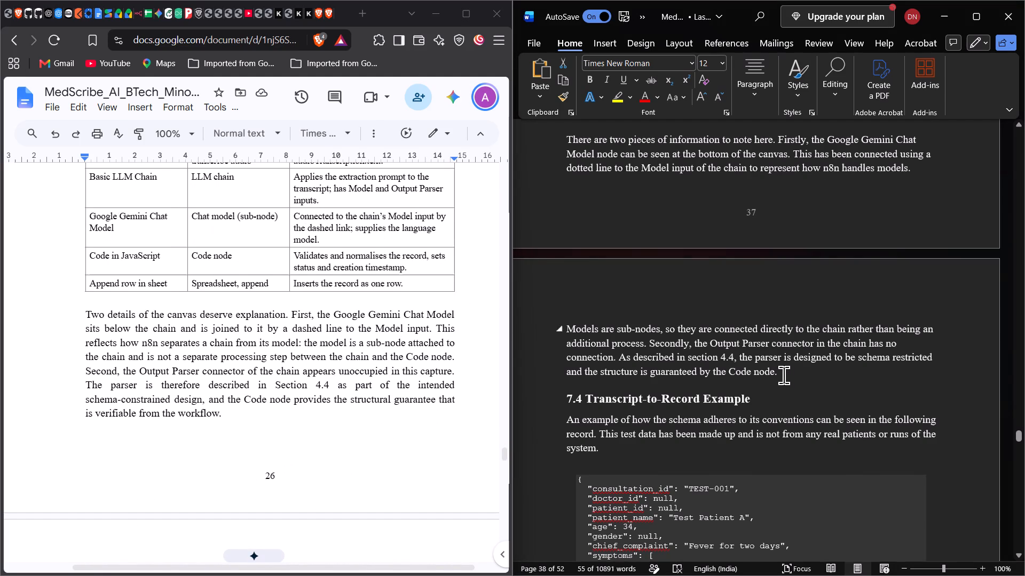
{"action": "left_click_drag", "start_coordinate": [784, 375], "coordinate": [569, 206]}
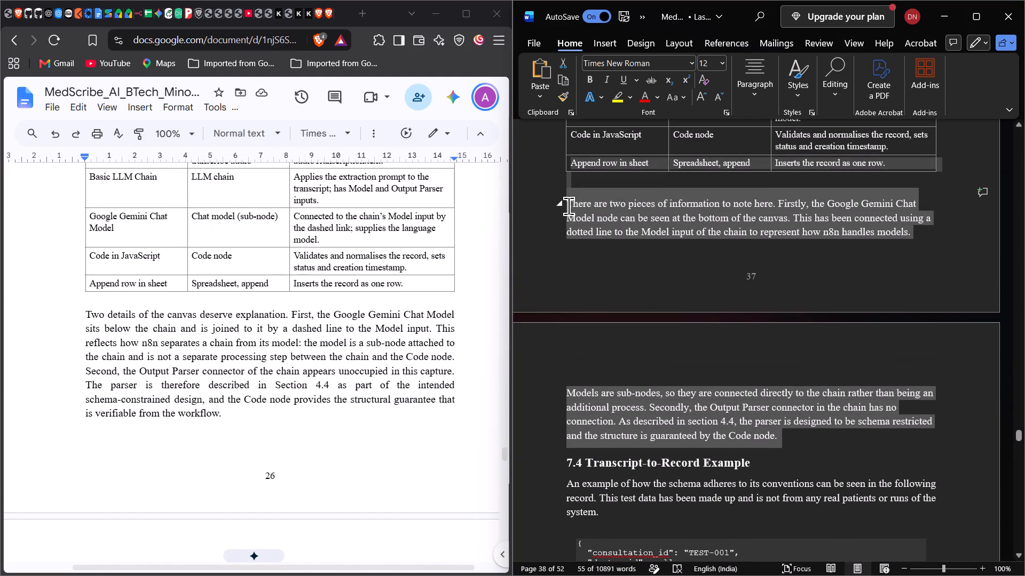
{"action": "left_click_drag", "start_coordinate": [569, 206], "coordinate": [568, 206]}
{"action": "key", "text": "ctrl+c"}
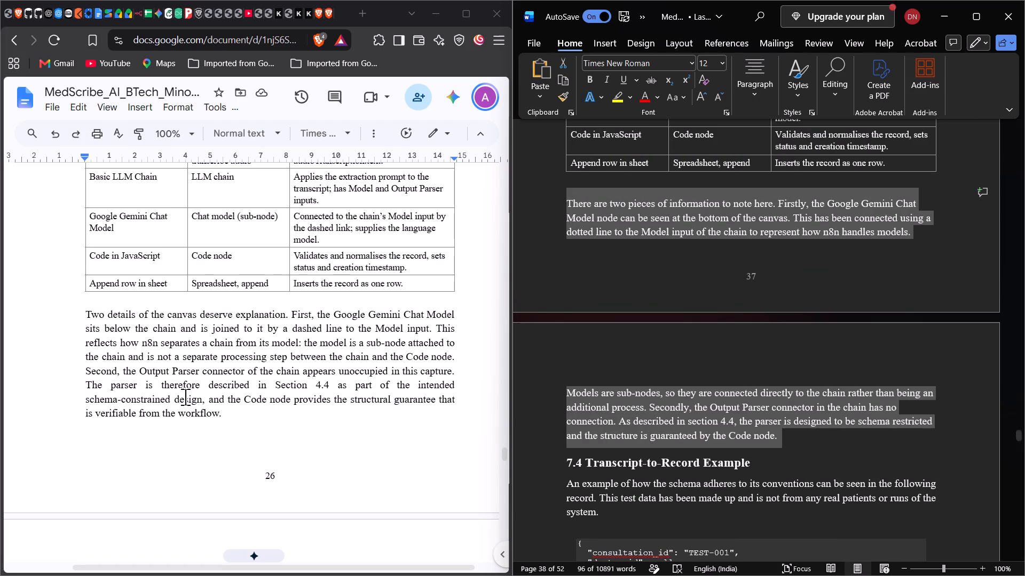
{"action": "left_click_drag", "start_coordinate": [234, 416], "coordinate": [64, 321]}
{"action": "key", "text": "ctrl+v"}
Replace the 7.4 Transcript-to-Record Example introduction in Google Docs with the Word version that begins "An example of how the schema adheres".
{"action": "scroll", "coordinate": [233, 357], "scroll_direction": "down", "scroll_amount": 1}
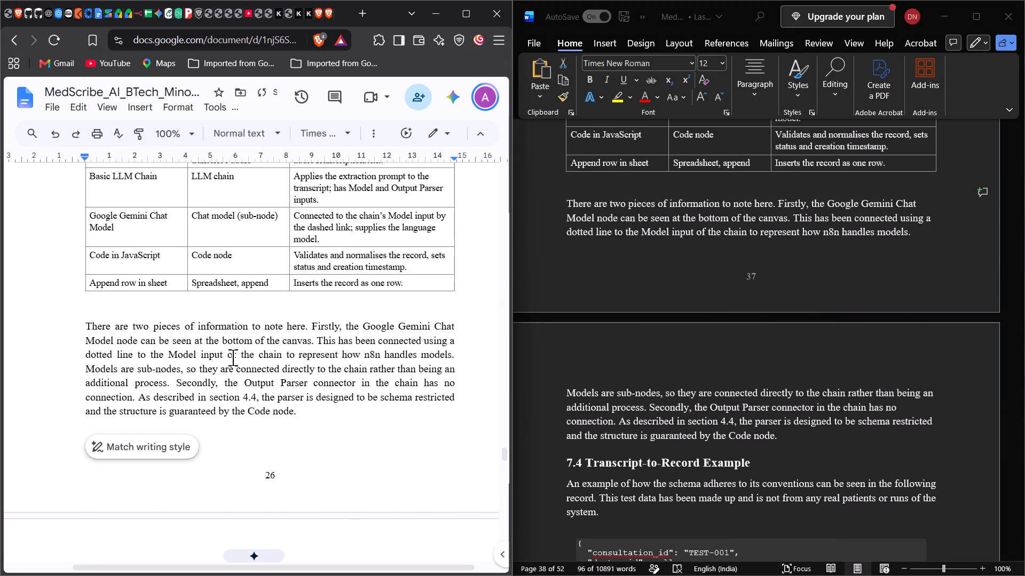
{"action": "scroll", "coordinate": [233, 357], "scroll_direction": "down", "scroll_amount": 2}
{"action": "scroll", "coordinate": [674, 377], "scroll_direction": "down", "scroll_amount": 1}
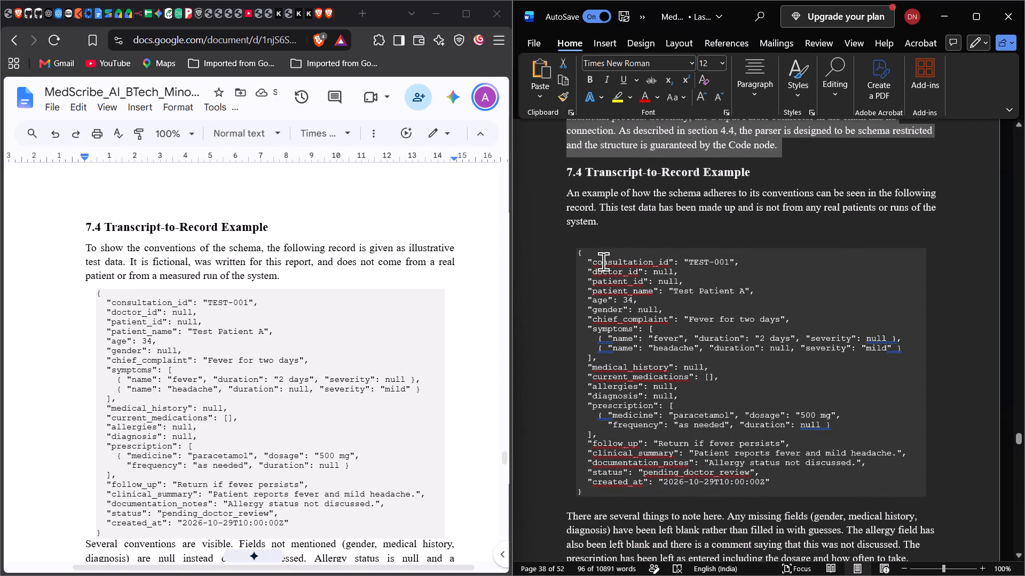
{"action": "left_click_drag", "start_coordinate": [564, 194], "coordinate": [602, 219]}
{"action": "key", "text": "ctrl+c"}
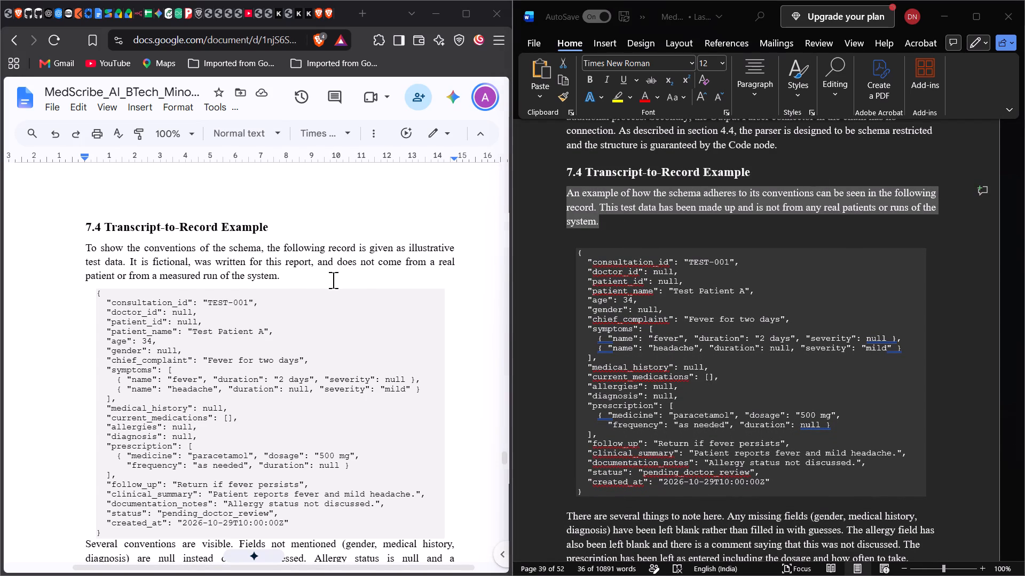
{"action": "left_click_drag", "start_coordinate": [281, 283], "coordinate": [73, 252]}
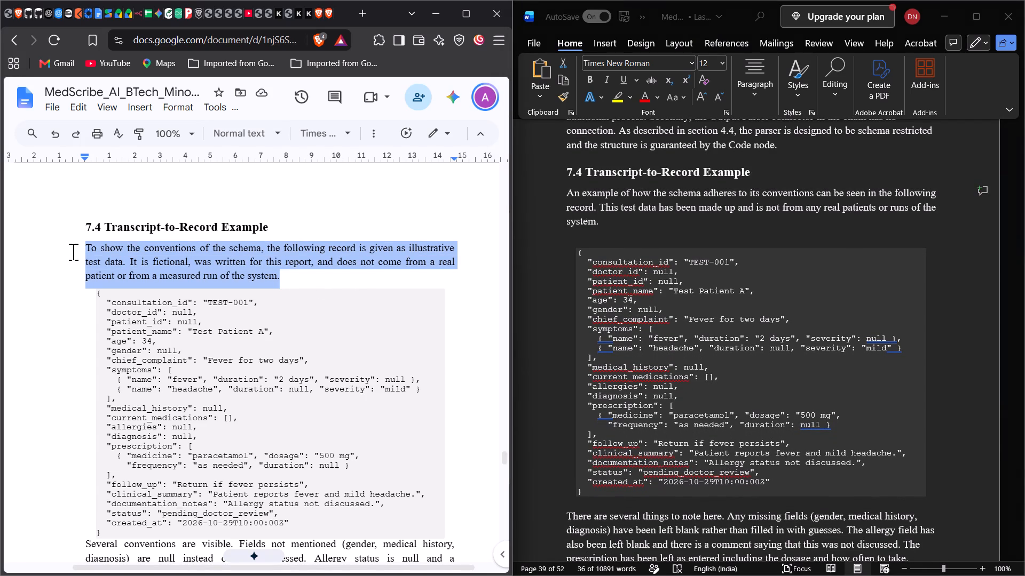
{"action": "left_click_drag", "start_coordinate": [73, 252], "coordinate": [77, 249]}
{"action": "key", "text": "ctrl+v"}
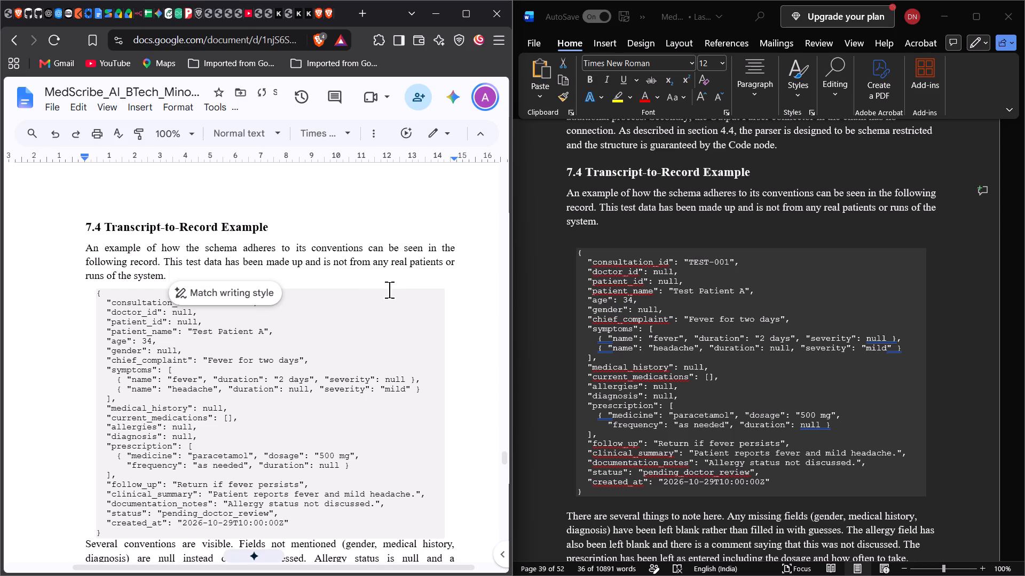
Replace the paragraph below the sample JSON record in Google Docs with the Word version that begins "There are several things to note here".
{"action": "scroll", "coordinate": [389, 290], "scroll_direction": "down", "scroll_amount": 3}
{"action": "scroll", "coordinate": [580, 339], "scroll_direction": "down", "scroll_amount": 2}
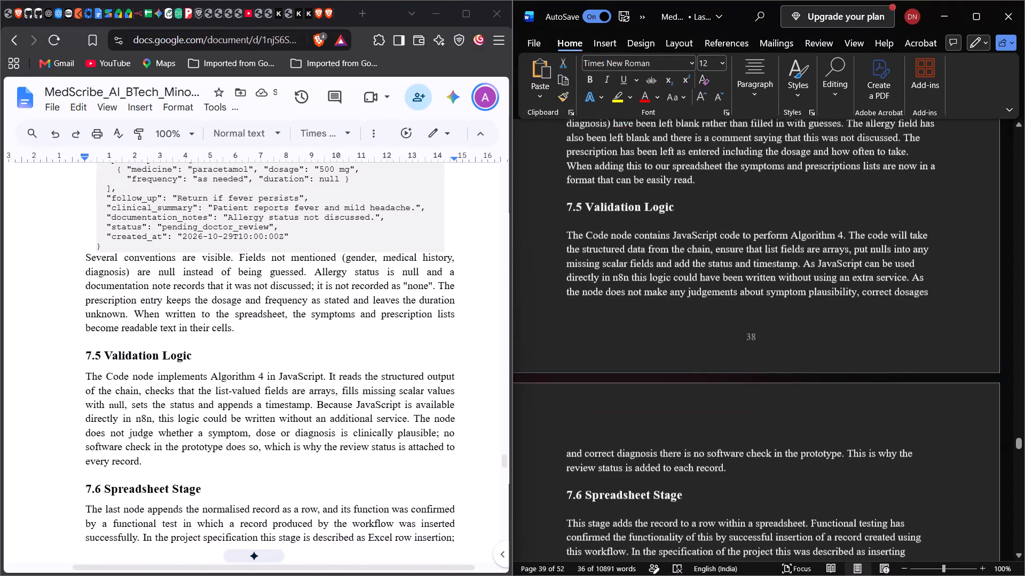
{"action": "scroll", "coordinate": [580, 339], "scroll_direction": "up", "scroll_amount": 1}
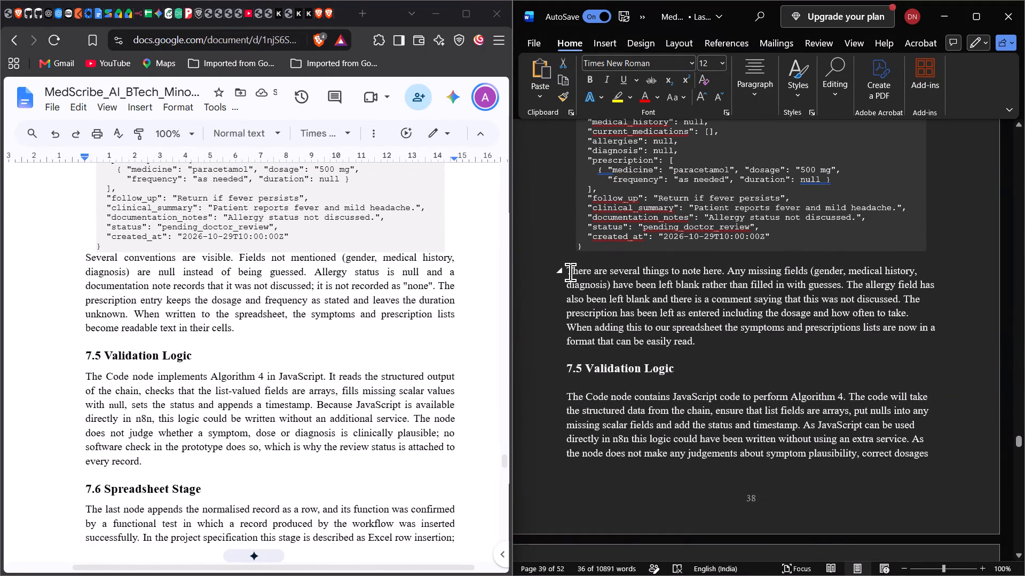
{"action": "left_click_drag", "start_coordinate": [570, 272], "coordinate": [696, 340]}
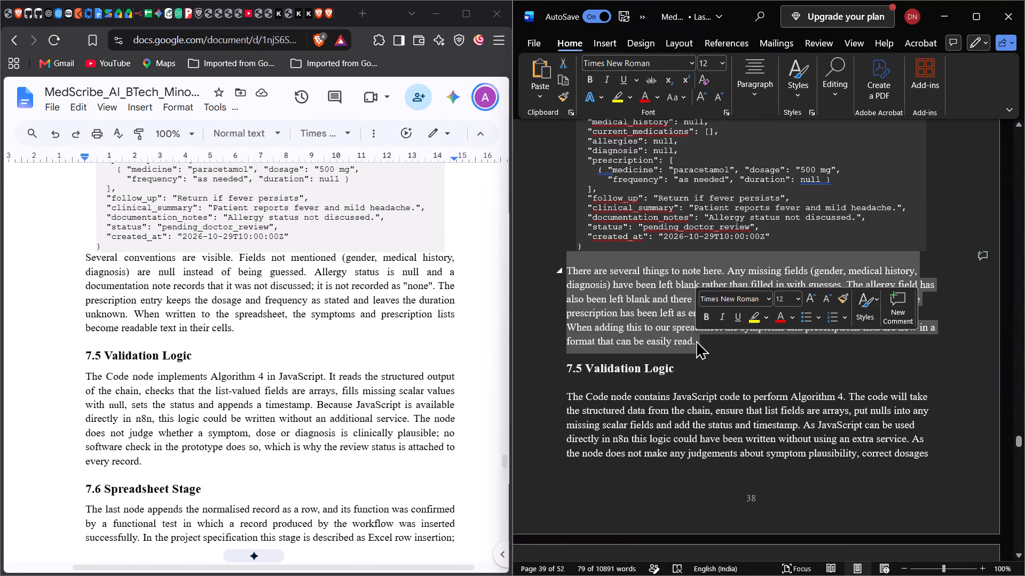
{"action": "key", "text": "ctrl+c"}
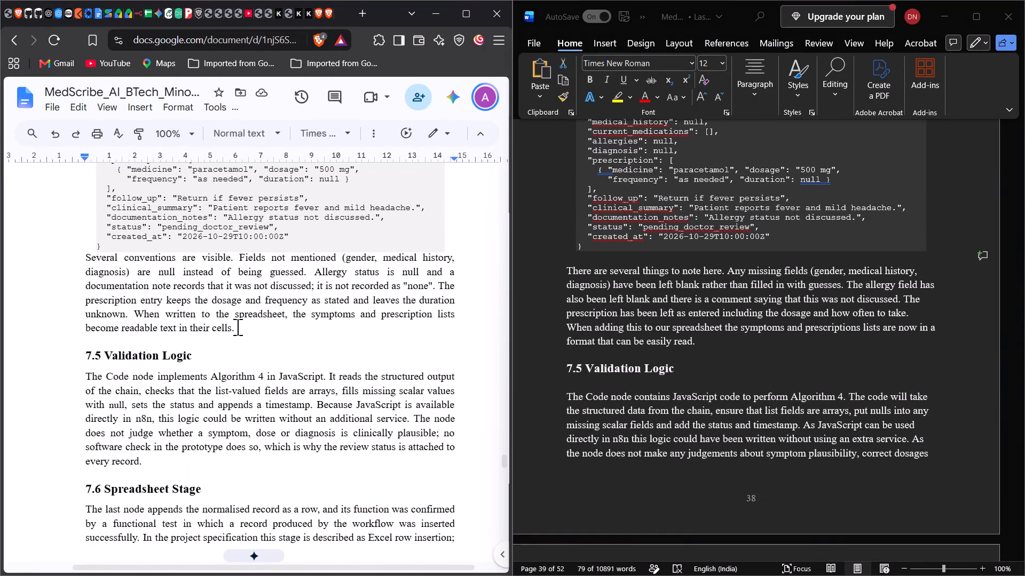
{"action": "left_click_drag", "start_coordinate": [238, 327], "coordinate": [72, 259]}
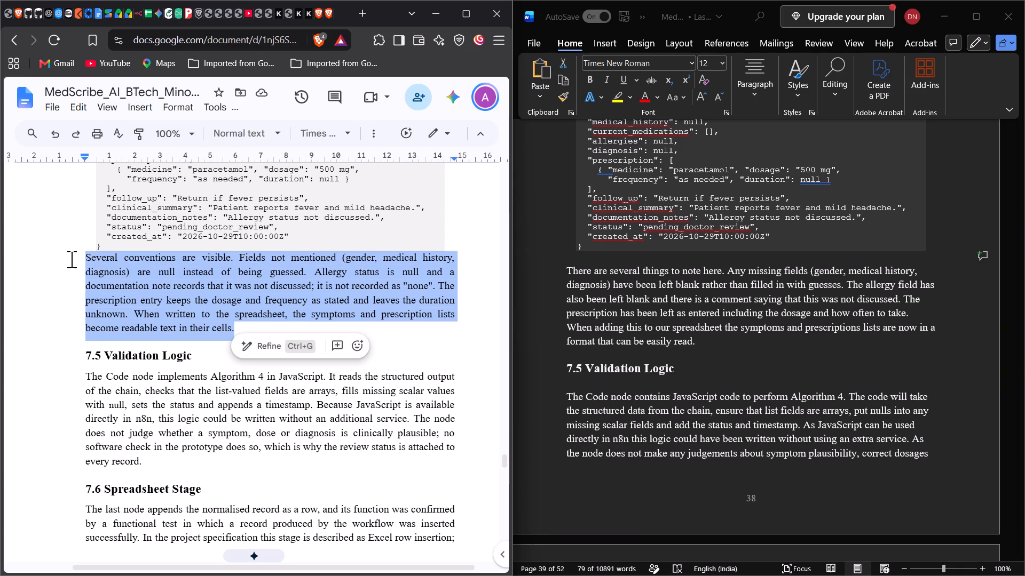
{"action": "key", "text": "ctrl+v"}
Replace the 7.5 Validation Logic paragraph in Google Docs with the Word version that begins "The Code node contains JavaScript code".
{"action": "scroll", "coordinate": [278, 345], "scroll_direction": "down", "scroll_amount": 2}
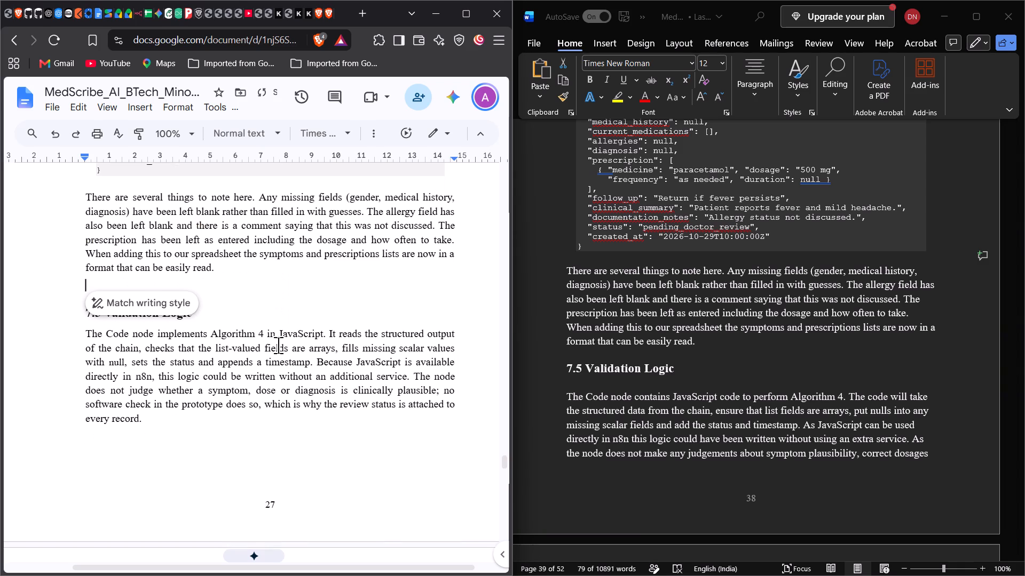
{"action": "scroll", "coordinate": [278, 345], "scroll_direction": "down", "scroll_amount": 1}
{"action": "scroll", "coordinate": [570, 358], "scroll_direction": "down", "scroll_amount": 1}
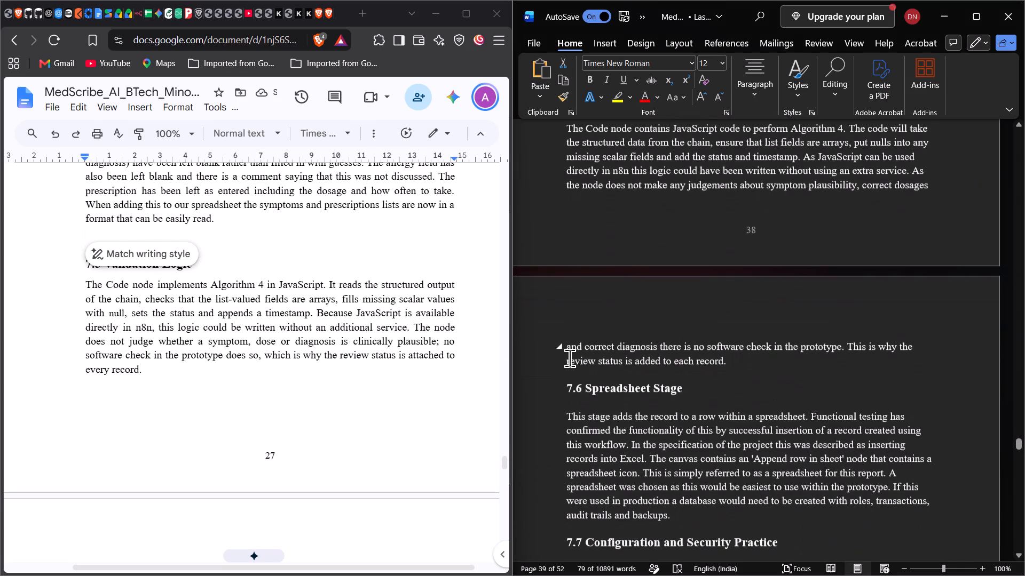
{"action": "left_click_drag", "start_coordinate": [733, 361], "coordinate": [565, 164]}
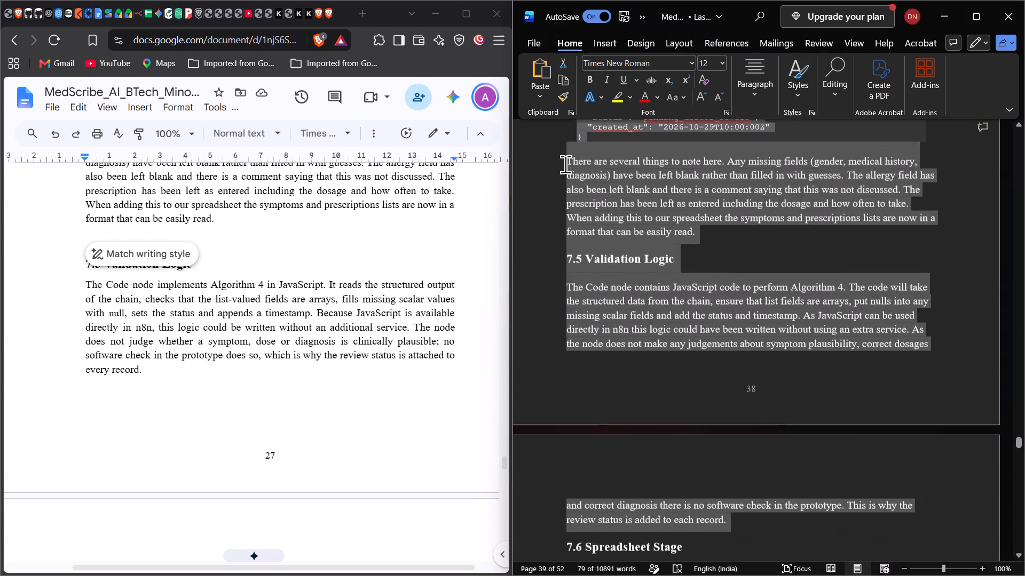
{"action": "left_click_drag", "start_coordinate": [565, 164], "coordinate": [565, 294]}
{"action": "key", "text": "ctrl+c"}
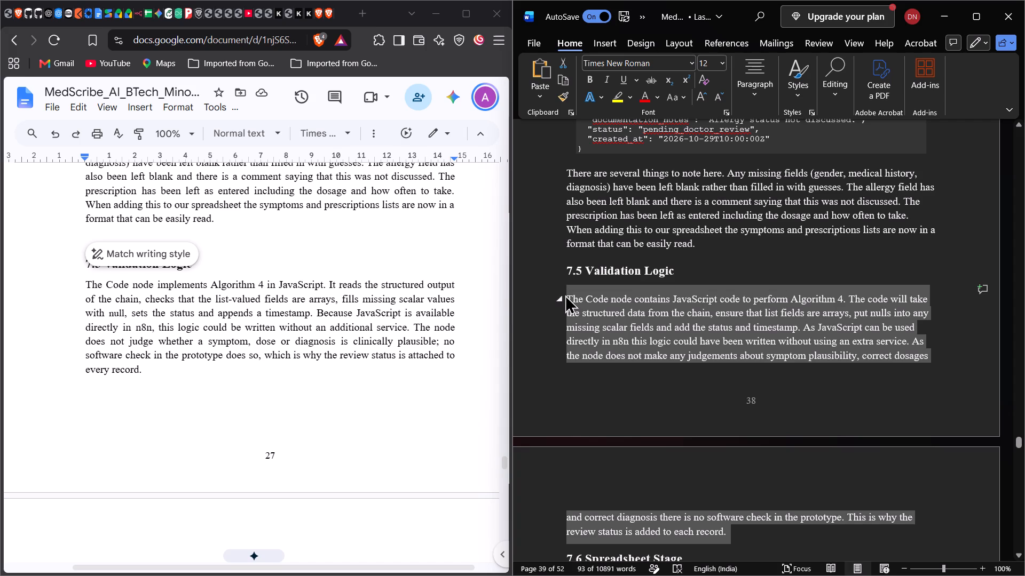
{"action": "left_click_drag", "start_coordinate": [161, 372], "coordinate": [121, 338]}
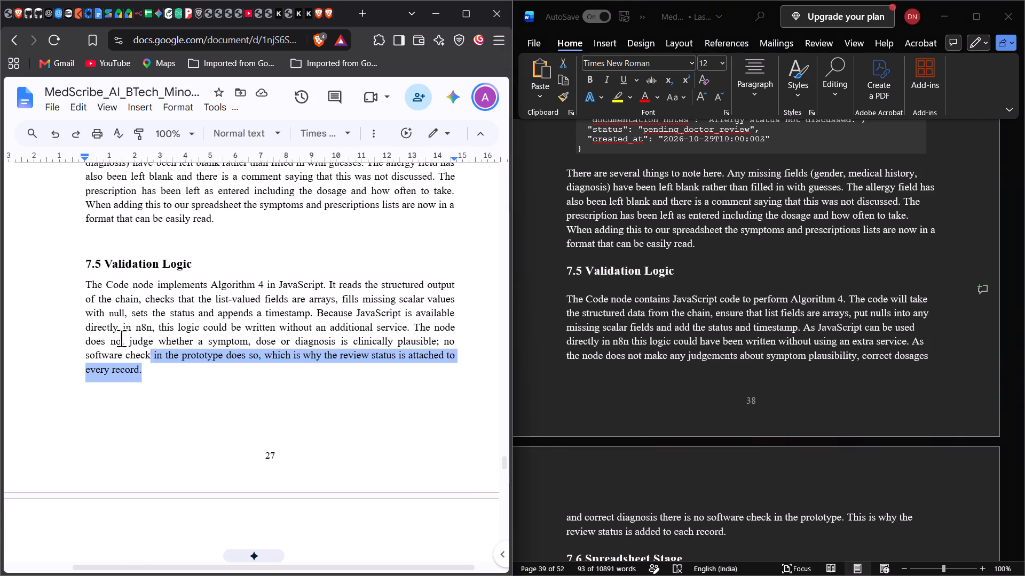
{"action": "left_click_drag", "start_coordinate": [121, 338], "coordinate": [86, 291]}
{"action": "key", "text": "ctrl+v"}
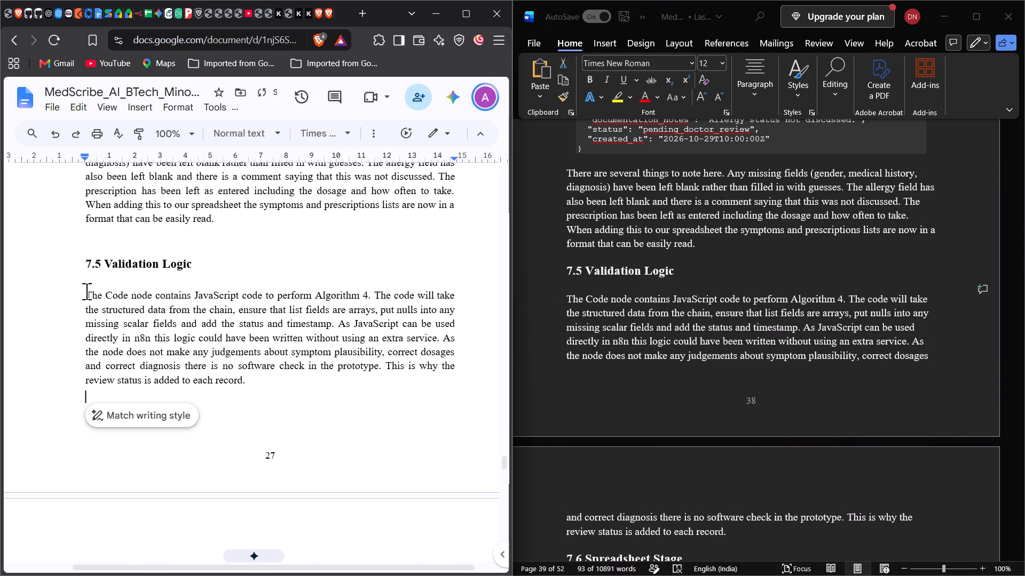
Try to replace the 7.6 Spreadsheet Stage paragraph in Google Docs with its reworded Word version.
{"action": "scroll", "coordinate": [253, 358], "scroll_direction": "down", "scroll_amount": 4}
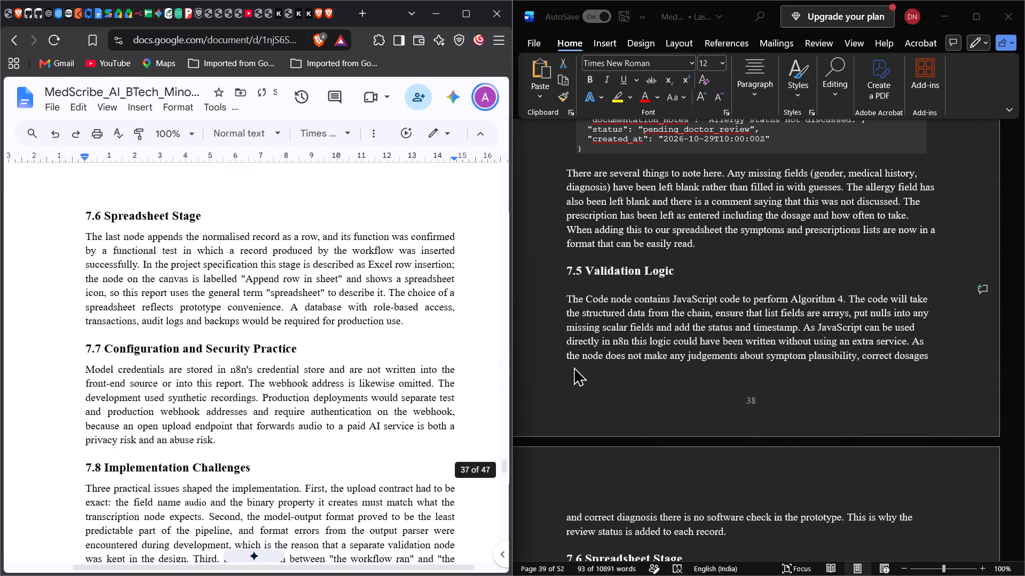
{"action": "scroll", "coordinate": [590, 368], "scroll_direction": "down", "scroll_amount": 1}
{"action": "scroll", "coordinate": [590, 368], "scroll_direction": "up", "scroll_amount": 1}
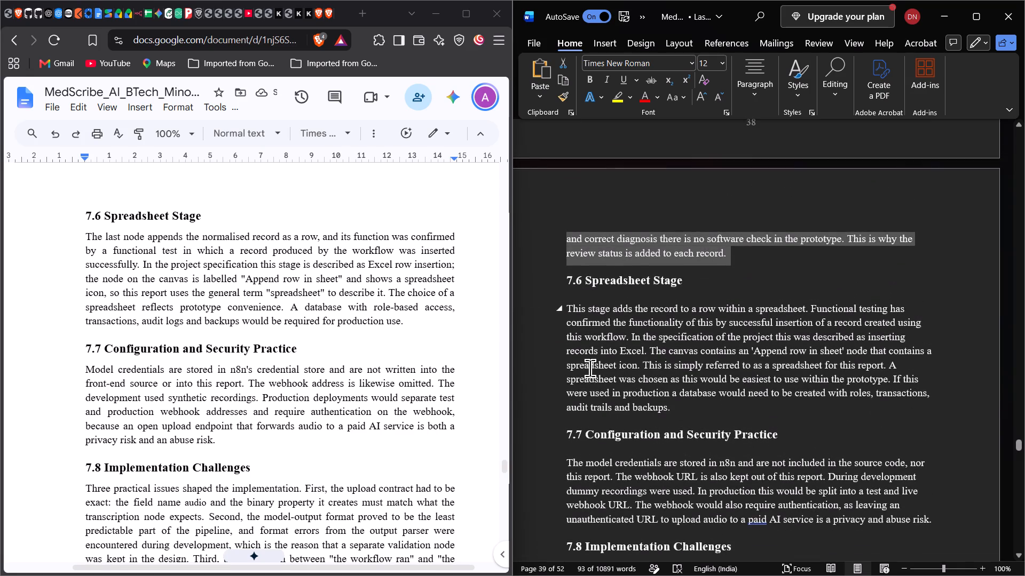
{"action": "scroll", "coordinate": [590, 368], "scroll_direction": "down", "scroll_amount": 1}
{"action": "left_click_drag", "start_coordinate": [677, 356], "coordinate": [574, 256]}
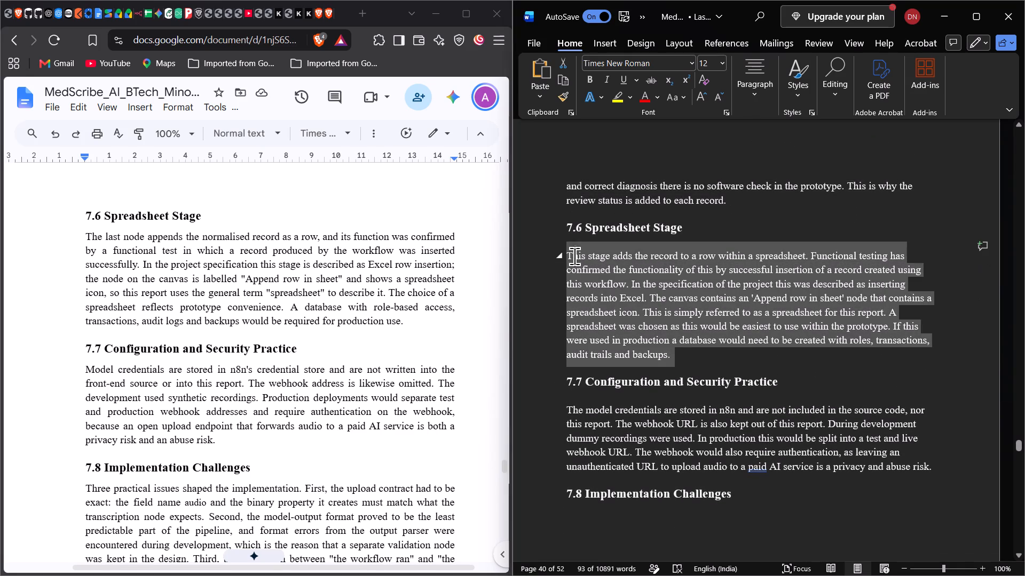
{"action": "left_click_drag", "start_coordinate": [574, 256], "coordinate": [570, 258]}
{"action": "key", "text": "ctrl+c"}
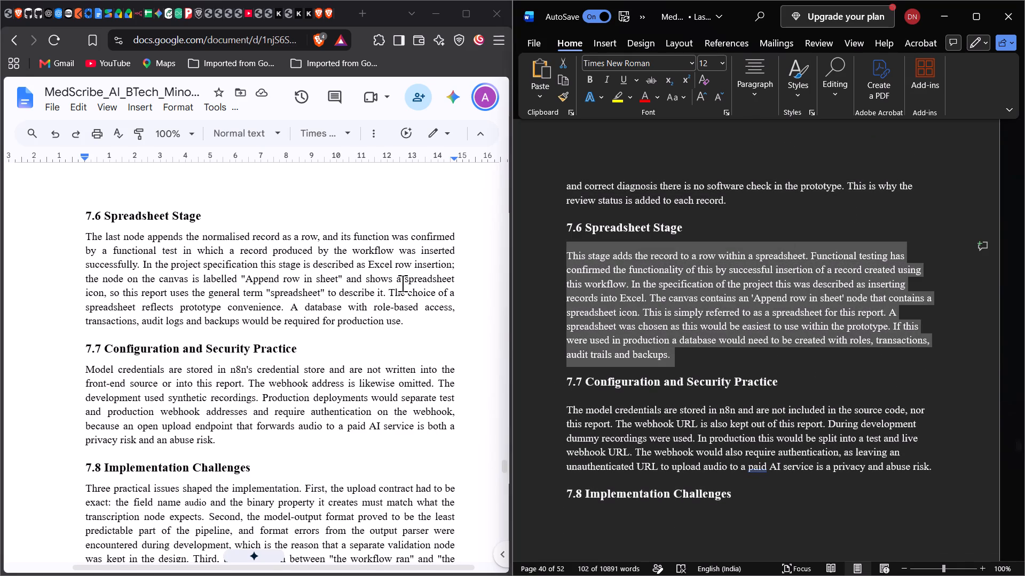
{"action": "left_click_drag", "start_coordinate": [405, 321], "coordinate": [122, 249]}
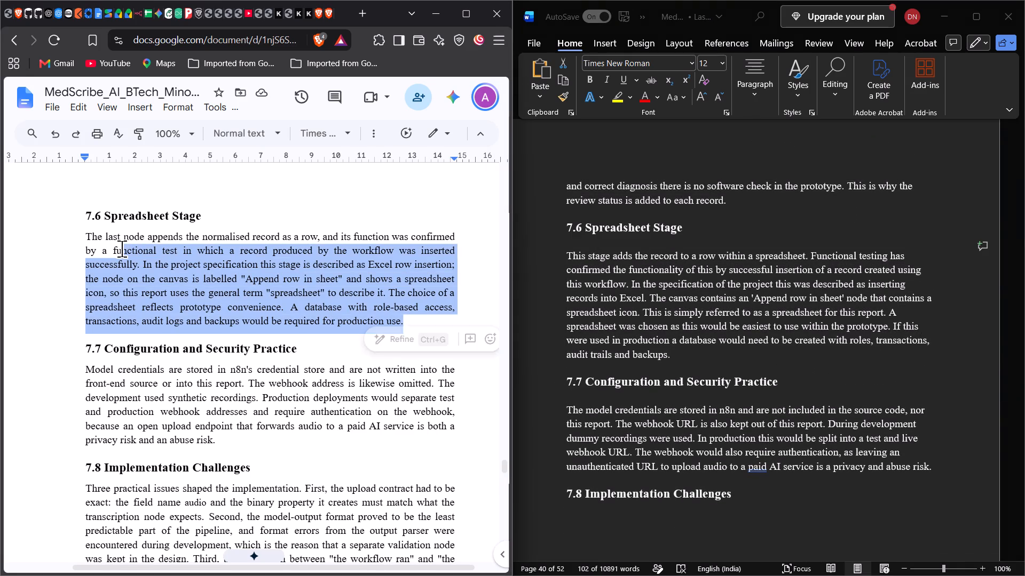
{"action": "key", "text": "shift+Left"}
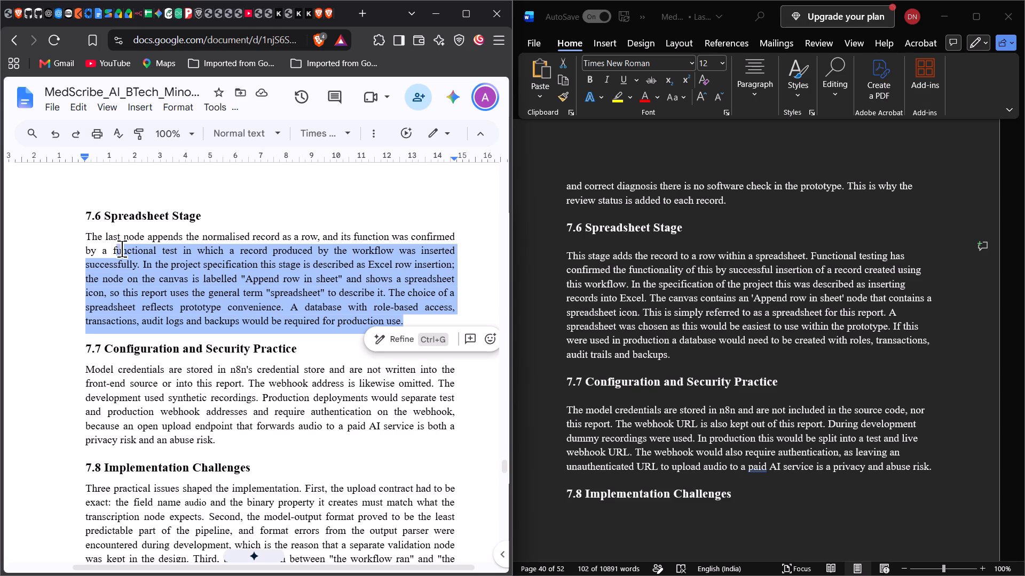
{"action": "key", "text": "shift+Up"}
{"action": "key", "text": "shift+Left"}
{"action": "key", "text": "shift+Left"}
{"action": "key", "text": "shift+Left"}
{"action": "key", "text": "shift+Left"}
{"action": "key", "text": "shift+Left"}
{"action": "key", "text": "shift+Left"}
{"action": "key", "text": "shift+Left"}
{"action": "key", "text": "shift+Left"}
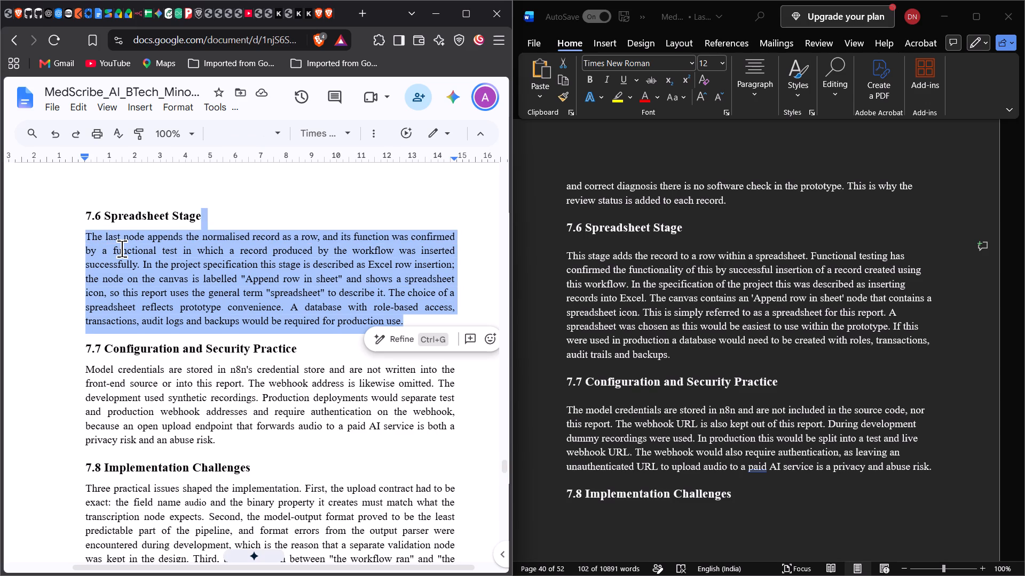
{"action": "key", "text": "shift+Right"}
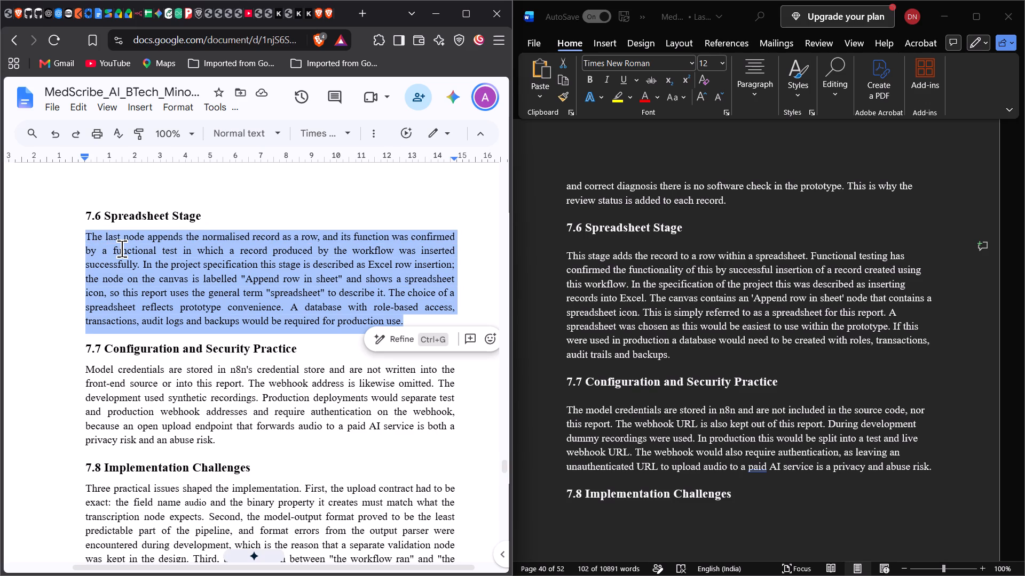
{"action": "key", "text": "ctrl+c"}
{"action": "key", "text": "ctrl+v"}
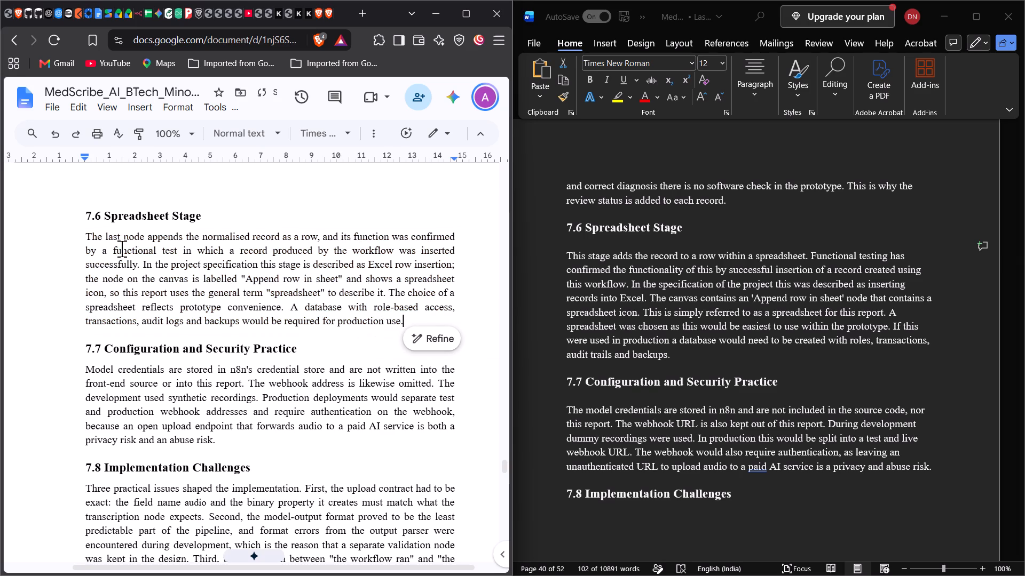
Replace the 7.6 Spreadsheet Stage paragraph in Google Docs with the Word version that begins "This stage adds the record to a row".
{"action": "left_click", "coordinate": [677, 355]}
{"action": "left_click_drag", "start_coordinate": [677, 355], "coordinate": [573, 250]}
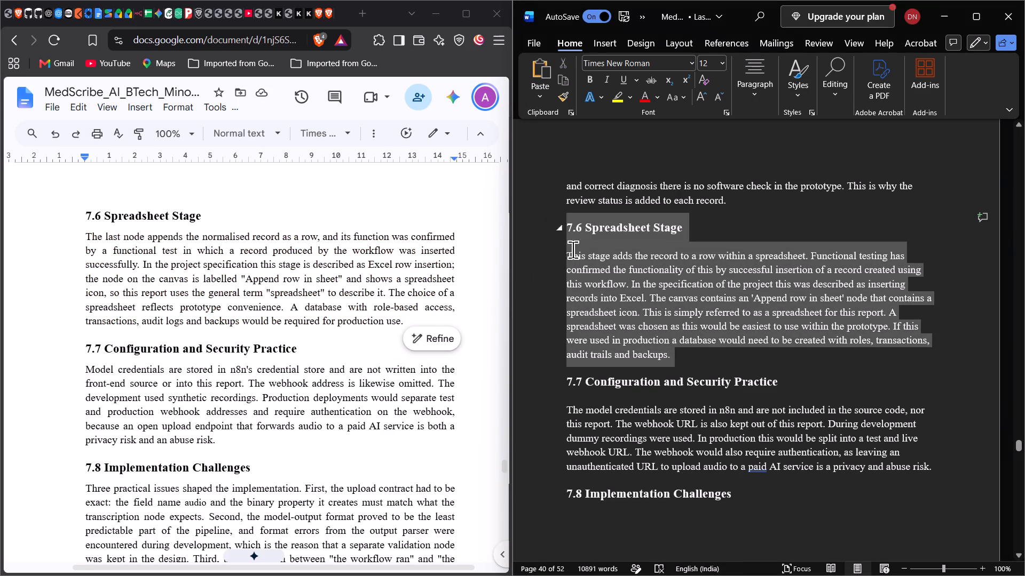
{"action": "left_click_drag", "start_coordinate": [573, 250], "coordinate": [567, 257]}
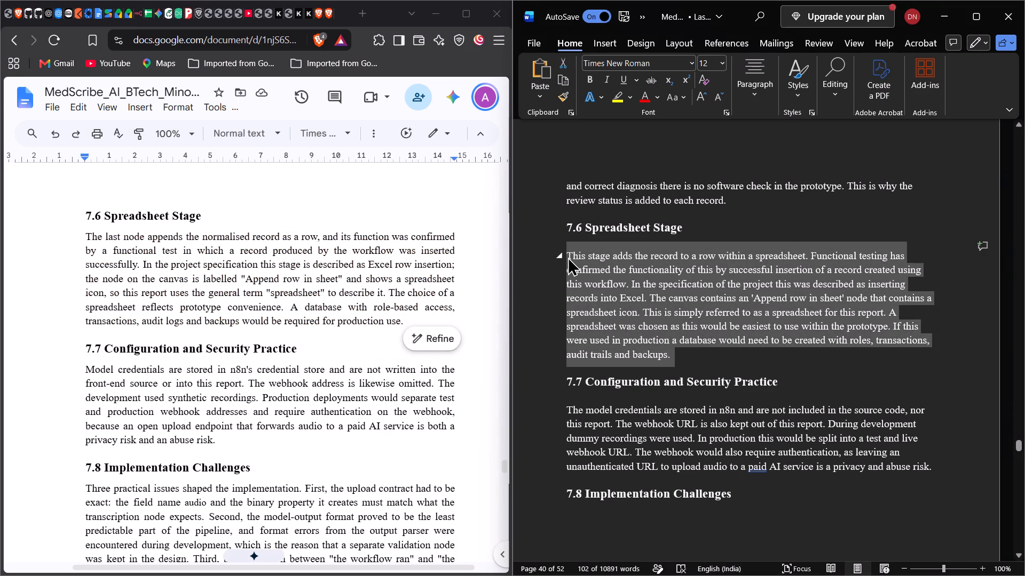
{"action": "key", "text": "ctrl+c"}
{"action": "left_click_drag", "start_coordinate": [407, 319], "coordinate": [251, 277]}
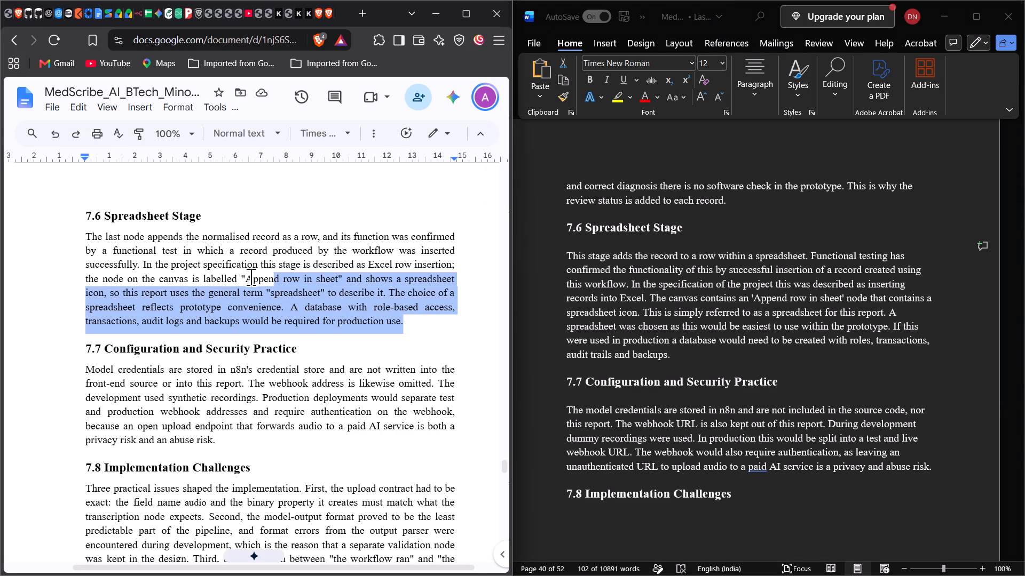
{"action": "left_click_drag", "start_coordinate": [251, 277], "coordinate": [9, 242]}
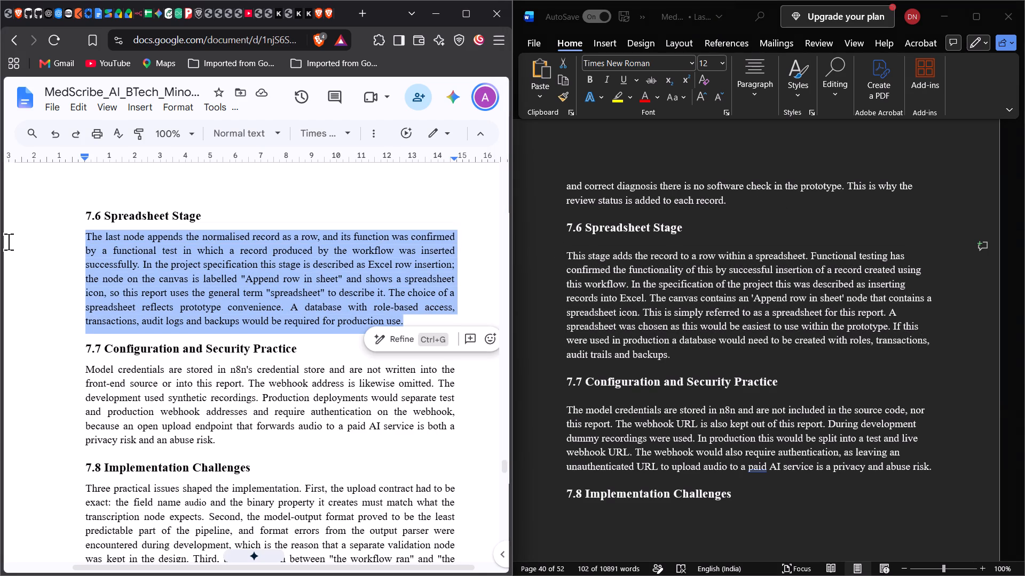
{"action": "key", "text": "ctrl+v"}
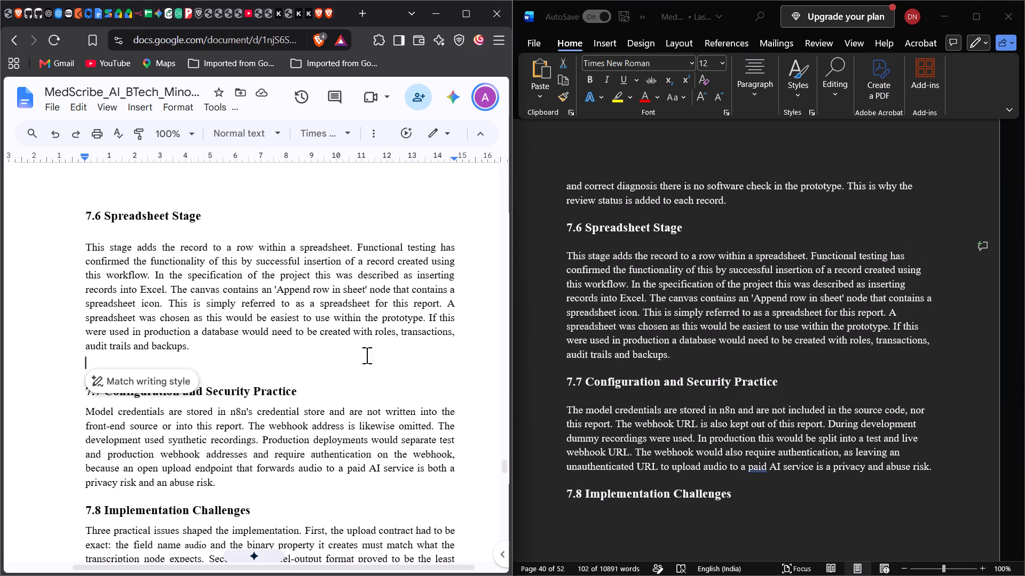
Replace the 7.7 Configuration and Security Practice paragraph in Google Docs with the Word version that begins "The model credentials are stored in n8n".
{"action": "scroll", "coordinate": [361, 352], "scroll_direction": "down", "scroll_amount": 2}
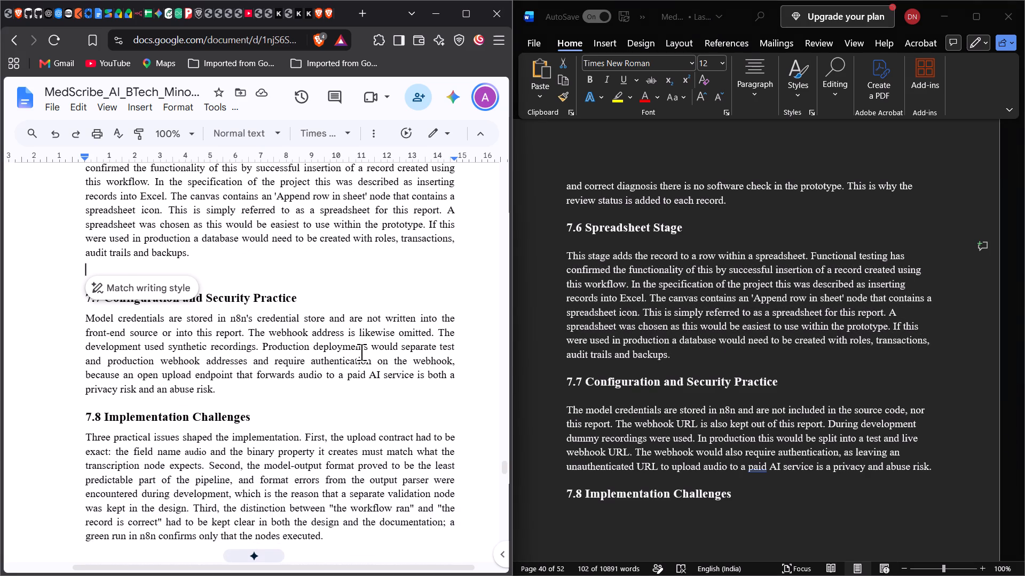
{"action": "scroll", "coordinate": [361, 352], "scroll_direction": "down", "scroll_amount": 1}
{"action": "scroll", "coordinate": [361, 352], "scroll_direction": "up", "scroll_amount": 2}
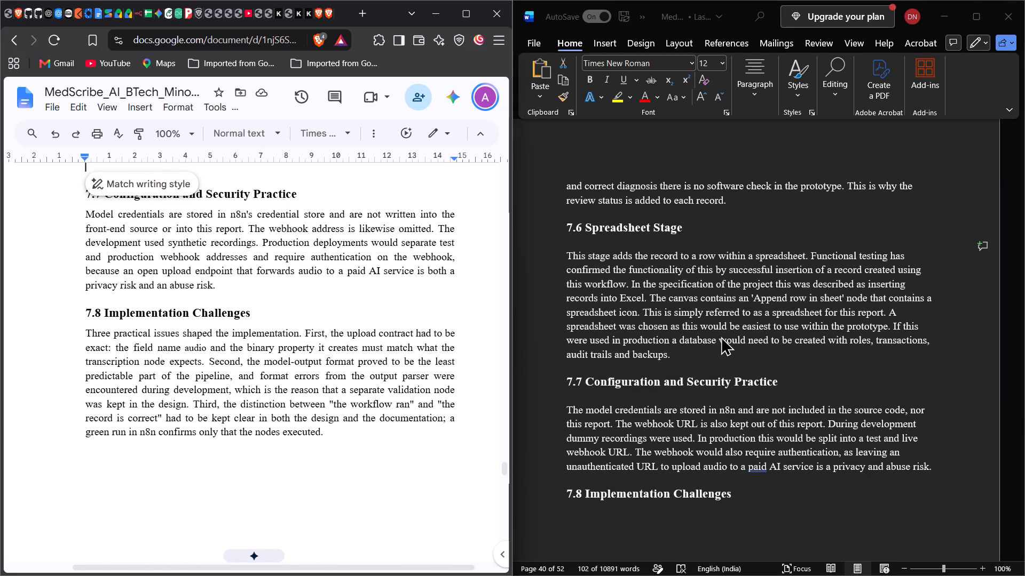
{"action": "scroll", "coordinate": [721, 336], "scroll_direction": "down", "scroll_amount": 1}
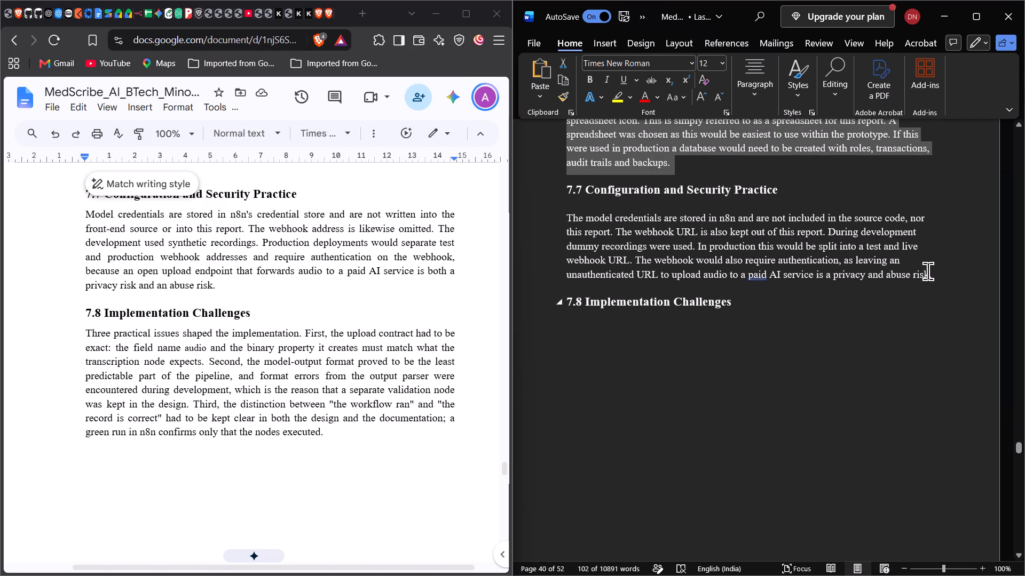
{"action": "left_click_drag", "start_coordinate": [939, 277], "coordinate": [561, 223]}
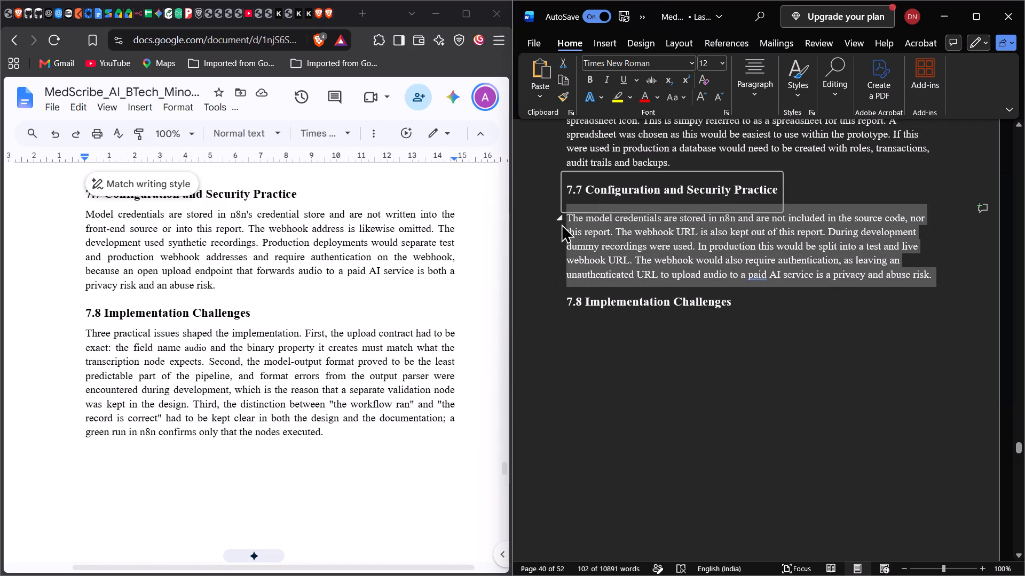
{"action": "key", "text": "ctrl+c"}
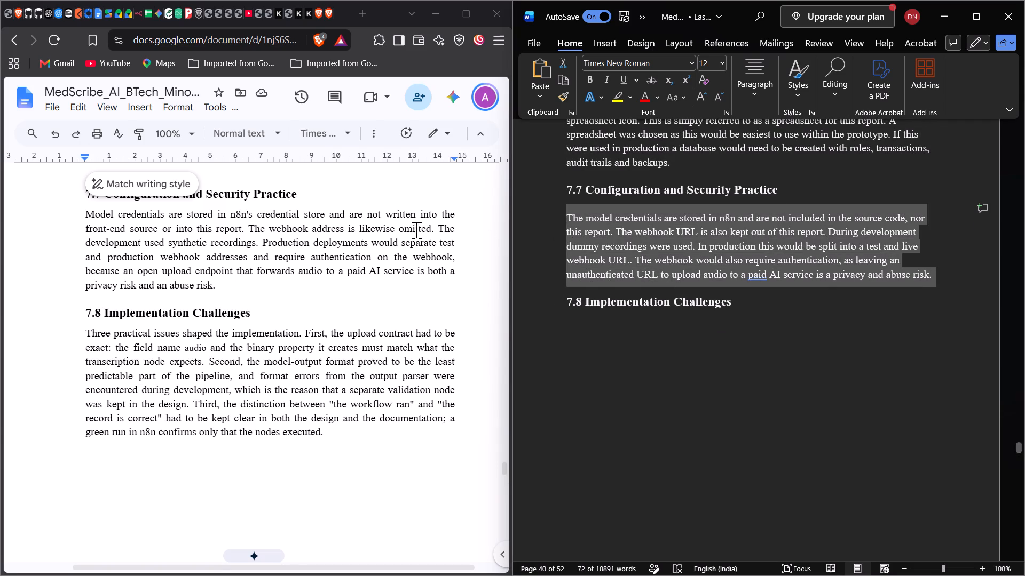
{"action": "left_click_drag", "start_coordinate": [218, 285], "coordinate": [59, 228]}
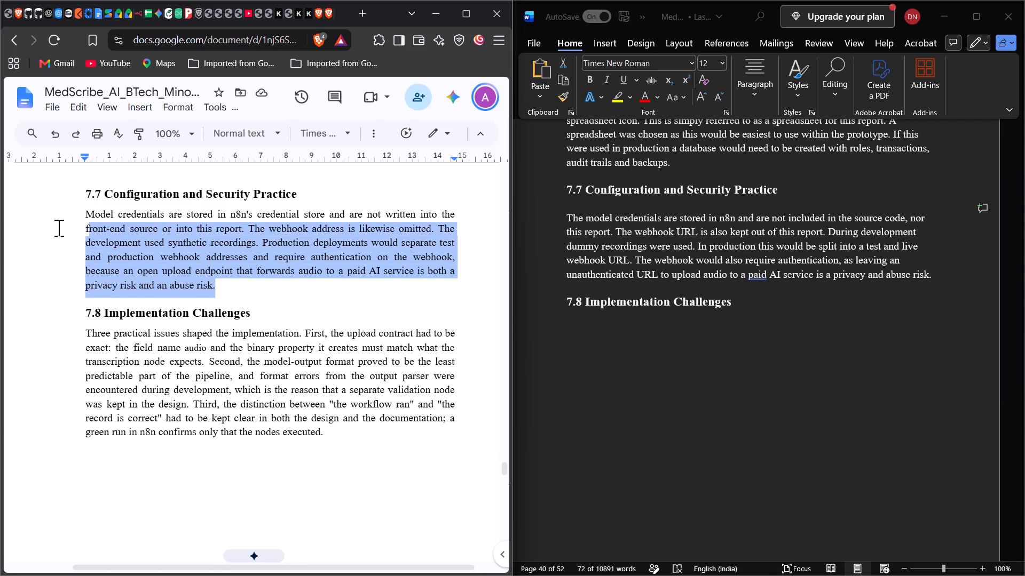
{"action": "left_click_drag", "start_coordinate": [59, 228], "coordinate": [80, 221]}
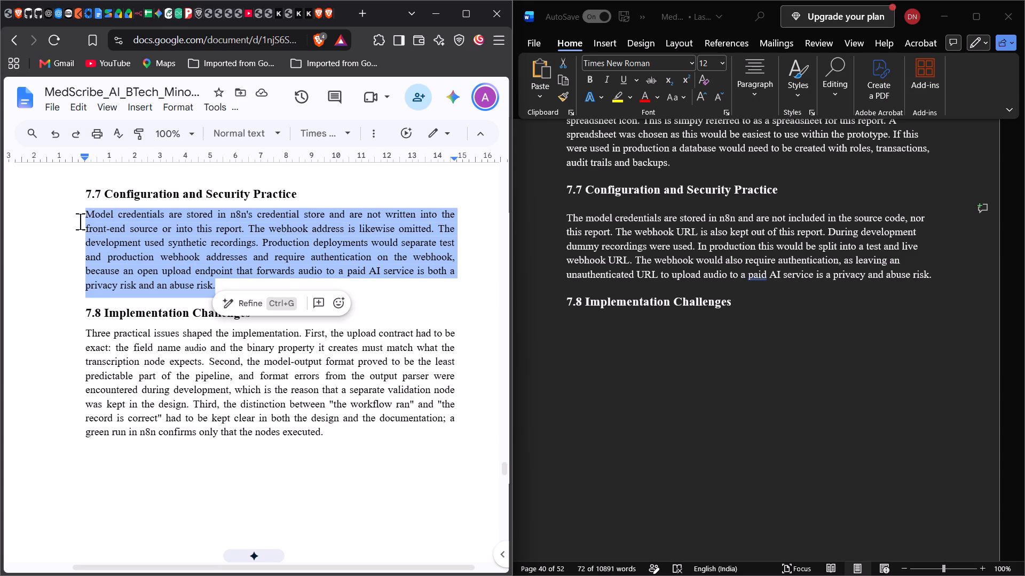
{"action": "key", "text": "ctrl+v"}
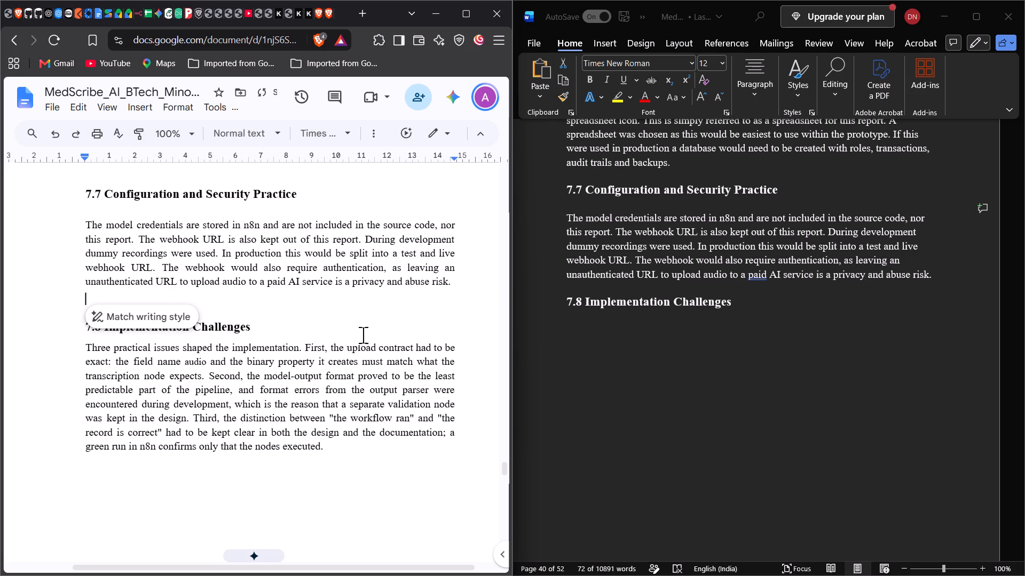
Replace the 7.8 Implementation Challenges paragraph in Google Docs with the Word version that begins "The implementation had three main issues".
{"action": "scroll", "coordinate": [337, 337], "scroll_direction": "down", "scroll_amount": 2}
{"action": "scroll", "coordinate": [578, 351], "scroll_direction": "down", "scroll_amount": 2}
{"action": "scroll", "coordinate": [578, 351], "scroll_direction": "up", "scroll_amount": 1}
{"action": "left_click_drag", "start_coordinate": [942, 274], "coordinate": [563, 186]}
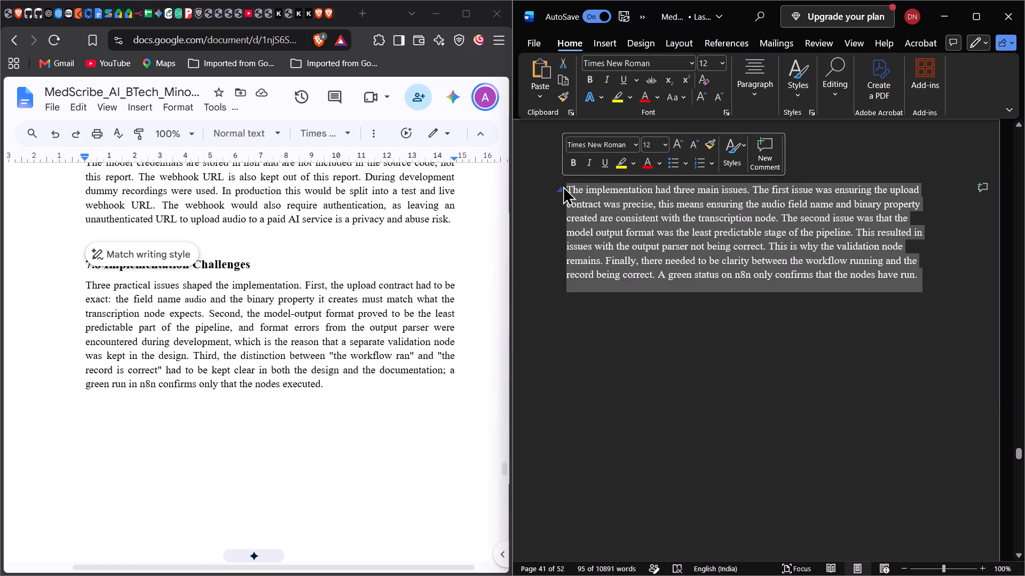
{"action": "key", "text": "ctrl+c"}
{"action": "left_click_drag", "start_coordinate": [345, 389], "coordinate": [19, 290]}
{"action": "key", "text": "ctrl+v"}
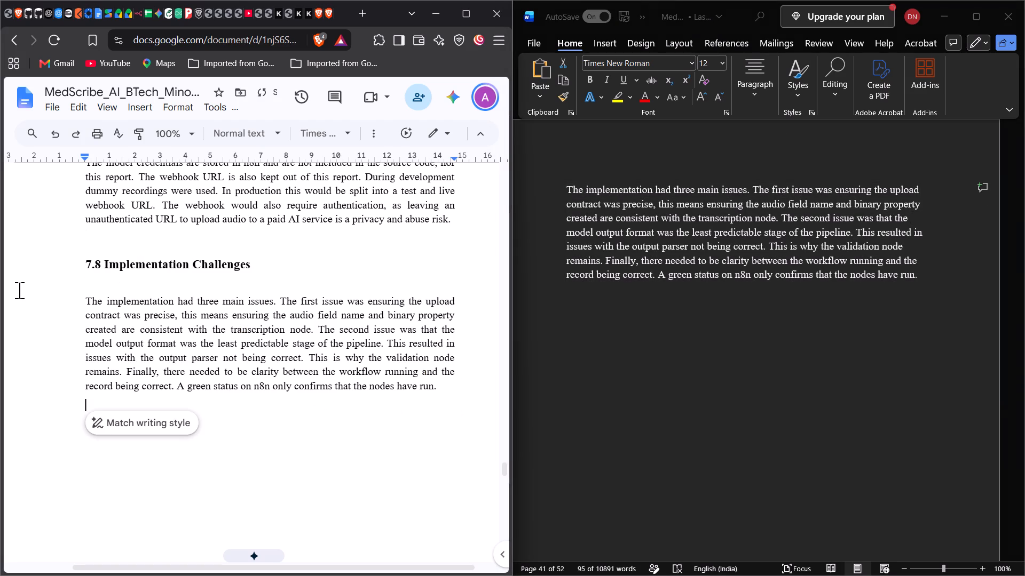
Replace the 8.1 Demonstrated Functionality introduction in Google Docs with the Word version that begins "This section differentiates between proven functionality".
{"action": "scroll", "coordinate": [660, 316], "scroll_direction": "down", "scroll_amount": 3}
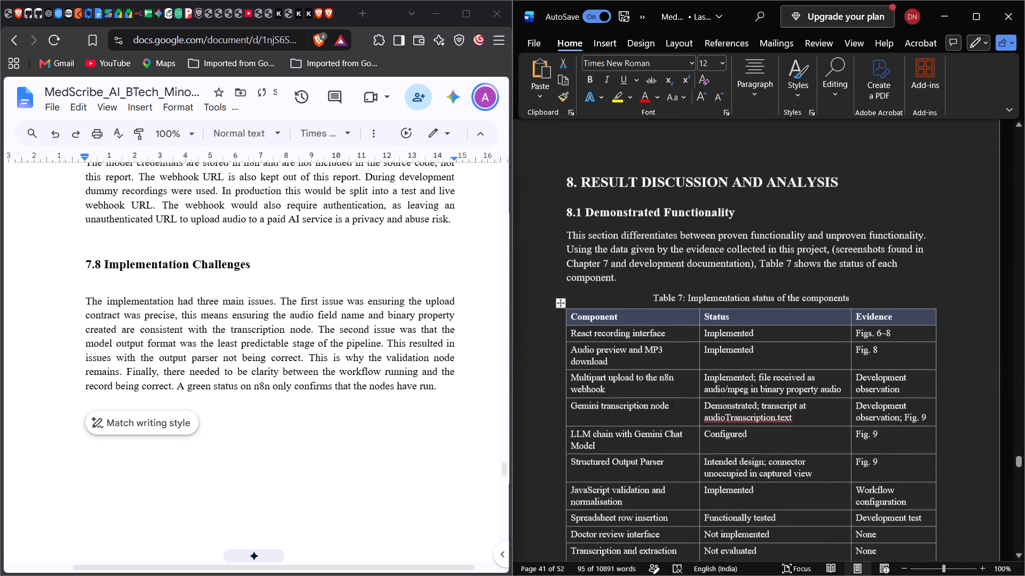
{"action": "scroll", "coordinate": [660, 316], "scroll_direction": "down", "scroll_amount": 1}
{"action": "scroll", "coordinate": [366, 313], "scroll_direction": "down", "scroll_amount": 3}
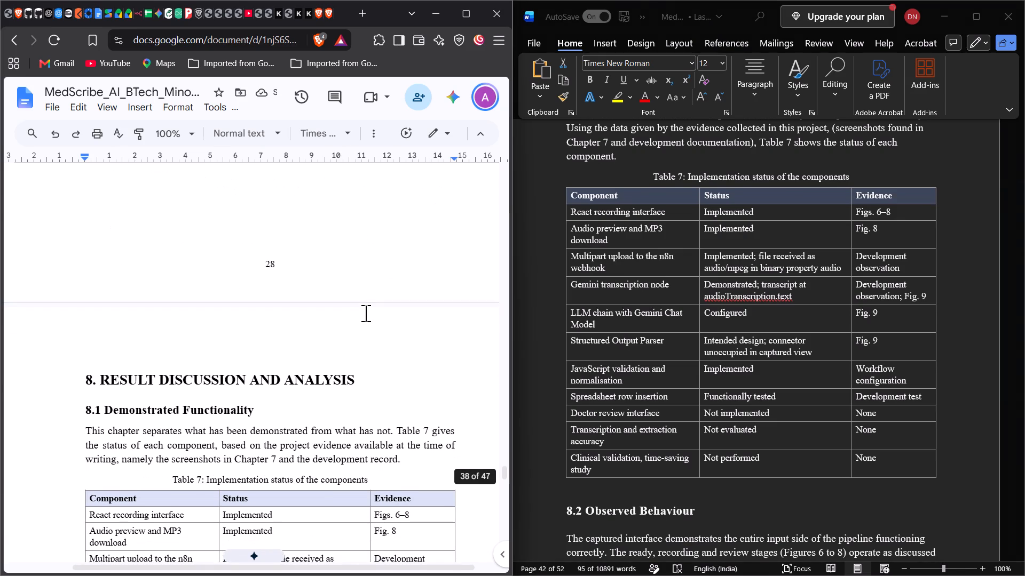
{"action": "scroll", "coordinate": [366, 313], "scroll_direction": "down", "scroll_amount": 1}
{"action": "scroll", "coordinate": [786, 255], "scroll_direction": "up", "scroll_amount": 1}
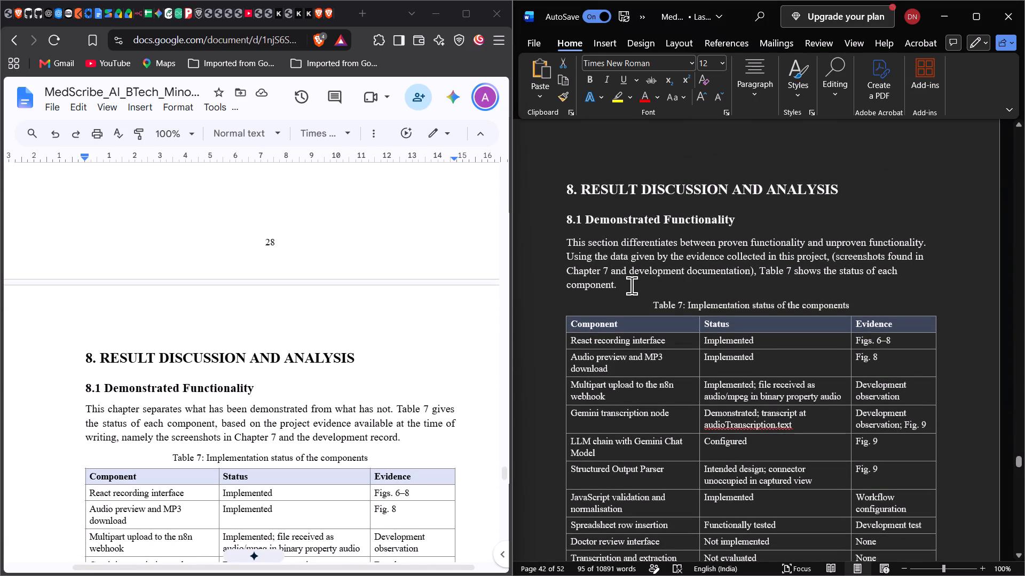
{"action": "left_click_drag", "start_coordinate": [627, 284], "coordinate": [567, 246]}
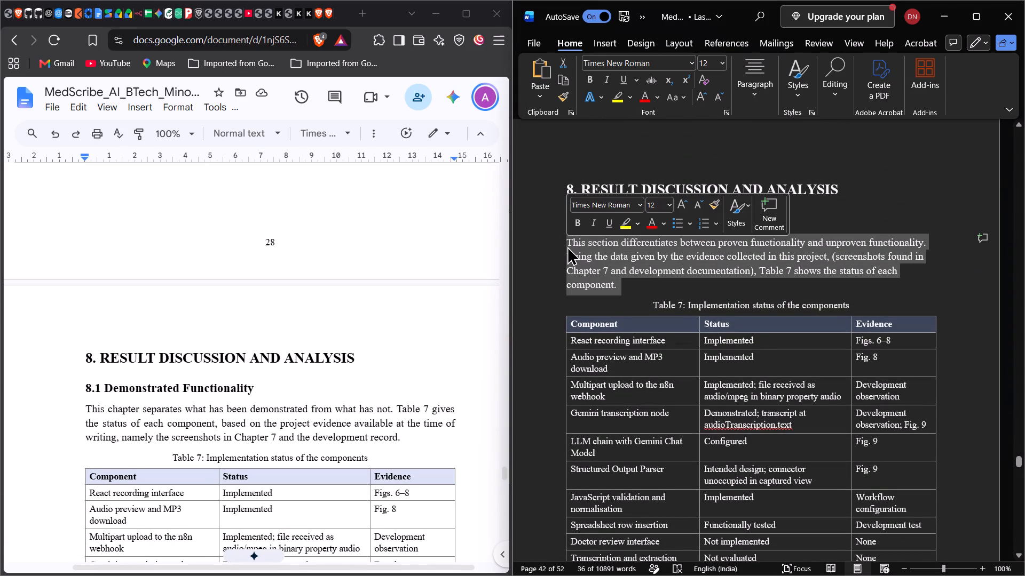
{"action": "key", "text": "ctrl+c"}
{"action": "left_click_drag", "start_coordinate": [416, 436], "coordinate": [66, 406]}
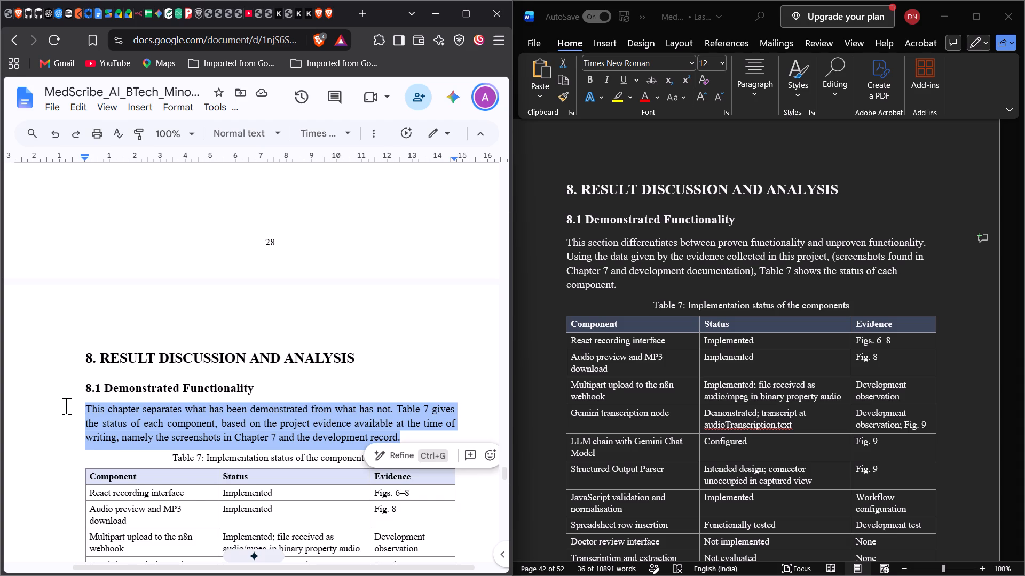
{"action": "key", "text": "ctrl+v"}
Replace the 8.2 Observed Behaviour paragraph in Google Docs with the Word text from "The captured interface demonstrates" up to "This then inserts a row".
{"action": "scroll", "coordinate": [748, 344], "scroll_direction": "down", "scroll_amount": 2}
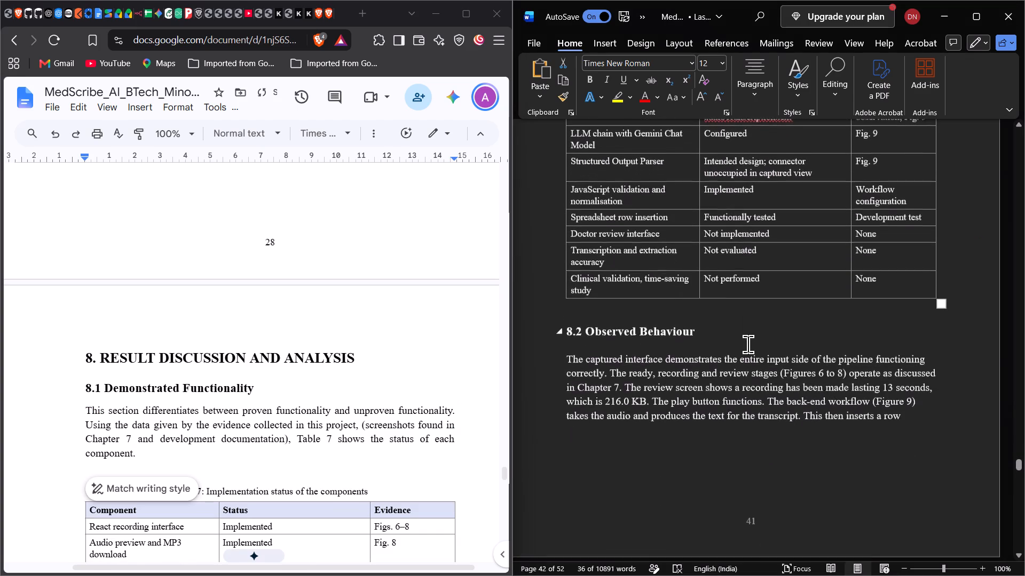
{"action": "scroll", "coordinate": [748, 344], "scroll_direction": "down", "scroll_amount": 1}
{"action": "scroll", "coordinate": [448, 302], "scroll_direction": "down", "scroll_amount": 3}
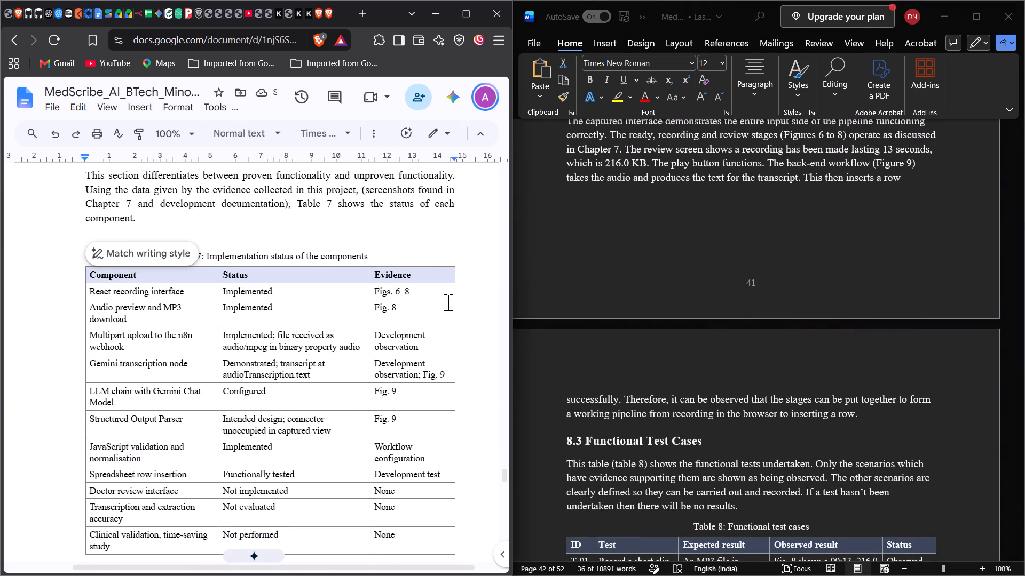
{"action": "scroll", "coordinate": [448, 302], "scroll_direction": "down", "scroll_amount": 2}
{"action": "scroll", "coordinate": [589, 275], "scroll_direction": "up", "scroll_amount": 1}
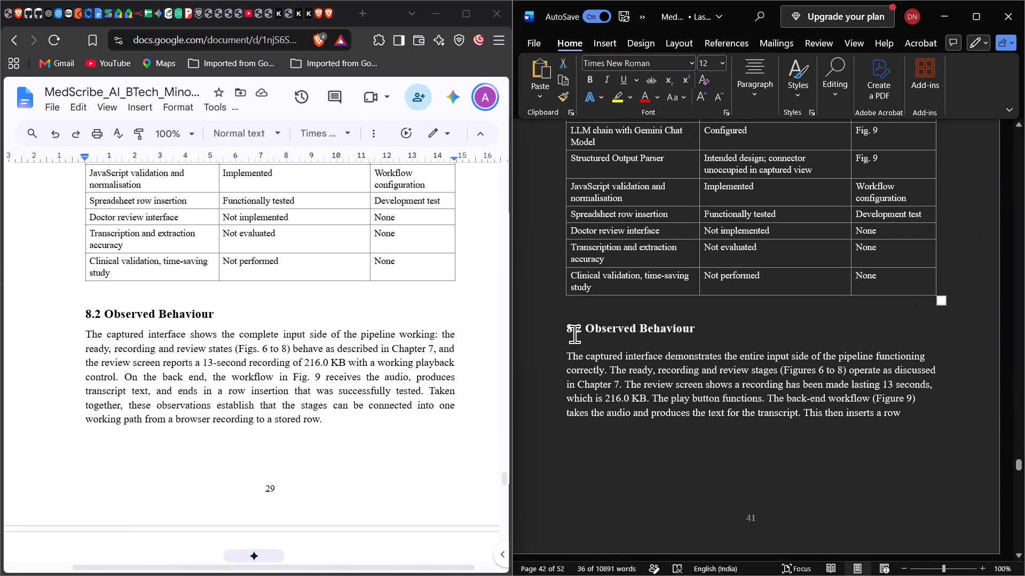
{"action": "left_click_drag", "start_coordinate": [566, 357], "coordinate": [561, 355]}
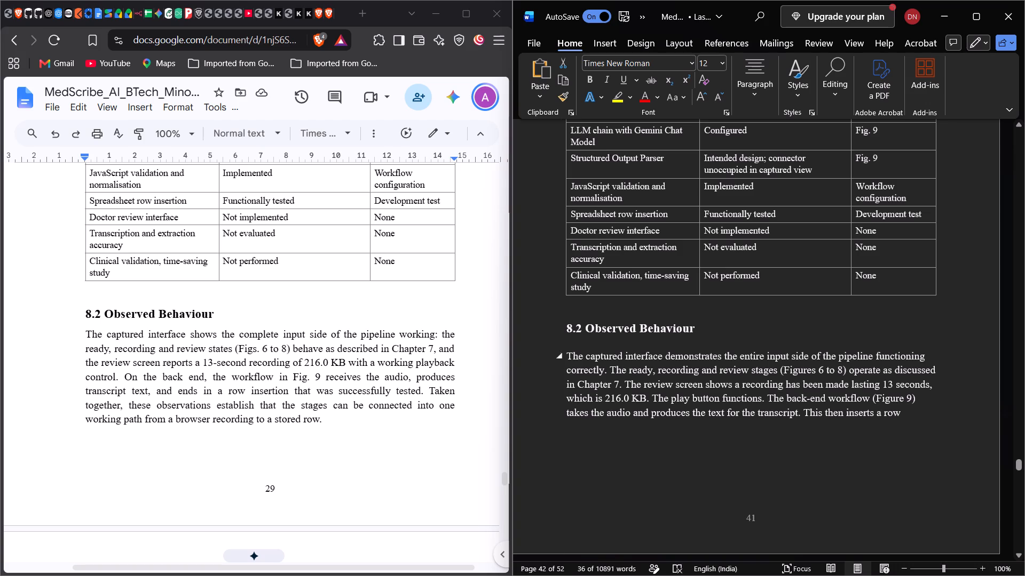
{"action": "left_click_drag", "start_coordinate": [911, 417], "coordinate": [576, 355]}
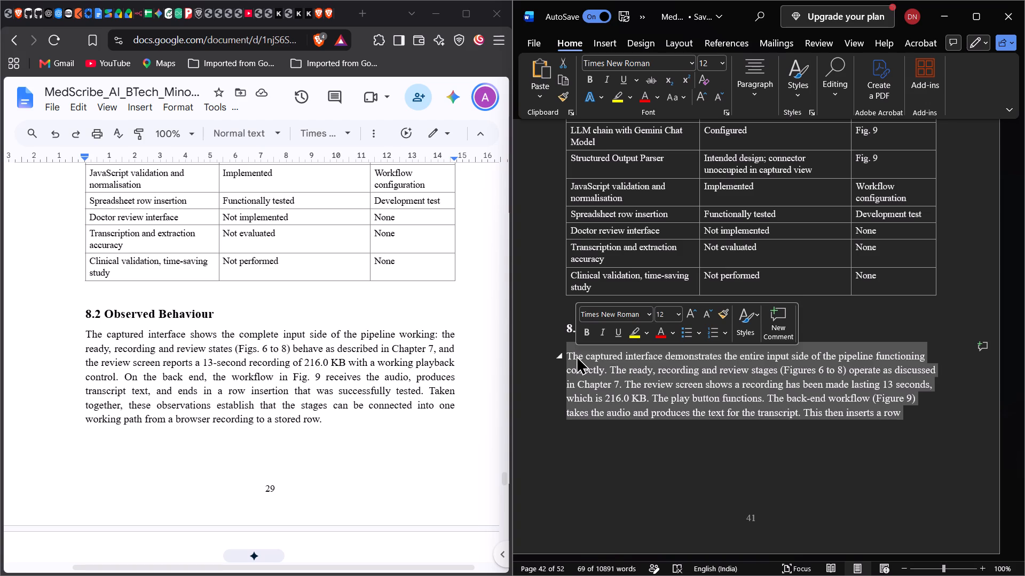
{"action": "key", "text": "ctrl+c"}
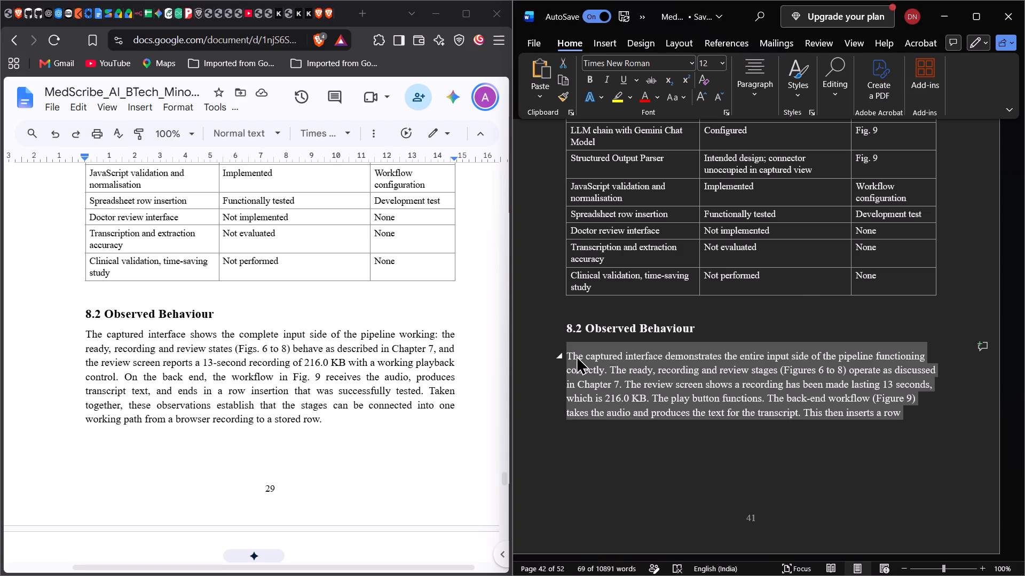
{"action": "left_click_drag", "start_coordinate": [342, 427], "coordinate": [145, 324]}
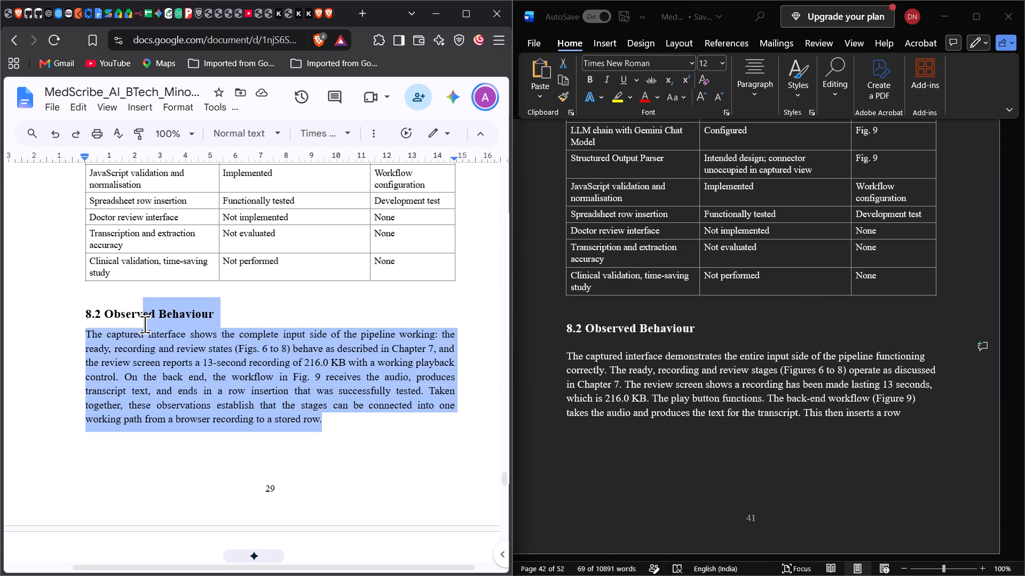
{"action": "left_click_drag", "start_coordinate": [145, 324], "coordinate": [84, 338]}
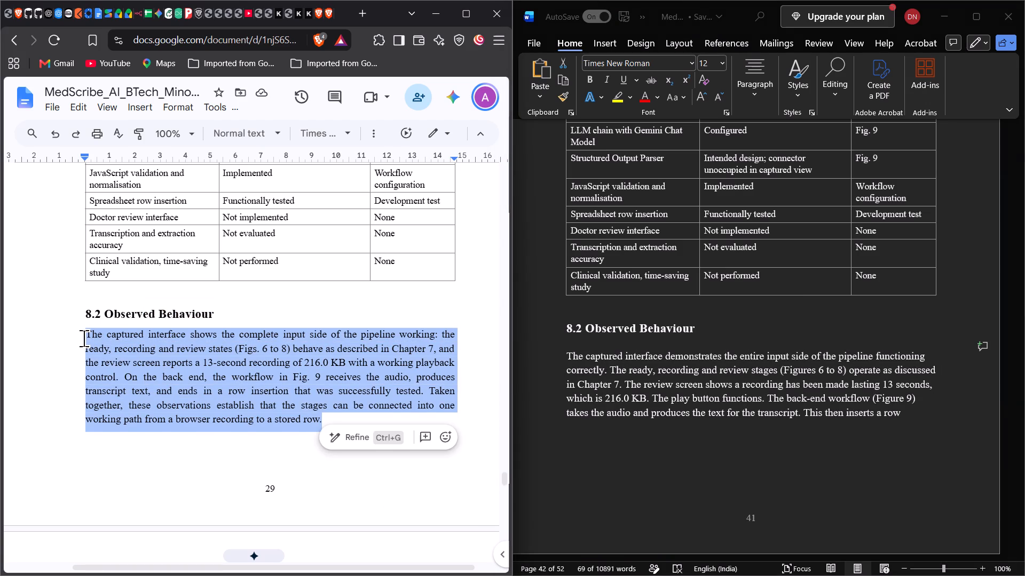
{"action": "key", "text": "ctrl+v"}
Append the rest of Word's 8.2 paragraph, from "successfully. Therefore, it can be observed", to the end of the 8.2 paragraph in Google Docs.
{"action": "scroll", "coordinate": [670, 333], "scroll_direction": "down", "scroll_amount": 1}
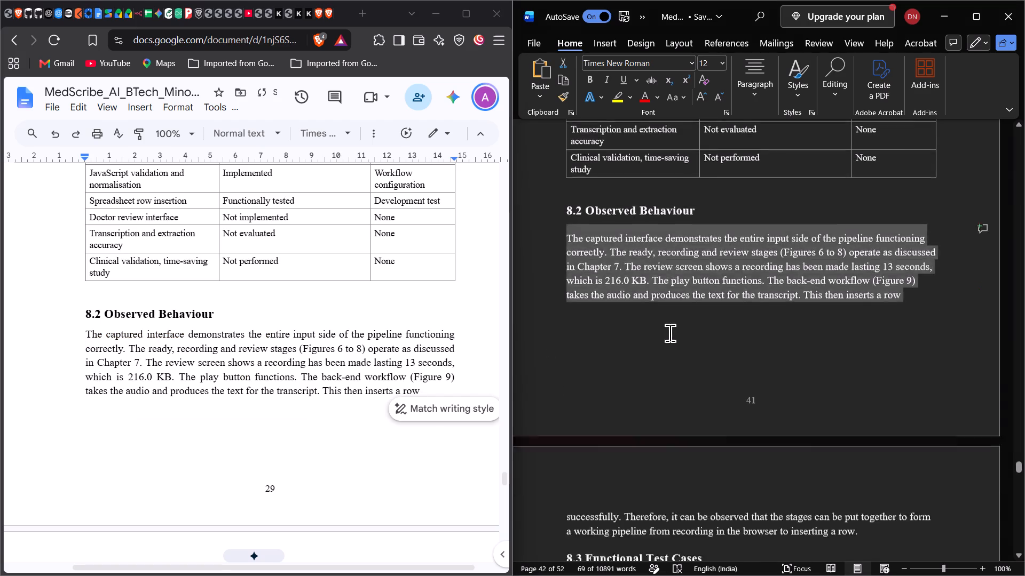
{"action": "scroll", "coordinate": [670, 333], "scroll_direction": "down", "scroll_amount": 1}
{"action": "scroll", "coordinate": [382, 347], "scroll_direction": "down", "scroll_amount": 1}
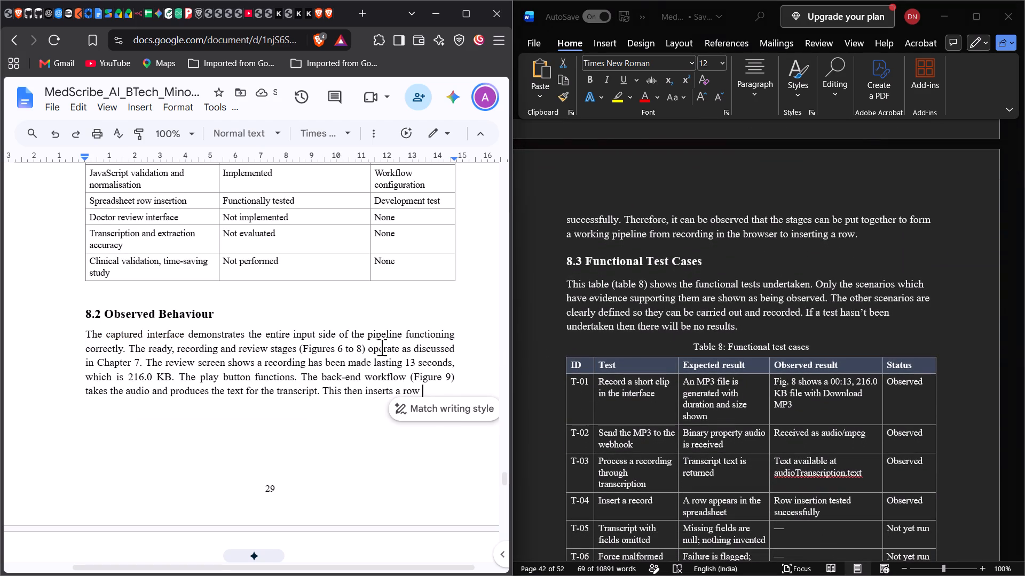
{"action": "scroll", "coordinate": [382, 347], "scroll_direction": "down", "scroll_amount": 2}
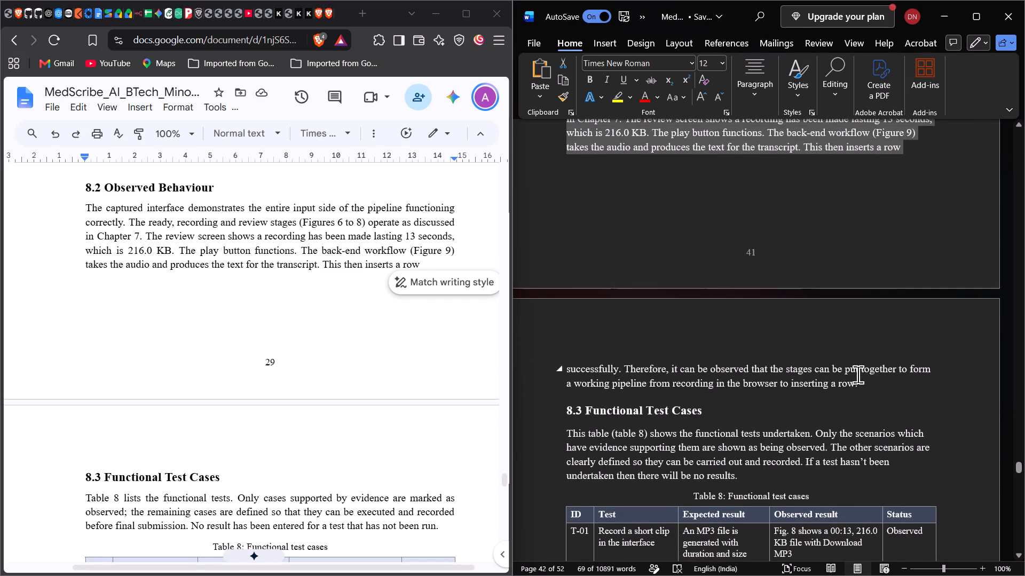
{"action": "left_click_drag", "start_coordinate": [862, 380], "coordinate": [577, 368]}
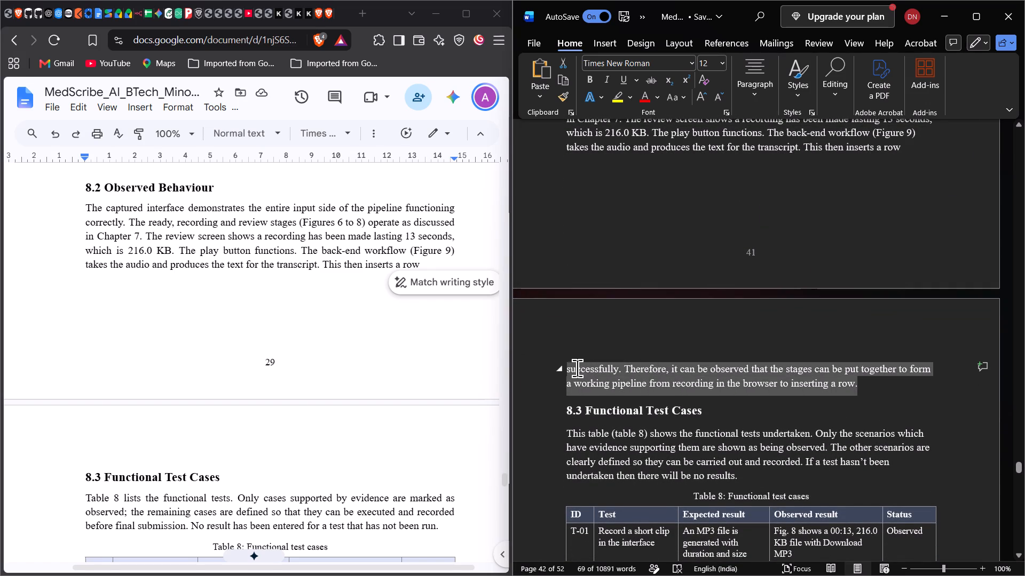
{"action": "left_click_drag", "start_coordinate": [577, 368], "coordinate": [571, 367]}
{"action": "key", "text": "ctrl+c"}
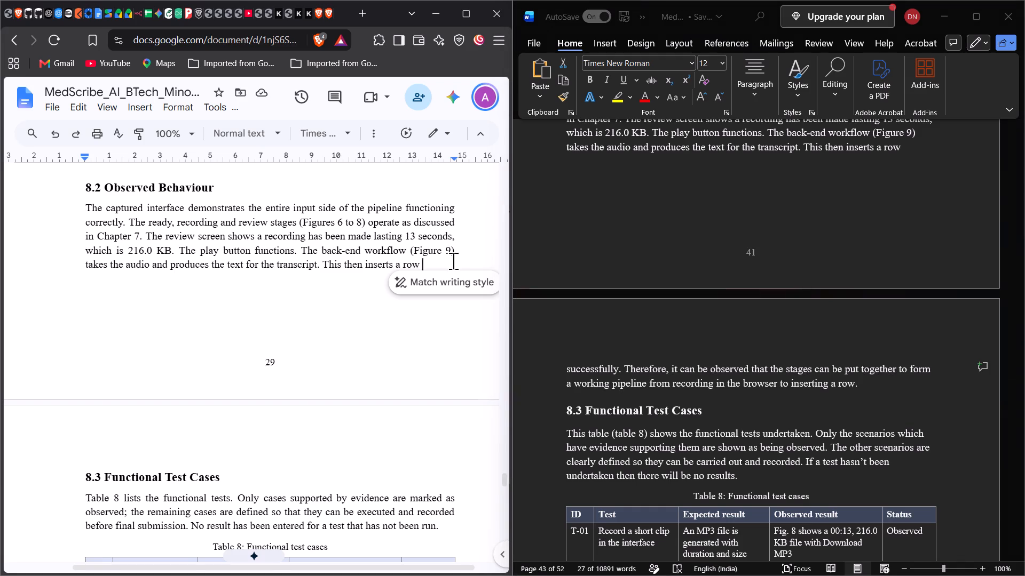
{"action": "key", "text": "ctrl+v"}
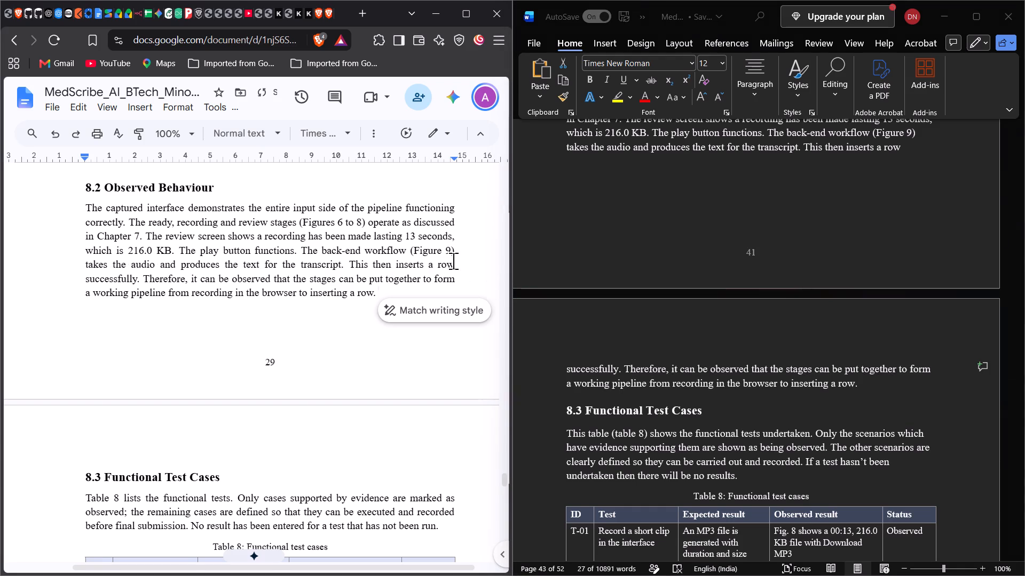
{"action": "scroll", "coordinate": [332, 351], "scroll_direction": "down", "scroll_amount": 1}
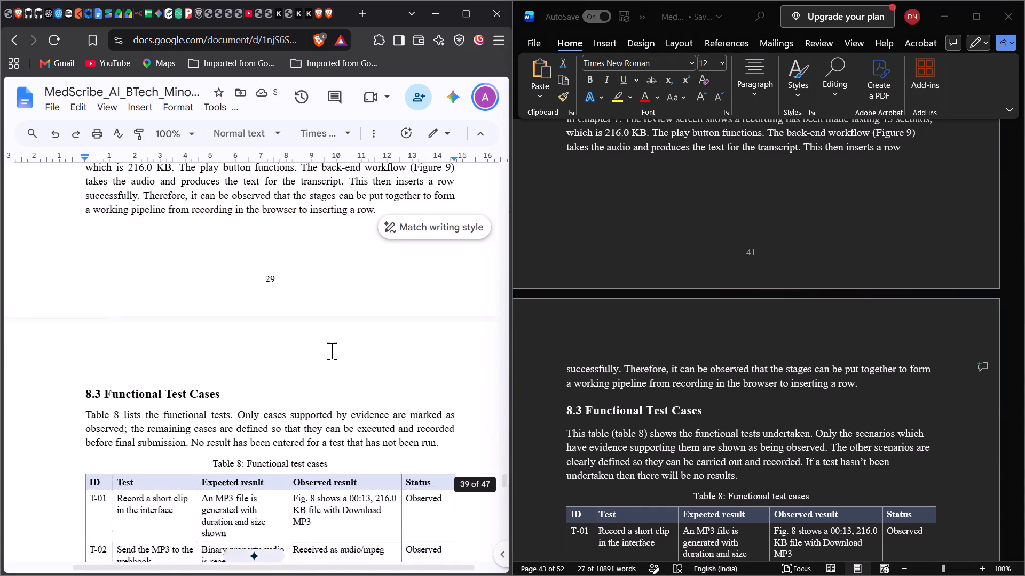
Replace the 8.3 Functional Test Cases introduction in Google Docs with the Word version that begins "This table (table 8) shows the functional tests undertaken".
{"action": "scroll", "coordinate": [332, 351], "scroll_direction": "down", "scroll_amount": 2}
{"action": "scroll", "coordinate": [629, 313], "scroll_direction": "down", "scroll_amount": 1}
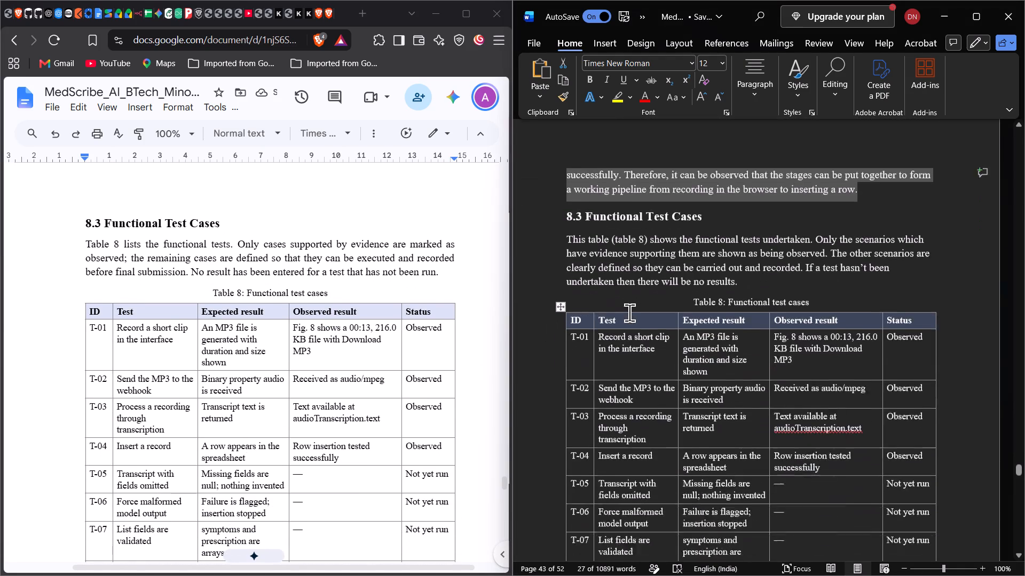
{"action": "scroll", "coordinate": [629, 313], "scroll_direction": "down", "scroll_amount": 1}
{"action": "left_click", "coordinate": [761, 223]}
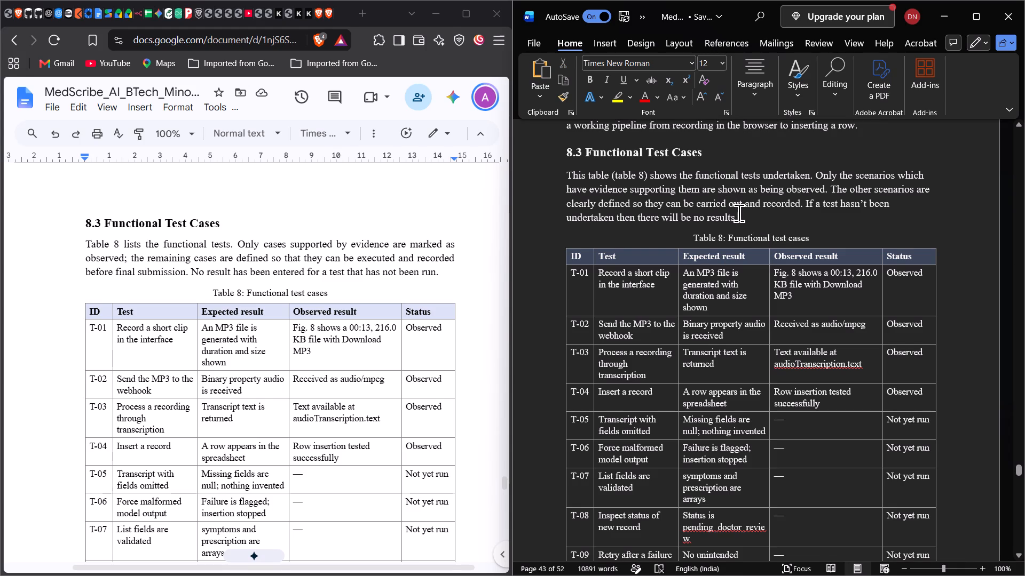
{"action": "left_click_drag", "start_coordinate": [739, 213], "coordinate": [571, 171]}
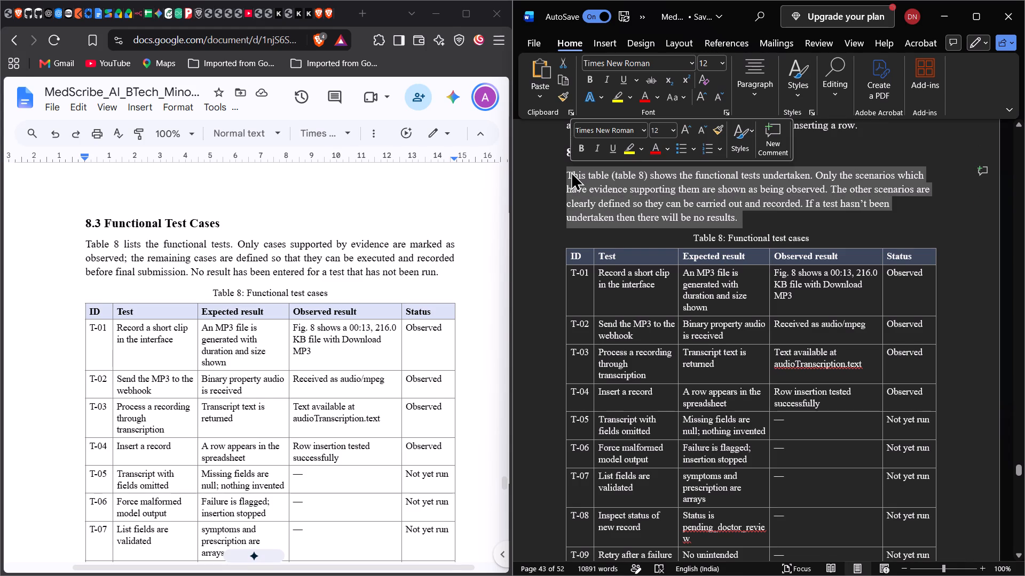
{"action": "key", "text": "ctrl+c"}
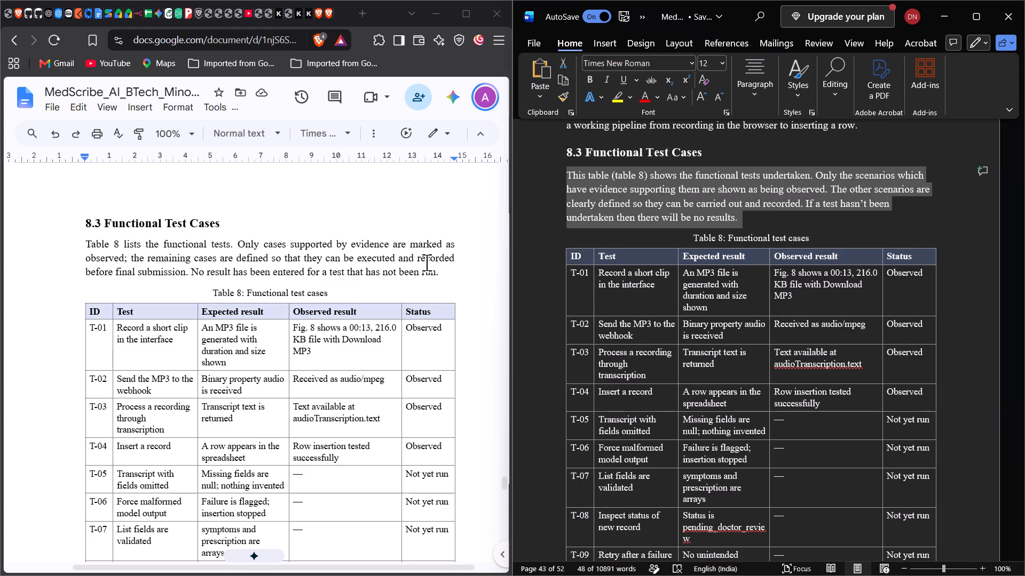
{"action": "left_click_drag", "start_coordinate": [439, 271], "coordinate": [97, 244]}
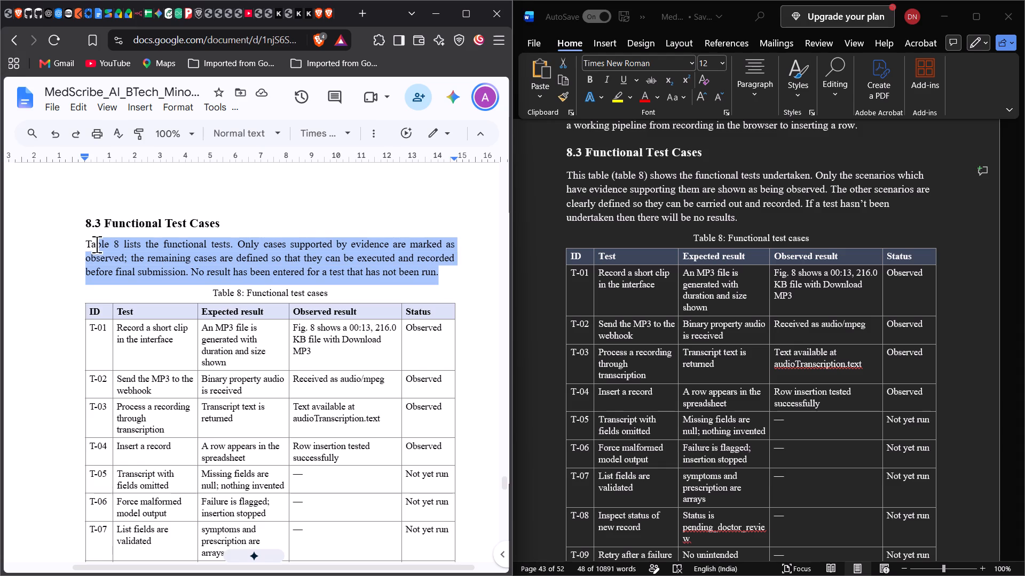
{"action": "left_click_drag", "start_coordinate": [97, 244], "coordinate": [84, 245]}
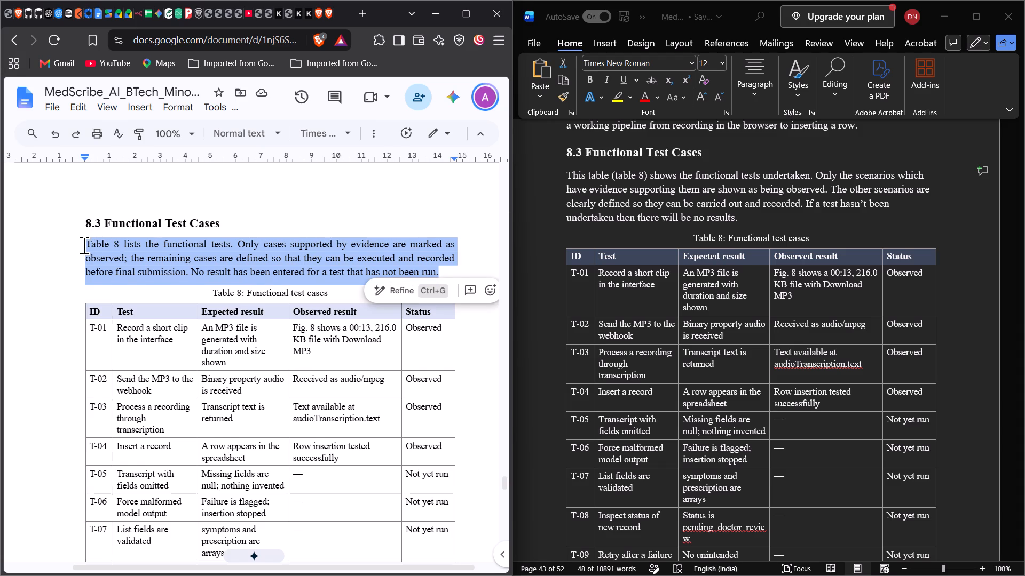
{"action": "key", "text": "ctrl+v"}
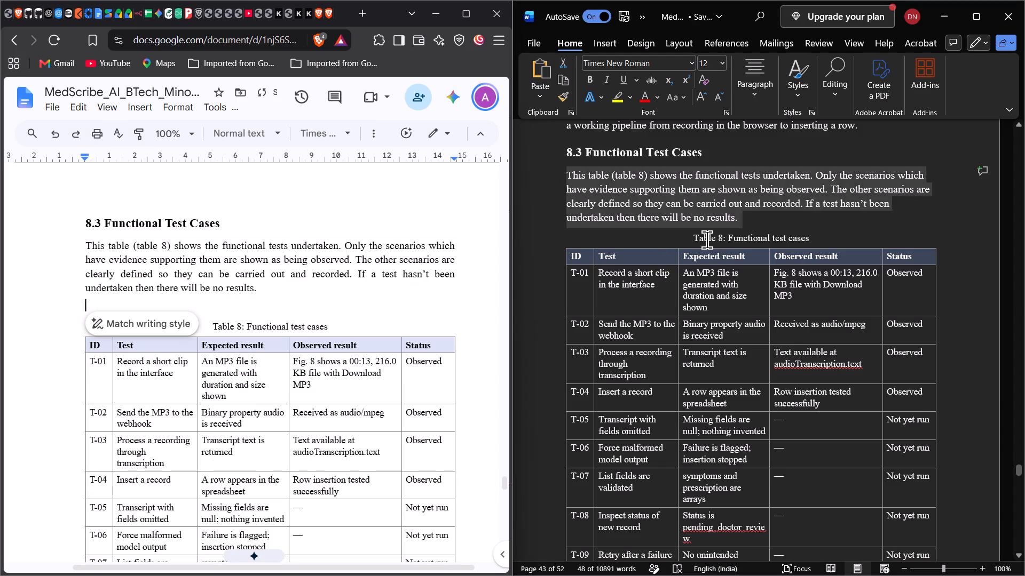
Replace the 8.4 Comparative Analysis paragraph in Google Docs with the Word text from "The following table (Table 9) shows" up to "manual documentation".
{"action": "scroll", "coordinate": [707, 239], "scroll_direction": "down", "scroll_amount": 2}
{"action": "scroll", "coordinate": [364, 325], "scroll_direction": "down", "scroll_amount": 1}
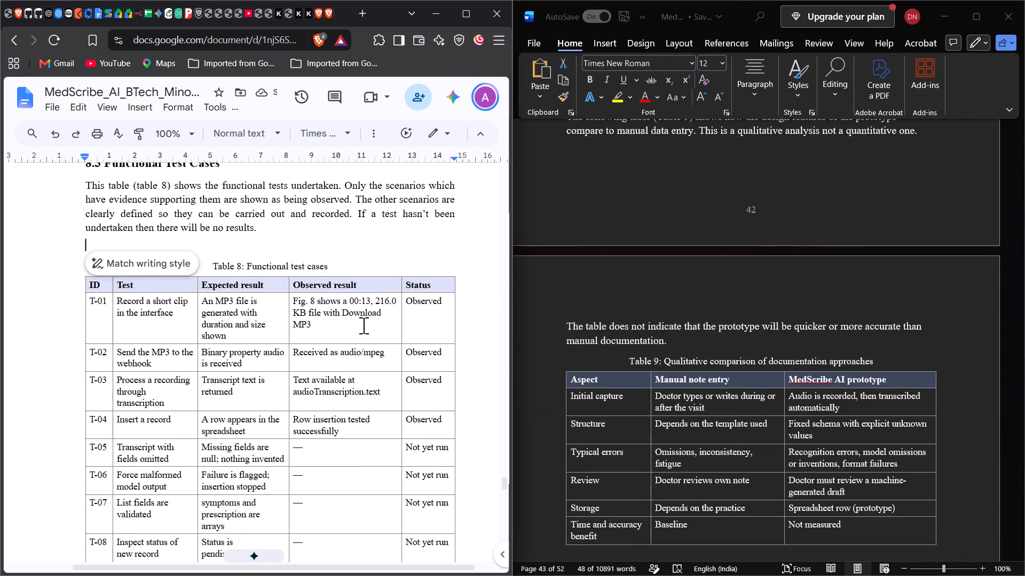
{"action": "scroll", "coordinate": [364, 325], "scroll_direction": "down", "scroll_amount": 4}
{"action": "scroll", "coordinate": [764, 279], "scroll_direction": "up", "scroll_amount": 1}
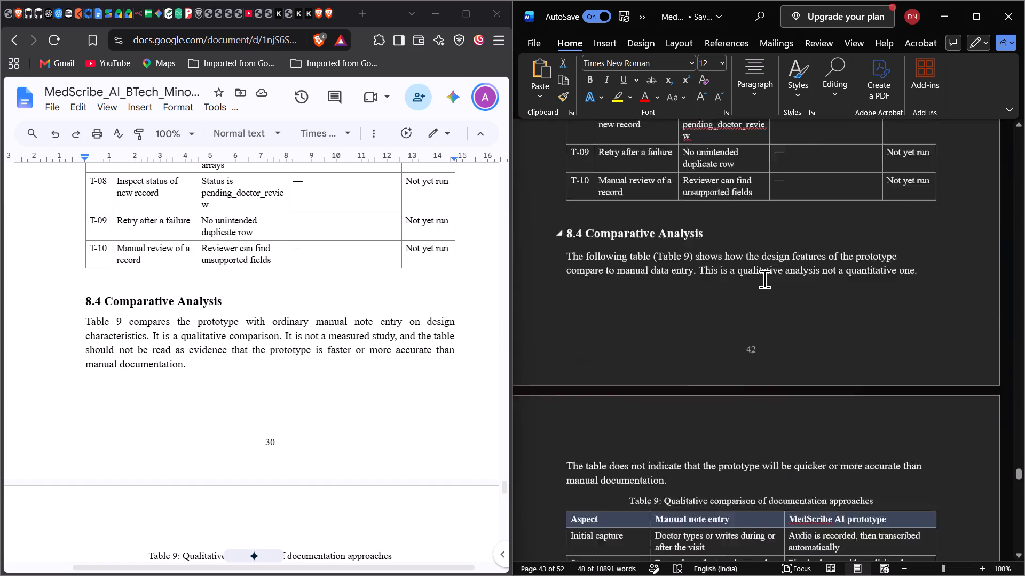
{"action": "scroll", "coordinate": [764, 279], "scroll_direction": "up", "scroll_amount": 1}
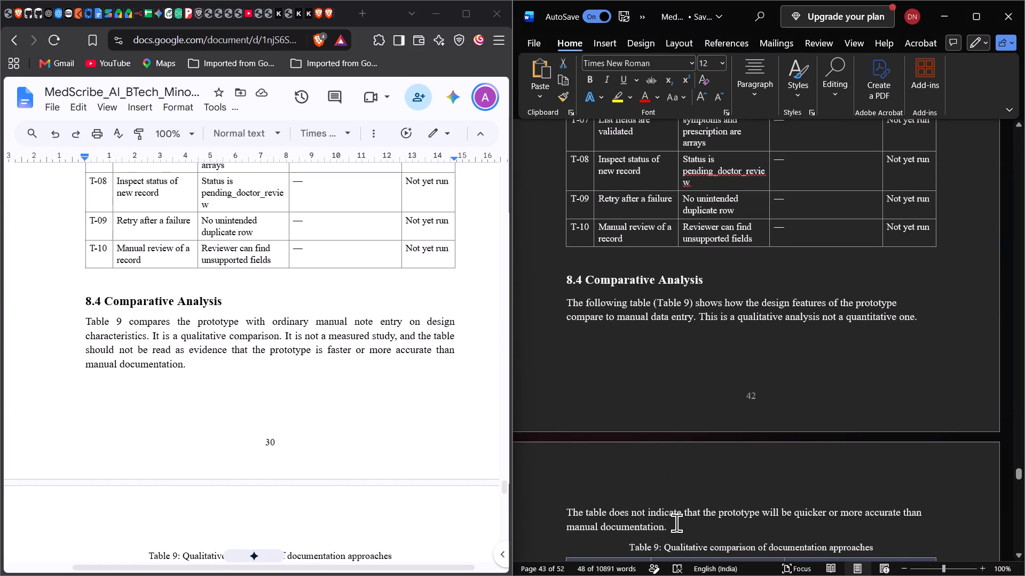
{"action": "left_click_drag", "start_coordinate": [675, 524], "coordinate": [570, 308]}
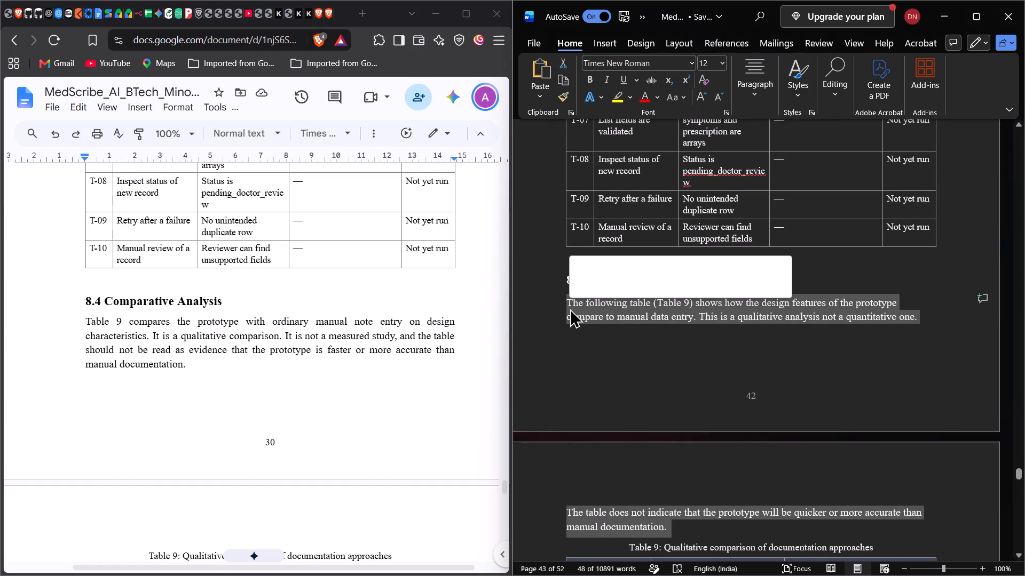
{"action": "key", "text": "ctrl+c"}
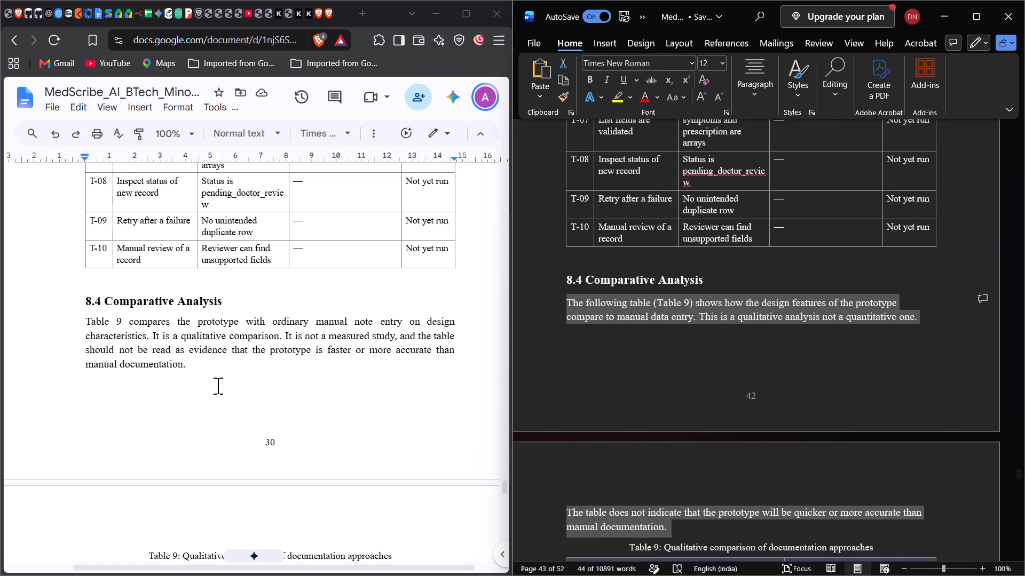
{"action": "left_click_drag", "start_coordinate": [209, 375], "coordinate": [89, 325]}
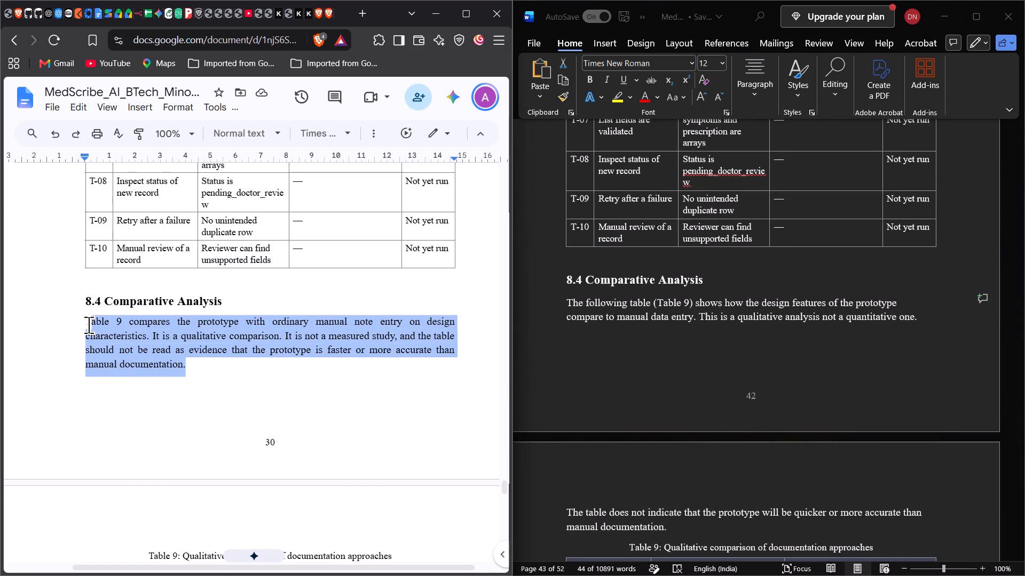
{"action": "left_click_drag", "start_coordinate": [89, 325], "coordinate": [85, 323]}
{"action": "key", "text": "ctrl+v"}
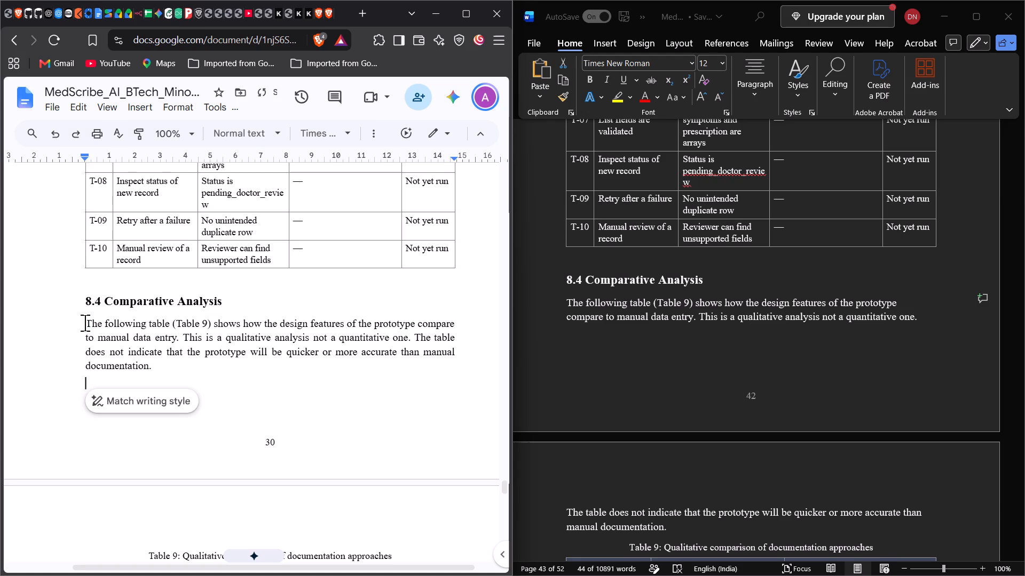
Replace the 8.5 Limitations paragraph in Google Docs with Word's two paragraphs, from "Technical limitations include reliance" up to "checked by clinicians".
{"action": "scroll", "coordinate": [659, 303], "scroll_direction": "down", "scroll_amount": 3}
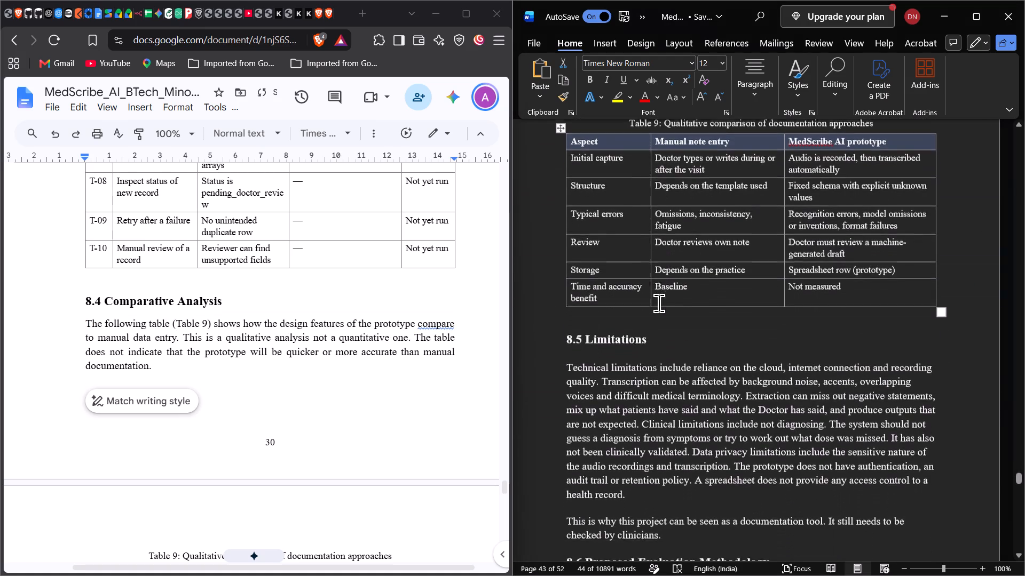
{"action": "scroll", "coordinate": [659, 303], "scroll_direction": "down", "scroll_amount": 1}
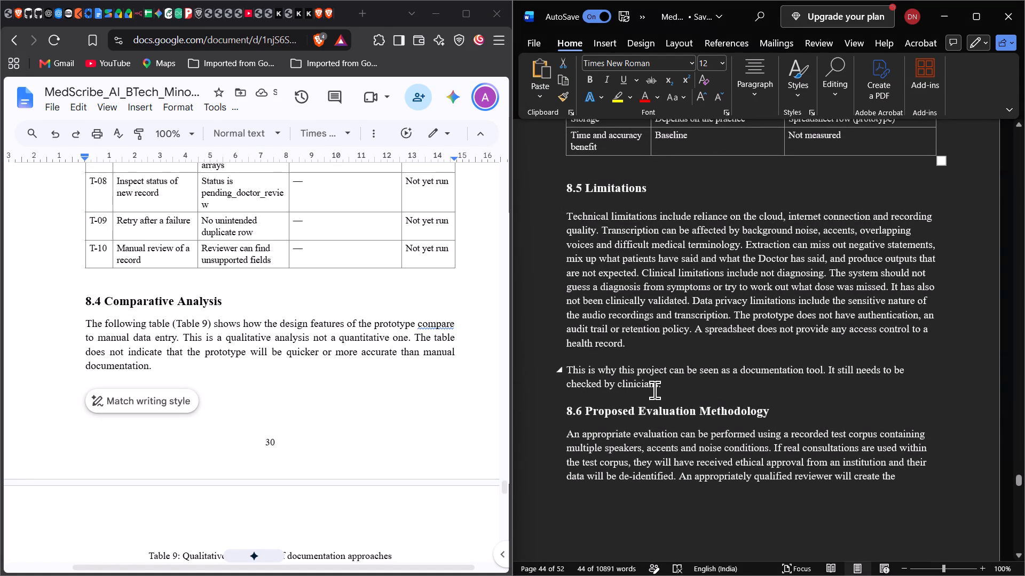
{"action": "left_click_drag", "start_coordinate": [668, 384], "coordinate": [564, 221]}
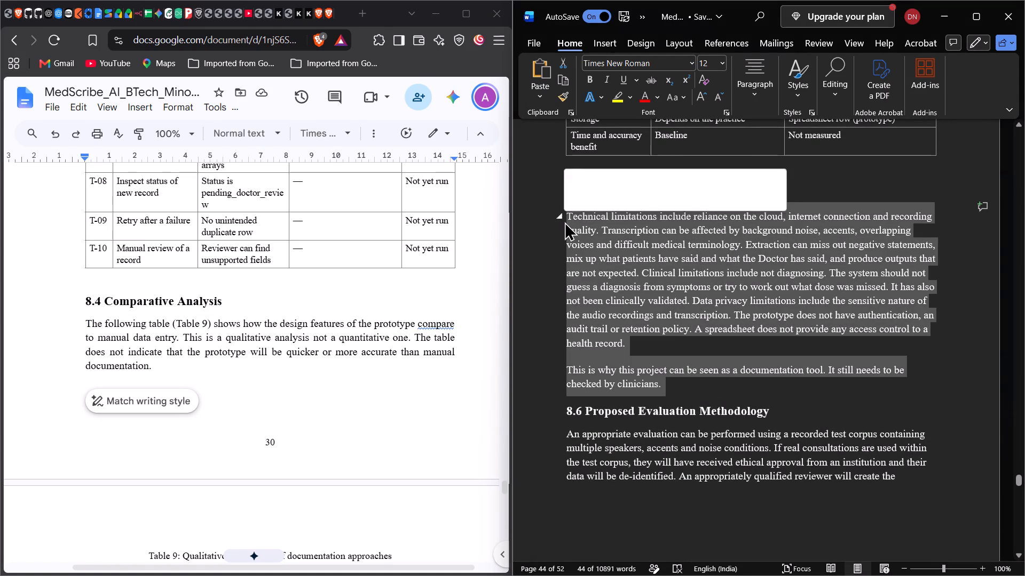
{"action": "key", "text": "ctrl+c"}
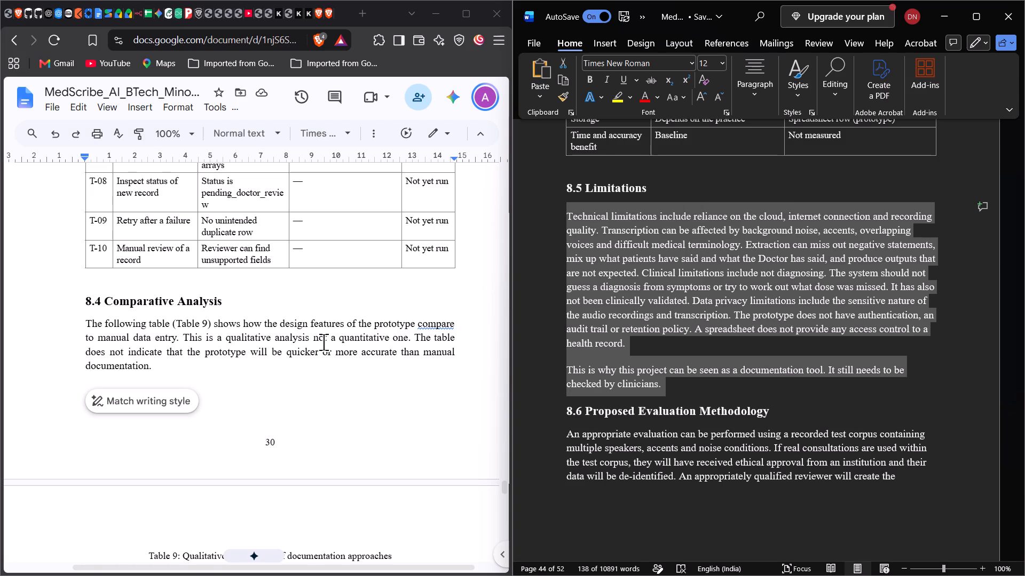
{"action": "scroll", "coordinate": [324, 342], "scroll_direction": "down", "scroll_amount": 5}
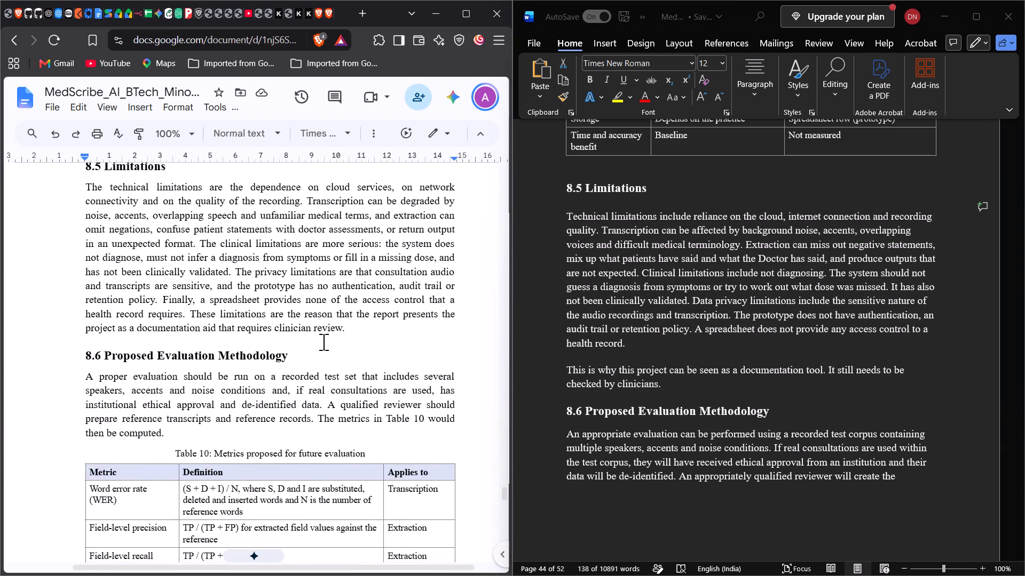
{"action": "scroll", "coordinate": [324, 342], "scroll_direction": "down", "scroll_amount": 1}
{"action": "left_click_drag", "start_coordinate": [350, 383], "coordinate": [90, 243]}
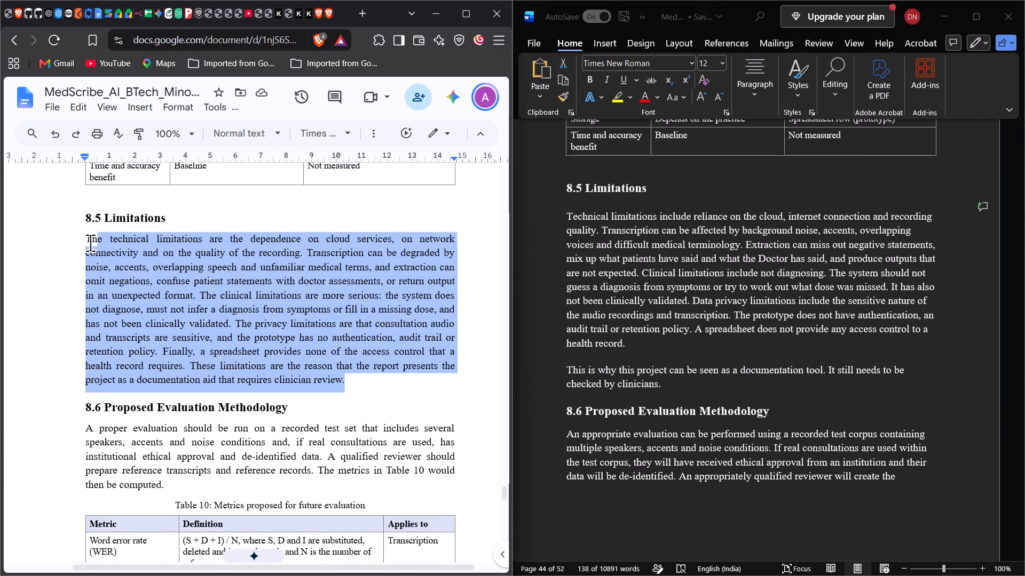
{"action": "left_click_drag", "start_coordinate": [90, 243], "coordinate": [87, 243]}
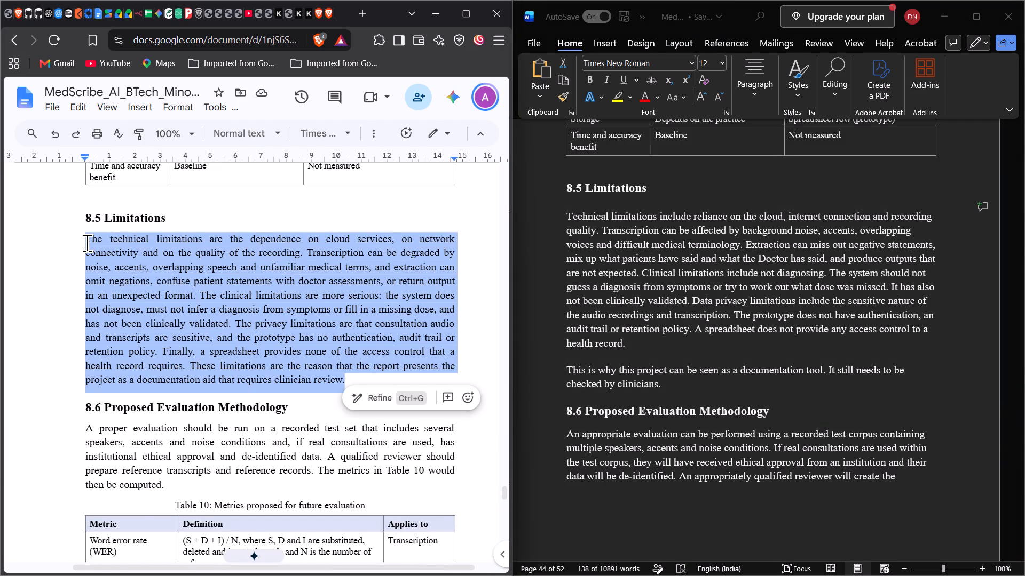
{"action": "key", "text": "ctrl+v"}
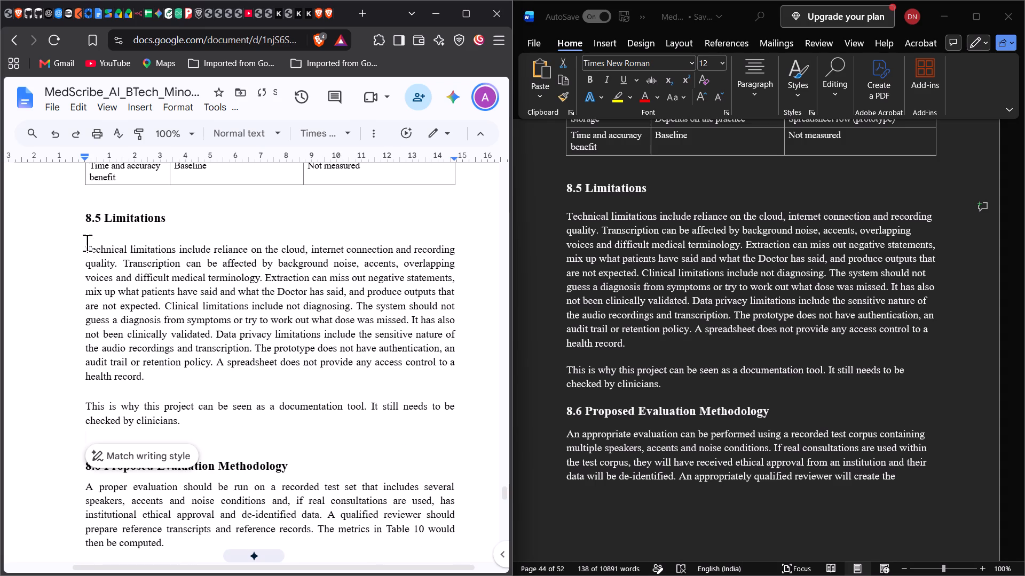
Replace the 8.6 Proposed Evaluation Methodology introduction in Google Docs with the Word version that begins "An appropriate evaluation can be performed".
{"action": "scroll", "coordinate": [401, 374], "scroll_direction": "down", "scroll_amount": 2}
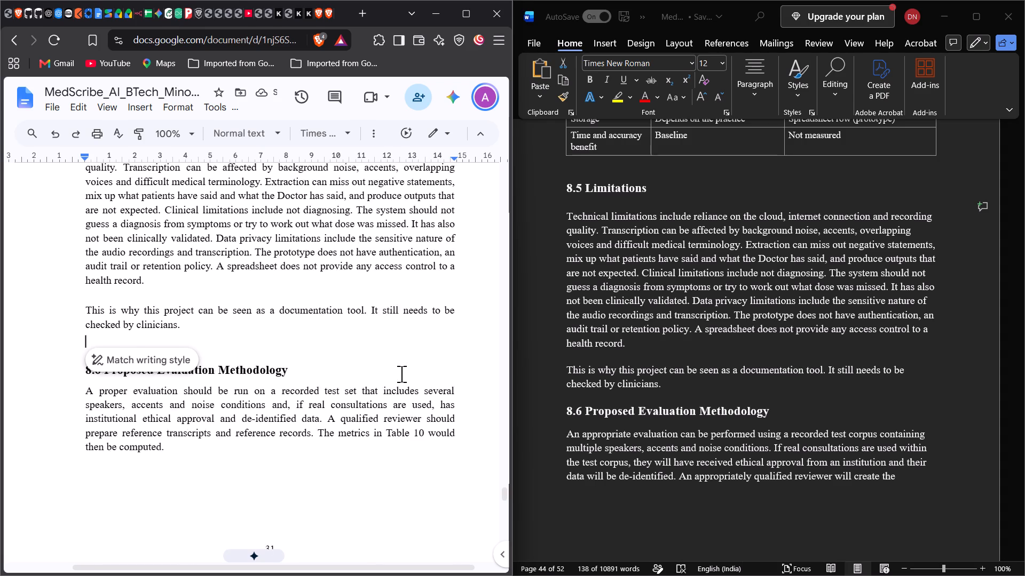
{"action": "scroll", "coordinate": [401, 374], "scroll_direction": "down", "scroll_amount": 1}
{"action": "scroll", "coordinate": [614, 364], "scroll_direction": "down", "scroll_amount": 1}
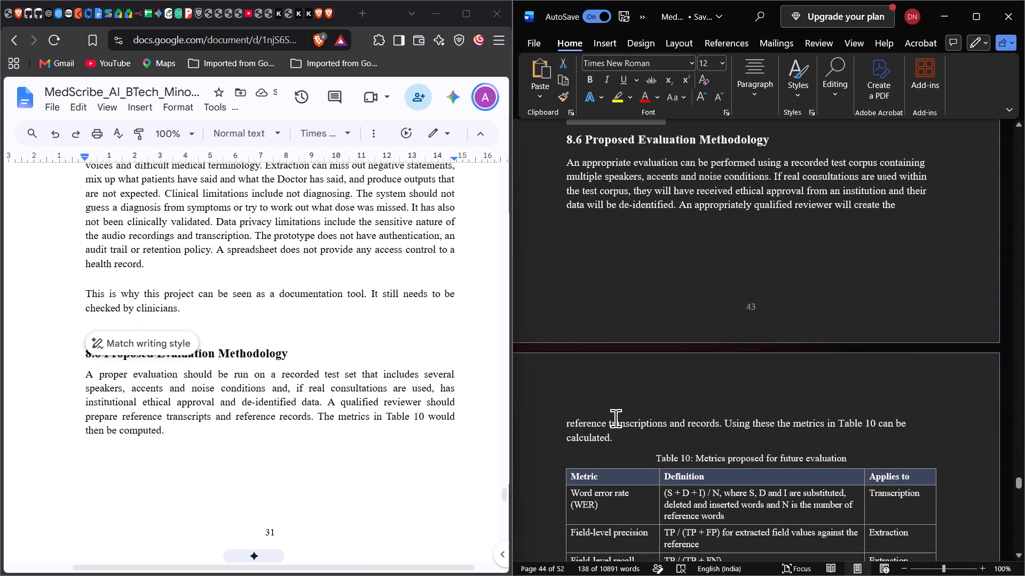
{"action": "left_click_drag", "start_coordinate": [620, 438], "coordinate": [568, 167]}
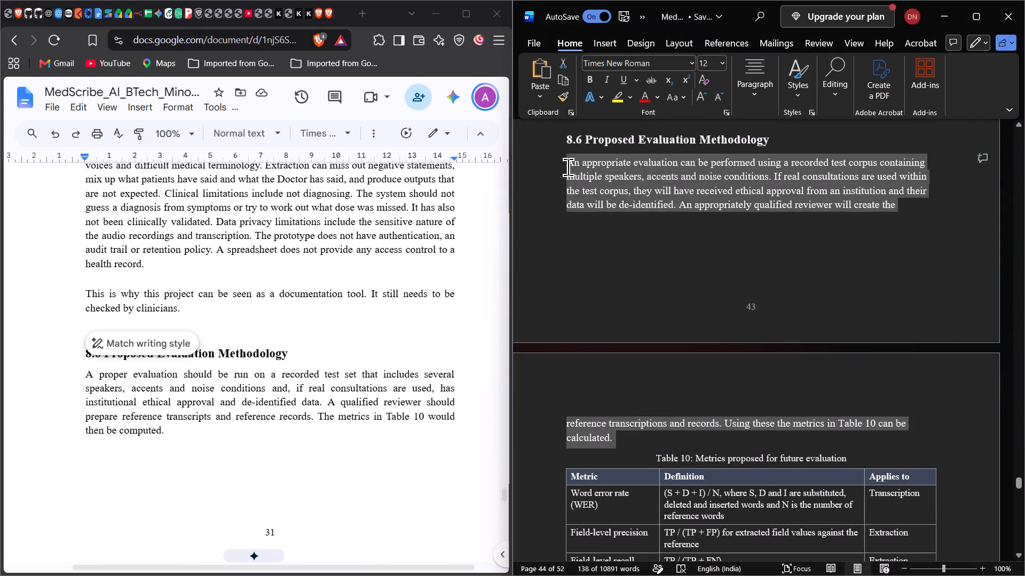
{"action": "left_click_drag", "start_coordinate": [568, 167], "coordinate": [567, 165]}
{"action": "key", "text": "ctrl+c"}
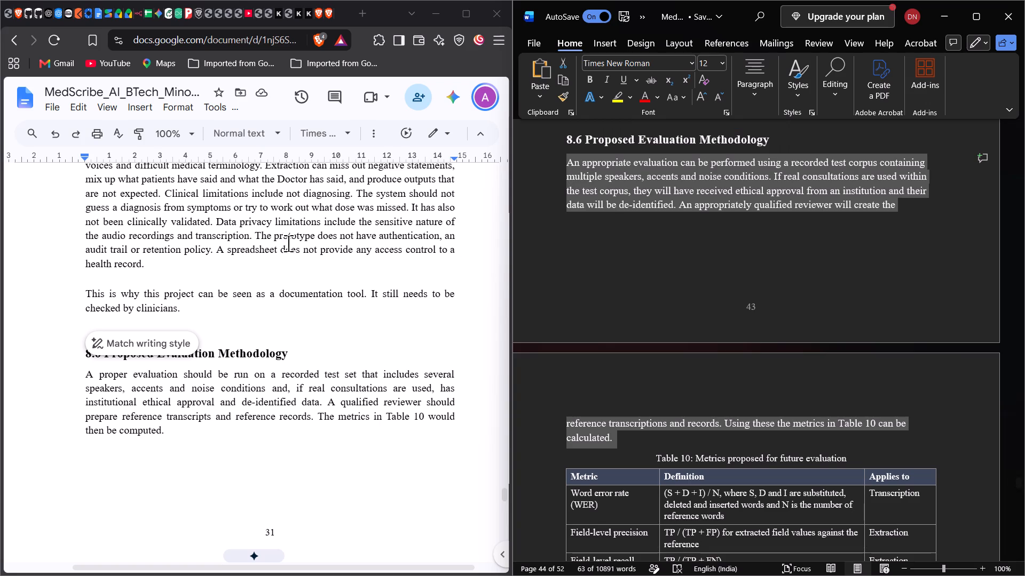
{"action": "scroll", "coordinate": [285, 239], "scroll_direction": "down", "scroll_amount": 3}
{"action": "scroll", "coordinate": [285, 239], "scroll_direction": "up", "scroll_amount": 1}
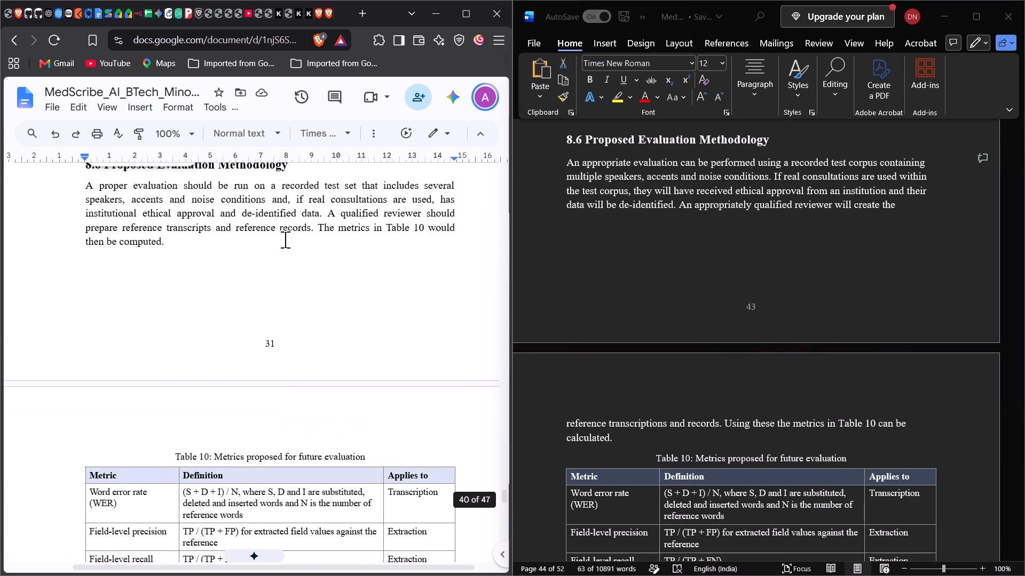
{"action": "left_click_drag", "start_coordinate": [184, 261], "coordinate": [55, 192]}
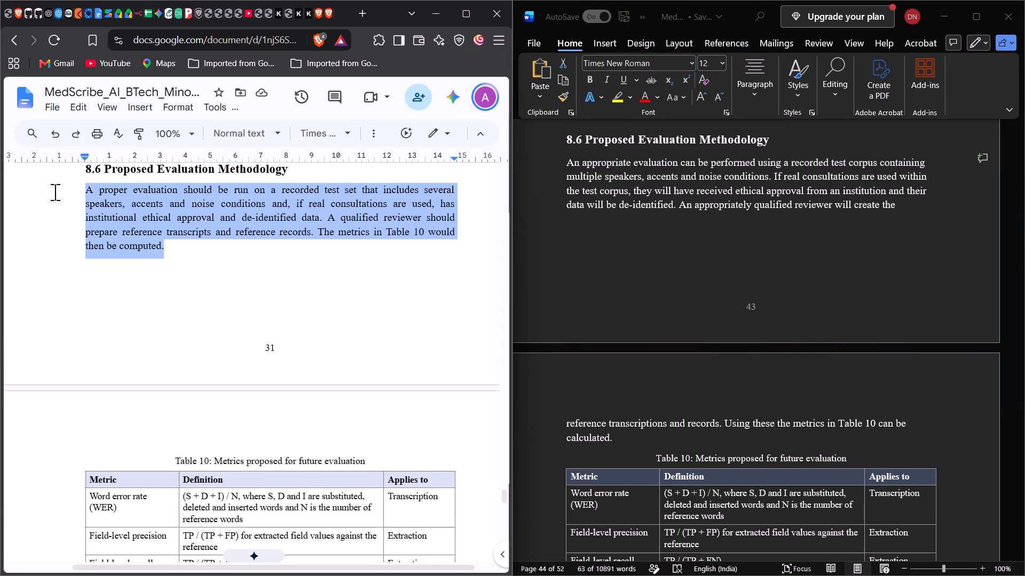
{"action": "key", "text": "ctrl+v"}
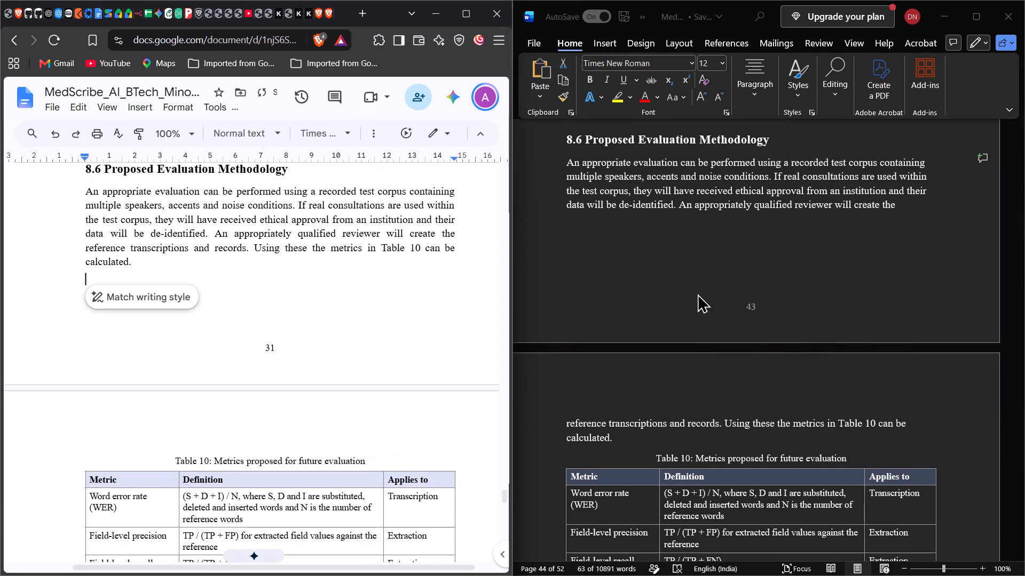
Replace the 8.7 Interpretation paragraph in Google Docs with the Word version that begins "The demonstration shows that audio captured".
{"action": "scroll", "coordinate": [701, 296], "scroll_direction": "down", "scroll_amount": 3}
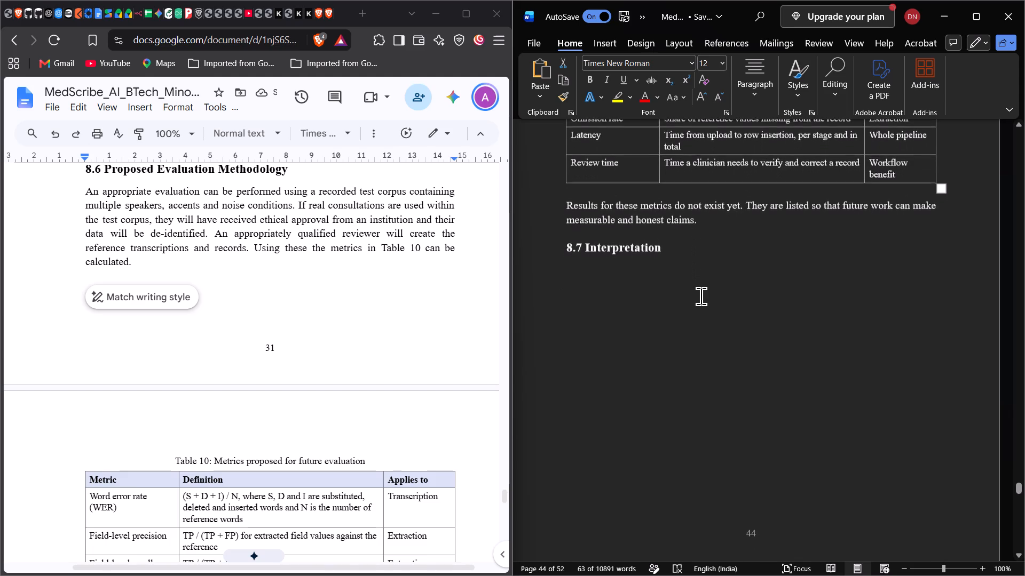
{"action": "scroll", "coordinate": [701, 296], "scroll_direction": "down", "scroll_amount": 1}
{"action": "scroll", "coordinate": [325, 358], "scroll_direction": "down", "scroll_amount": 3}
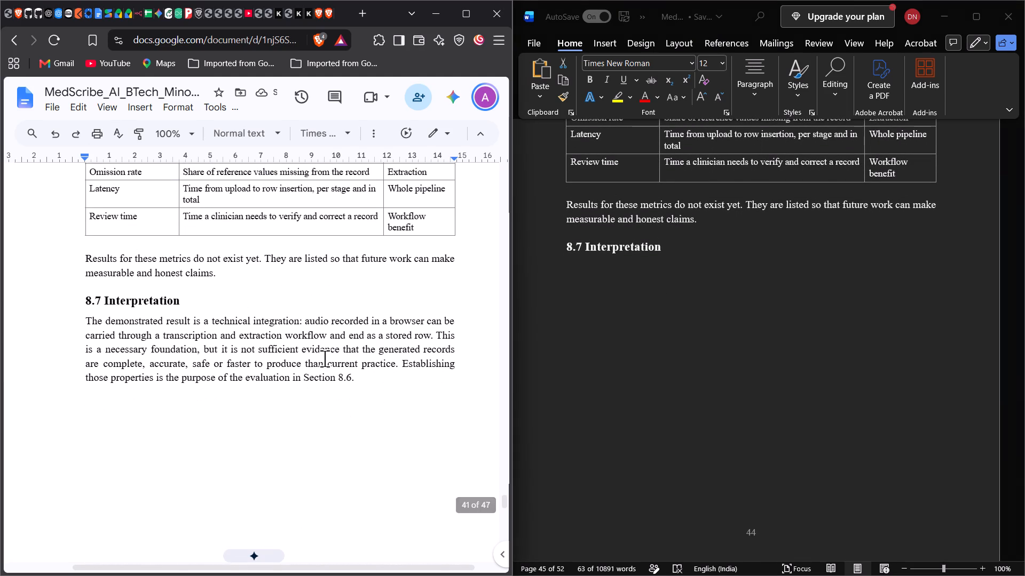
{"action": "scroll", "coordinate": [325, 358], "scroll_direction": "down", "scroll_amount": 1}
{"action": "scroll", "coordinate": [665, 361], "scroll_direction": "down", "scroll_amount": 2}
{"action": "scroll", "coordinate": [665, 361], "scroll_direction": "up", "scroll_amount": 1}
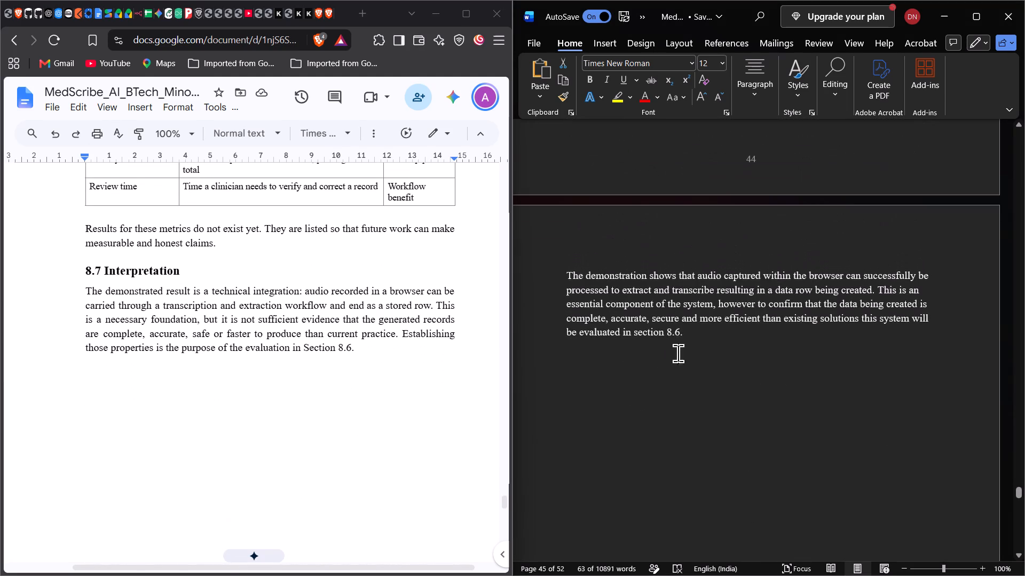
{"action": "left_click_drag", "start_coordinate": [695, 338], "coordinate": [569, 277]}
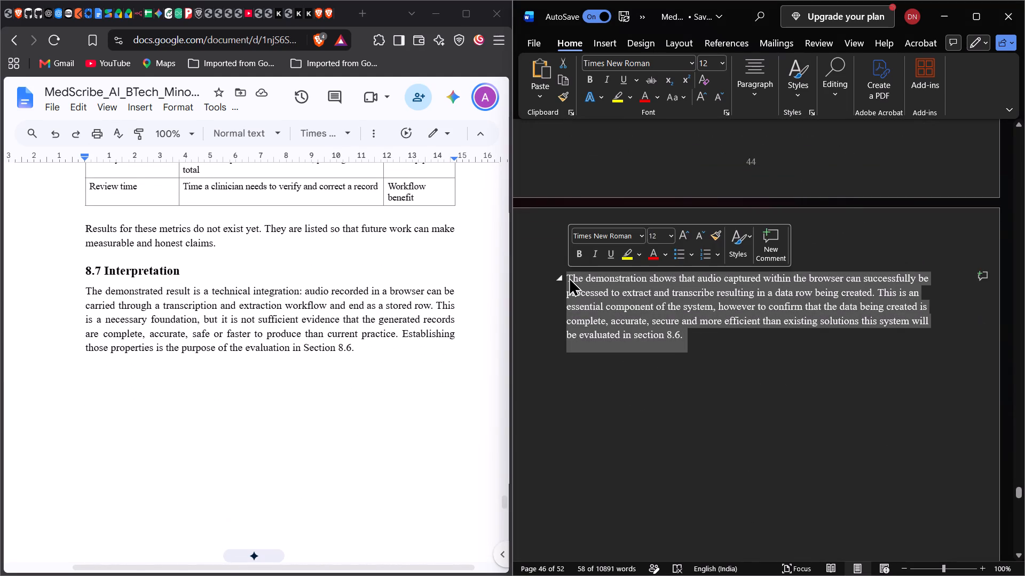
{"action": "key", "text": "ctrl+c"}
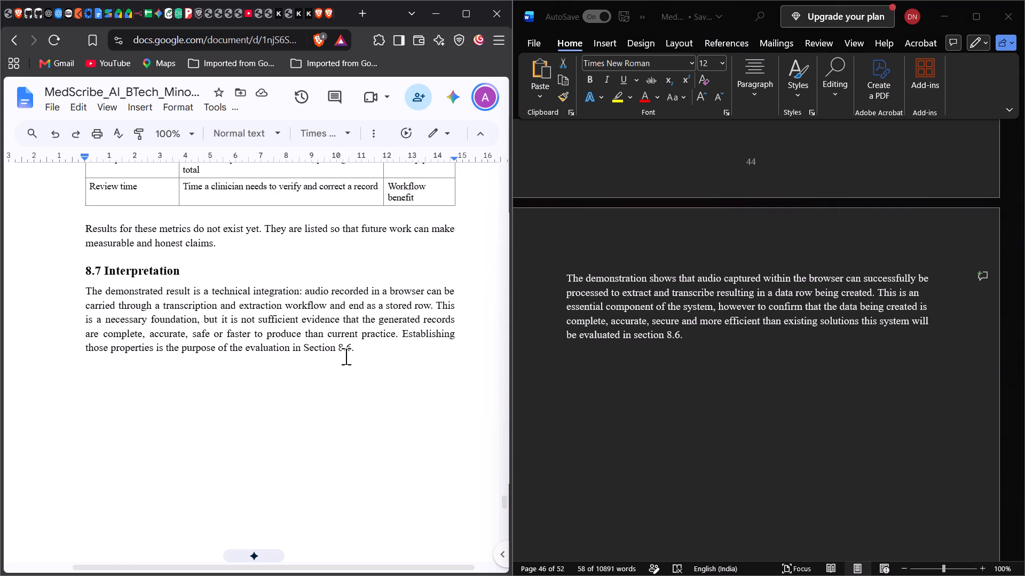
{"action": "left_click_drag", "start_coordinate": [352, 351], "coordinate": [271, 343]}
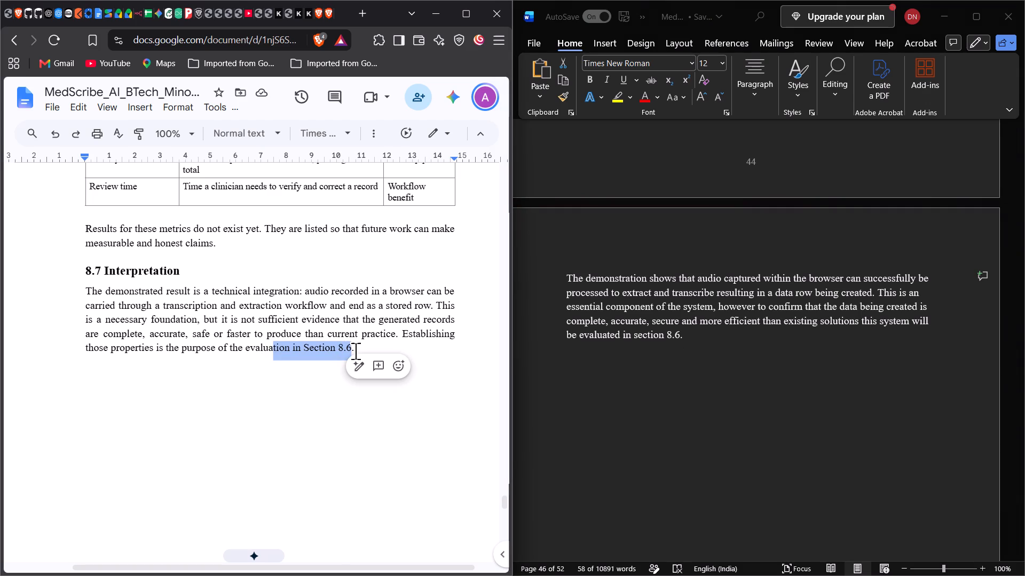
{"action": "left_click_drag", "start_coordinate": [361, 351], "coordinate": [88, 290]}
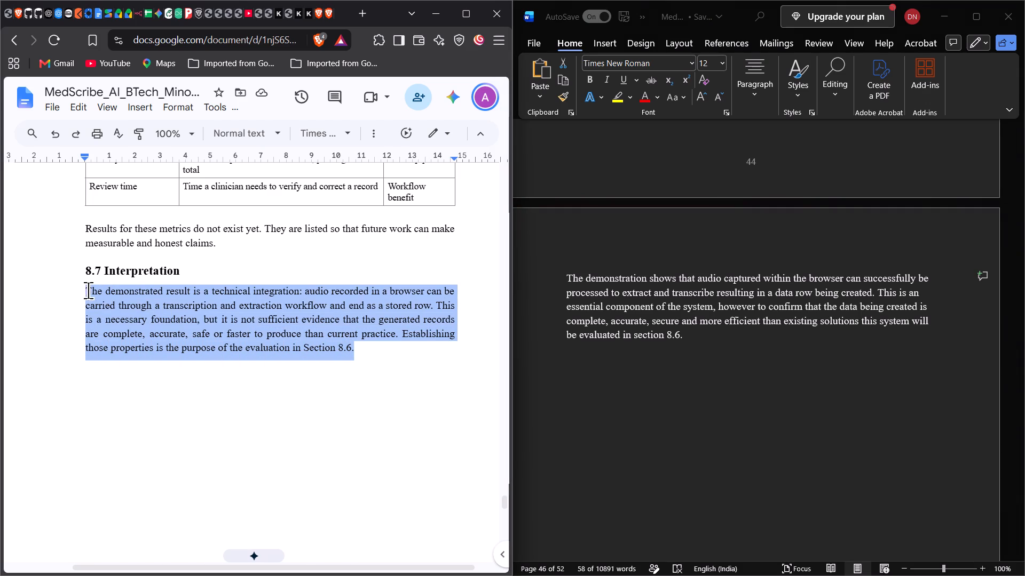
{"action": "left_click_drag", "start_coordinate": [88, 290], "coordinate": [85, 291]}
{"action": "key", "text": "ctrl+v"}
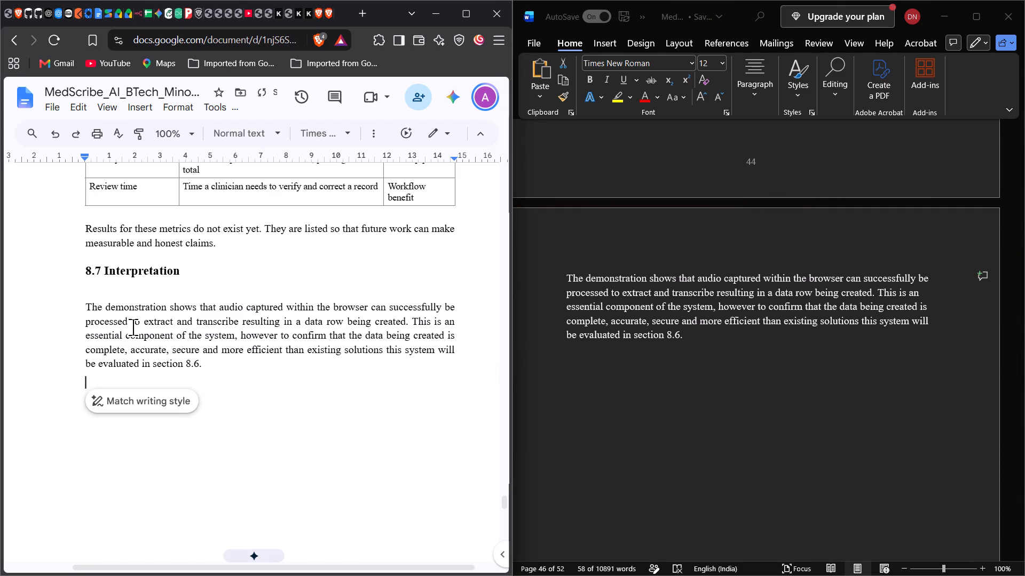
Replace the two 9.1 Conclusion paragraphs in Google Docs with Word's text from "The aim of this project" up to "clinician is built in".
{"action": "scroll", "coordinate": [723, 323], "scroll_direction": "down", "scroll_amount": 3}
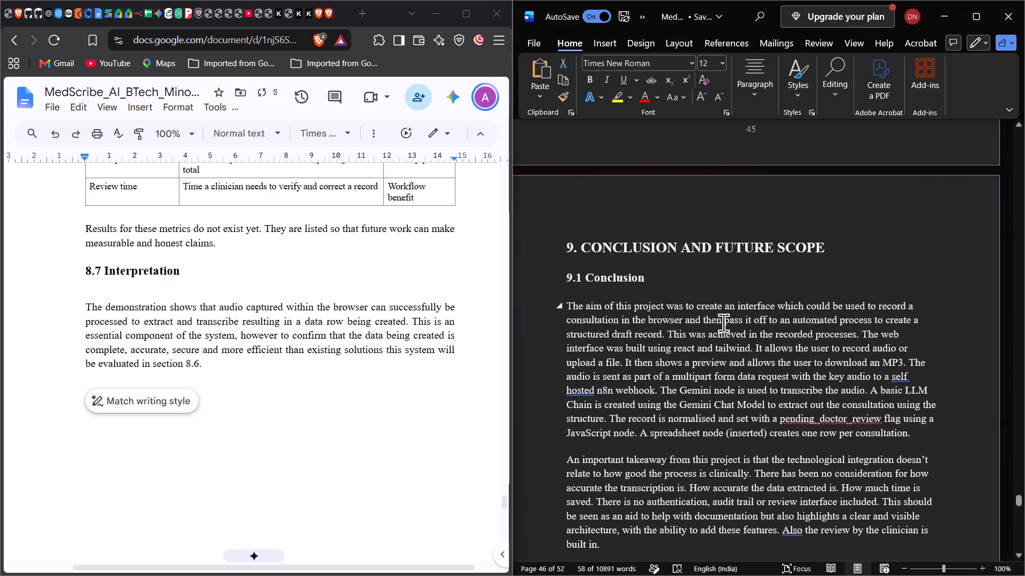
{"action": "scroll", "coordinate": [723, 323], "scroll_direction": "down", "scroll_amount": 1}
{"action": "scroll", "coordinate": [305, 381], "scroll_direction": "down", "scroll_amount": 4}
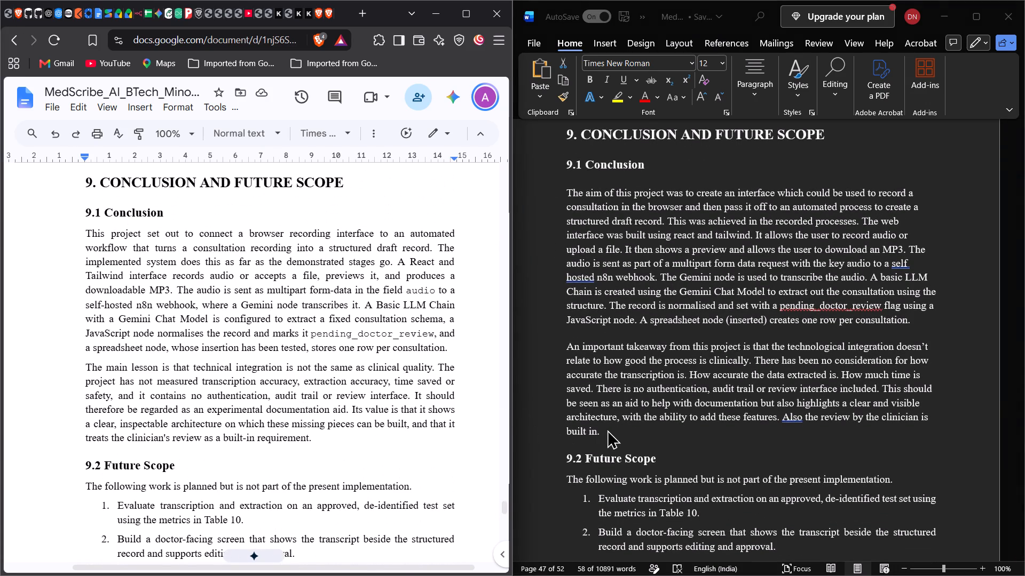
{"action": "left_click_drag", "start_coordinate": [606, 430], "coordinate": [565, 182]}
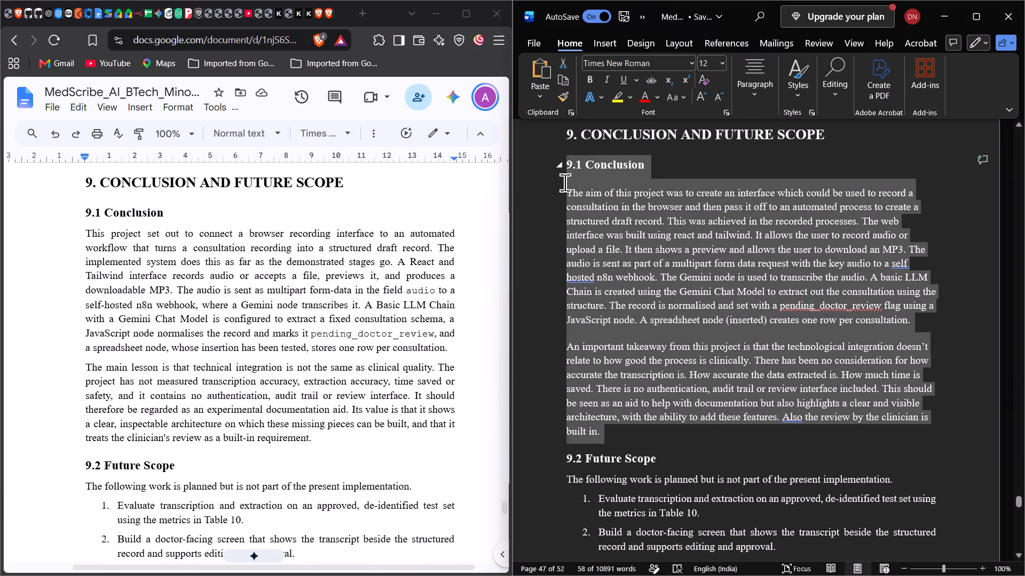
{"action": "left_click_drag", "start_coordinate": [565, 182], "coordinate": [565, 189]}
{"action": "key", "text": "ctrl+c"}
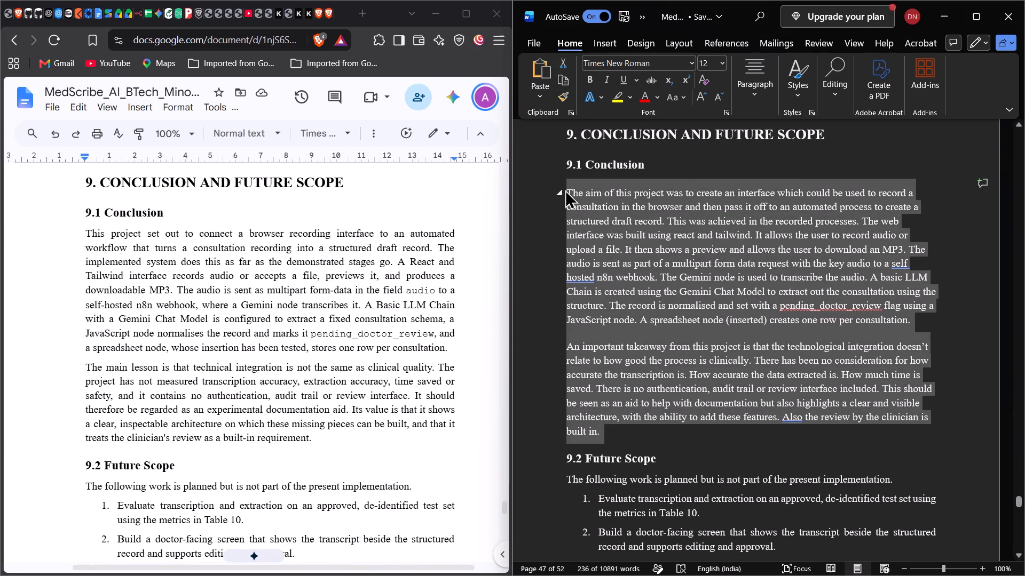
{"action": "left_click_drag", "start_coordinate": [319, 444], "coordinate": [64, 245]}
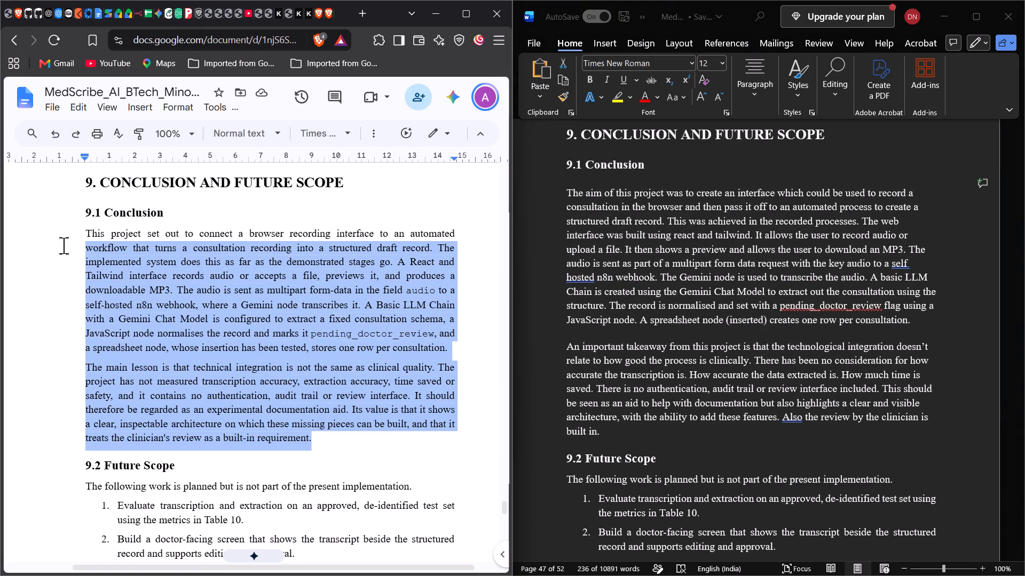
{"action": "left_click_drag", "start_coordinate": [64, 245], "coordinate": [69, 237]}
{"action": "key", "text": "ctrl+v"}
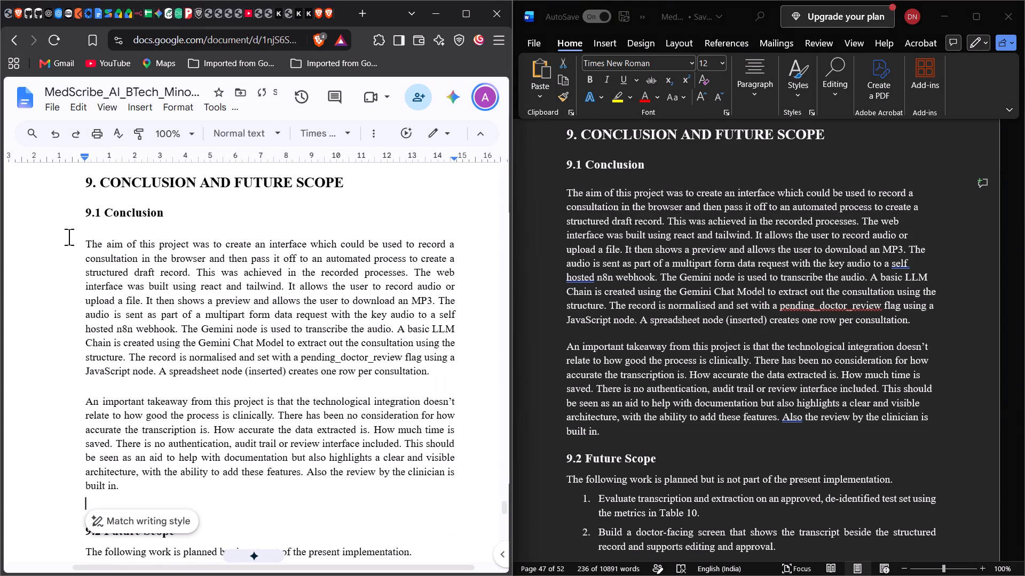
Close the Word document and maximise the browser window with the Google Docs report.
{"action": "scroll", "coordinate": [374, 339], "scroll_direction": "down", "scroll_amount": 10}
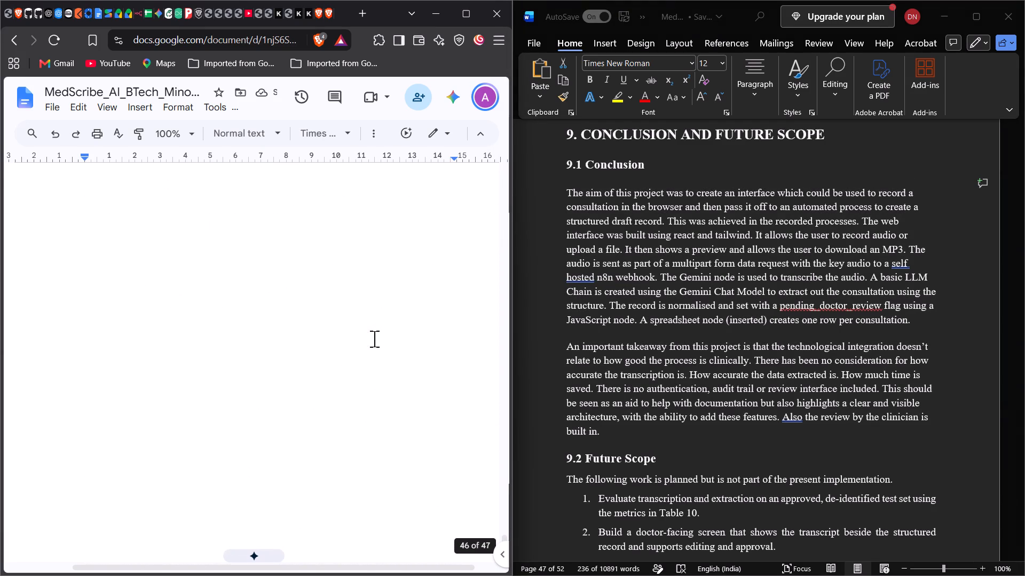
{"action": "left_click", "coordinate": [1013, 24]}
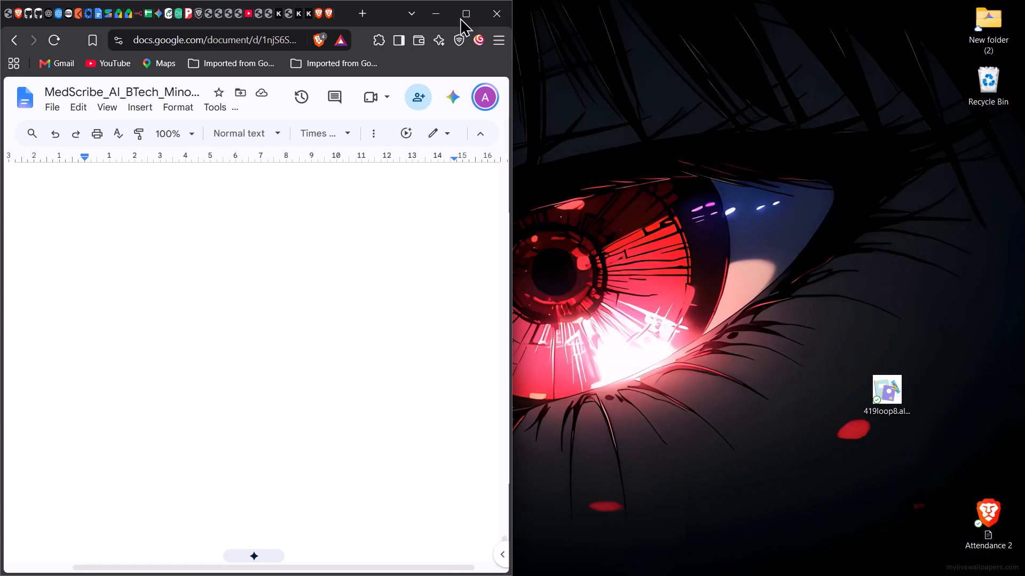
{"action": "left_click", "coordinate": [464, 14]}
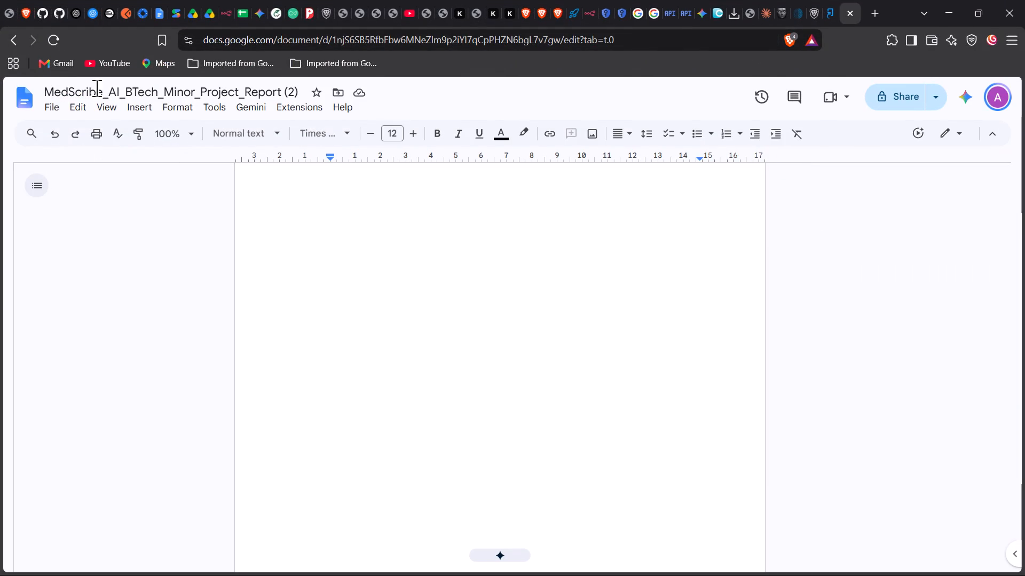
Download the report as a Microsoft Word document named "project report" into the Downloads folder.
{"action": "left_click", "coordinate": [46, 106]}
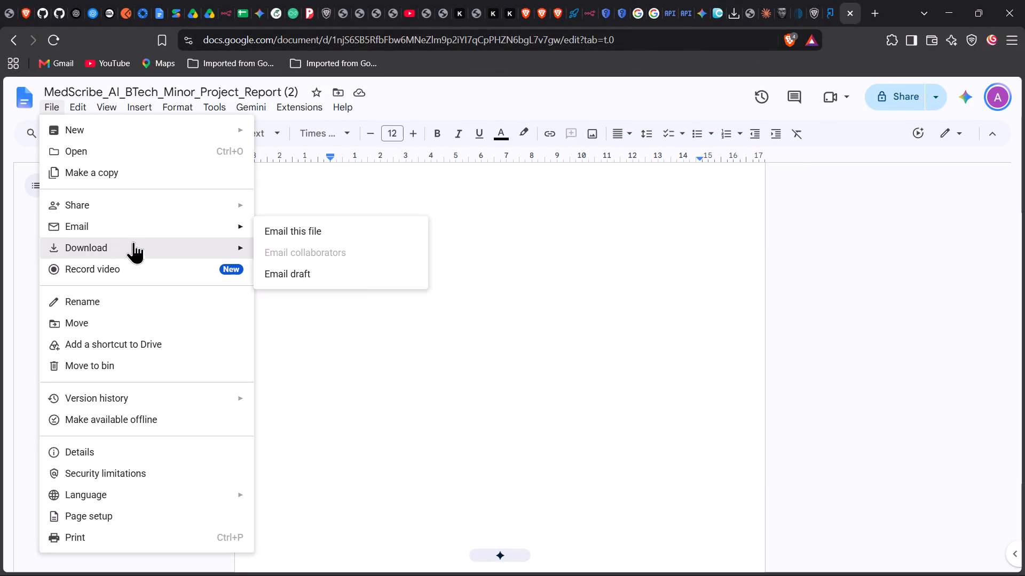
{"action": "left_click", "coordinate": [304, 255]}
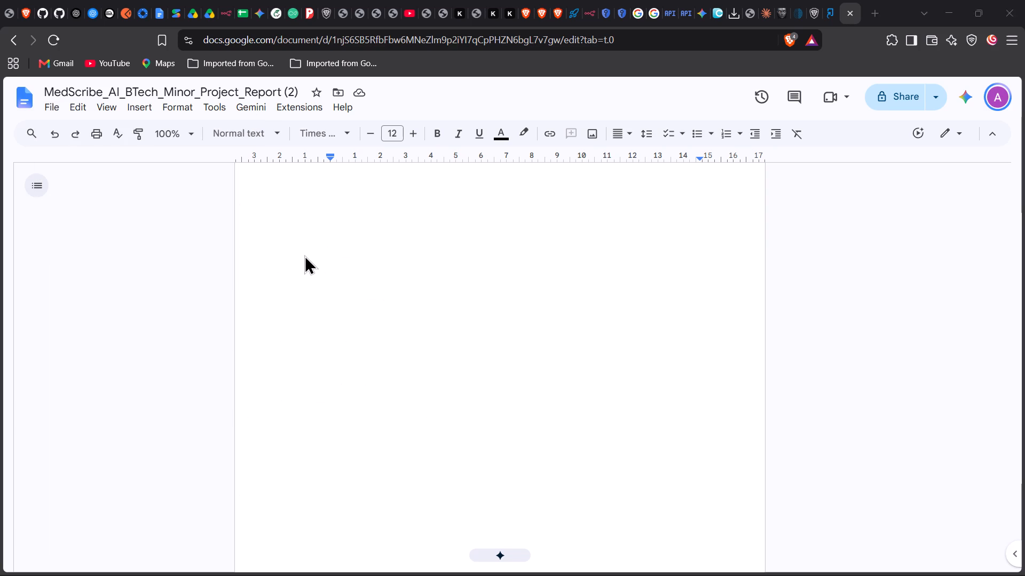
{"action": "type", "text": "prok"}
{"action": "key", "text": "BackSpace"}
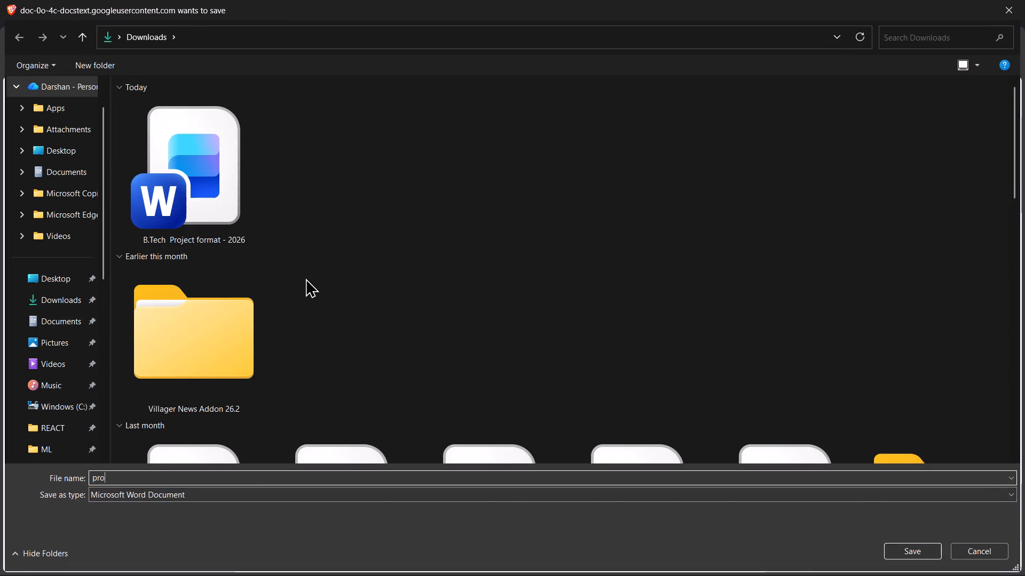
{"action": "type", "text": "ject report"}
{"action": "key", "text": "Return"}
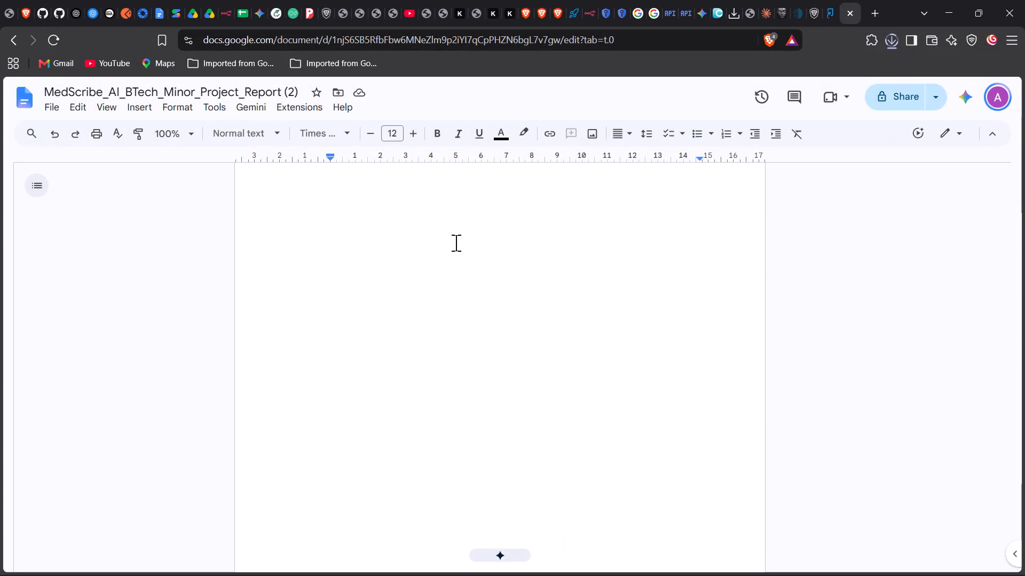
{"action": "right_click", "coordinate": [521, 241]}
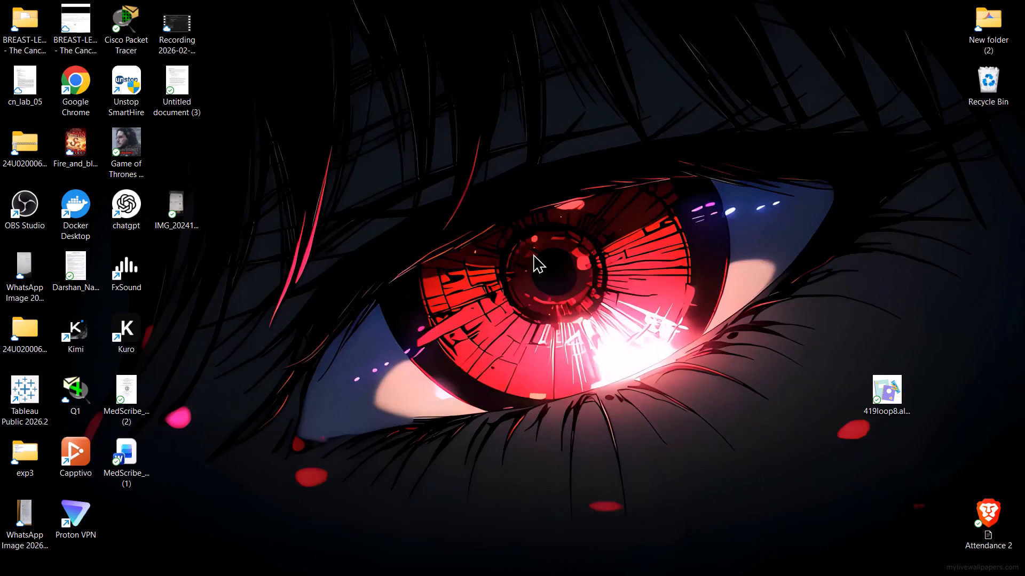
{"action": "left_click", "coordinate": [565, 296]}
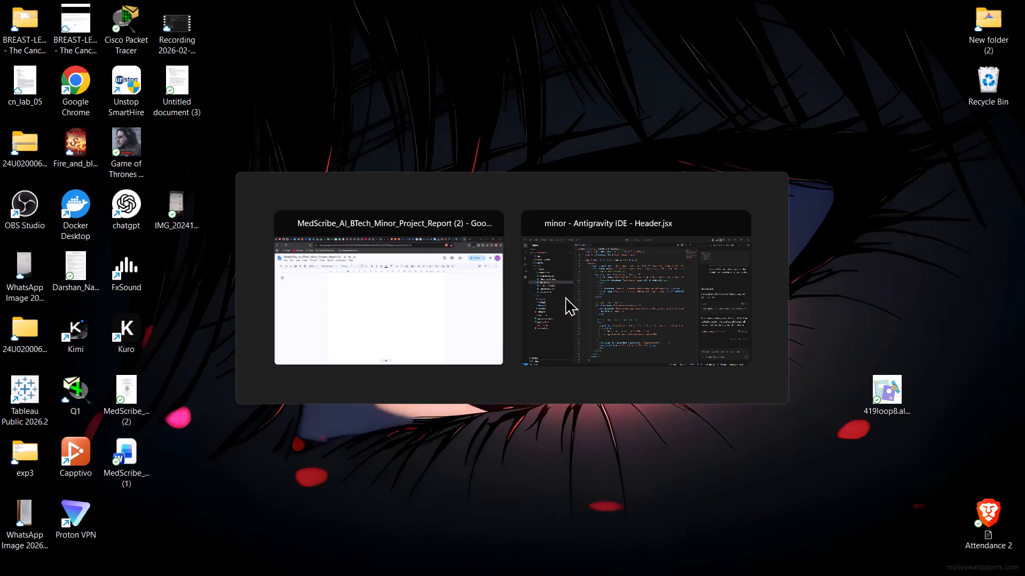
Review the report's front matter in Google Docs, from the title page through the certificate and declaration to the Area of Work page.
{"action": "scroll", "coordinate": [565, 296], "scroll_direction": "up", "scroll_amount": 20}
{"action": "scroll", "coordinate": [565, 296], "scroll_direction": "up", "scroll_amount": 9}
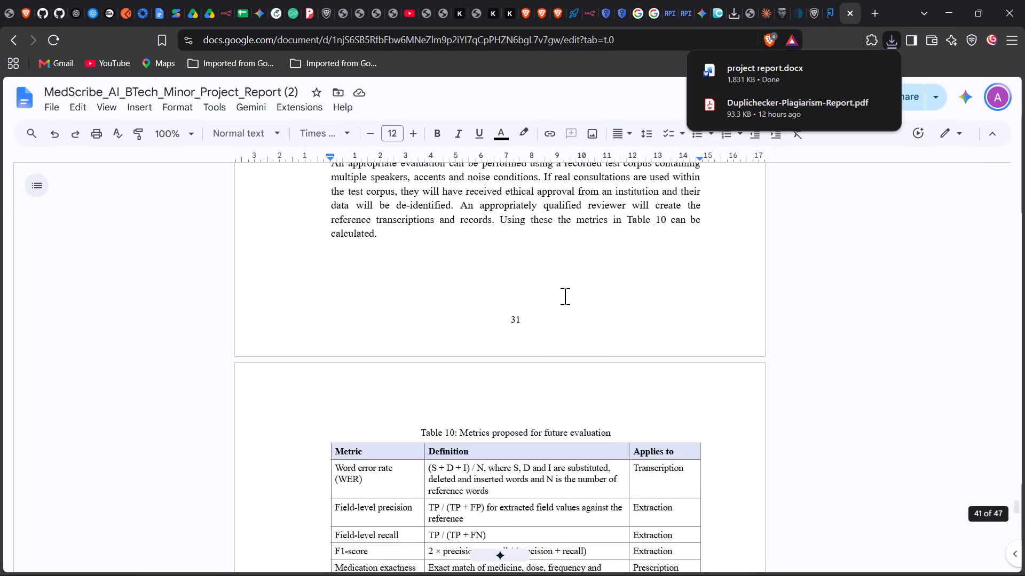
{"action": "scroll", "coordinate": [565, 296], "scroll_direction": "up", "scroll_amount": 20}
{"action": "scroll", "coordinate": [565, 296], "scroll_direction": "up", "scroll_amount": 20}
{"action": "scroll", "coordinate": [565, 296], "scroll_direction": "up", "scroll_amount": 20}
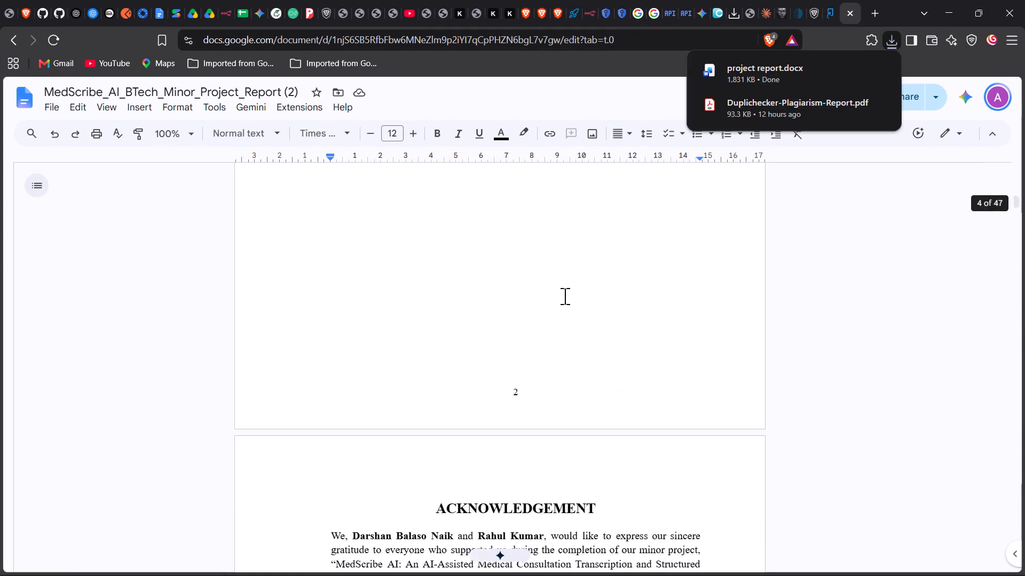
{"action": "scroll", "coordinate": [565, 296], "scroll_direction": "up", "scroll_amount": 14}
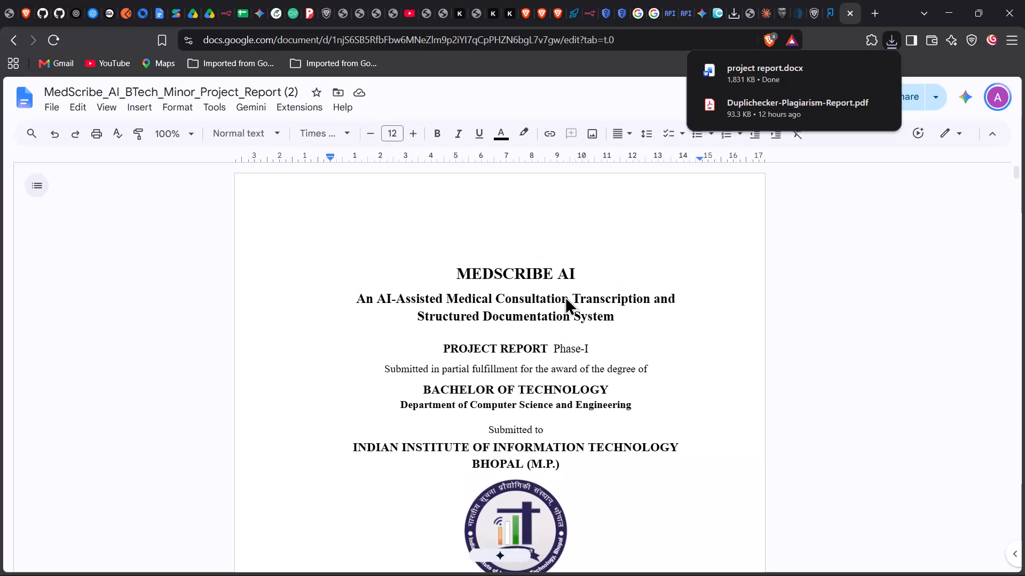
{"action": "scroll", "coordinate": [565, 296], "scroll_direction": "down", "scroll_amount": 6}
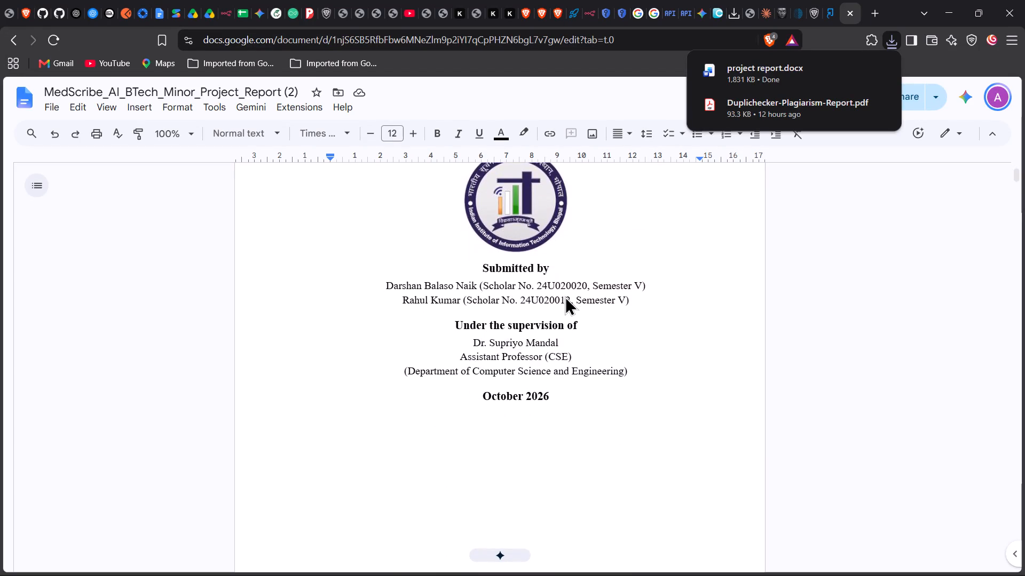
{"action": "scroll", "coordinate": [565, 296], "scroll_direction": "down", "scroll_amount": 3}
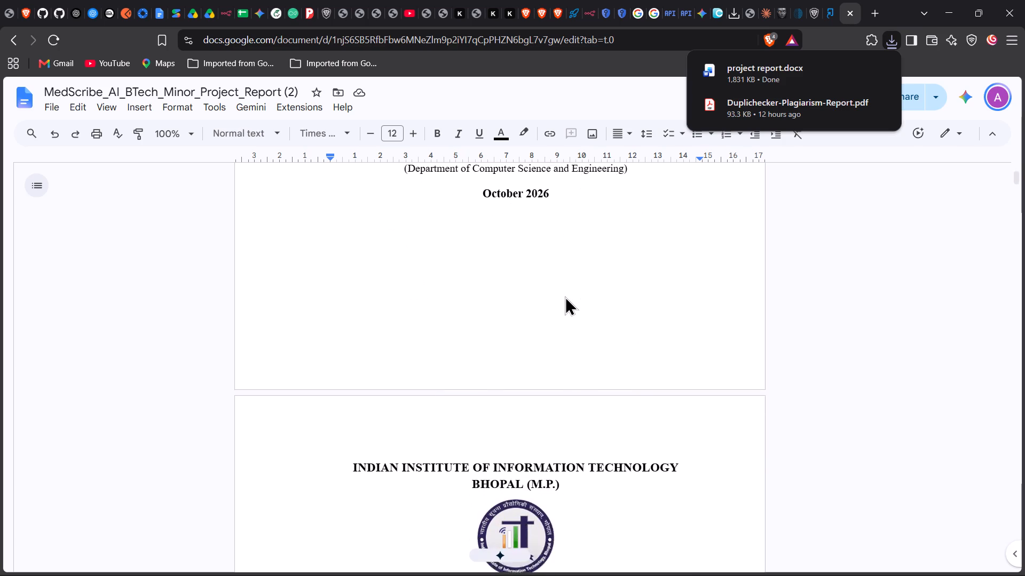
{"action": "scroll", "coordinate": [565, 296], "scroll_direction": "down", "scroll_amount": 3}
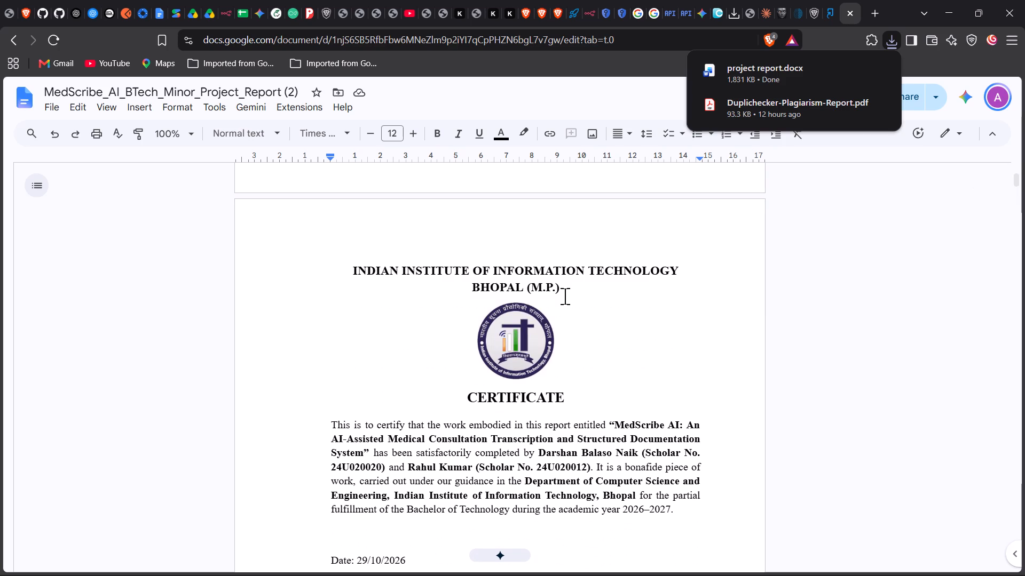
{"action": "scroll", "coordinate": [565, 296], "scroll_direction": "down", "scroll_amount": 1}
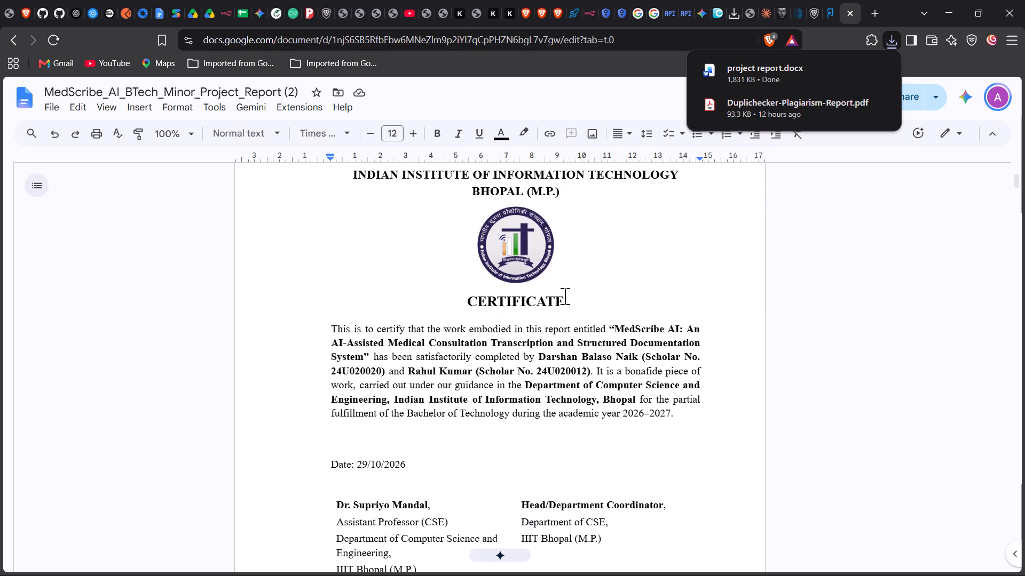
{"action": "scroll", "coordinate": [565, 296], "scroll_direction": "down", "scroll_amount": 1}
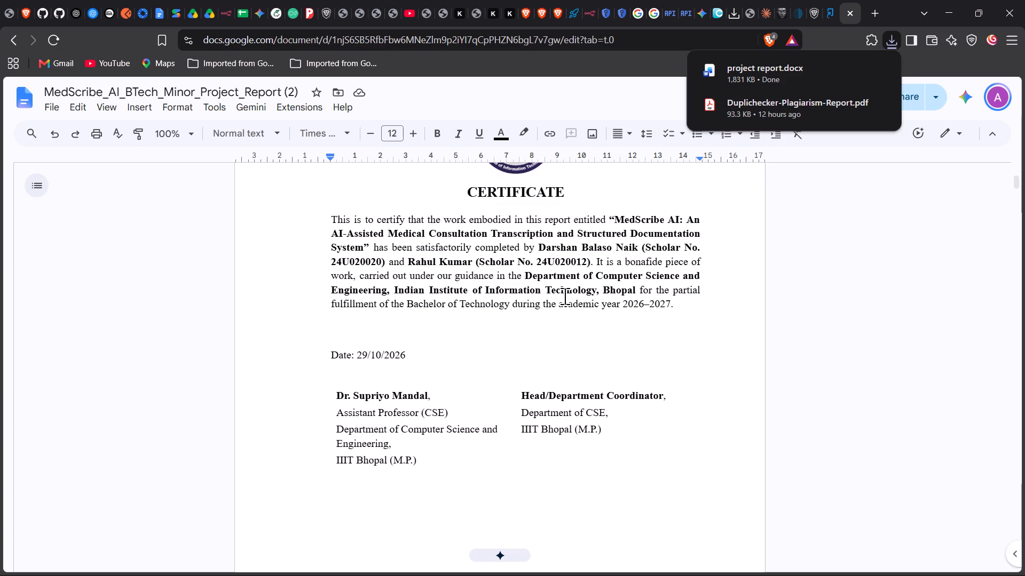
{"action": "scroll", "coordinate": [565, 296], "scroll_direction": "down", "scroll_amount": 4}
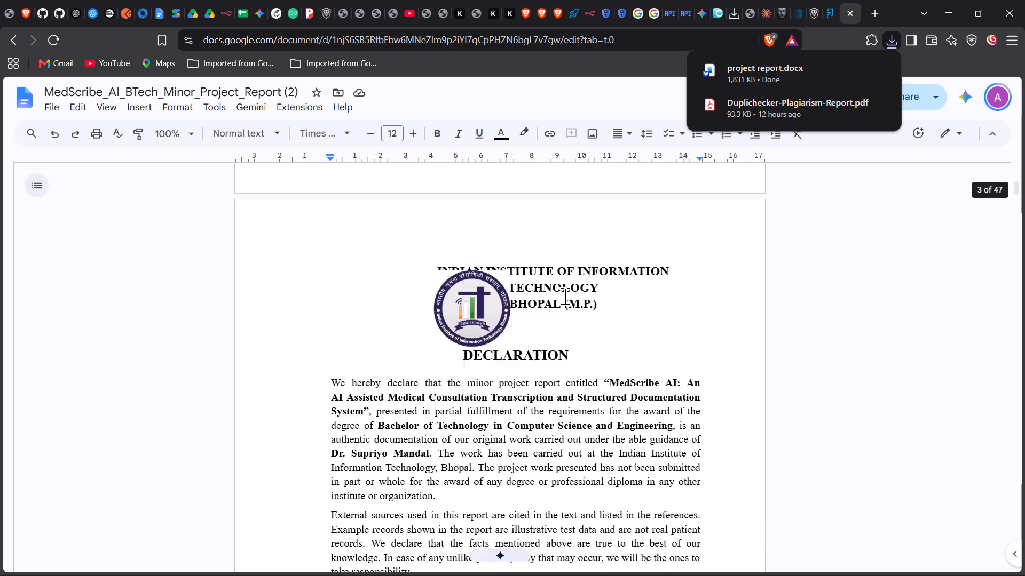
{"action": "scroll", "coordinate": [565, 296], "scroll_direction": "down", "scroll_amount": 2}
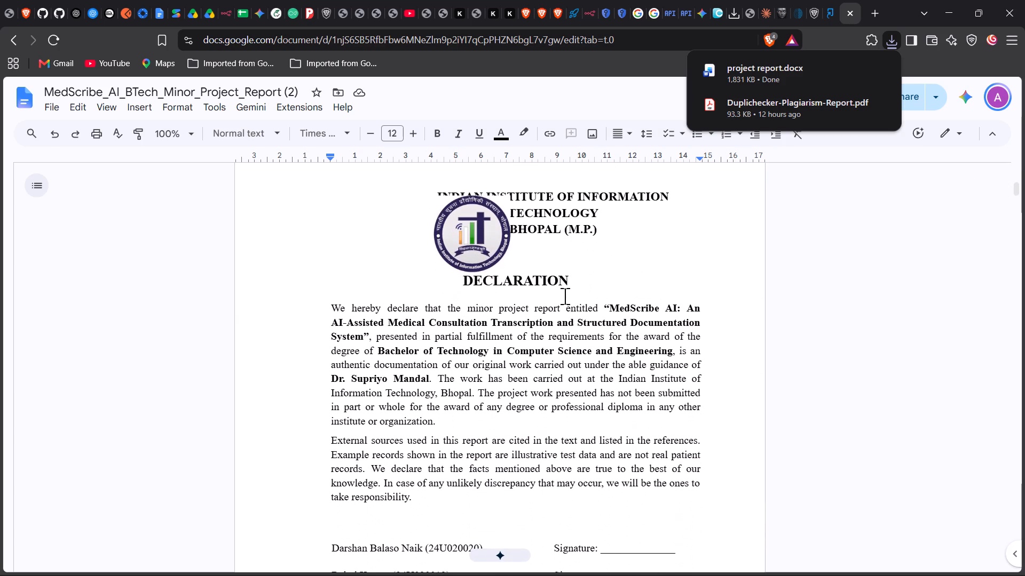
{"action": "scroll", "coordinate": [565, 296], "scroll_direction": "down", "scroll_amount": 10}
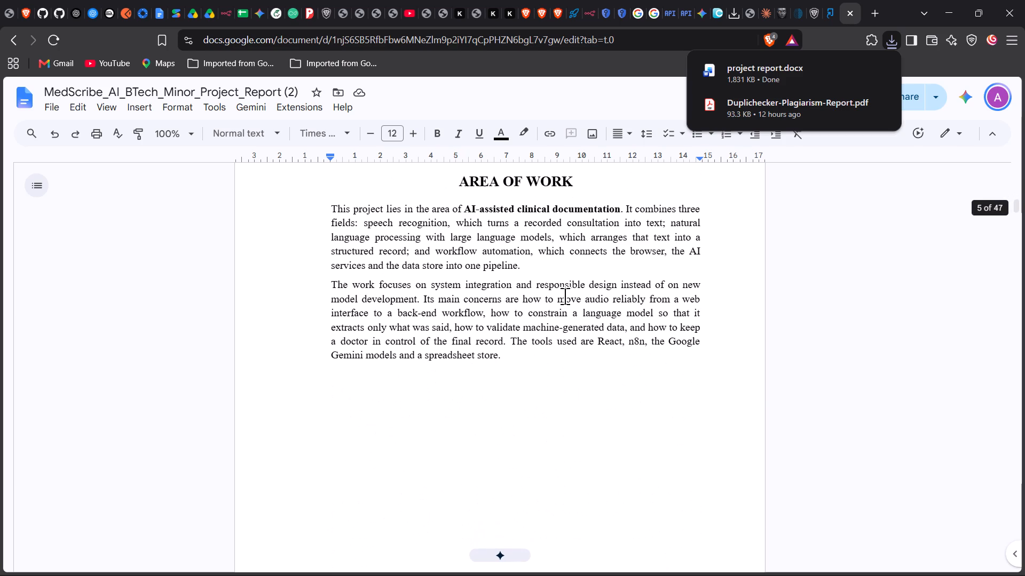
Review the report in Google Docs from the Area of Work page through the abstract, chapters 1 and 2, and into chapter 3.
{"action": "scroll", "coordinate": [565, 296], "scroll_direction": "down", "scroll_amount": 4}
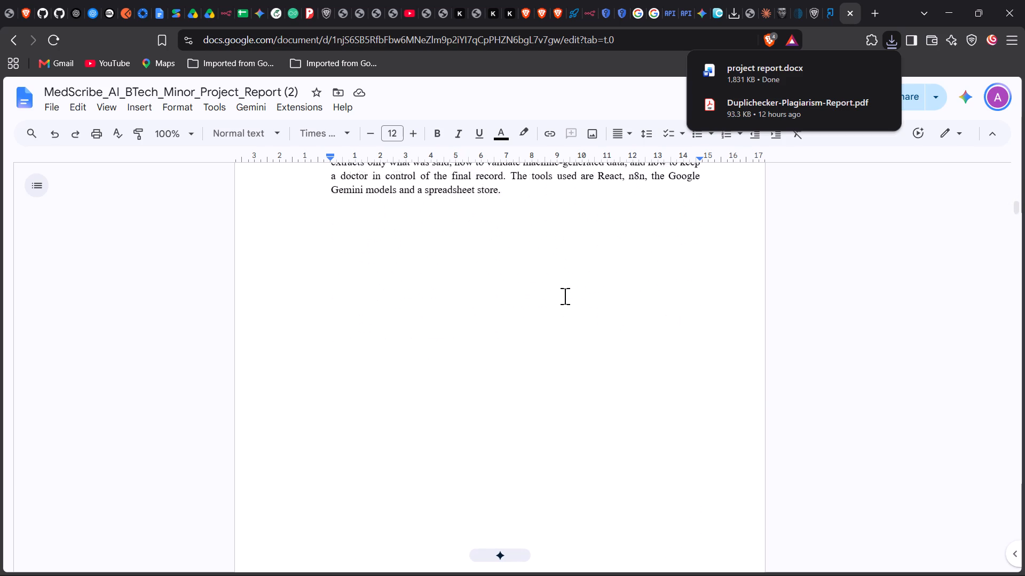
{"action": "scroll", "coordinate": [565, 296], "scroll_direction": "down", "scroll_amount": 8}
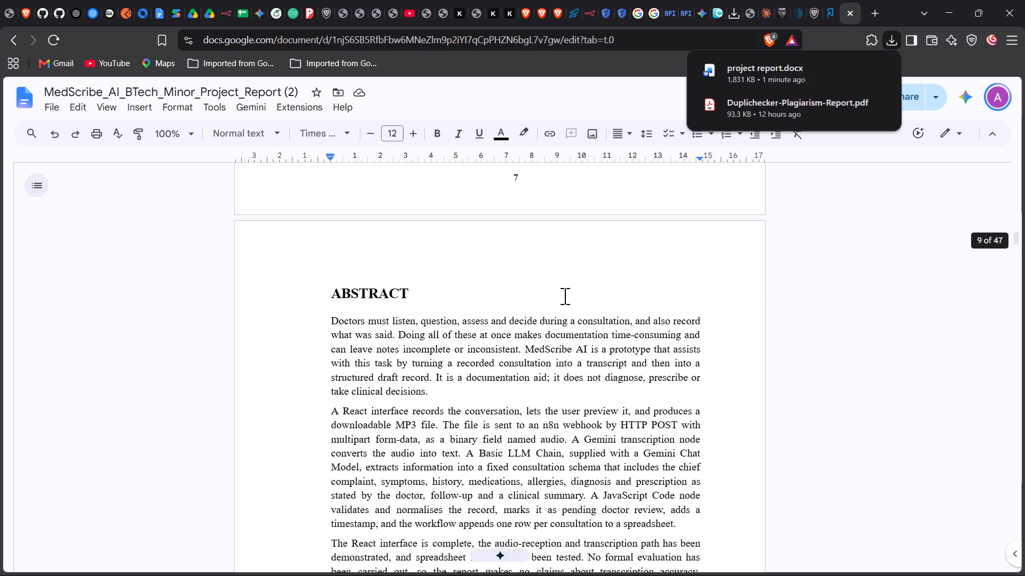
{"action": "scroll", "coordinate": [565, 296], "scroll_direction": "down", "scroll_amount": 5}
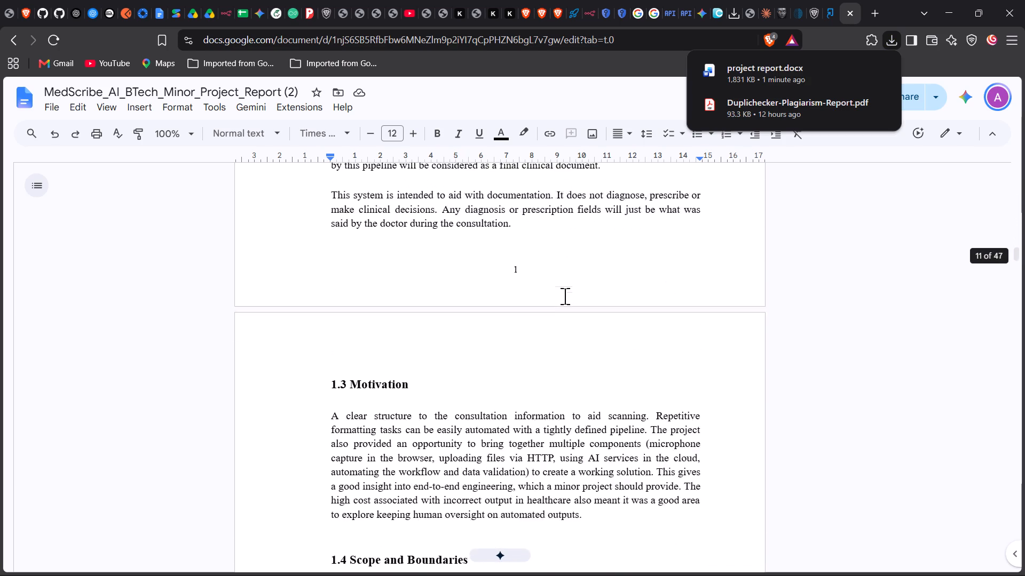
{"action": "scroll", "coordinate": [565, 296], "scroll_direction": "down", "scroll_amount": 6}
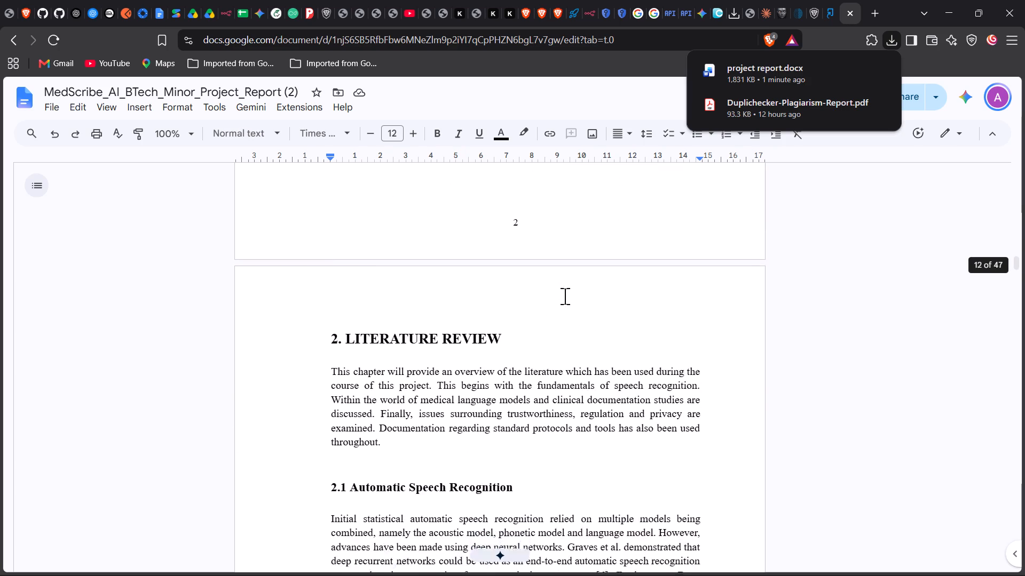
{"action": "scroll", "coordinate": [565, 296], "scroll_direction": "down", "scroll_amount": 6}
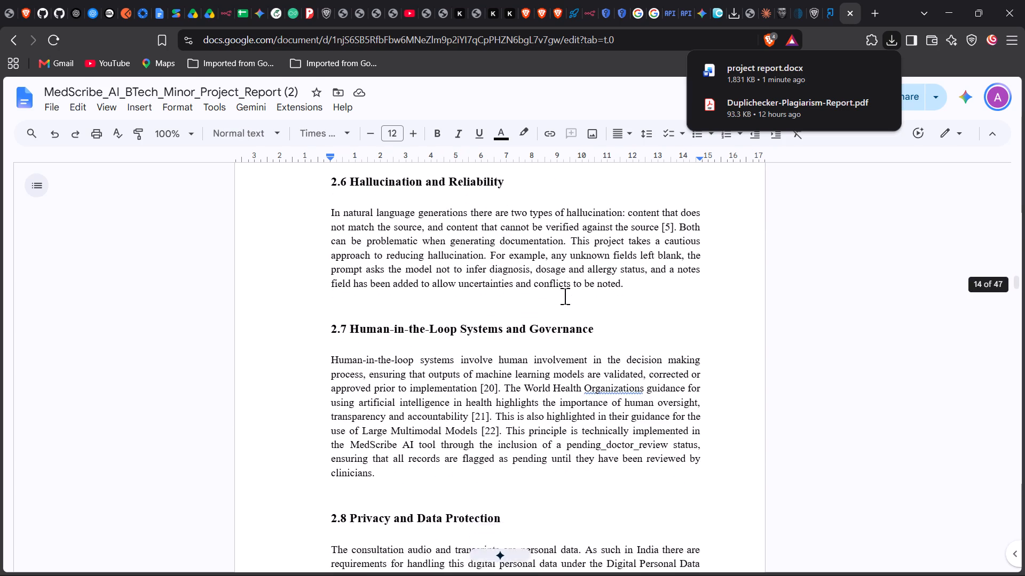
{"action": "scroll", "coordinate": [565, 296], "scroll_direction": "down", "scroll_amount": 3}
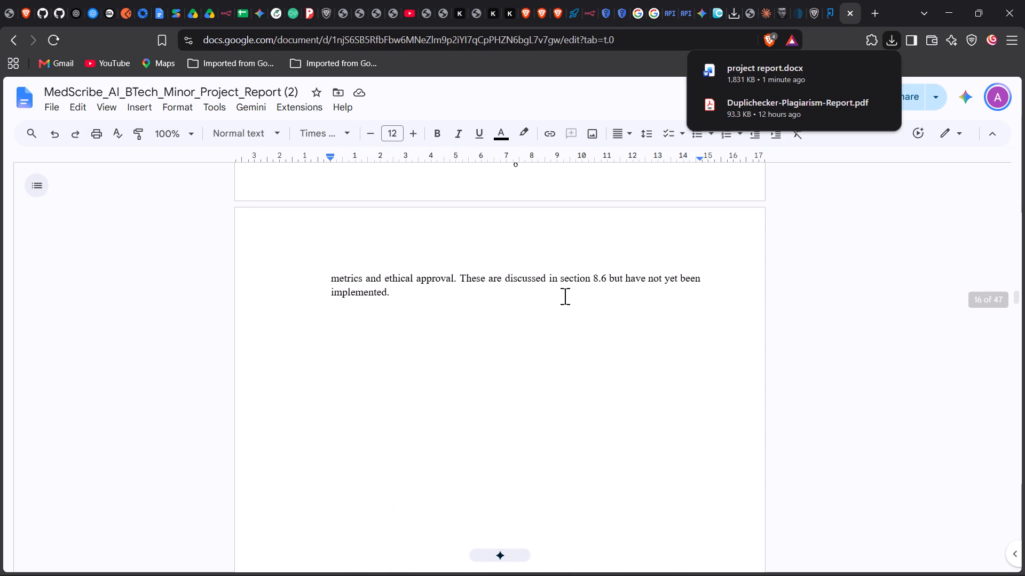
{"action": "scroll", "coordinate": [565, 296], "scroll_direction": "down", "scroll_amount": 5}
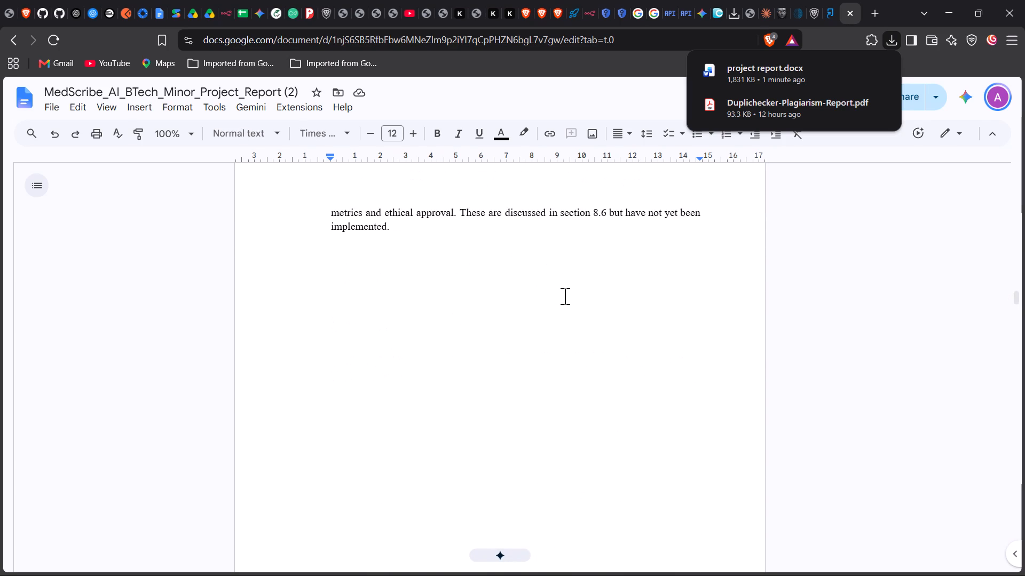
{"action": "scroll", "coordinate": [565, 296], "scroll_direction": "down", "scroll_amount": 6}
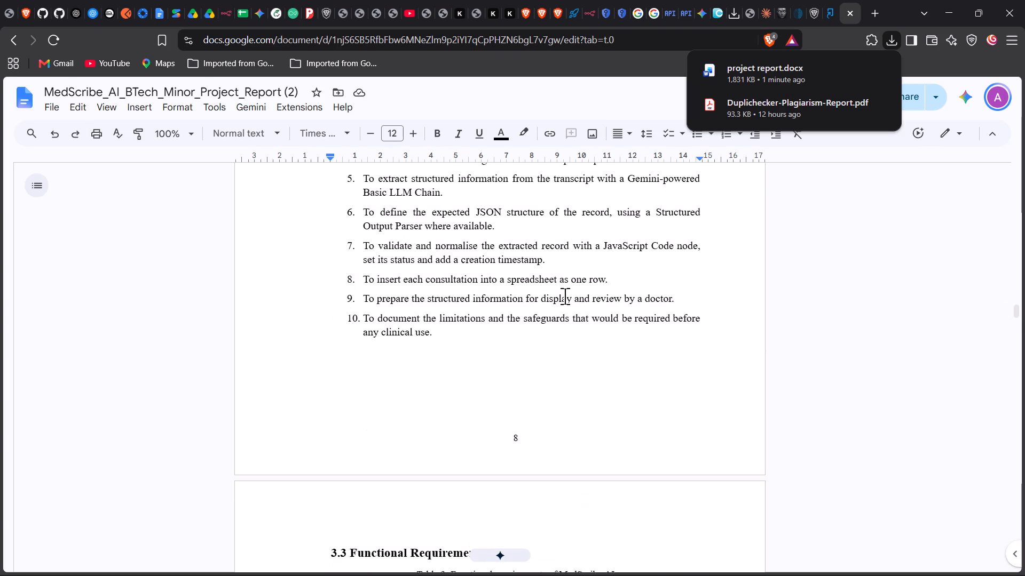
{"action": "scroll", "coordinate": [565, 296], "scroll_direction": "down", "scroll_amount": 3}
Insert two blank lines above the heading 3.5 Assumptions and Constraints to push the section onto the next page.
{"action": "scroll", "coordinate": [565, 296], "scroll_direction": "up", "scroll_amount": 2}
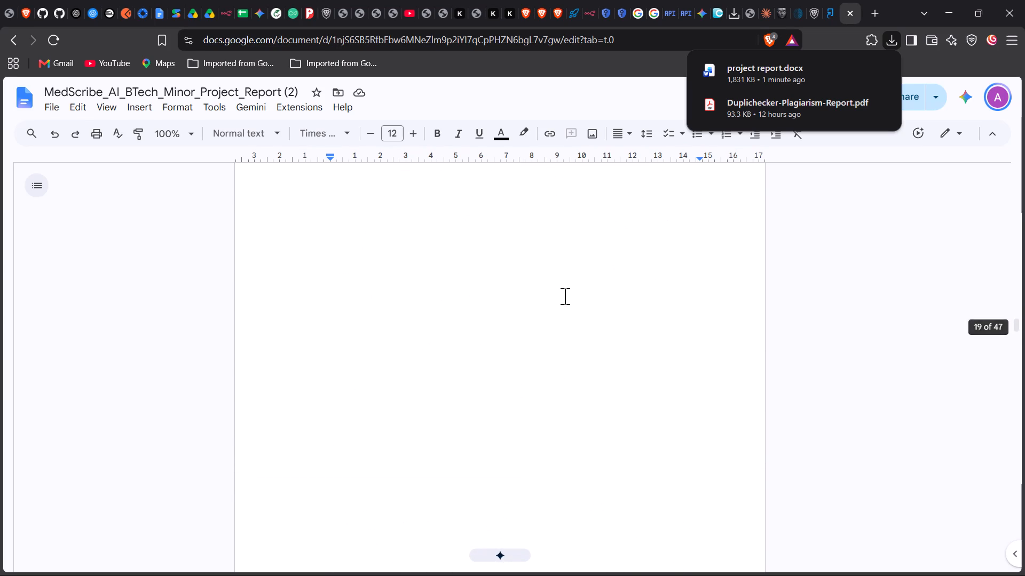
{"action": "scroll", "coordinate": [565, 296], "scroll_direction": "up", "scroll_amount": 4}
{"action": "scroll", "coordinate": [565, 296], "scroll_direction": "down", "scroll_amount": 2}
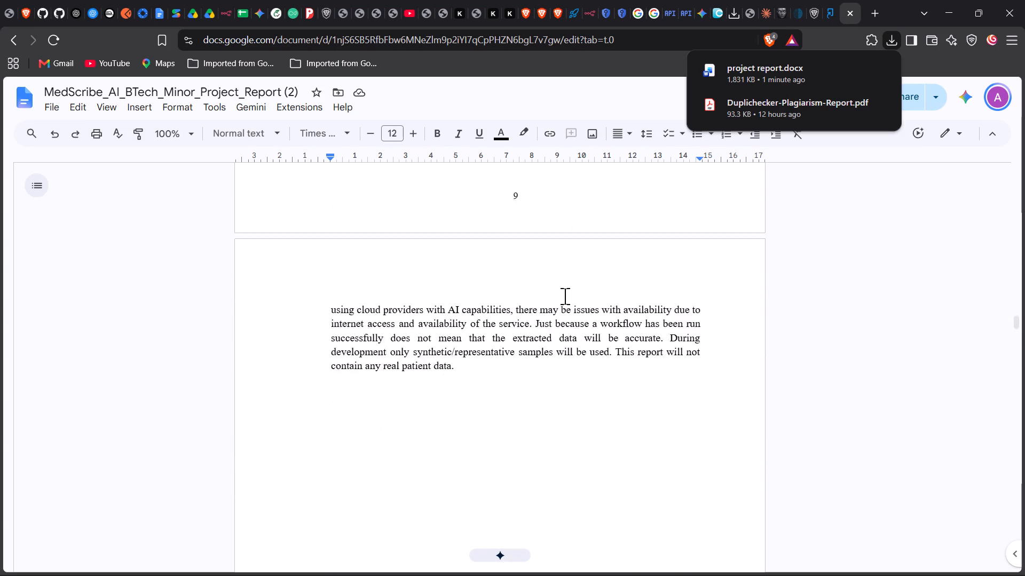
{"action": "scroll", "coordinate": [565, 296], "scroll_direction": "down", "scroll_amount": 5}
{"action": "scroll", "coordinate": [565, 296], "scroll_direction": "up", "scroll_amount": 5}
{"action": "scroll", "coordinate": [565, 296], "scroll_direction": "down", "scroll_amount": 1}
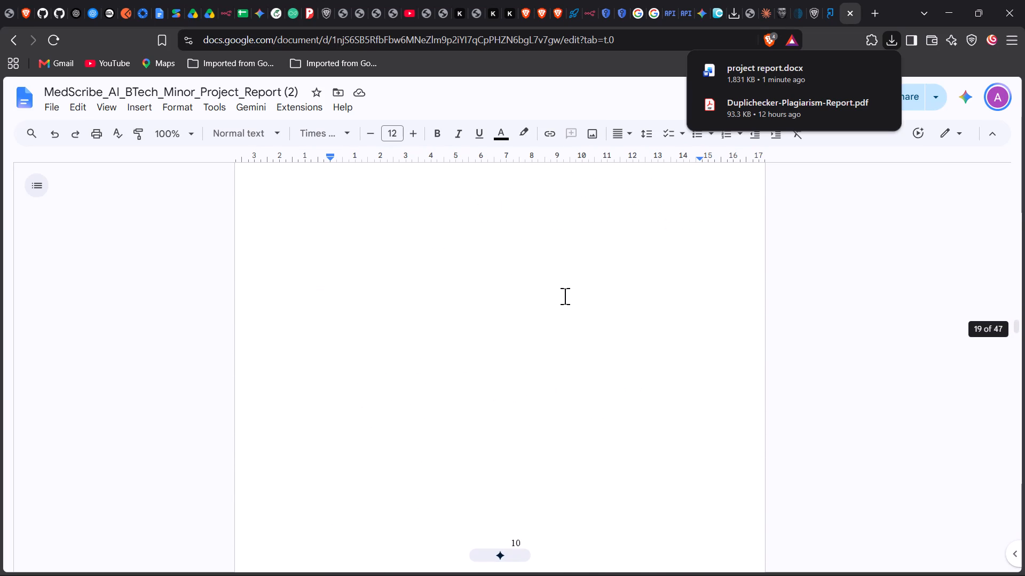
{"action": "scroll", "coordinate": [565, 296], "scroll_direction": "up", "scroll_amount": 1}
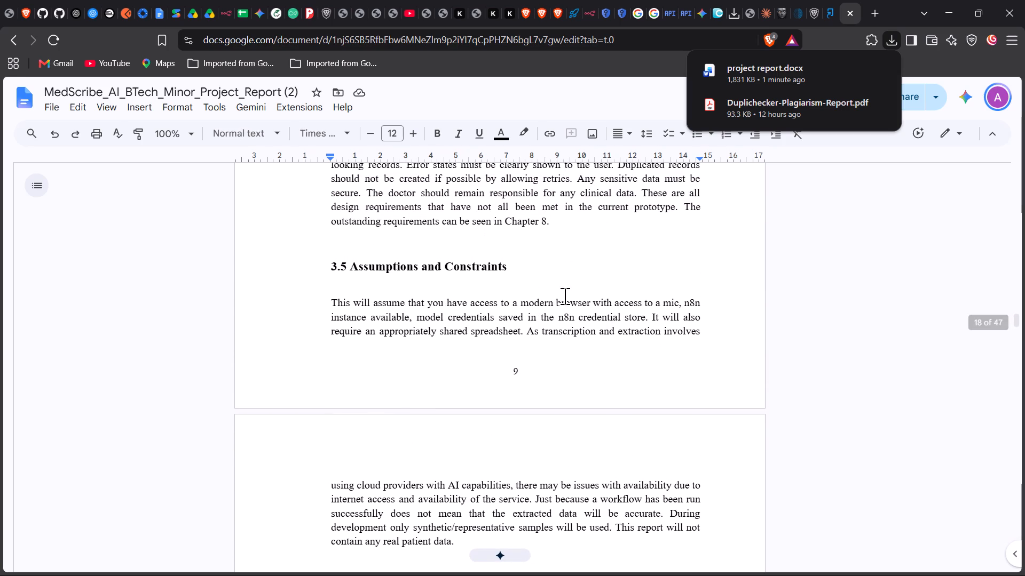
{"action": "left_click", "coordinate": [516, 254]}
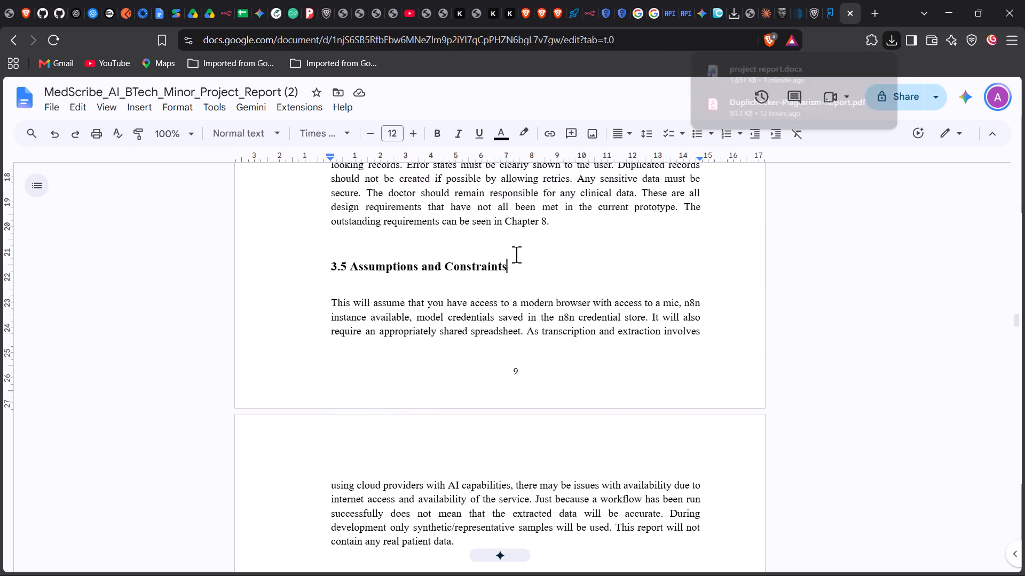
{"action": "left_click", "coordinate": [582, 232]}
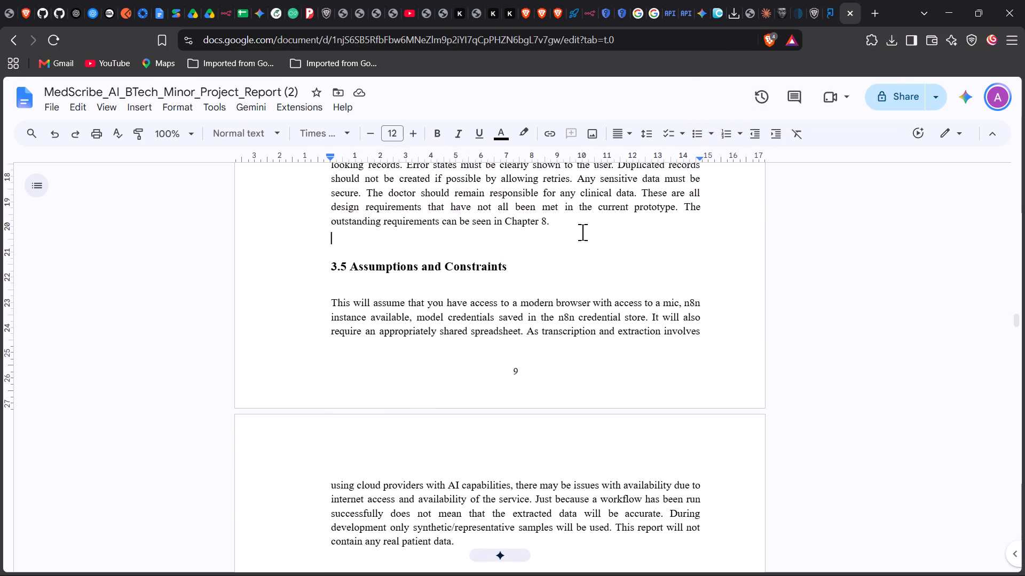
{"action": "scroll", "coordinate": [582, 232], "scroll_direction": "down", "scroll_amount": 4}
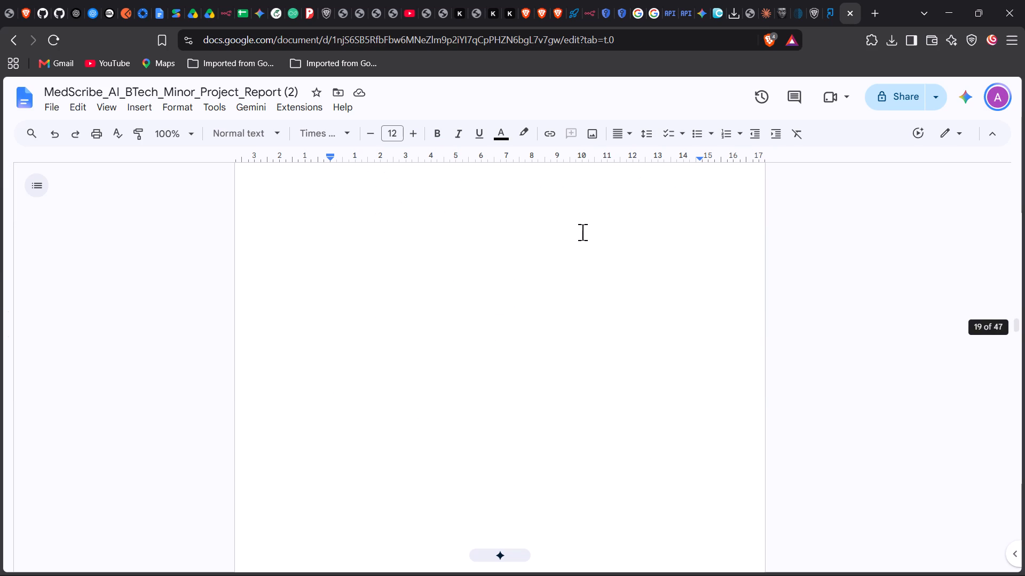
{"action": "scroll", "coordinate": [582, 232], "scroll_direction": "down", "scroll_amount": 3}
{"action": "scroll", "coordinate": [582, 232], "scroll_direction": "up", "scroll_amount": 1}
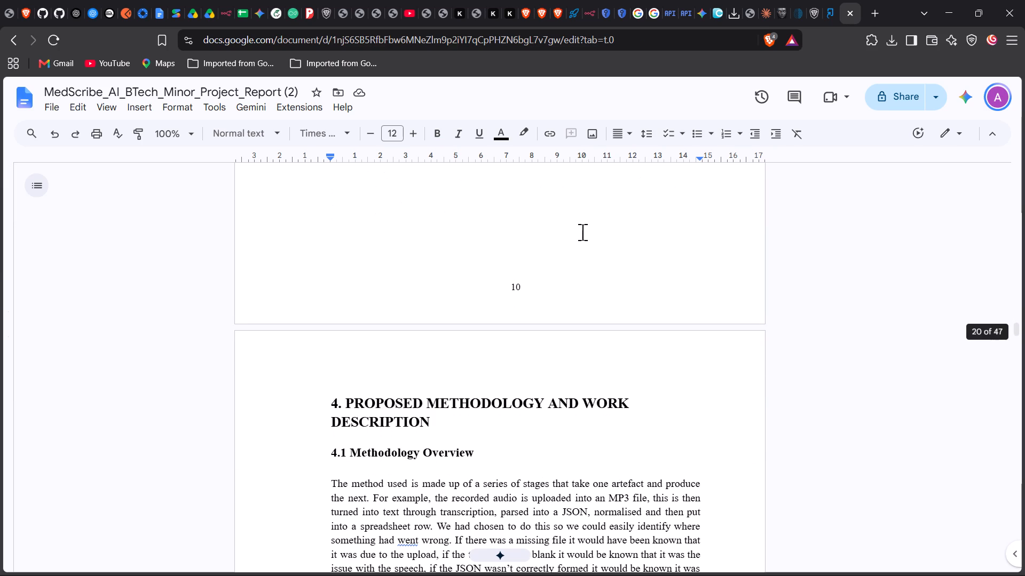
{"action": "scroll", "coordinate": [582, 232], "scroll_direction": "up", "scroll_amount": 2}
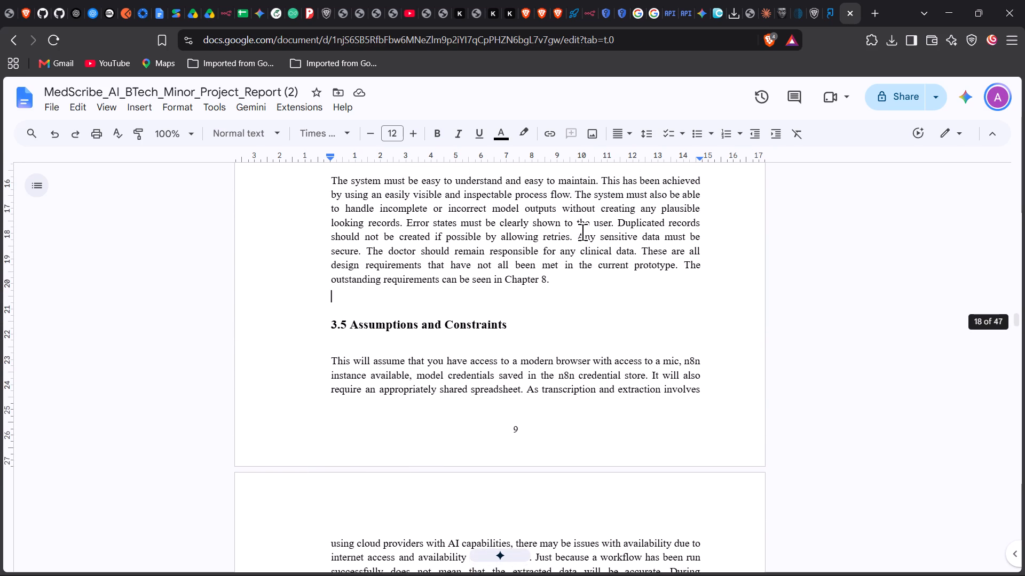
{"action": "scroll", "coordinate": [582, 232], "scroll_direction": "up", "scroll_amount": 1}
{"action": "key", "text": "Return"}
{"action": "key", "text": "Return"}
{"action": "key", "text": "Return"}
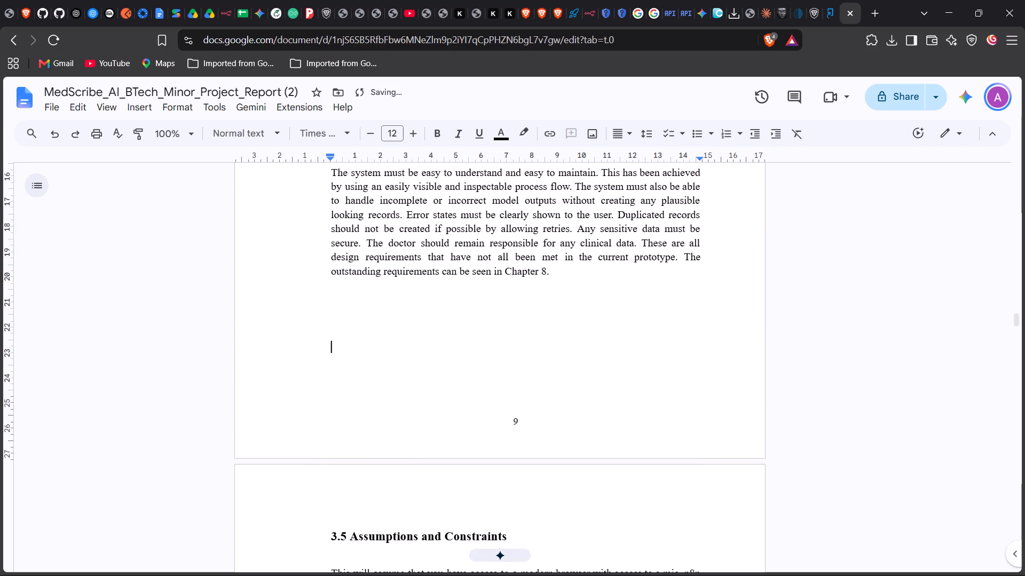
{"action": "key", "text": "BackSpace"}
Check the page layout and text from chapter 3 through section 4.2 Audio Capture and Upload.
{"action": "scroll", "coordinate": [582, 232], "scroll_direction": "up", "scroll_amount": 4}
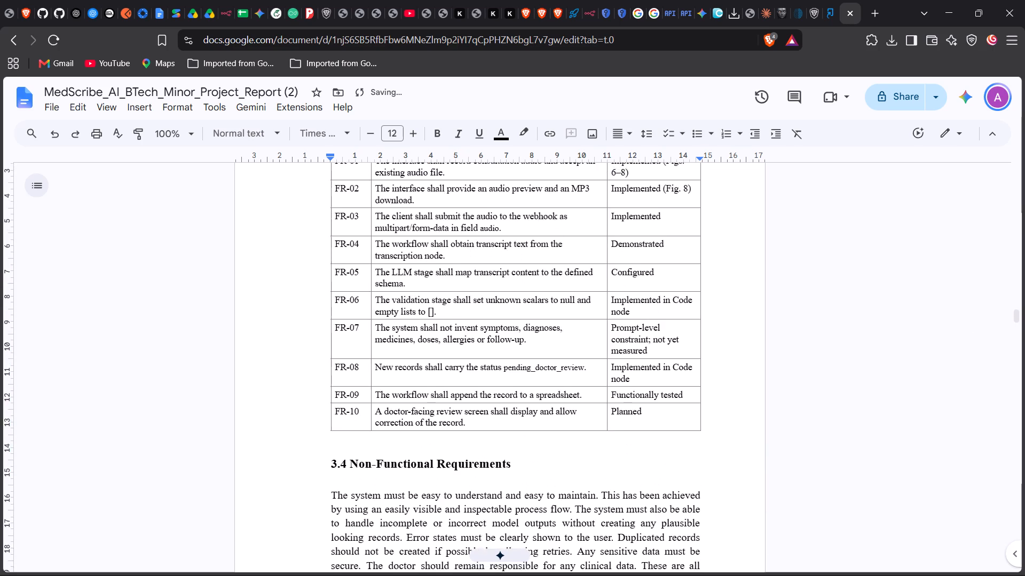
{"action": "scroll", "coordinate": [582, 232], "scroll_direction": "up", "scroll_amount": 7}
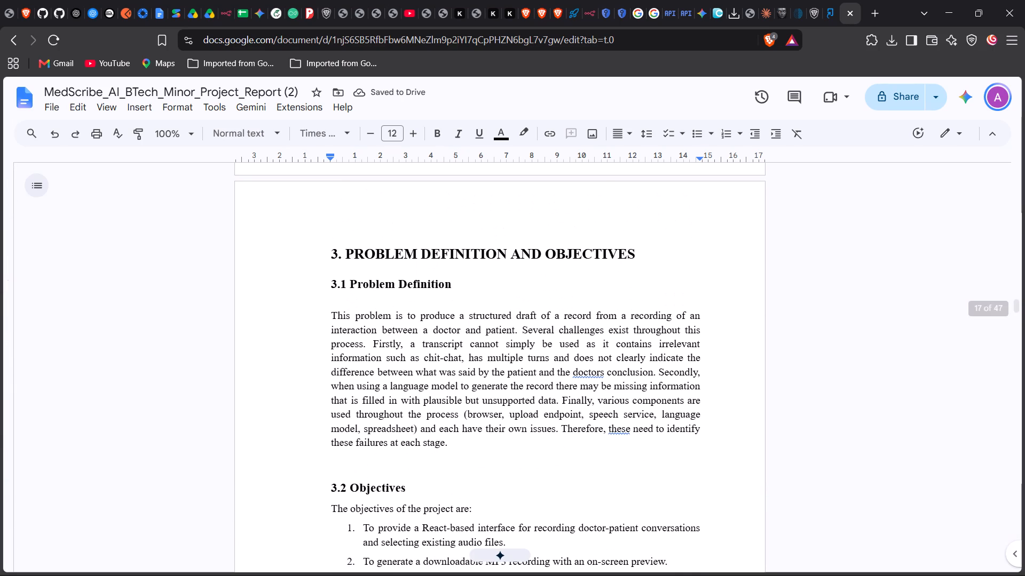
{"action": "scroll", "coordinate": [582, 232], "scroll_direction": "down", "scroll_amount": 8}
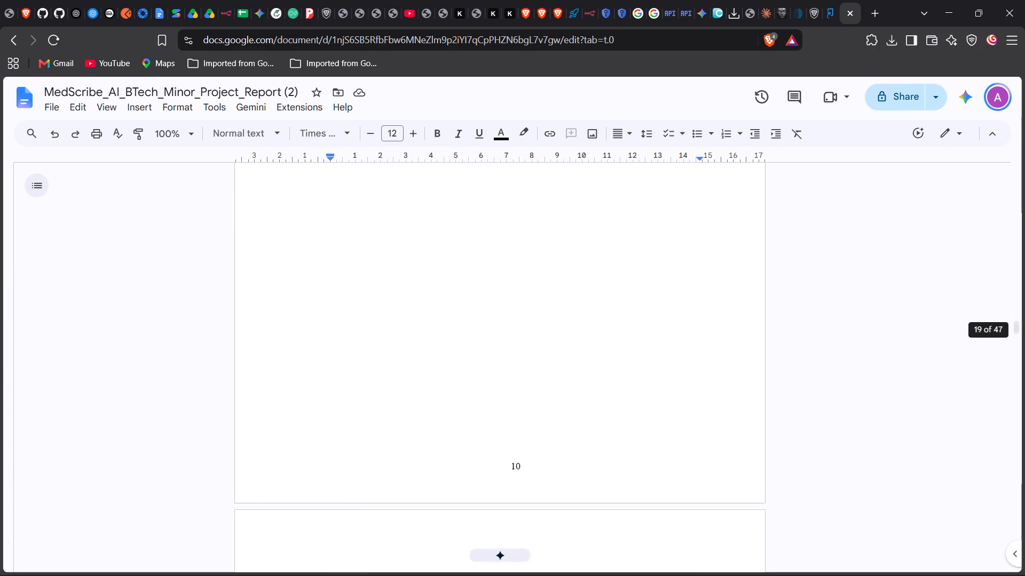
{"action": "scroll", "coordinate": [582, 232], "scroll_direction": "down", "scroll_amount": 1}
{"action": "scroll", "coordinate": [582, 232], "scroll_direction": "up", "scroll_amount": 3}
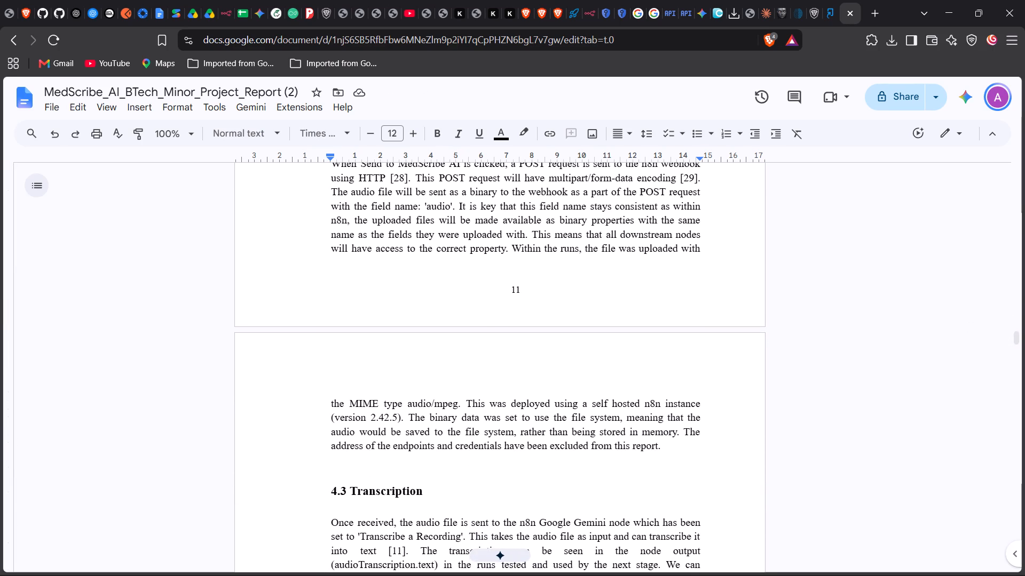
{"action": "scroll", "coordinate": [582, 232], "scroll_direction": "up", "scroll_amount": 4}
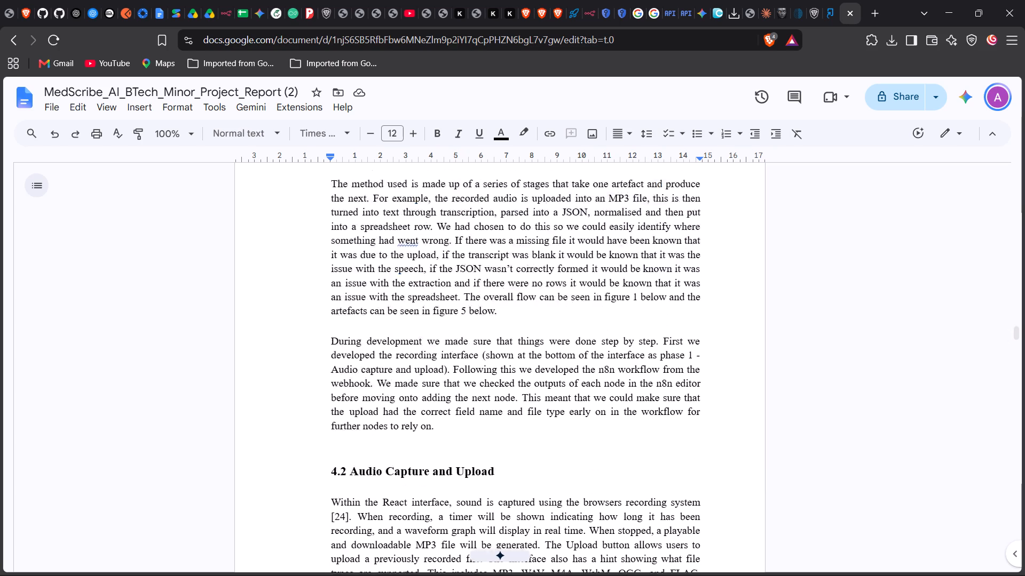
{"action": "scroll", "coordinate": [582, 232], "scroll_direction": "up", "scroll_amount": 1}
{"action": "scroll", "coordinate": [582, 232], "scroll_direction": "down", "scroll_amount": 2}
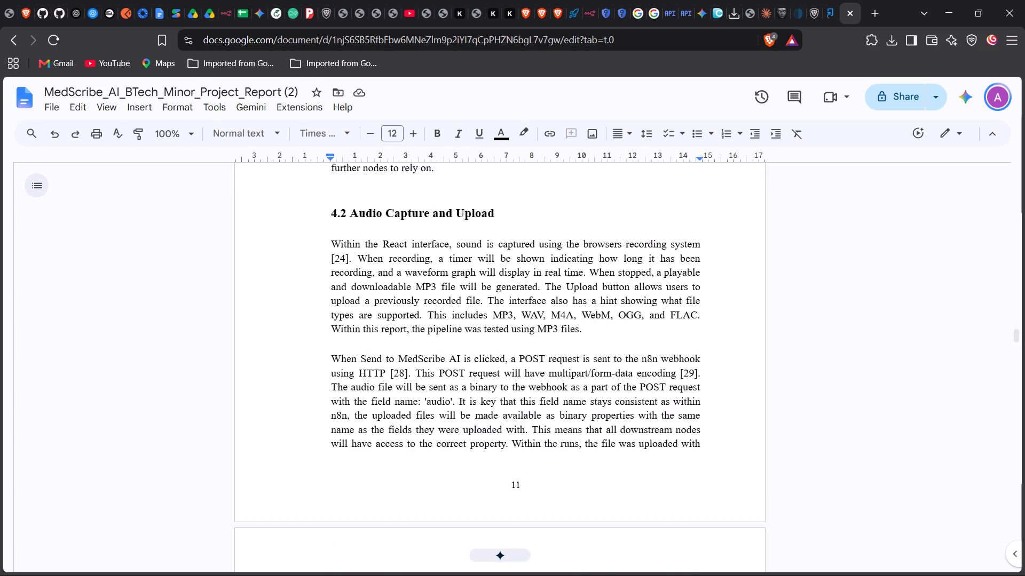
{"action": "scroll", "coordinate": [582, 232], "scroll_direction": "down", "scroll_amount": 2}
{"action": "scroll", "coordinate": [582, 232], "scroll_direction": "up", "scroll_amount": 3}
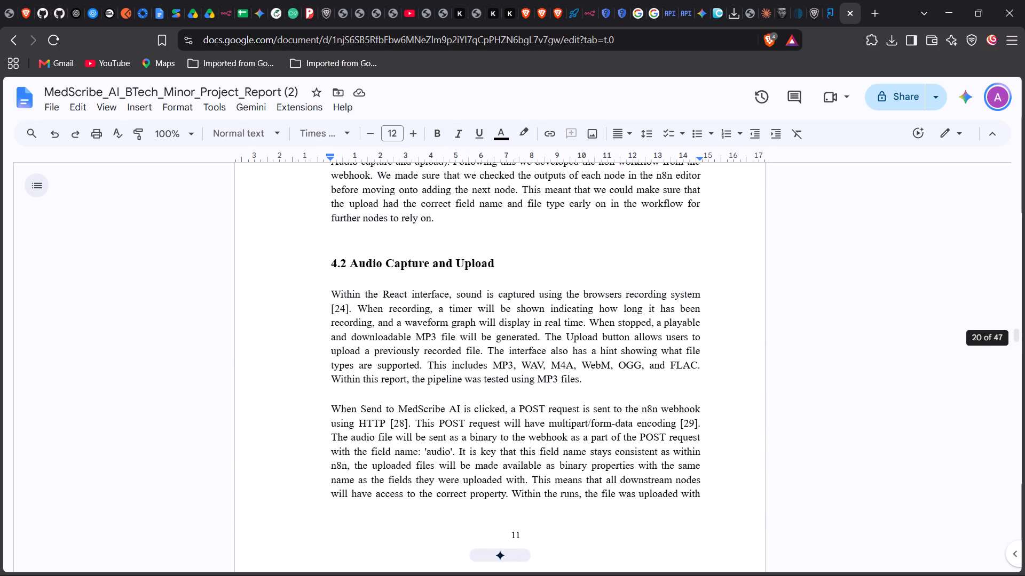
{"action": "scroll", "coordinate": [582, 232], "scroll_direction": "up", "scroll_amount": 4}
{"action": "scroll", "coordinate": [582, 232], "scroll_direction": "down", "scroll_amount": 2}
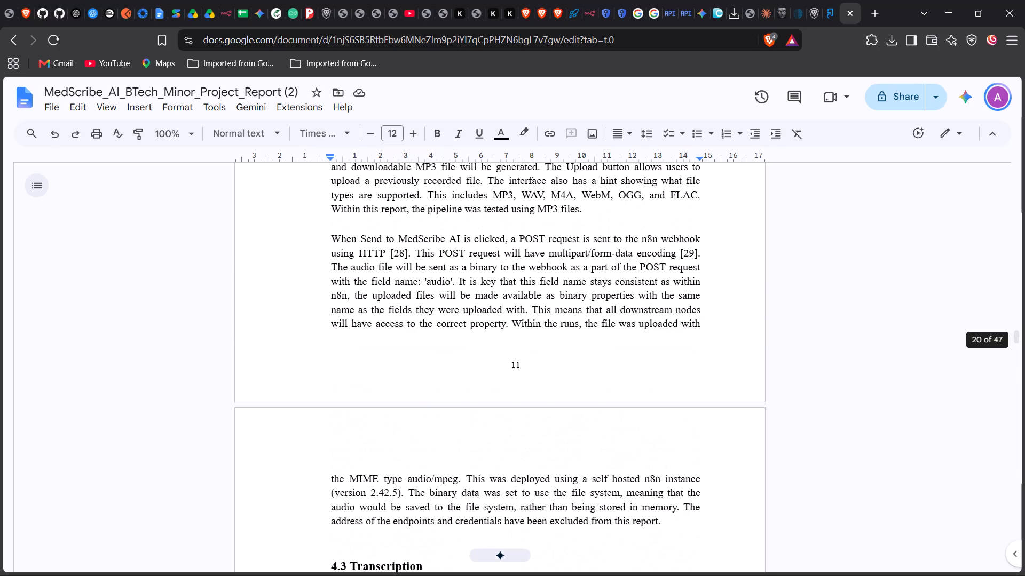
Read sections 4.3 Transcription through 4.5 Data Schema, including the Table 3 consultation record schema.
{"action": "scroll", "coordinate": [582, 232], "scroll_direction": "down", "scroll_amount": 4}
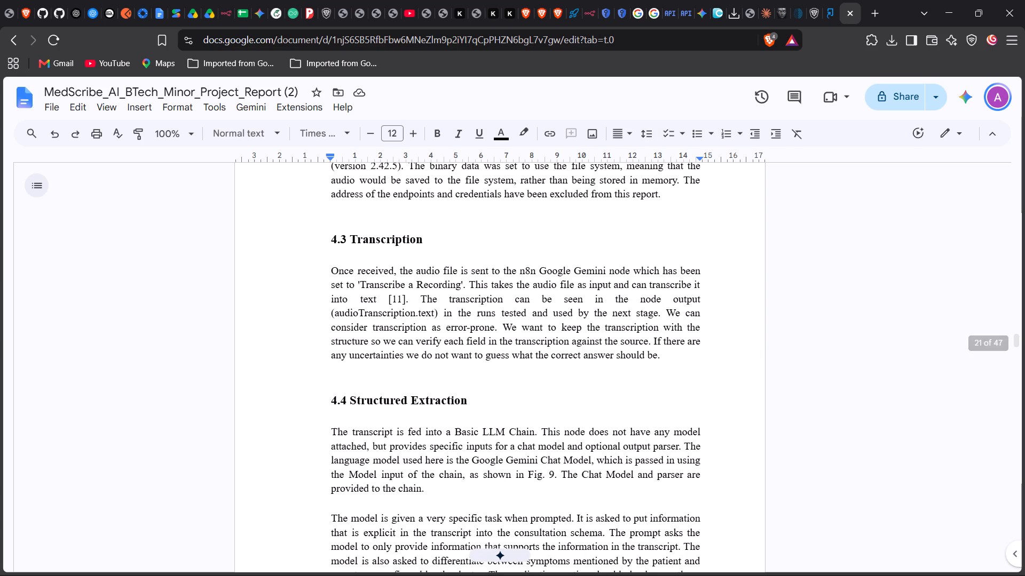
{"action": "scroll", "coordinate": [649, 200], "scroll_direction": "down", "scroll_amount": 2}
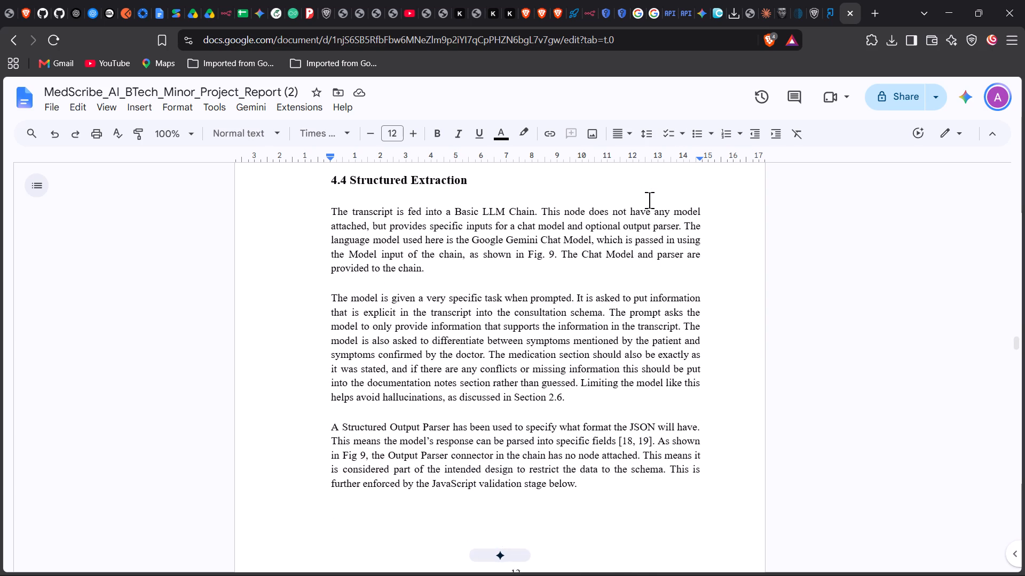
{"action": "scroll", "coordinate": [649, 200], "scroll_direction": "down", "scroll_amount": 1}
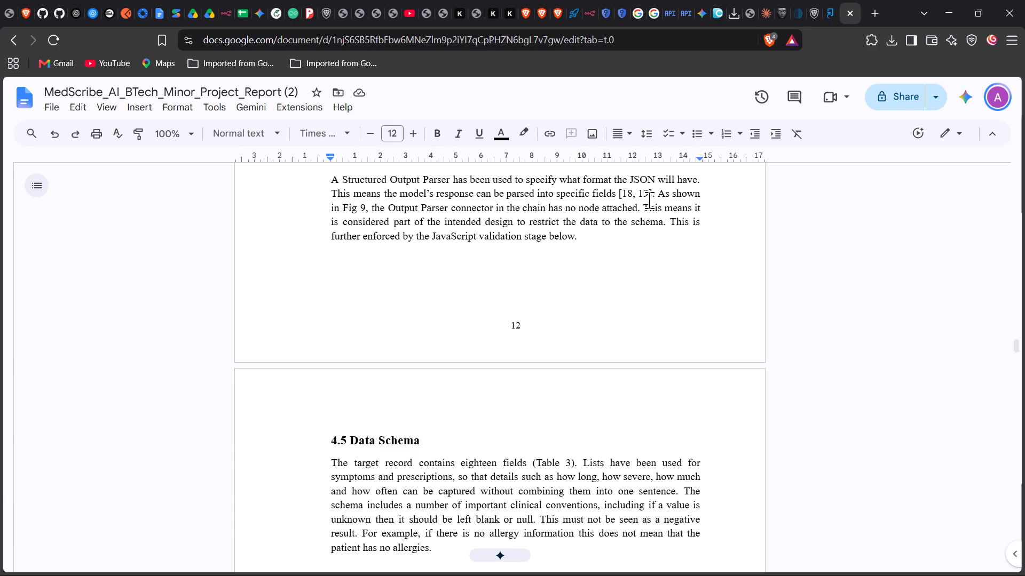
{"action": "scroll", "coordinate": [649, 200], "scroll_direction": "down", "scroll_amount": 1}
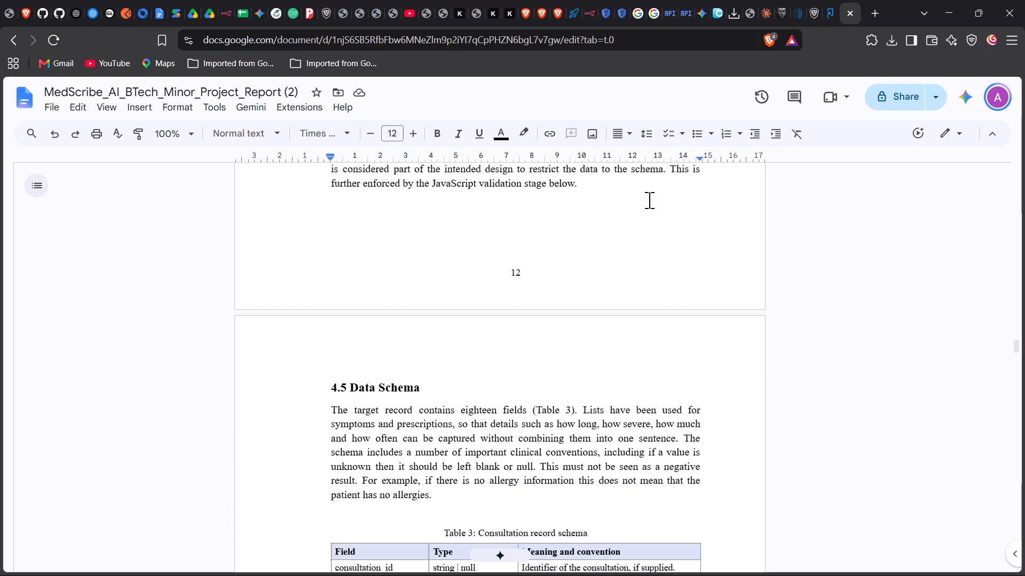
{"action": "scroll", "coordinate": [649, 200], "scroll_direction": "down", "scroll_amount": 2}
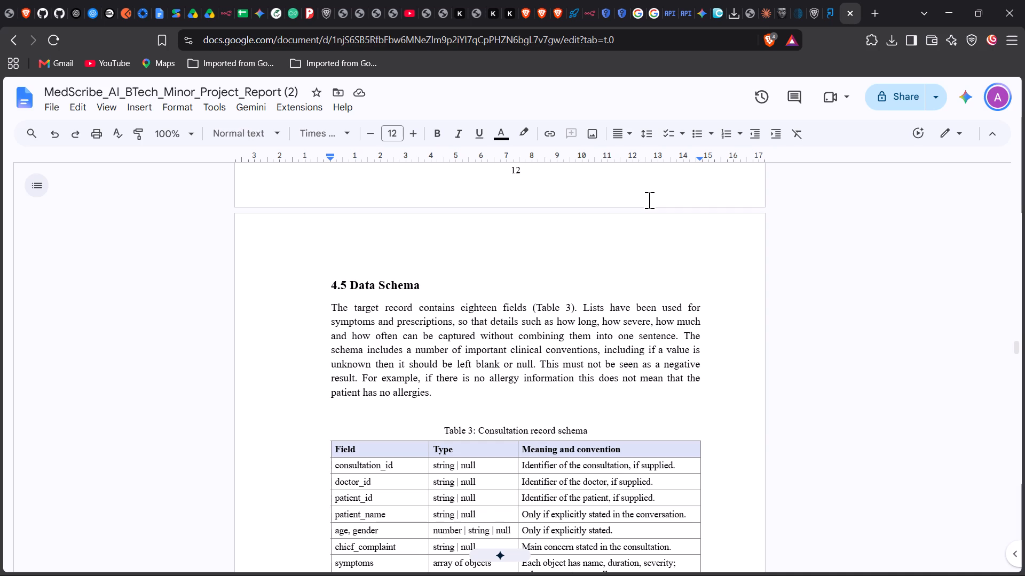
{"action": "scroll", "coordinate": [579, 275], "scroll_direction": "down", "scroll_amount": 2}
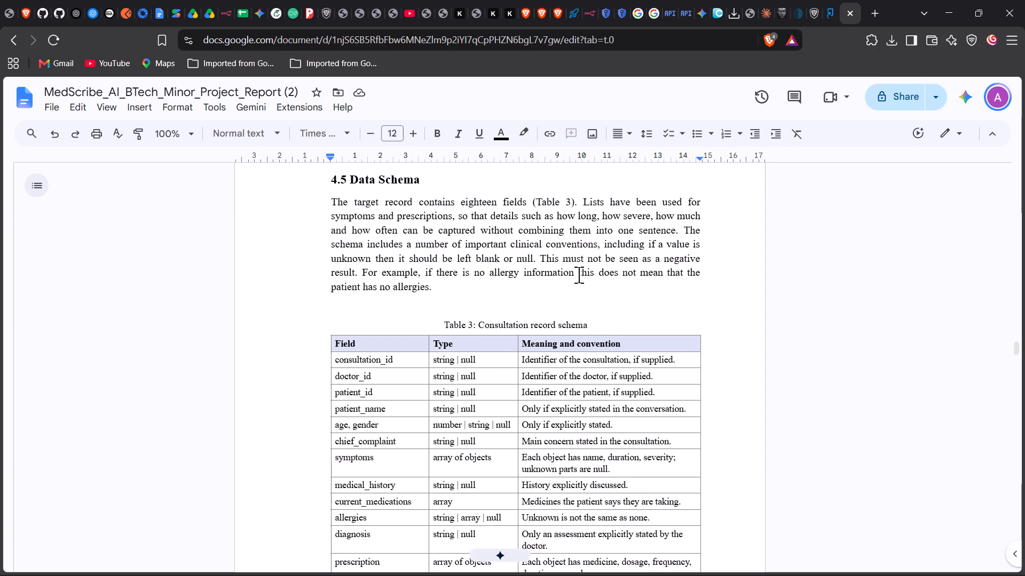
{"action": "scroll", "coordinate": [579, 275], "scroll_direction": "down", "scroll_amount": 3}
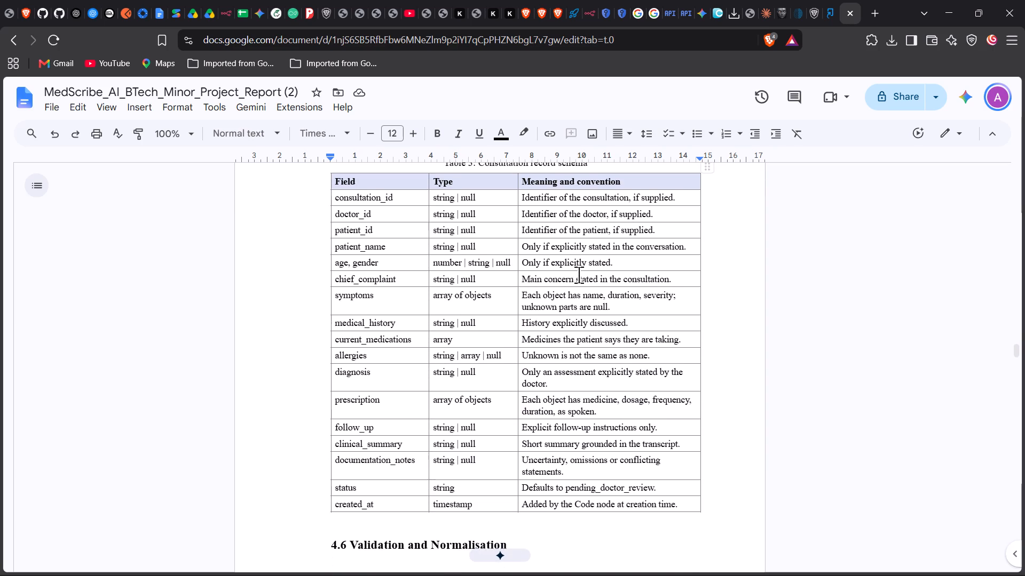
{"action": "scroll", "coordinate": [579, 275], "scroll_direction": "down", "scroll_amount": 1}
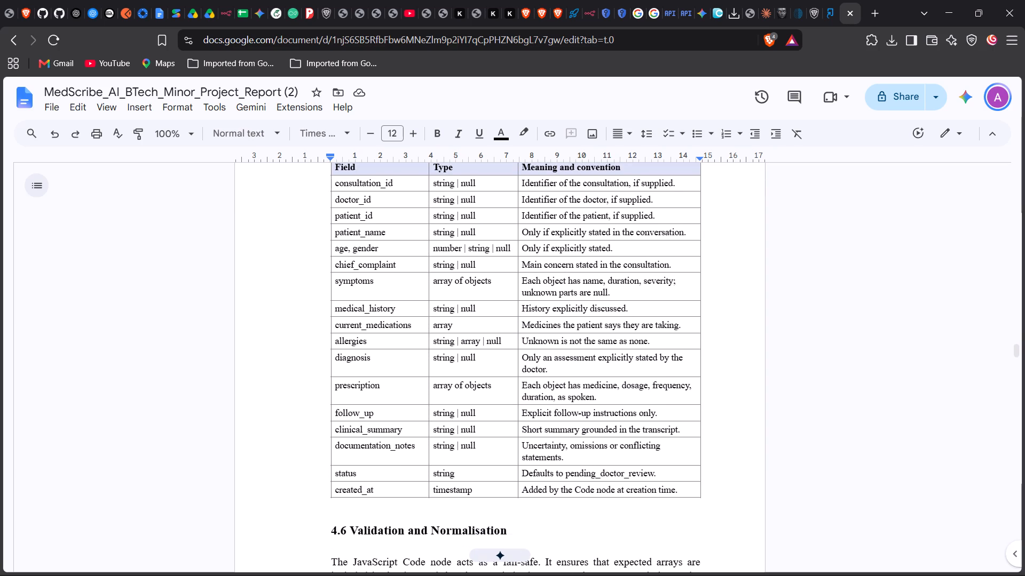
{"action": "scroll", "coordinate": [574, 319], "scroll_direction": "down", "scroll_amount": 3}
{"action": "scroll", "coordinate": [574, 319], "scroll_direction": "up", "scroll_amount": 9}
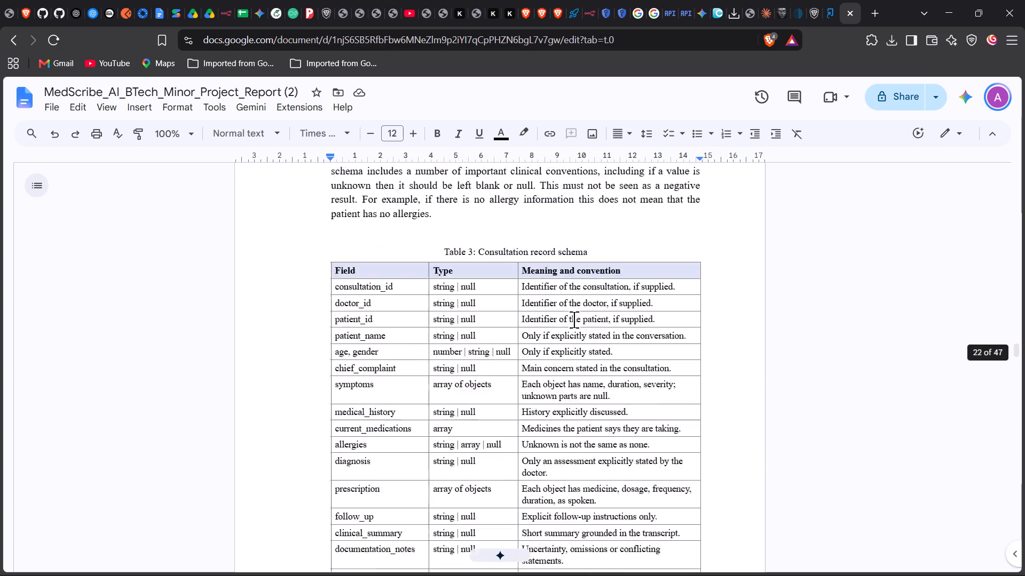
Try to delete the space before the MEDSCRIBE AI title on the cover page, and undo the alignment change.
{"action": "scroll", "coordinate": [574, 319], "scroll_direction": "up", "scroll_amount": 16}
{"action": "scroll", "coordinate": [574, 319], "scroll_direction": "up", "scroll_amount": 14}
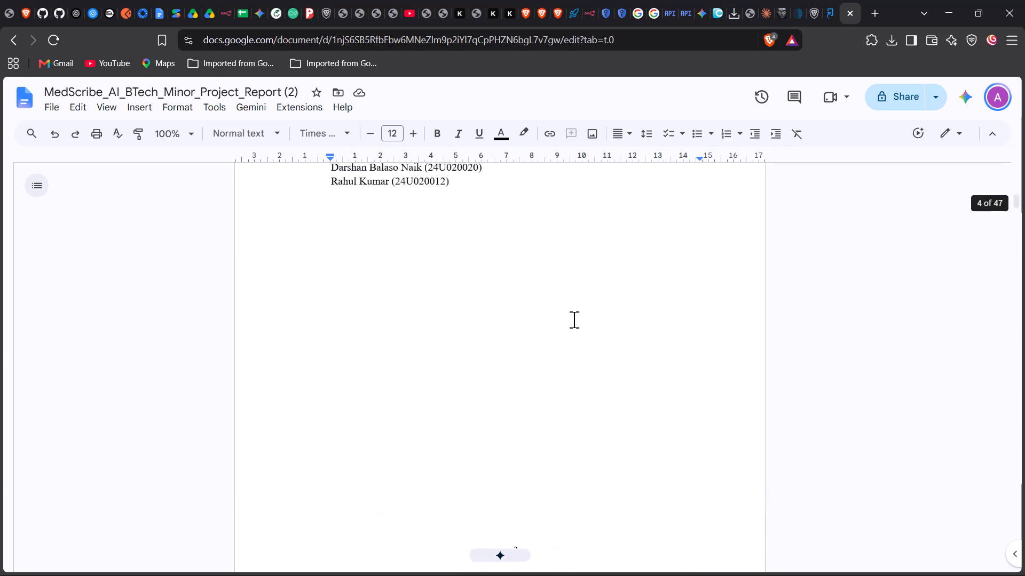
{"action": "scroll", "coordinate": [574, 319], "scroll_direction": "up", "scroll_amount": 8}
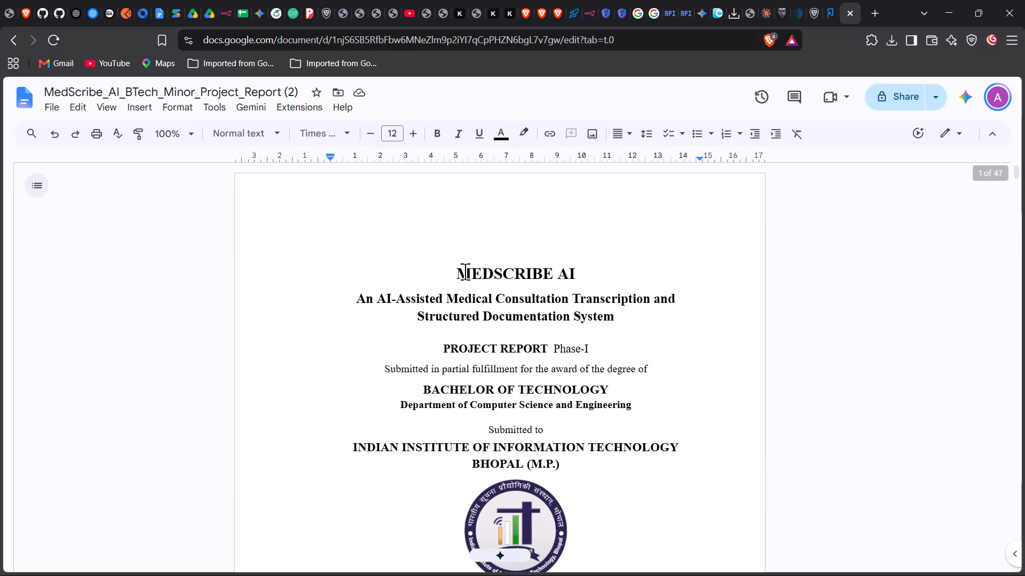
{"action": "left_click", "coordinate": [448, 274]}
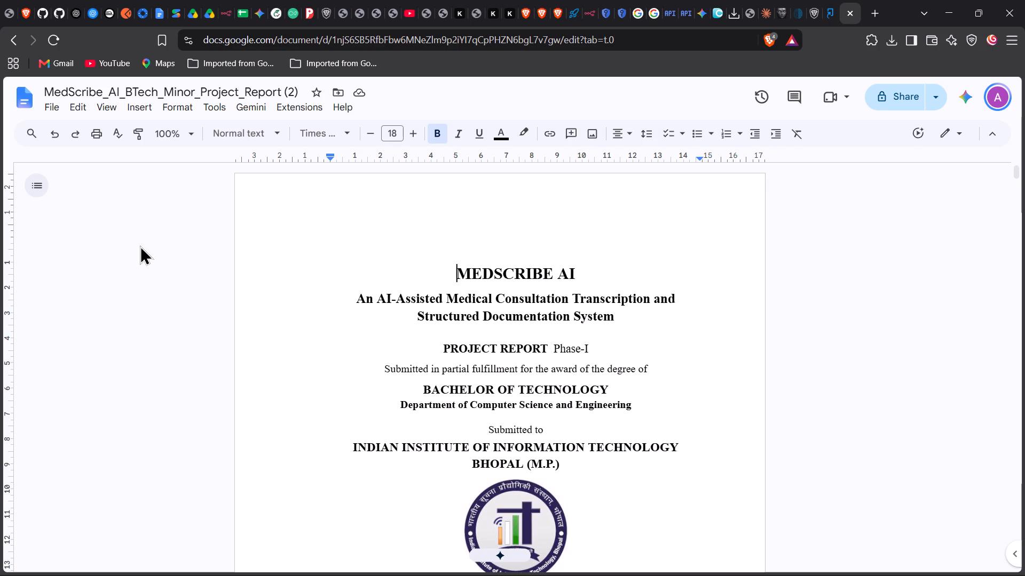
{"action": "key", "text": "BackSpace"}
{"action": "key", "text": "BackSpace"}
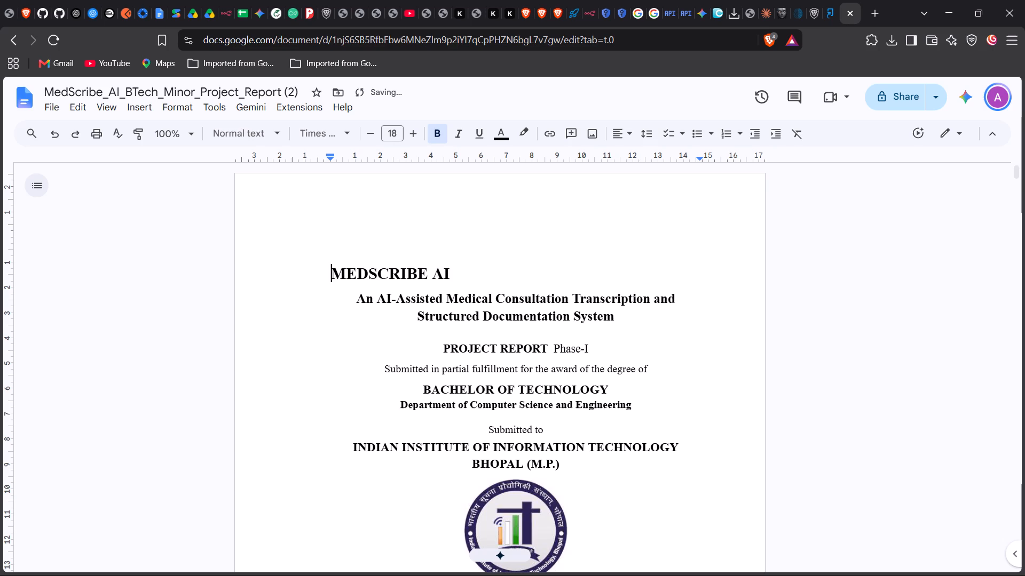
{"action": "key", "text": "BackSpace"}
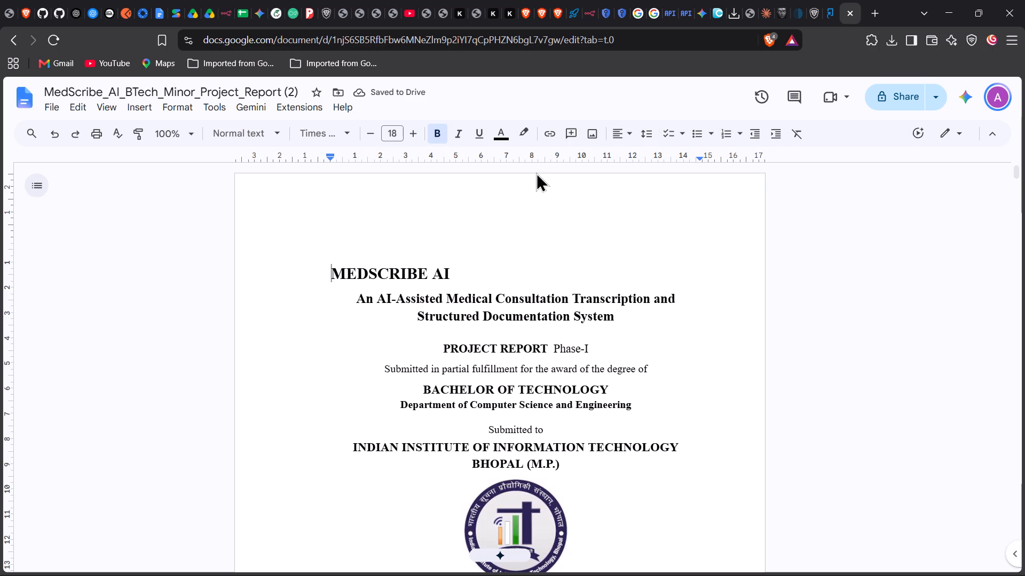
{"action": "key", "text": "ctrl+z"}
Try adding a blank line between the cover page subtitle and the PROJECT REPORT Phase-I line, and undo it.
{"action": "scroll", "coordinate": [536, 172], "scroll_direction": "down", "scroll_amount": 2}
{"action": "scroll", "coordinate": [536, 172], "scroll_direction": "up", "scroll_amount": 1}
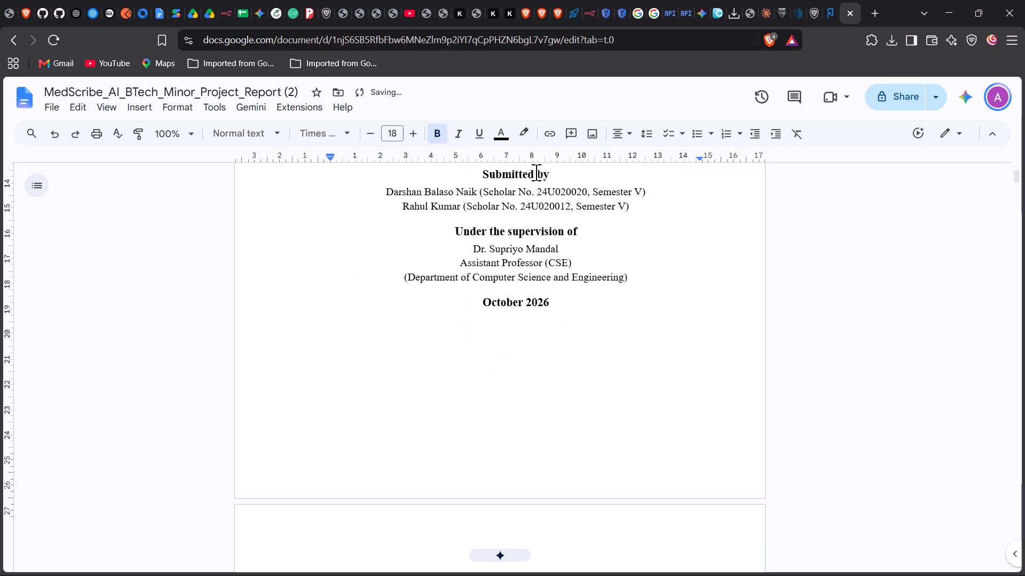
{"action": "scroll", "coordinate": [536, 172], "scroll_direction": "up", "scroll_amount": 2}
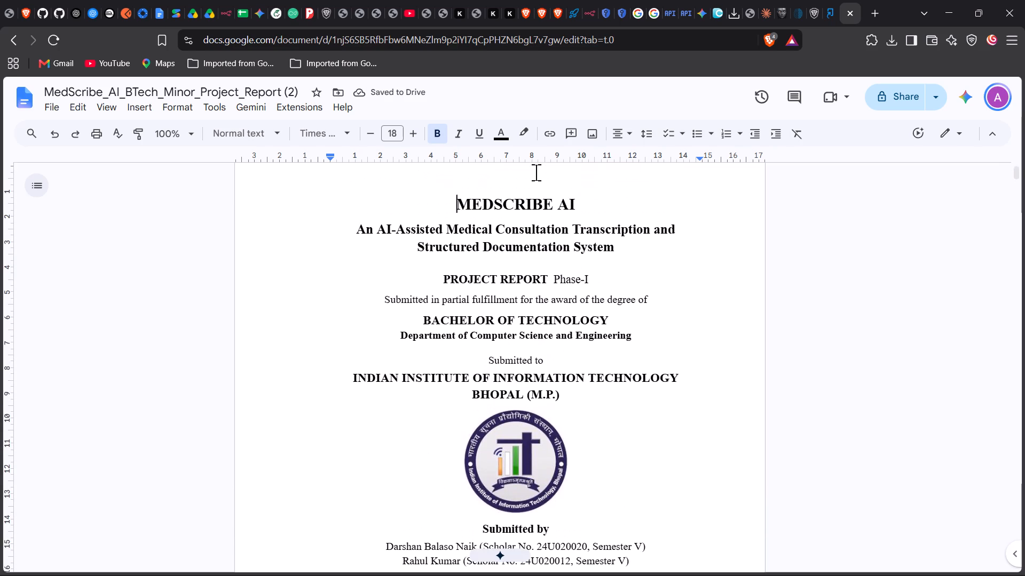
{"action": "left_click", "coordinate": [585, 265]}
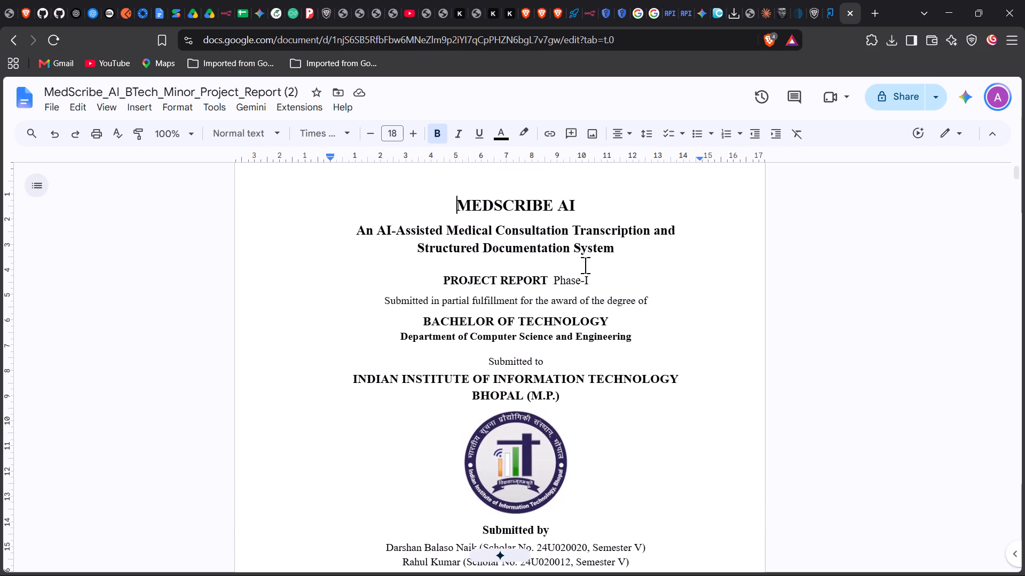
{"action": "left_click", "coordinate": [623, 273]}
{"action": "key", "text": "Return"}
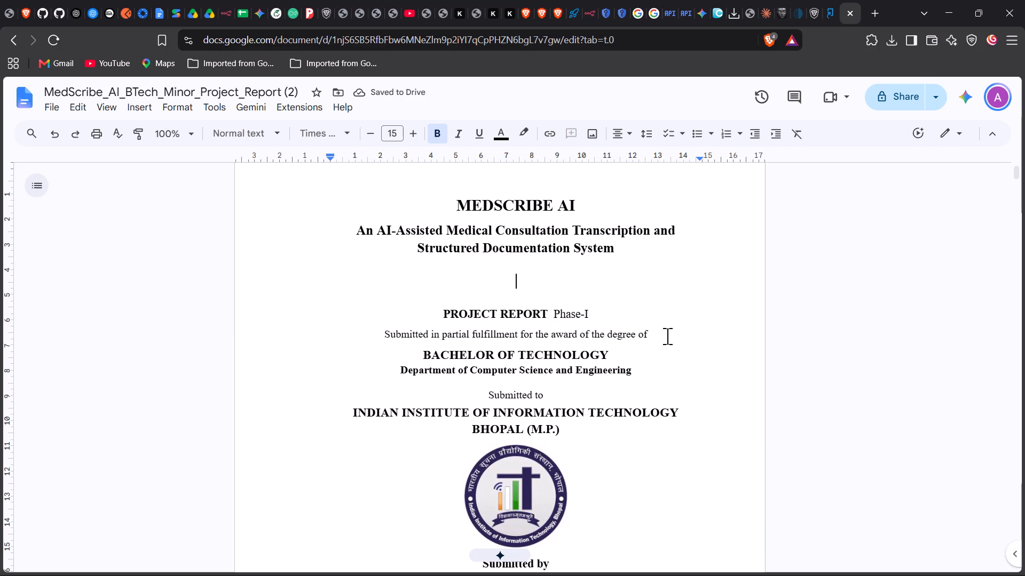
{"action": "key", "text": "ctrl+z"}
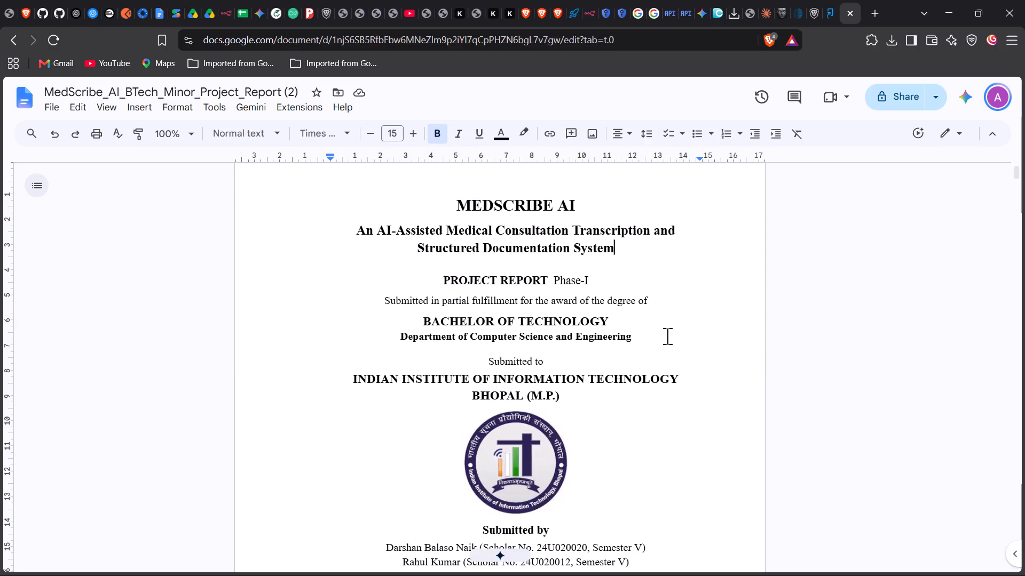
Search Windows for an app using the query w.
{"action": "key", "text": "e"}
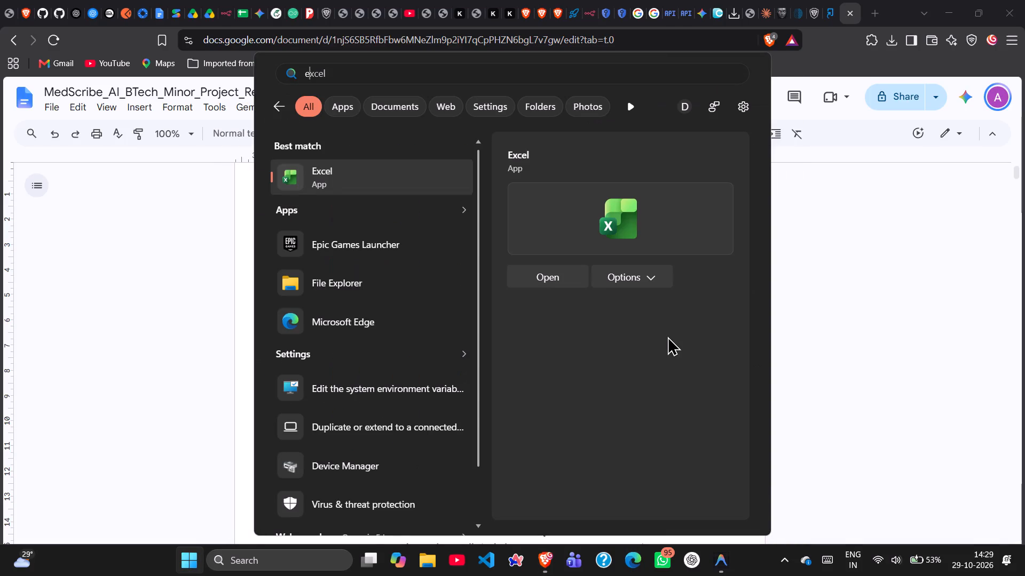
{"action": "key", "text": "BackSpace"}
{"action": "key", "text": "w"}
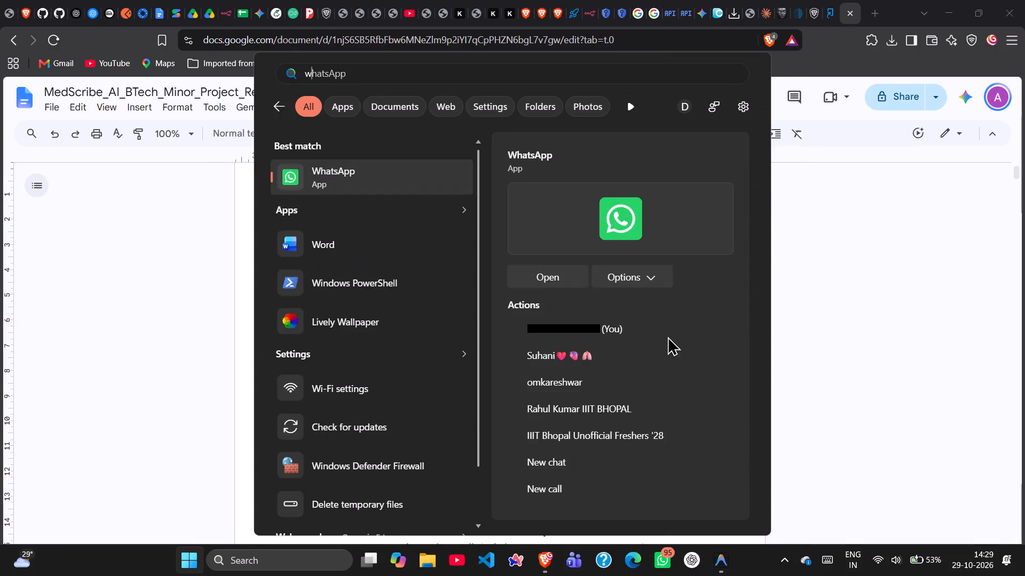
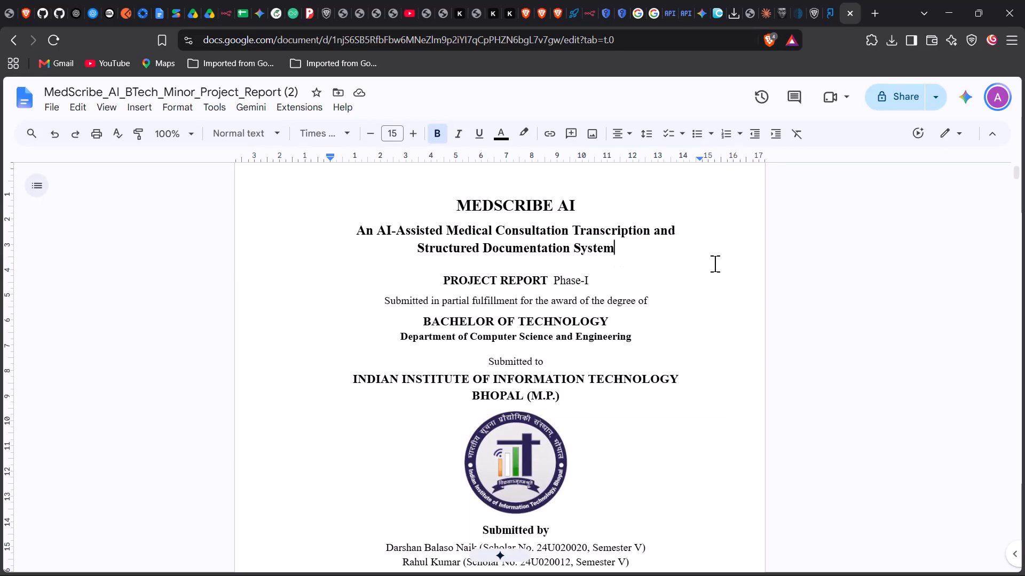
Add a blank line below the cover page subtitle and another below the Department of Computer Science and Engineering line.
{"action": "key", "text": "Return"}
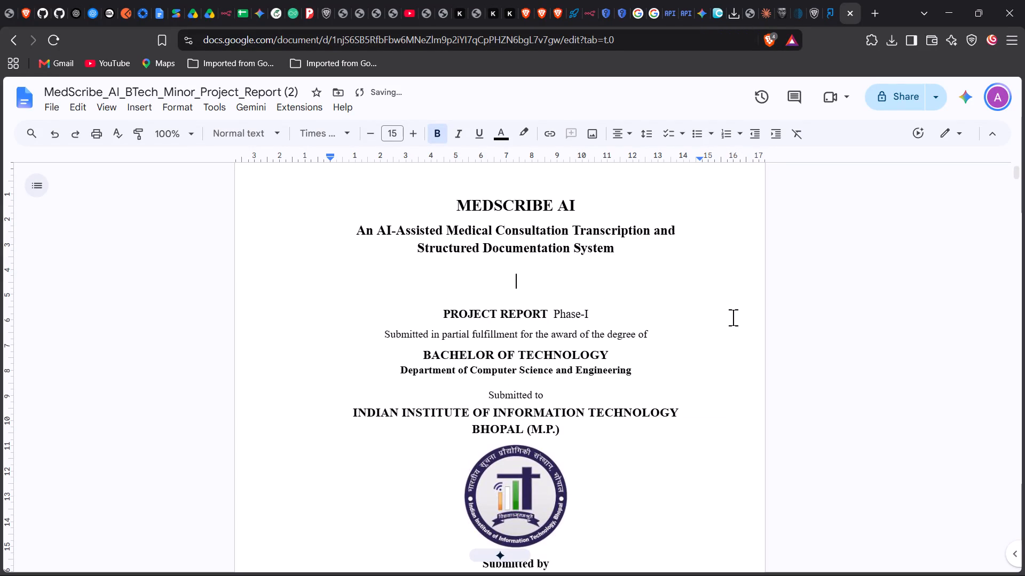
{"action": "left_click", "coordinate": [673, 371]}
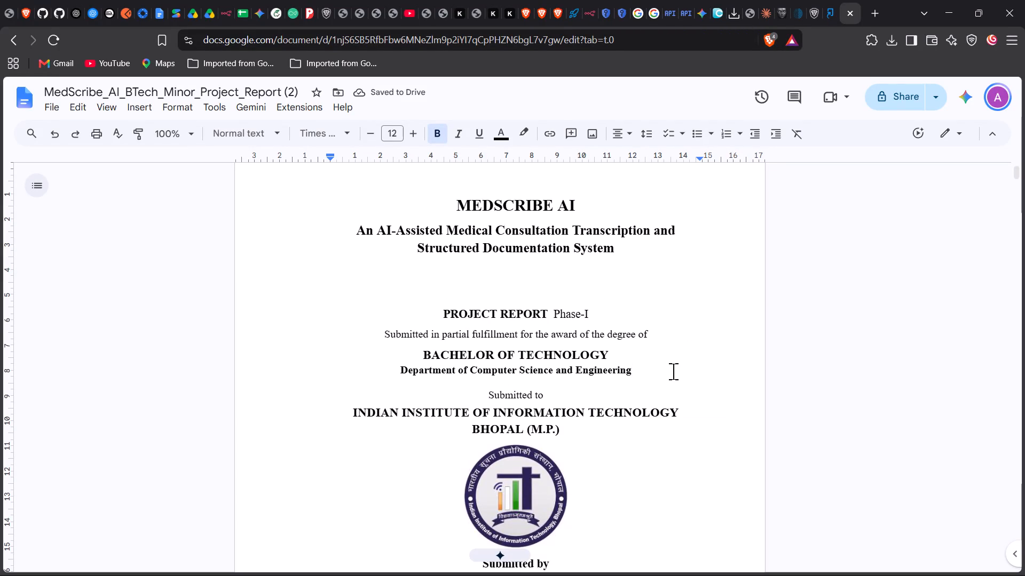
{"action": "key", "text": "Return"}
{"action": "scroll", "coordinate": [673, 371], "scroll_direction": "down", "scroll_amount": 1}
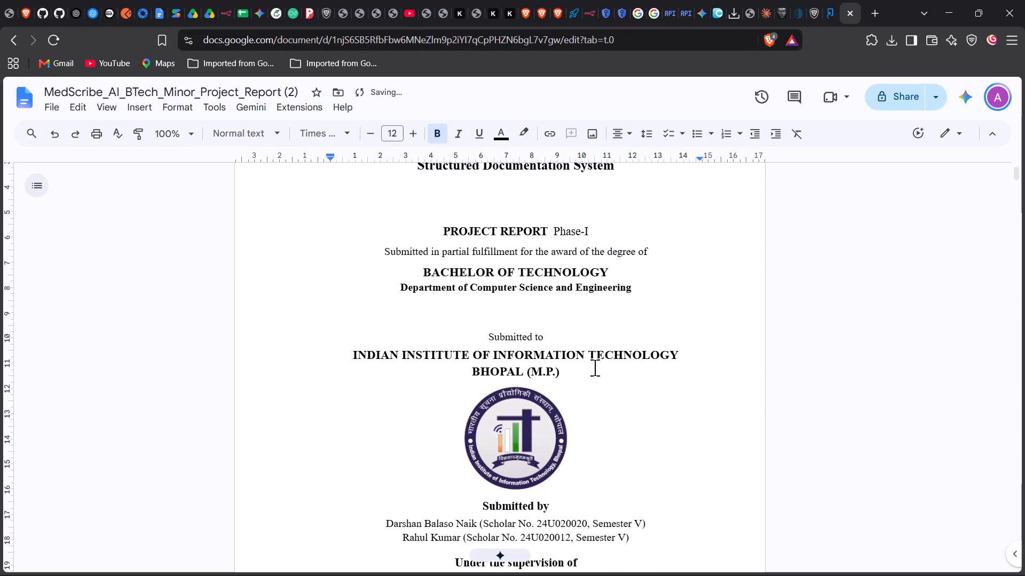
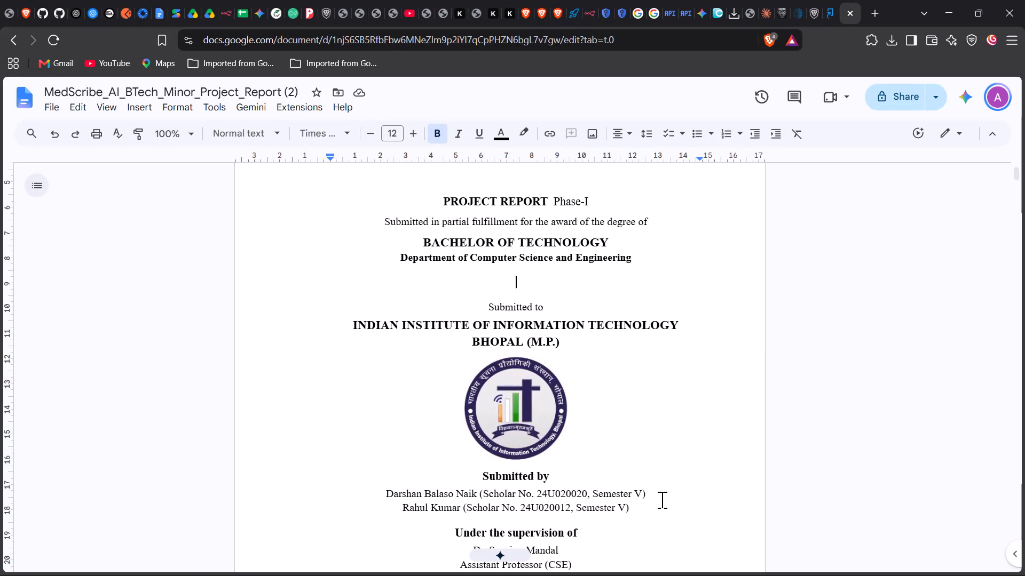
Add a blank line after the last student entry under Submitted by on the cover page.
{"action": "left_click", "coordinate": [674, 509]}
{"action": "key", "text": "backslash"}
{"action": "key", "text": "Return"}
{"action": "scroll", "coordinate": [674, 509], "scroll_direction": "down", "scroll_amount": 2}
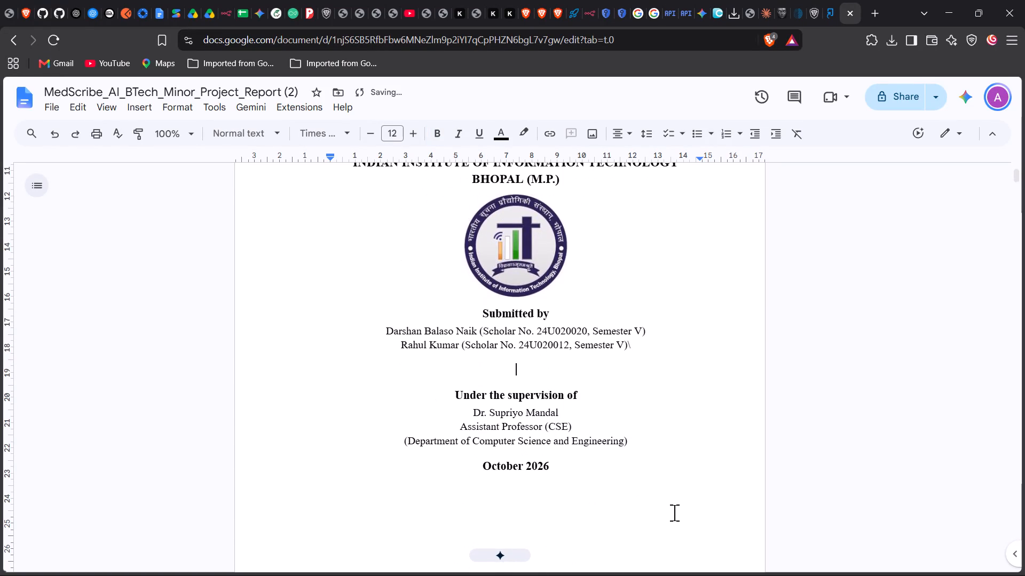
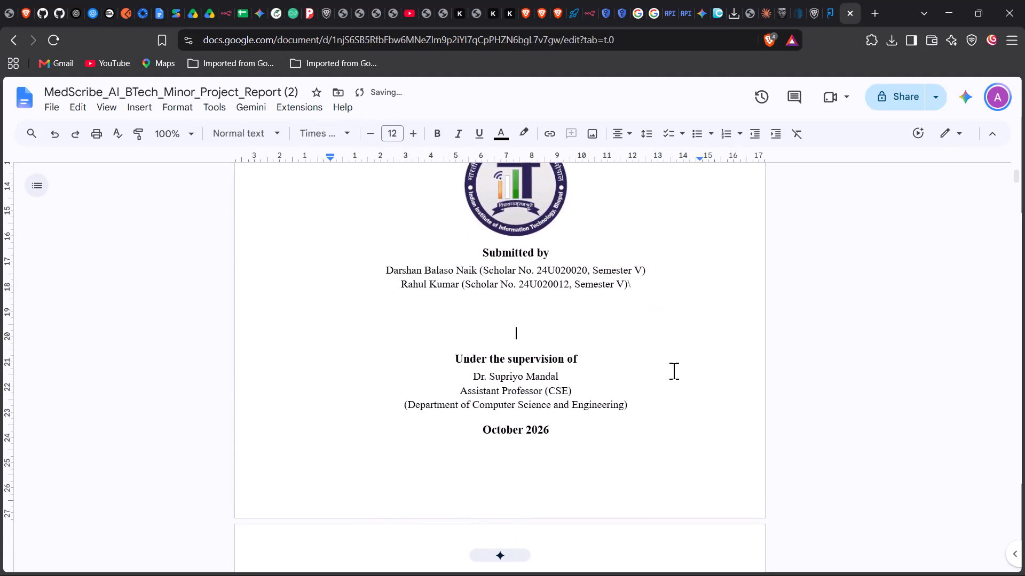
Insert a blank line between the logo and the Submitted by heading on the cover page.
{"action": "scroll", "coordinate": [674, 371], "scroll_direction": "up", "scroll_amount": 2}
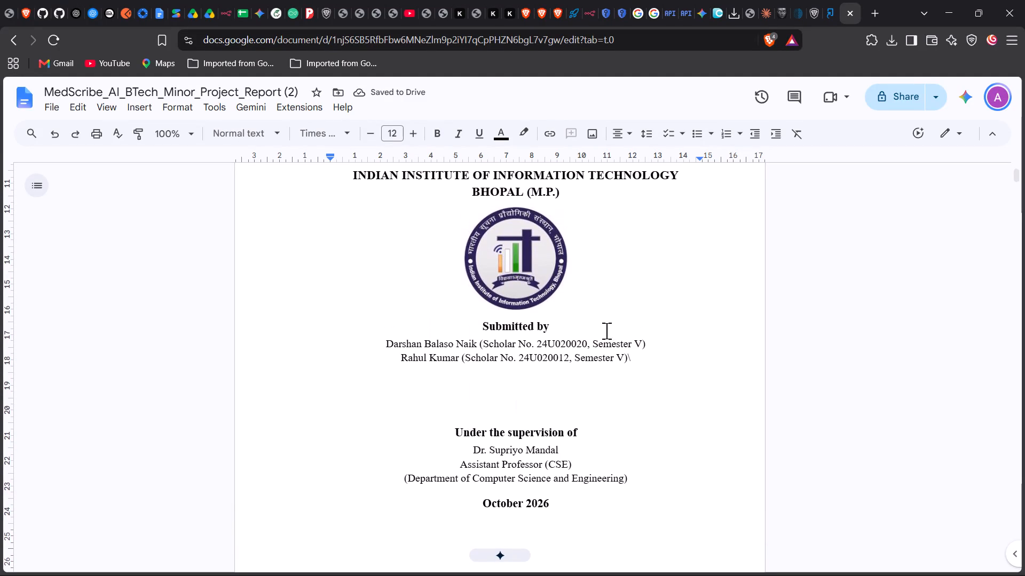
{"action": "left_click", "coordinate": [592, 318]}
{"action": "key", "text": "Return"}
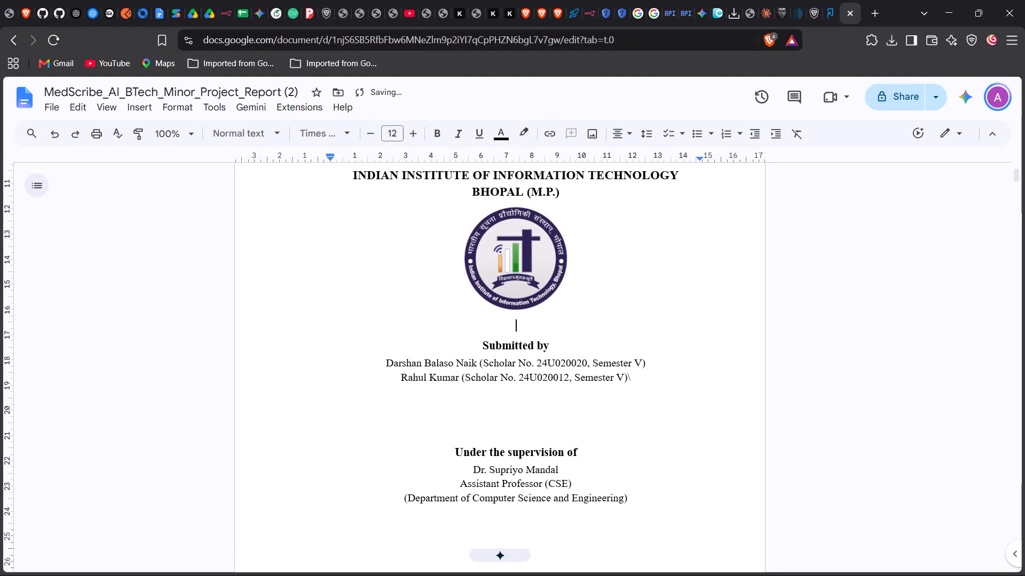
Remove one blank line above the Under the supervision of heading on the cover page.
{"action": "scroll", "coordinate": [592, 318], "scroll_direction": "up", "scroll_amount": 2}
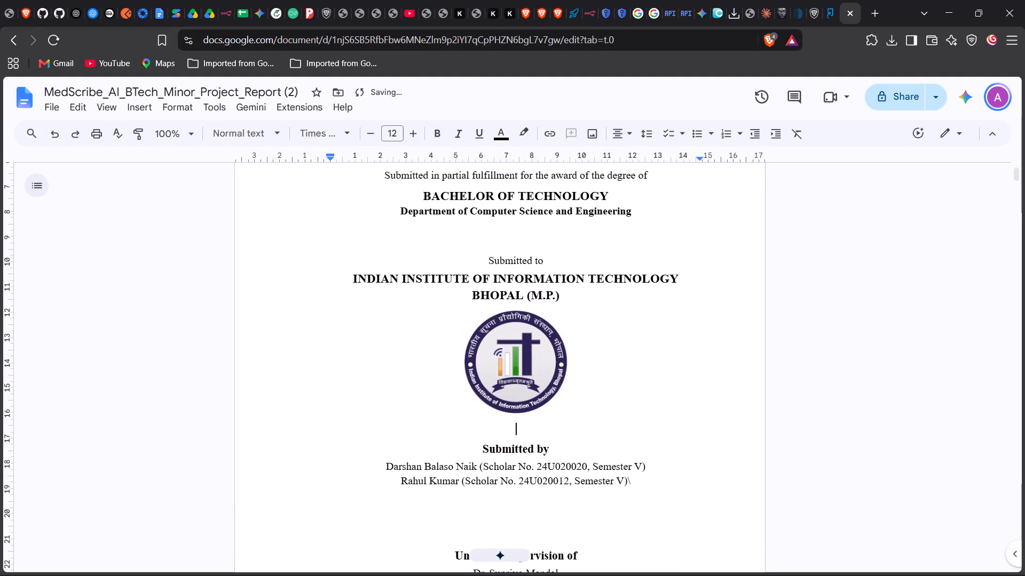
{"action": "scroll", "coordinate": [592, 318], "scroll_direction": "down", "scroll_amount": 2}
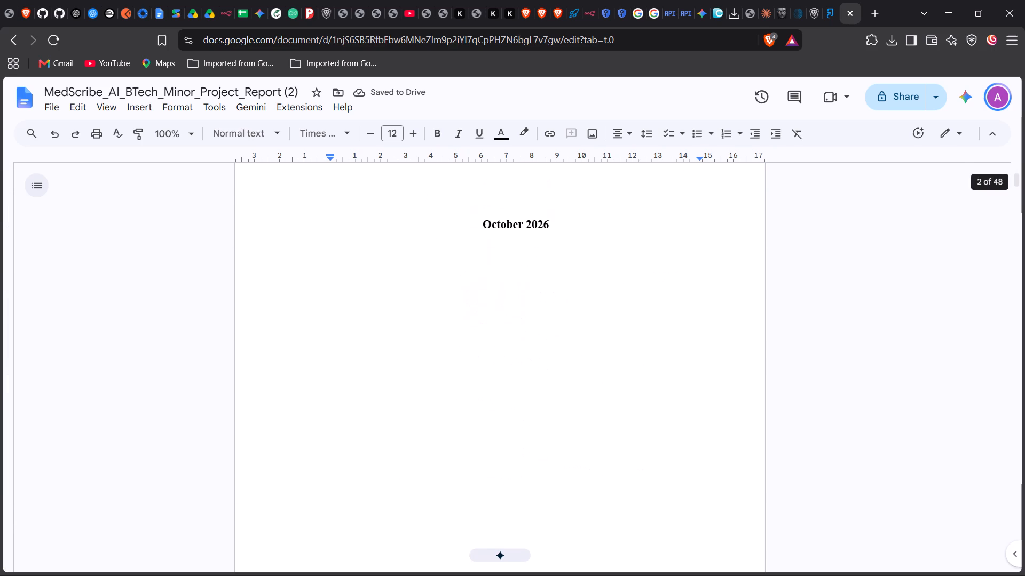
{"action": "scroll", "coordinate": [592, 318], "scroll_direction": "up", "scroll_amount": 6}
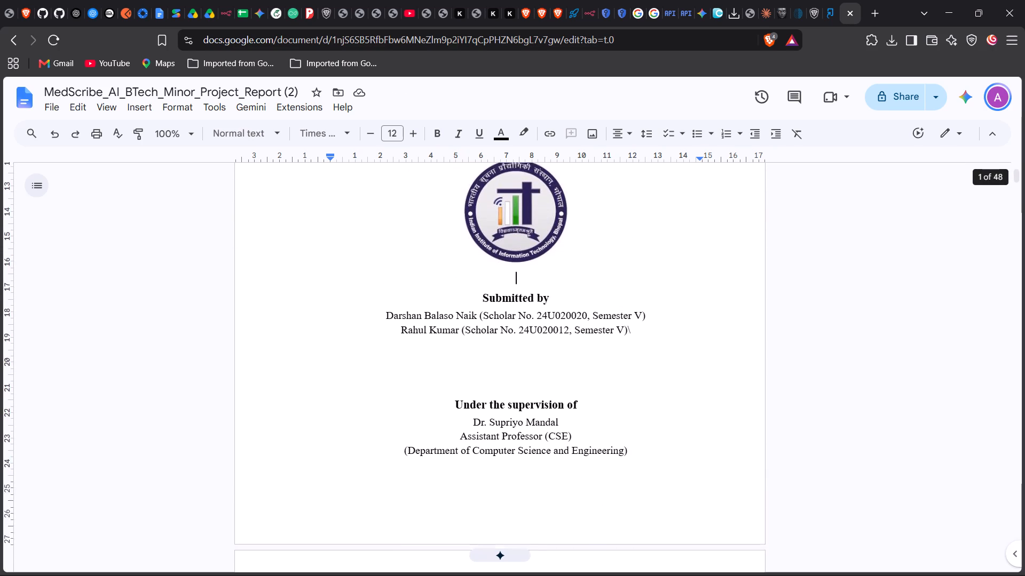
{"action": "left_click", "coordinate": [592, 367]}
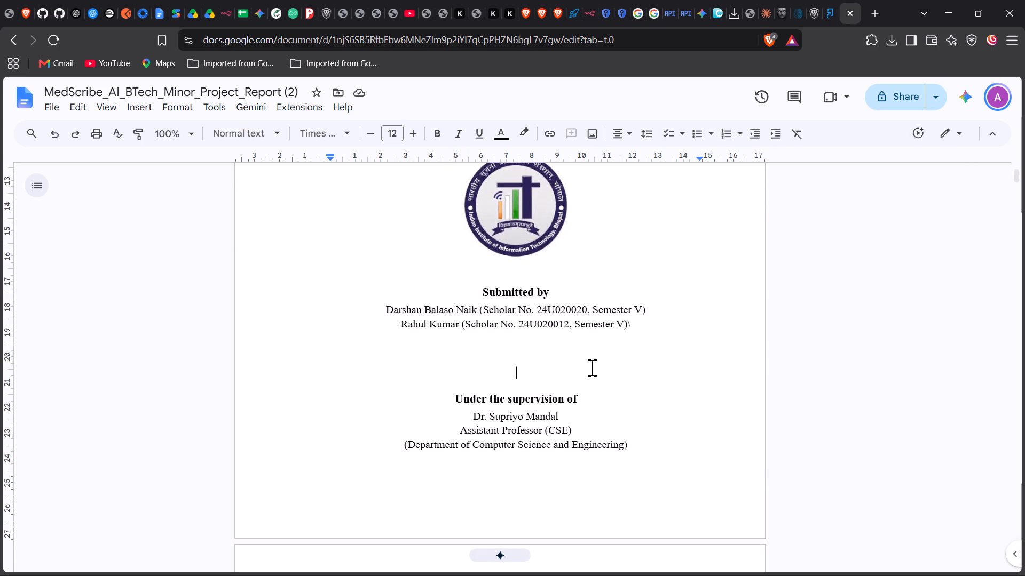
{"action": "key", "text": "BackSpace"}
{"action": "key", "text": "BackSpace"}
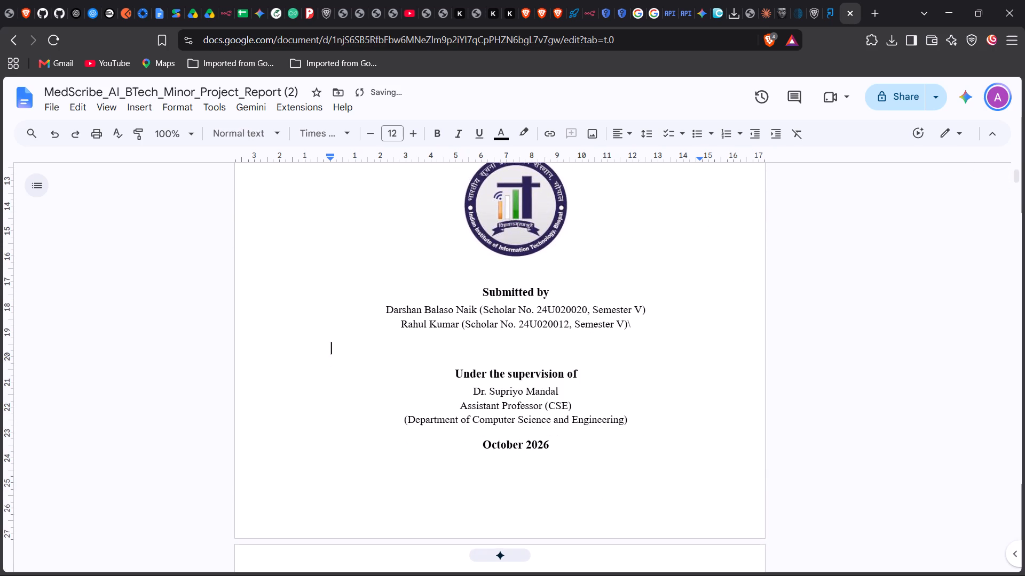
Review the spacing of the whole cover page and the layout of the certificate page that follows.
{"action": "scroll", "coordinate": [592, 367], "scroll_direction": "down", "scroll_amount": 1}
{"action": "scroll", "coordinate": [702, 250], "scroll_direction": "up", "scroll_amount": 1}
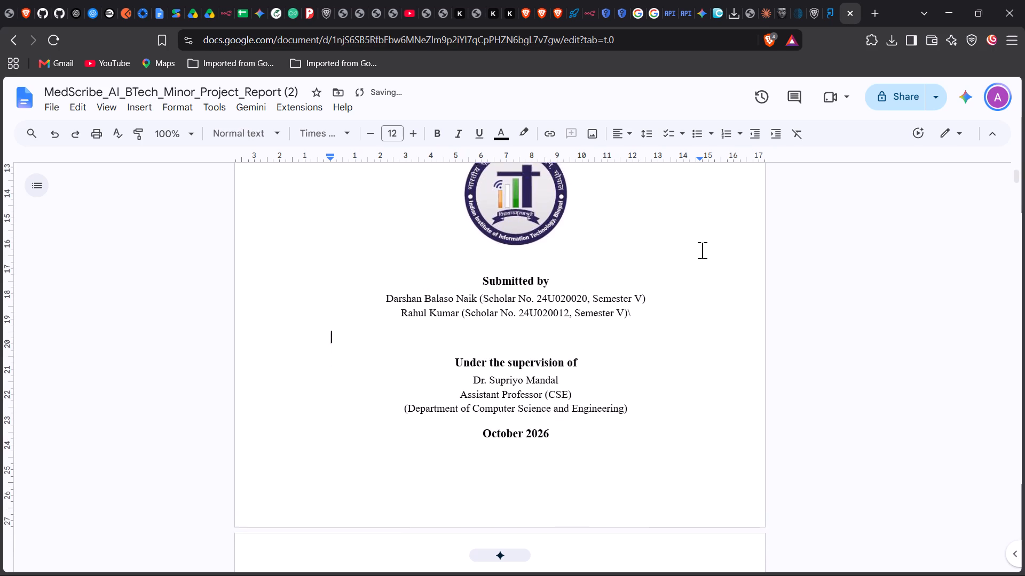
{"action": "scroll", "coordinate": [702, 250], "scroll_direction": "up", "scroll_amount": 4}
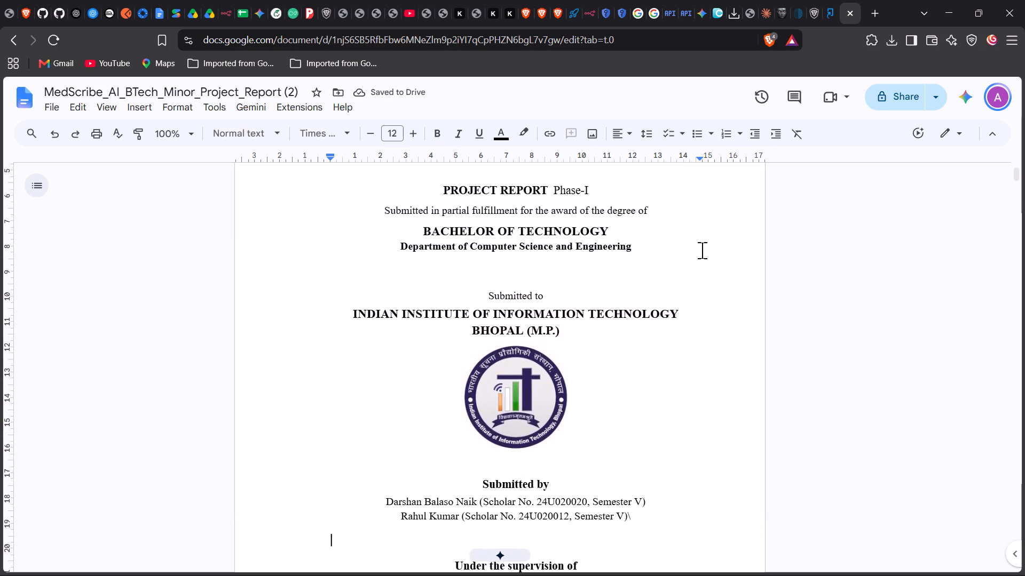
{"action": "scroll", "coordinate": [702, 250], "scroll_direction": "up", "scroll_amount": 4}
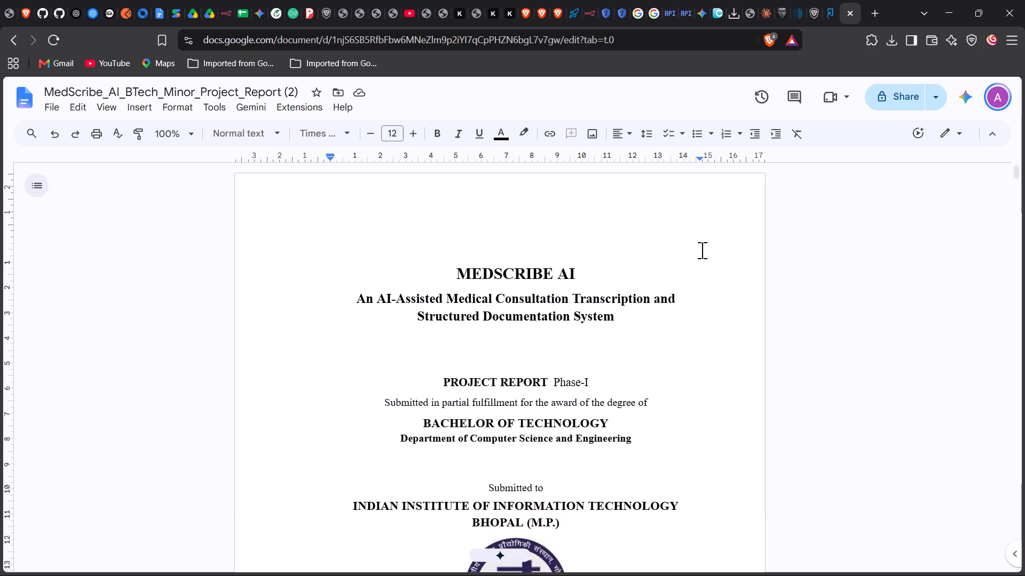
{"action": "left_click", "coordinate": [573, 343]}
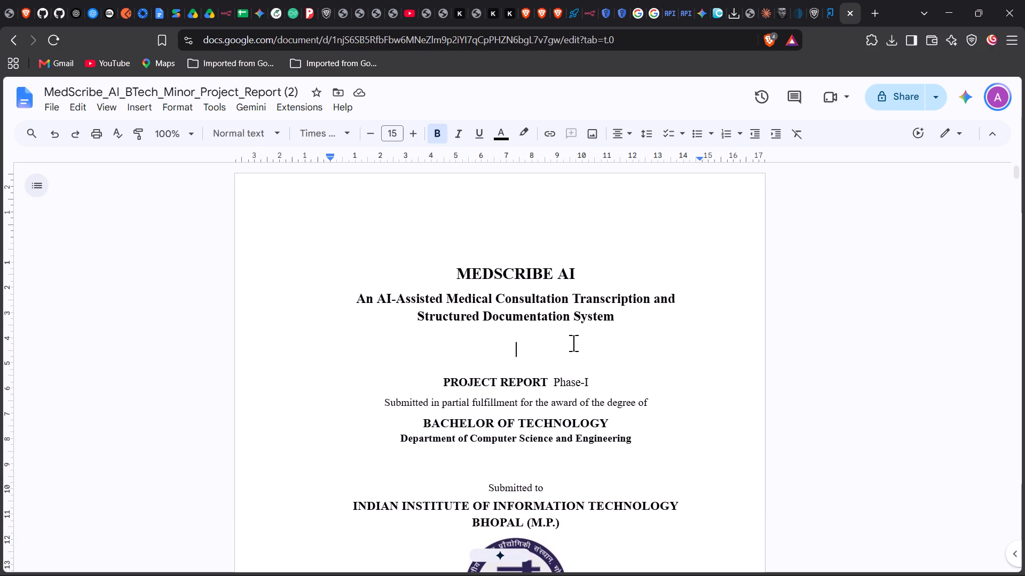
{"action": "scroll", "coordinate": [573, 343], "scroll_direction": "down", "scroll_amount": 1}
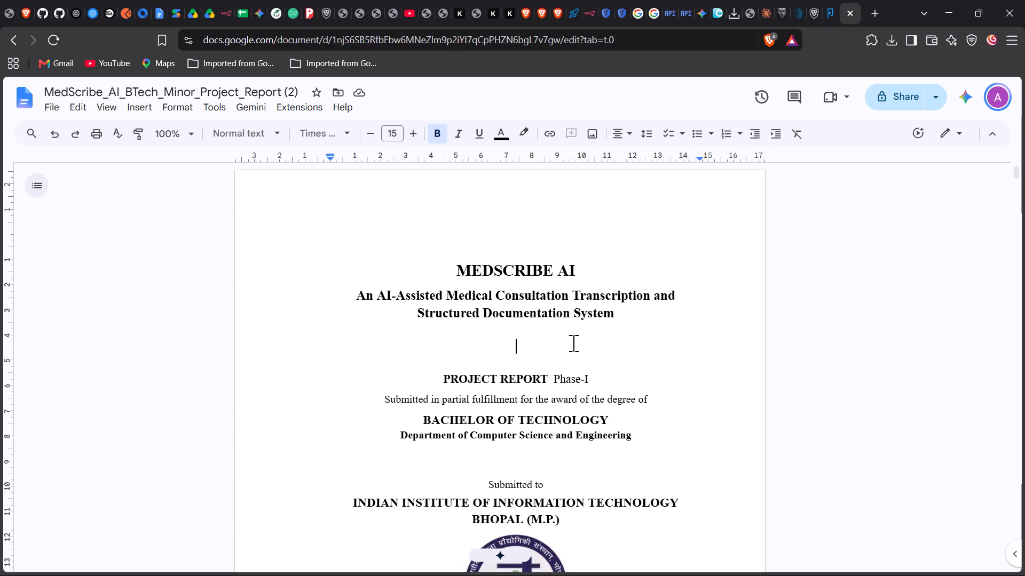
{"action": "scroll", "coordinate": [573, 343], "scroll_direction": "down", "scroll_amount": 4}
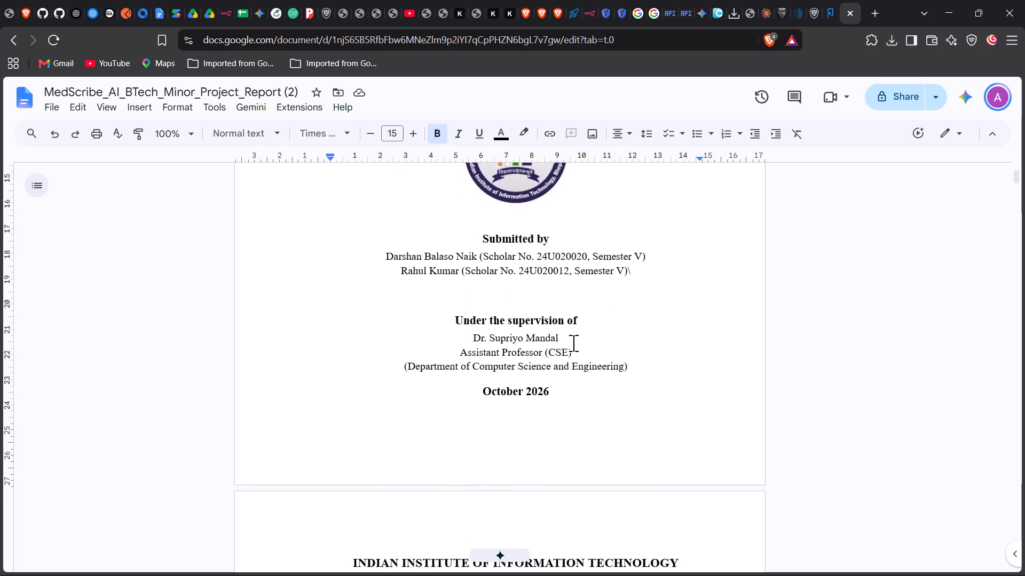
{"action": "scroll", "coordinate": [573, 343], "scroll_direction": "down", "scroll_amount": 2}
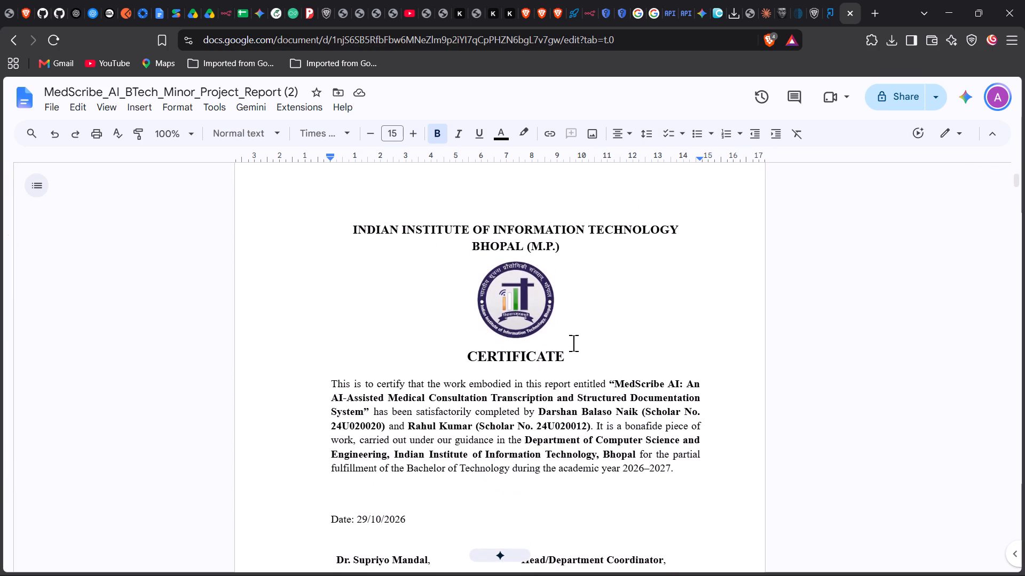
{"action": "scroll", "coordinate": [573, 343], "scroll_direction": "down", "scroll_amount": 4}
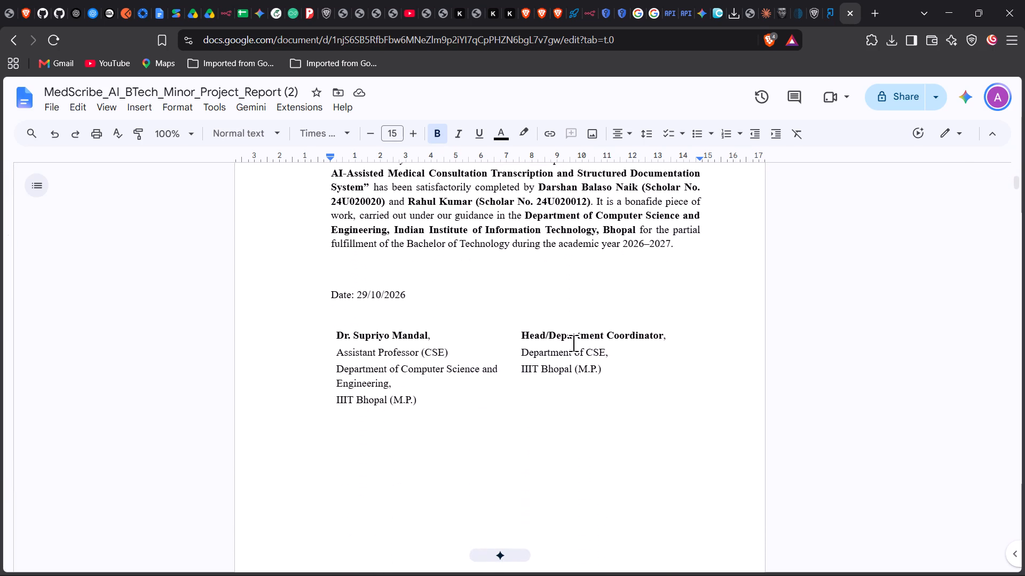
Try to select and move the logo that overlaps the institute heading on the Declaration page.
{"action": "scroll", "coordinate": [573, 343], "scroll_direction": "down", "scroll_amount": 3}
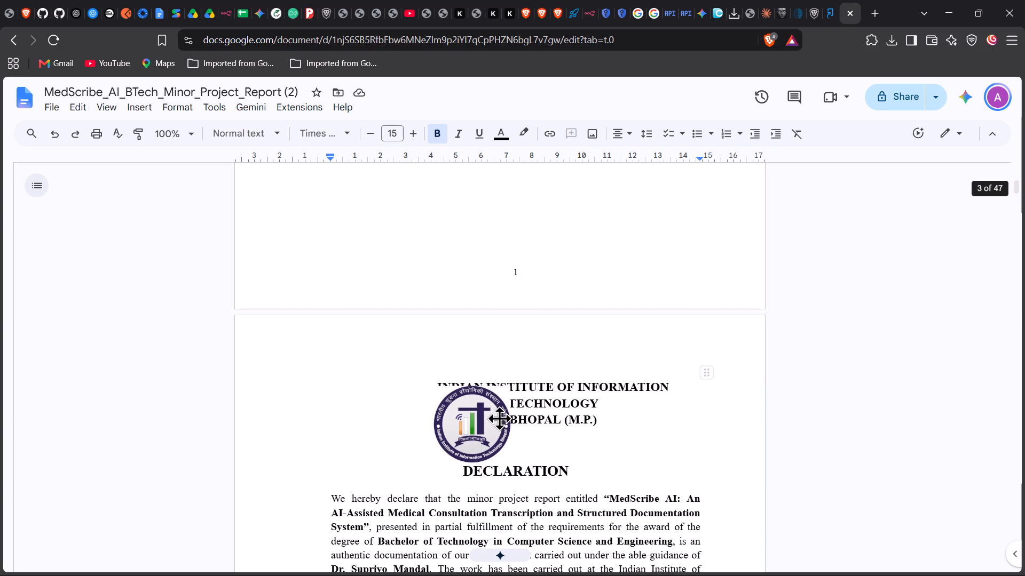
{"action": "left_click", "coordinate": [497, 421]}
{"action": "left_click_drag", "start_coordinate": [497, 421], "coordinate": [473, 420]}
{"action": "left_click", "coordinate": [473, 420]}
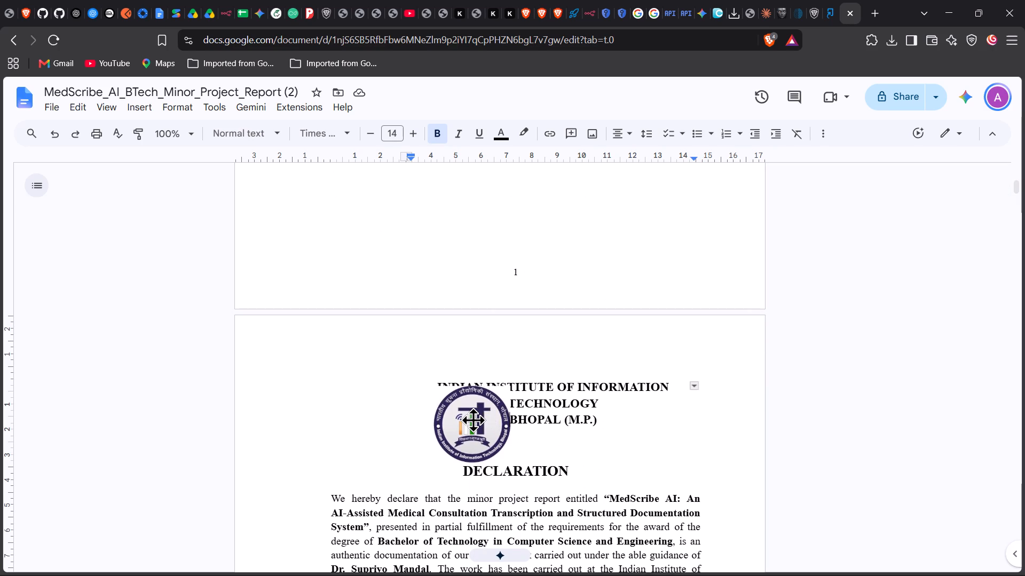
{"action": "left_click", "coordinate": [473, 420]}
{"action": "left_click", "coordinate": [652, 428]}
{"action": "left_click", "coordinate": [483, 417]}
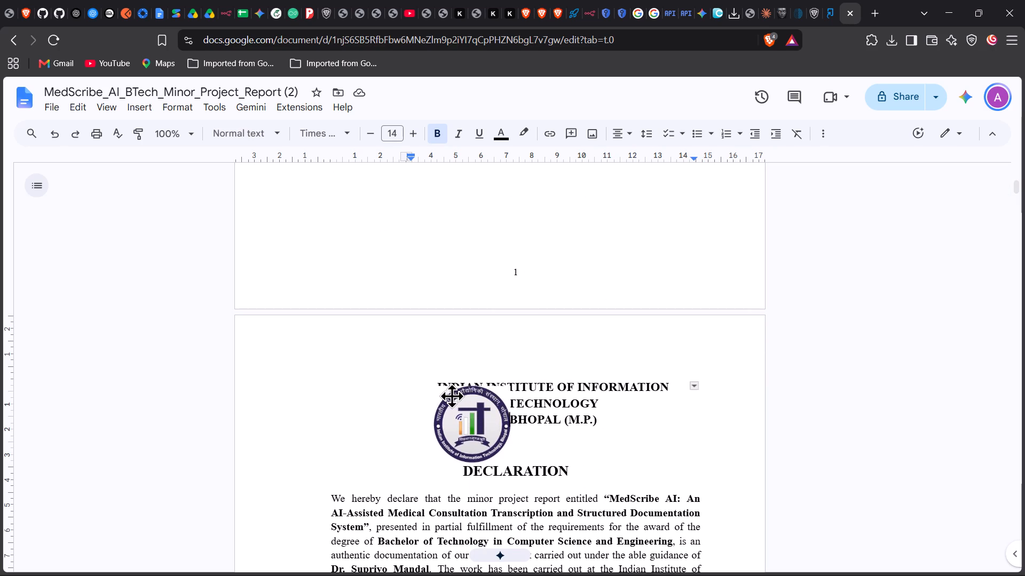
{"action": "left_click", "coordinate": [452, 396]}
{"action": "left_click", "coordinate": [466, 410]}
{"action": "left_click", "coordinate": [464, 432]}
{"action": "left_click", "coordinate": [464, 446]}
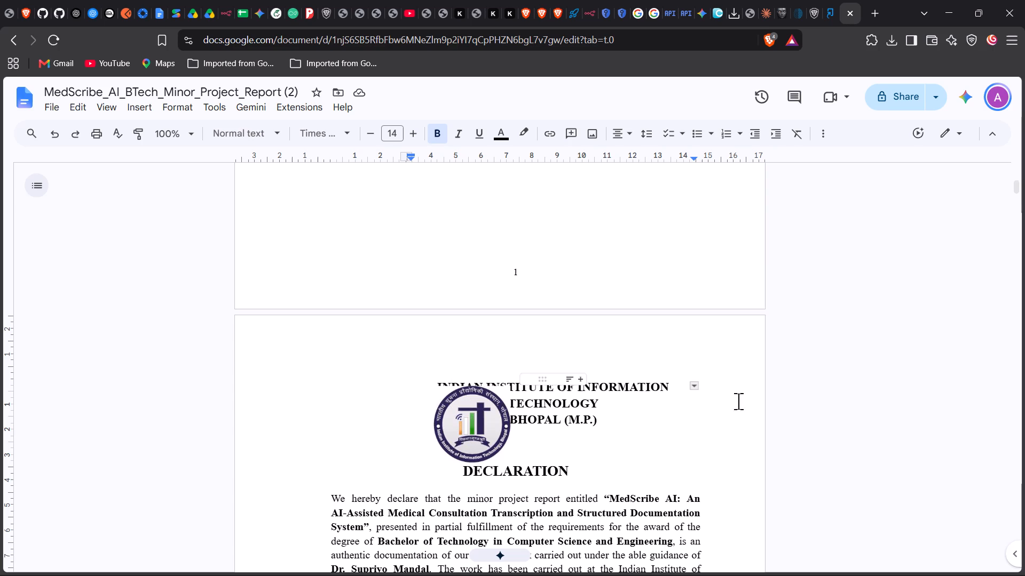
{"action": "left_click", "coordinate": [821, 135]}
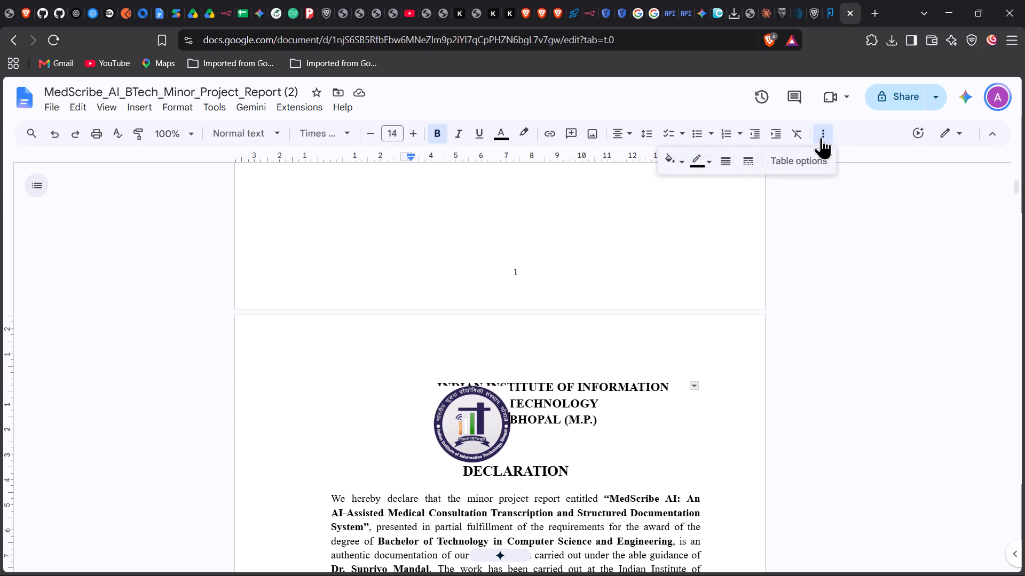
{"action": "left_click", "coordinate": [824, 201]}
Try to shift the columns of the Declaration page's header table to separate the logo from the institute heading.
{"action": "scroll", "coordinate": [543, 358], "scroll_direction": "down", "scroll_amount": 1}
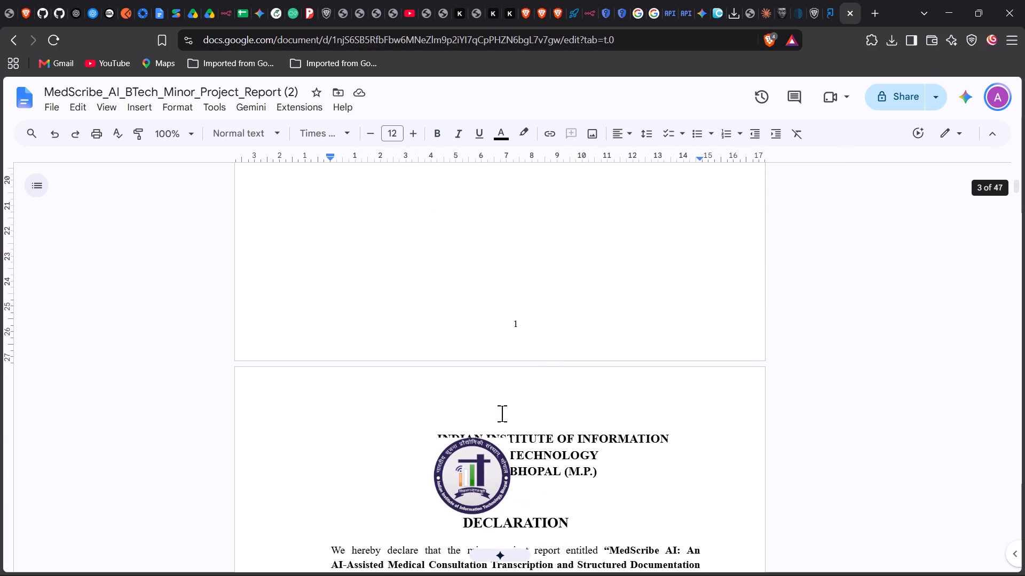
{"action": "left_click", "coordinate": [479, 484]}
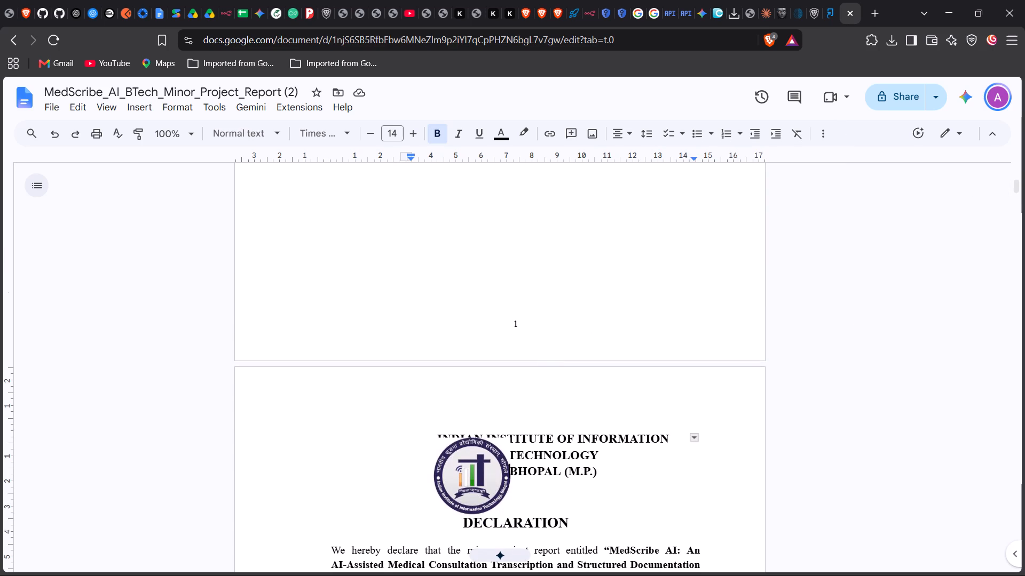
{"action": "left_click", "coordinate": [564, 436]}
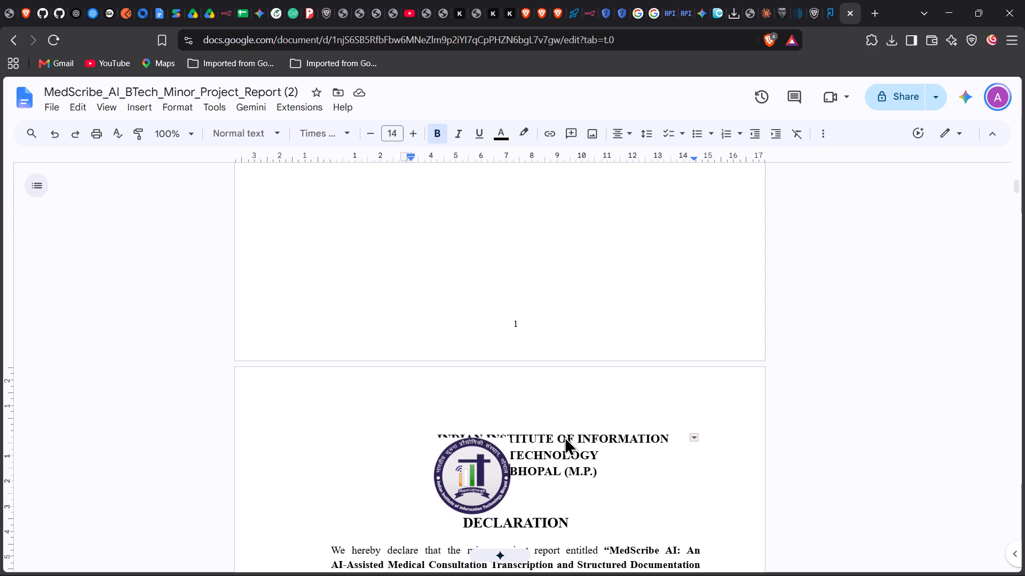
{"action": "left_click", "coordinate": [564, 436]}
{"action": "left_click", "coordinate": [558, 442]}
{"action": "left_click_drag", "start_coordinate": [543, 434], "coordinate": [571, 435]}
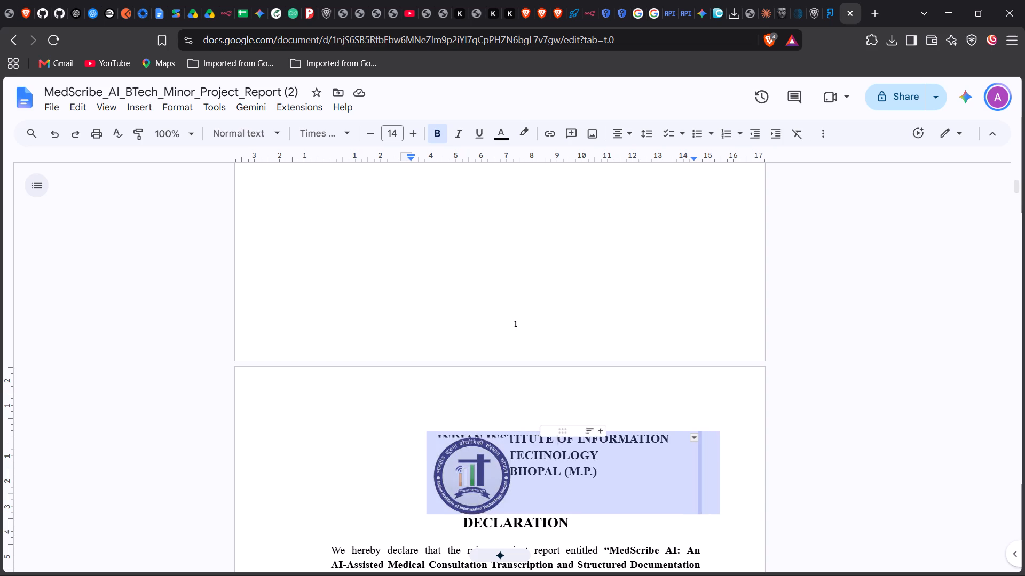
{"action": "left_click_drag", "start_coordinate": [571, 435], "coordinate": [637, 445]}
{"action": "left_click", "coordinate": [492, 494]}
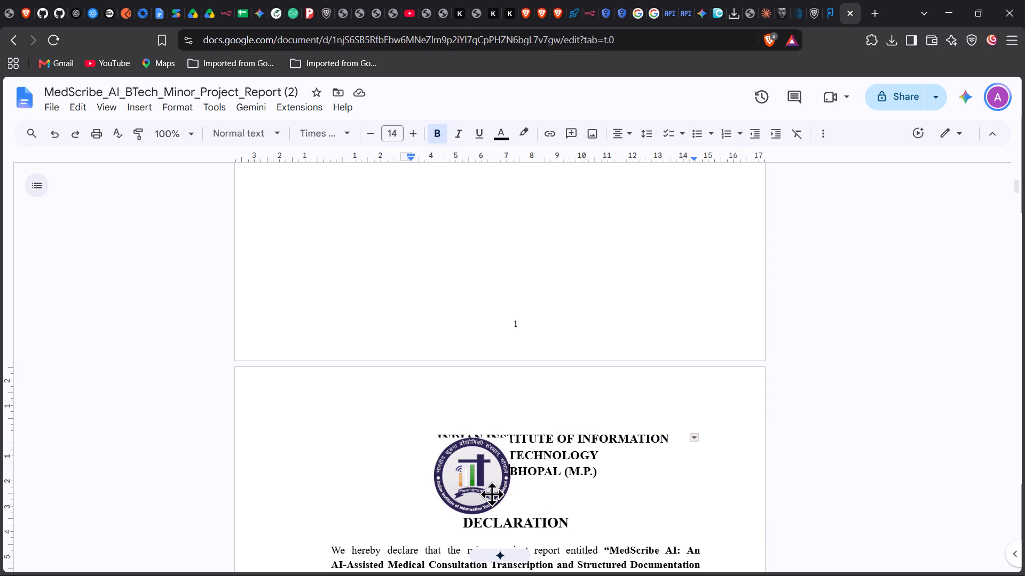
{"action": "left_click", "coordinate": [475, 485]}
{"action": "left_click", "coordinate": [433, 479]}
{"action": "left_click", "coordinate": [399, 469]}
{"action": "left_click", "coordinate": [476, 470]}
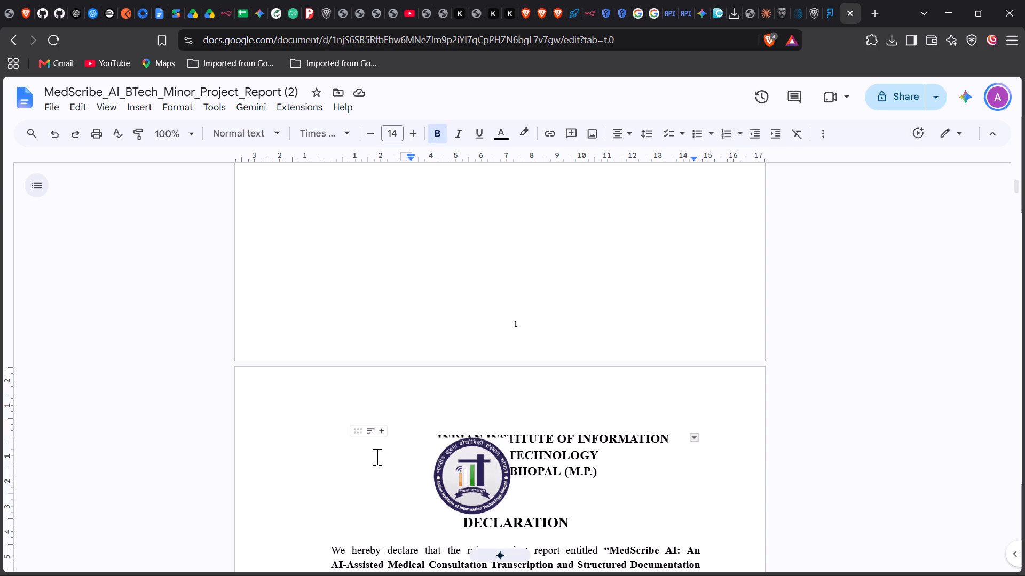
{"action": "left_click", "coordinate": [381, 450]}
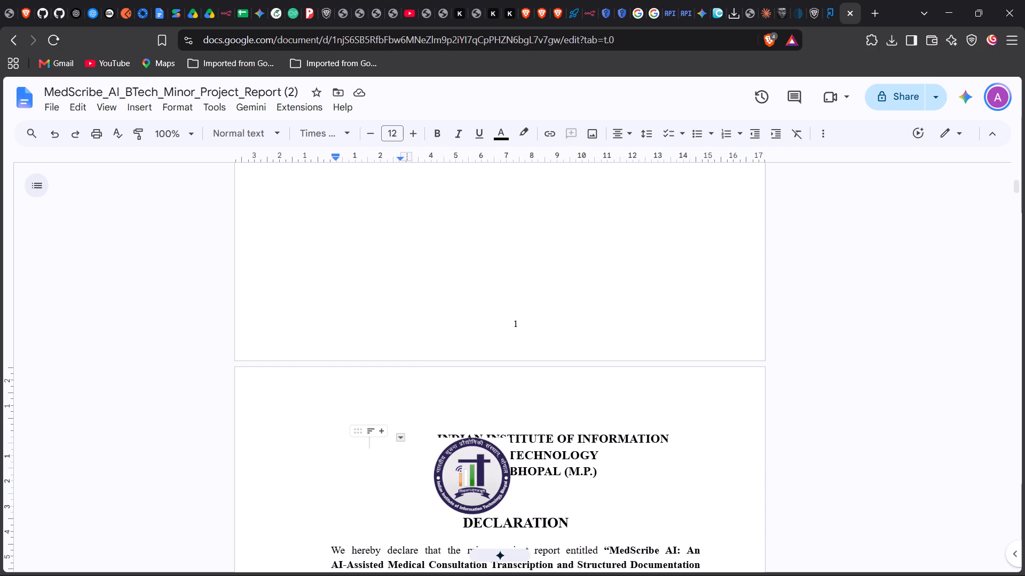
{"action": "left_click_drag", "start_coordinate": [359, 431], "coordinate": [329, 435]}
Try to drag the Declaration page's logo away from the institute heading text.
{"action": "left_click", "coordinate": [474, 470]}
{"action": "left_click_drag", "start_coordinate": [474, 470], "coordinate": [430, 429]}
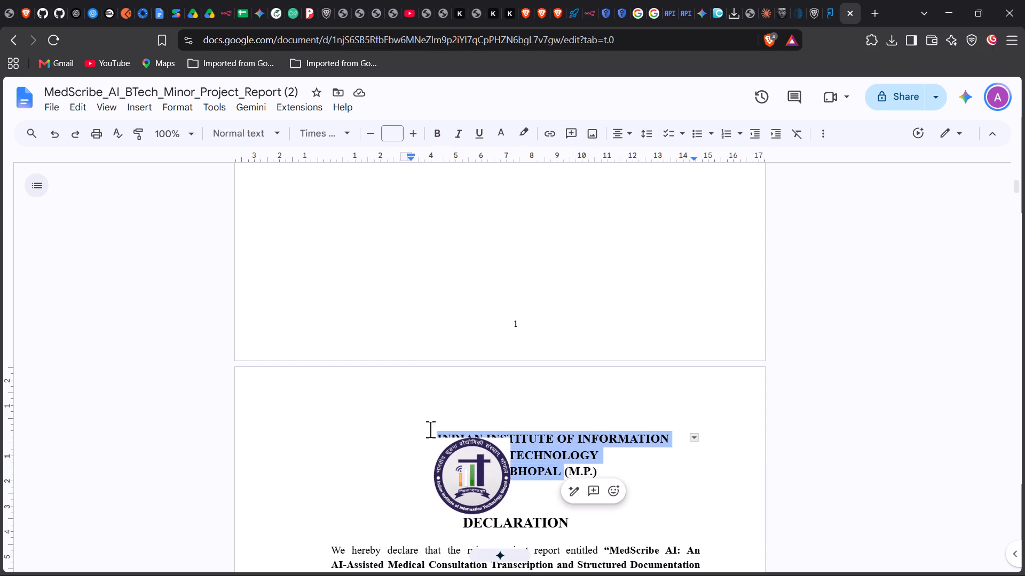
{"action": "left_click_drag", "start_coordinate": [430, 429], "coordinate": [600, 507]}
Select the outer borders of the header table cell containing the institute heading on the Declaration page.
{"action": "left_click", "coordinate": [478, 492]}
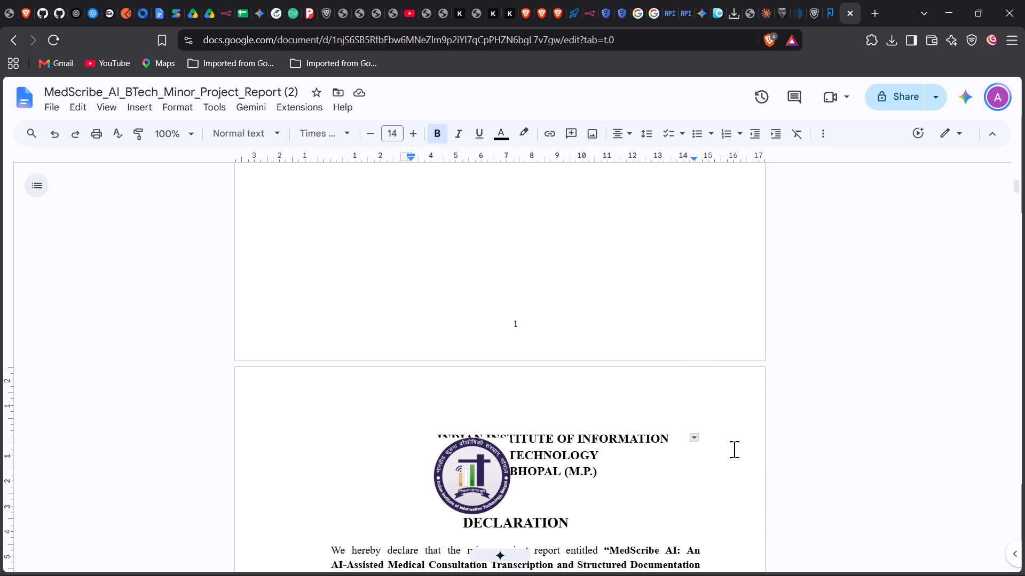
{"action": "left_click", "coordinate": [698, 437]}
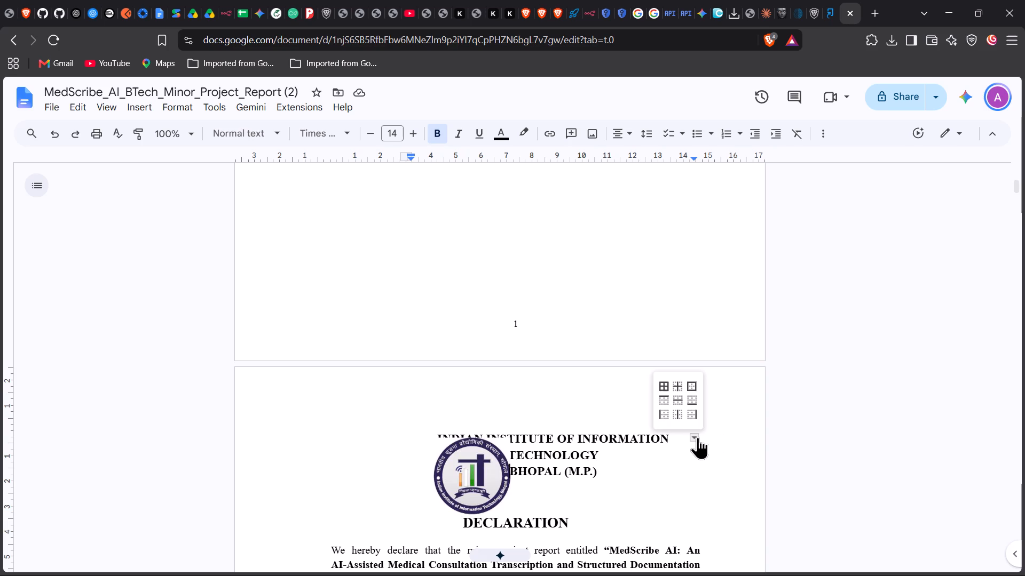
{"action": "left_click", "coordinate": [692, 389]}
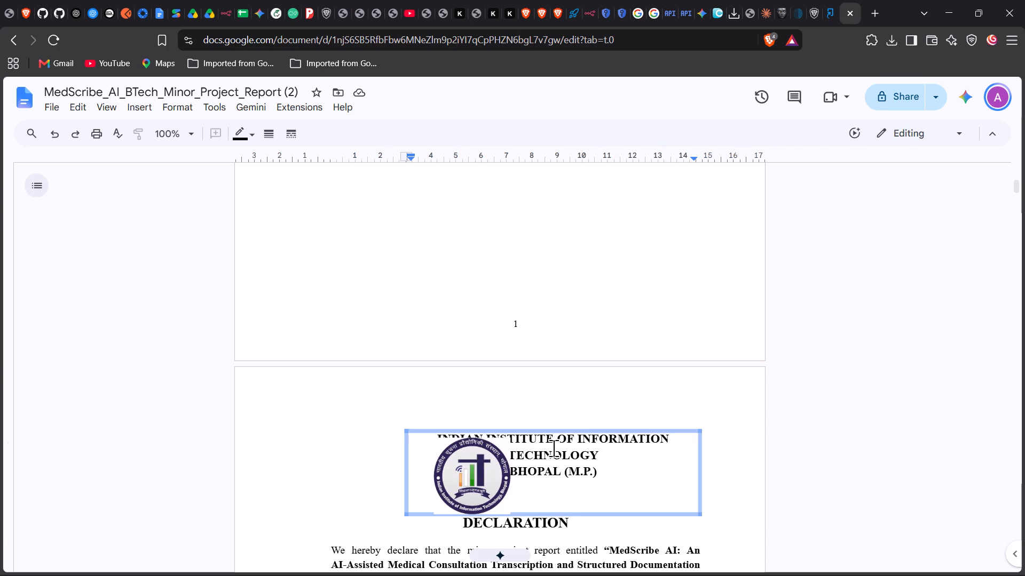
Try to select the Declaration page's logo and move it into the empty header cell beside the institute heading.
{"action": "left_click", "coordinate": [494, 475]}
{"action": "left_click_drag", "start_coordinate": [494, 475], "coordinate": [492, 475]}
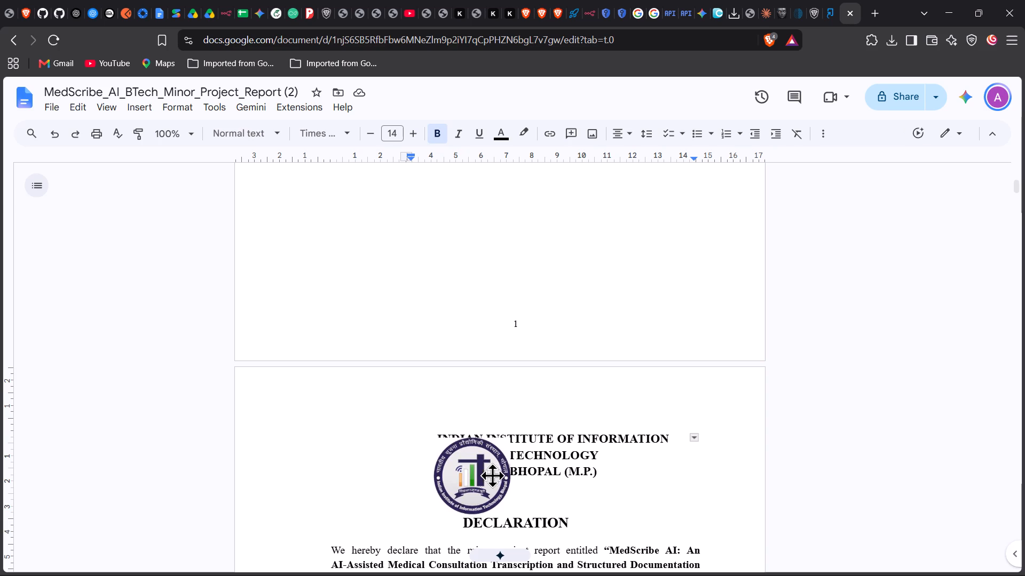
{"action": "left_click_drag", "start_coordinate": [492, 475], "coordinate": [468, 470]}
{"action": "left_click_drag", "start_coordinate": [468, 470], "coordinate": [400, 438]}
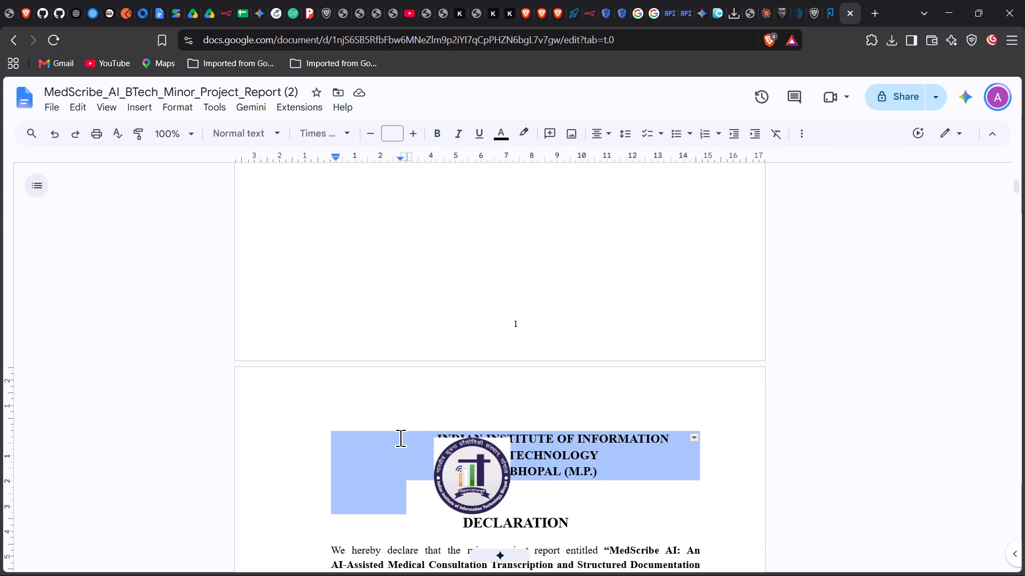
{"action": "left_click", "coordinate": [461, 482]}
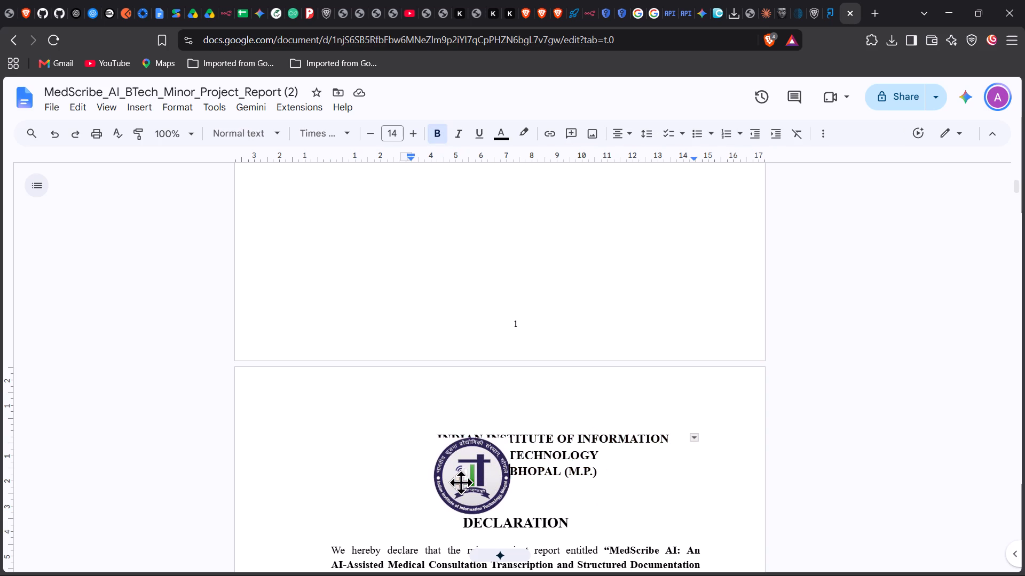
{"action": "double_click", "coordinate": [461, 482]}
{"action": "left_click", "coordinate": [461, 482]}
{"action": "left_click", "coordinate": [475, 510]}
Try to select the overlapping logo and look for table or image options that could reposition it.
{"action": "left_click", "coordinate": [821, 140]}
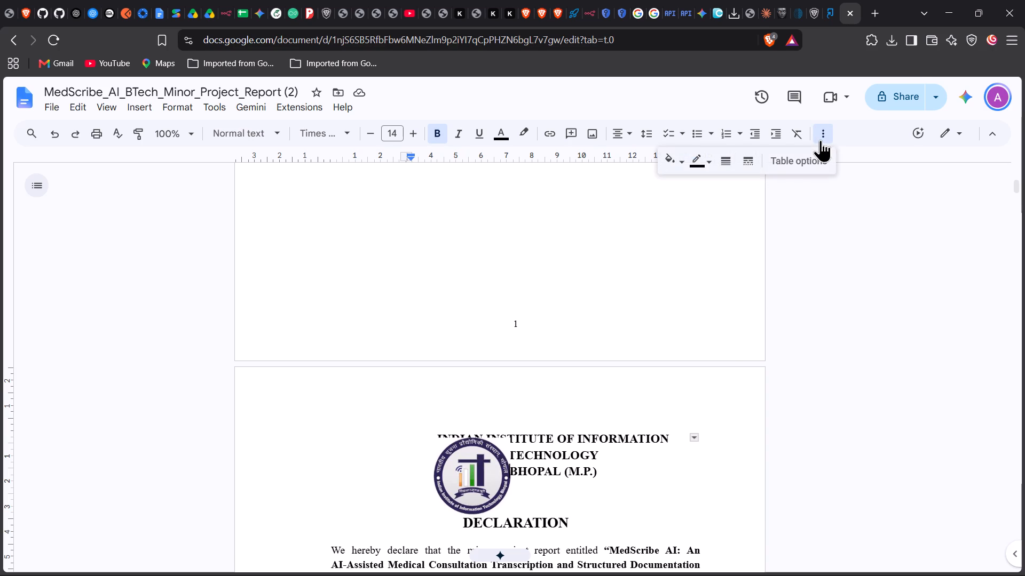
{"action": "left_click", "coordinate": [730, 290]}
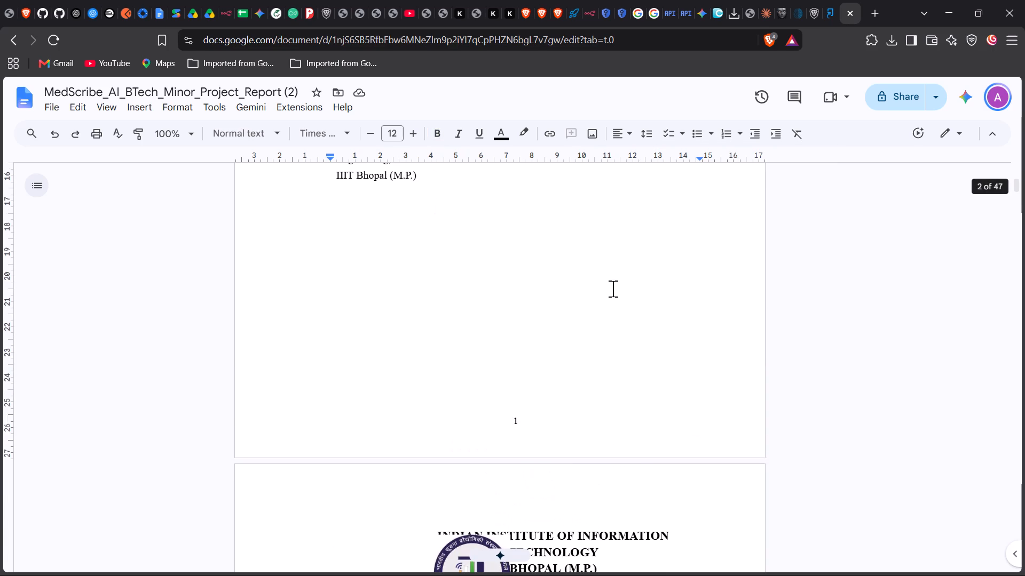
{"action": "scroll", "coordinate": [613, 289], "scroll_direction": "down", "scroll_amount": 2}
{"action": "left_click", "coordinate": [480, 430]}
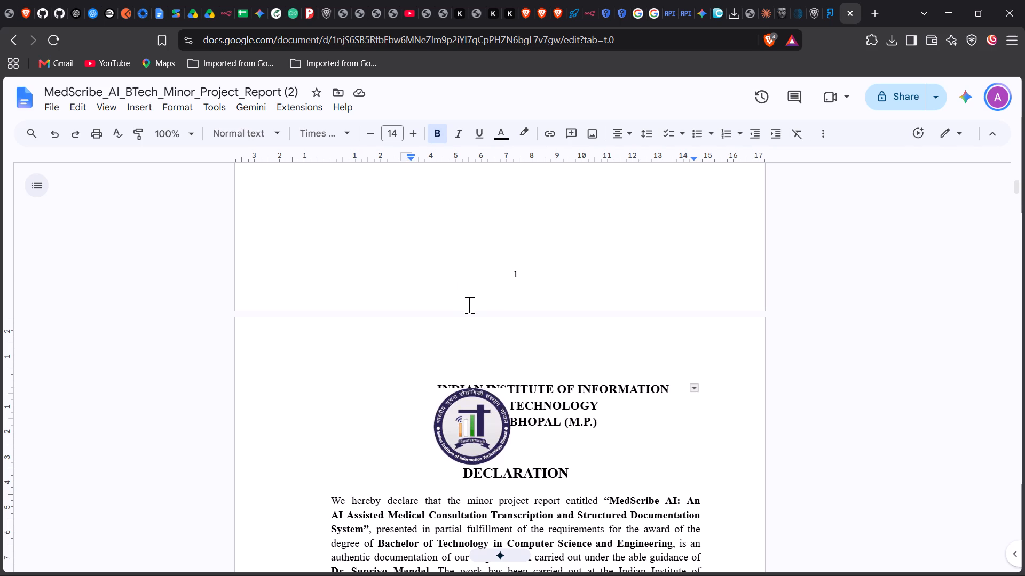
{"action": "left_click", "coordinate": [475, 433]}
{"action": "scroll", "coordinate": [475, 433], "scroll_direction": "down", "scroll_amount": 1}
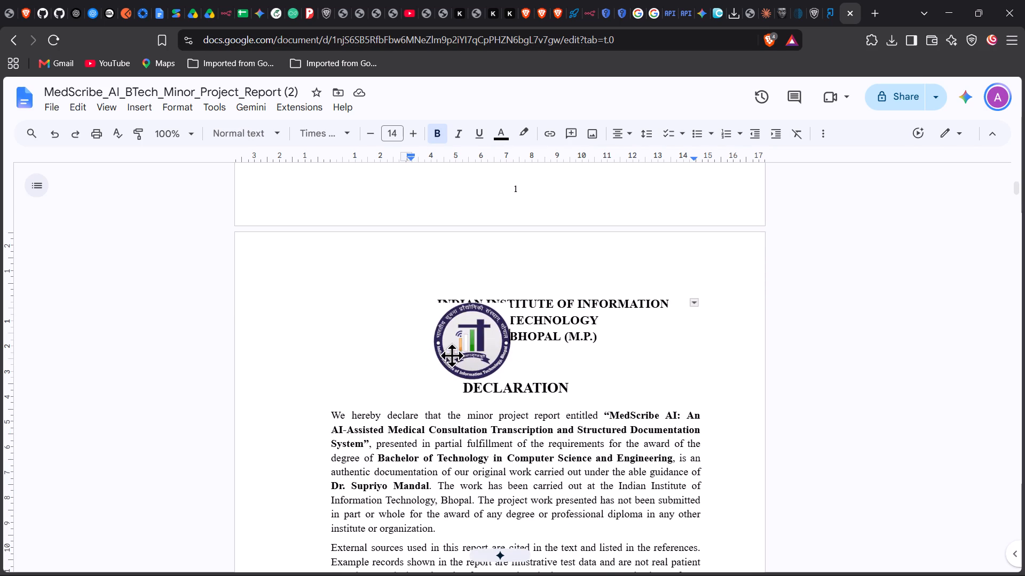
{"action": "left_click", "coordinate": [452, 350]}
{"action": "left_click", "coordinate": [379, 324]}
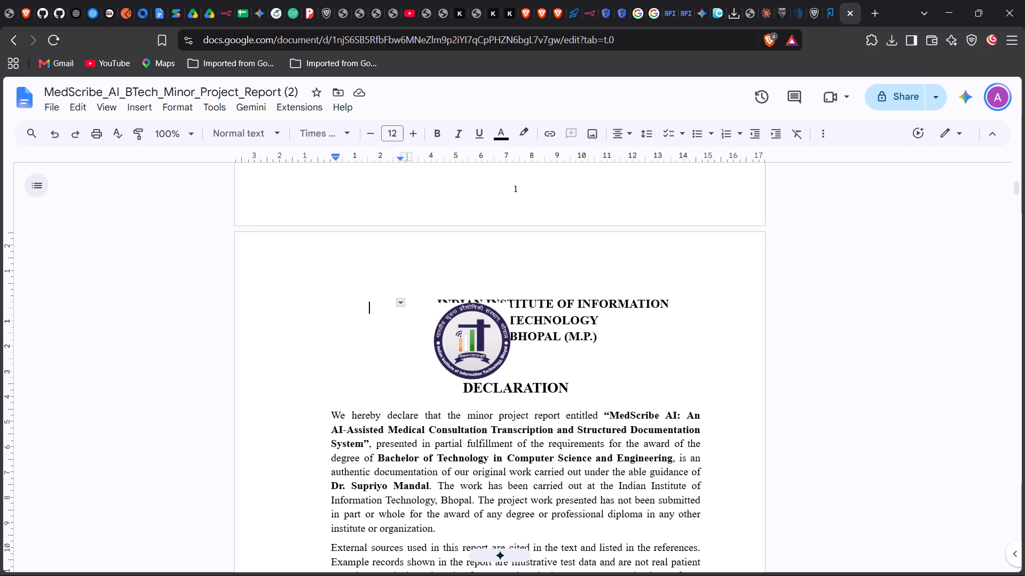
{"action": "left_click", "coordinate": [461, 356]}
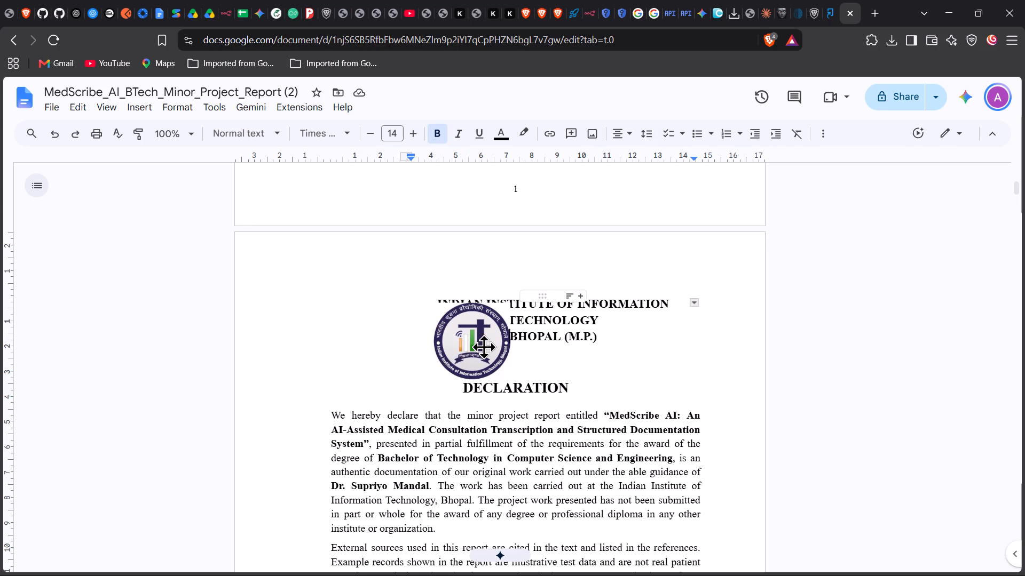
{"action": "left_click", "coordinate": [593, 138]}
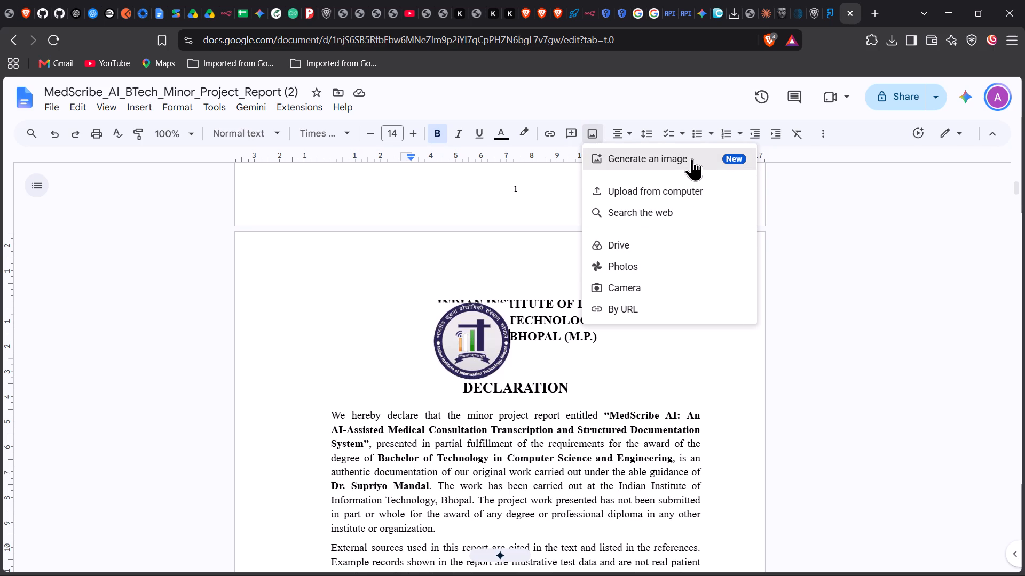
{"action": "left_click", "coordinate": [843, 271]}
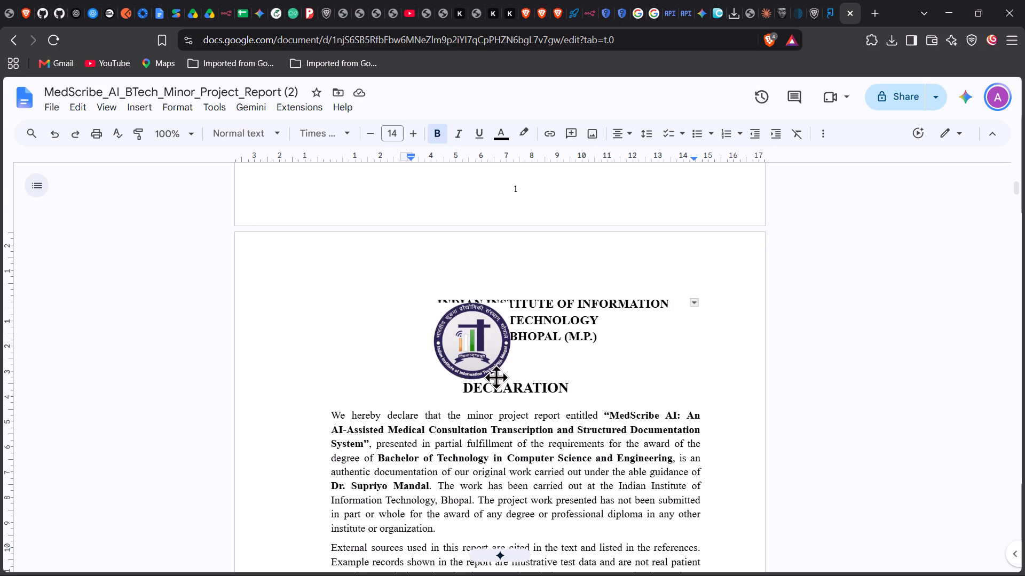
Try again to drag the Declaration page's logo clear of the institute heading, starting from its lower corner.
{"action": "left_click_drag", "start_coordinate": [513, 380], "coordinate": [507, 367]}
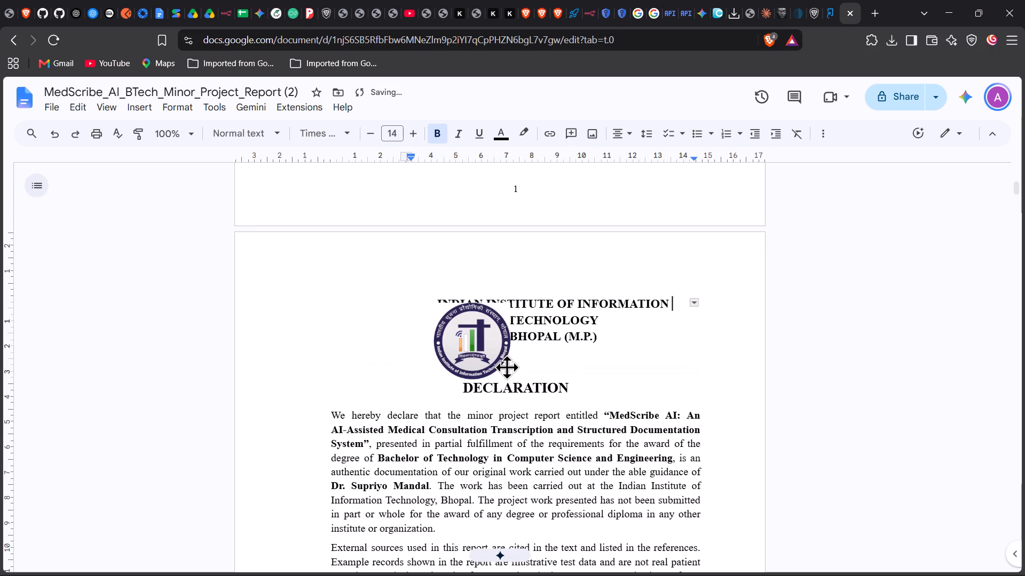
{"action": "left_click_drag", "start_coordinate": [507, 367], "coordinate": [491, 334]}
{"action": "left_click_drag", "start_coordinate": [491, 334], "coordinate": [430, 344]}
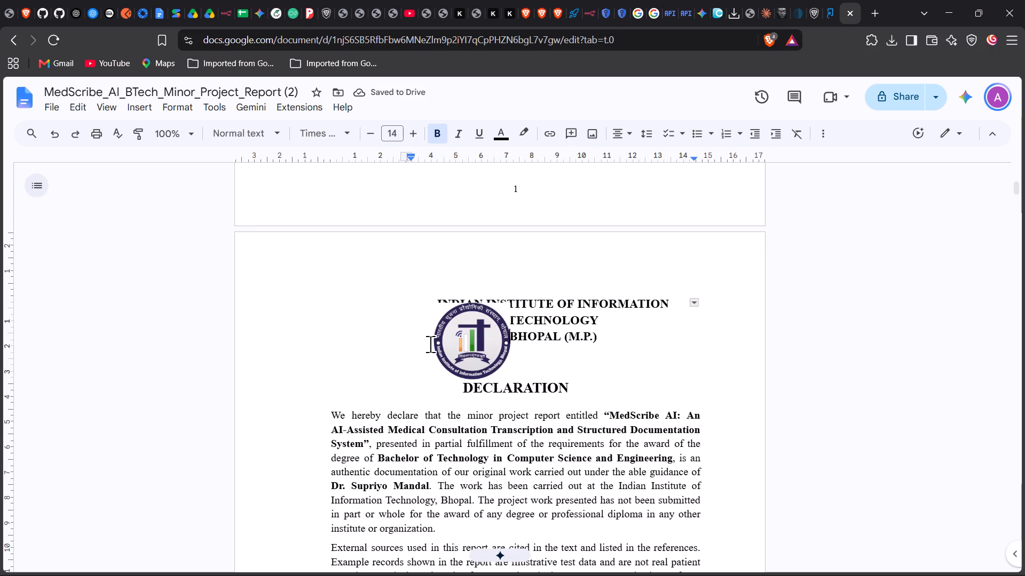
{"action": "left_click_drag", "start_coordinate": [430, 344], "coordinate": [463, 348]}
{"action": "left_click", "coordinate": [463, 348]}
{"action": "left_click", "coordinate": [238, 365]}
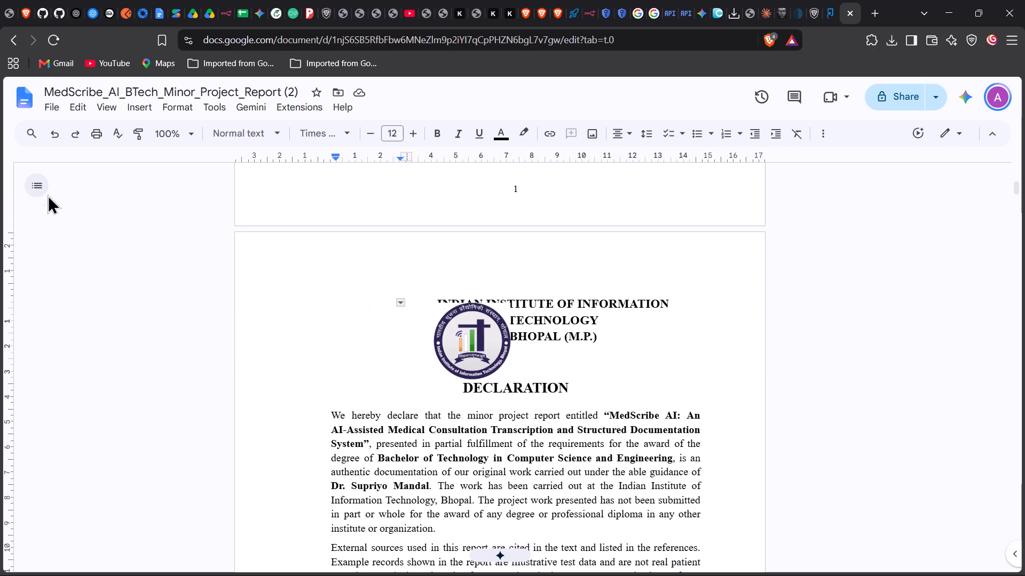
Show the document outline, look through its headings and go to the DECLARATION section.
{"action": "left_click", "coordinate": [41, 183]}
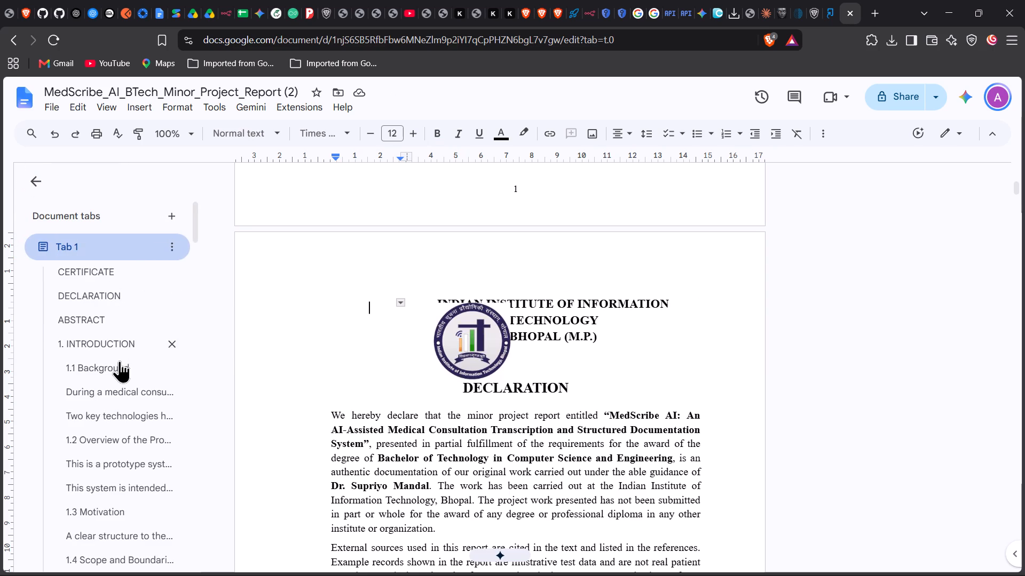
{"action": "scroll", "coordinate": [120, 361], "scroll_direction": "down", "scroll_amount": 1}
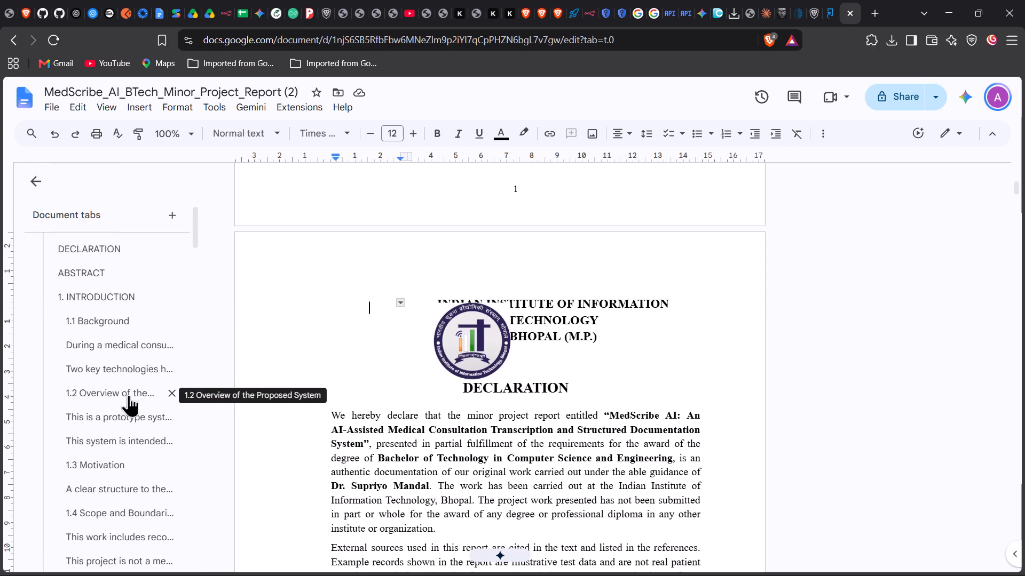
{"action": "scroll", "coordinate": [116, 319], "scroll_direction": "up", "scroll_amount": 1}
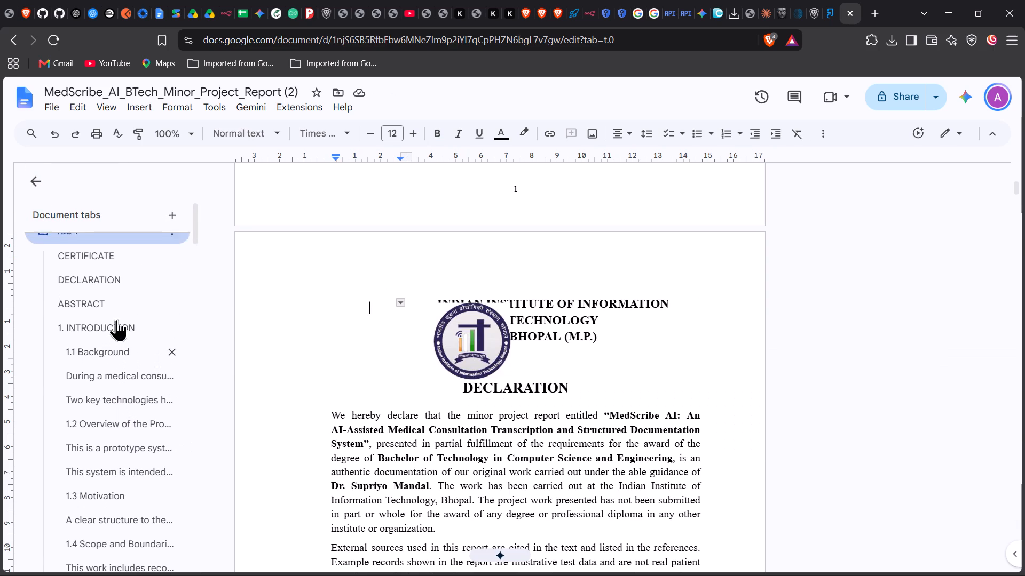
{"action": "scroll", "coordinate": [116, 319], "scroll_direction": "up", "scroll_amount": 2}
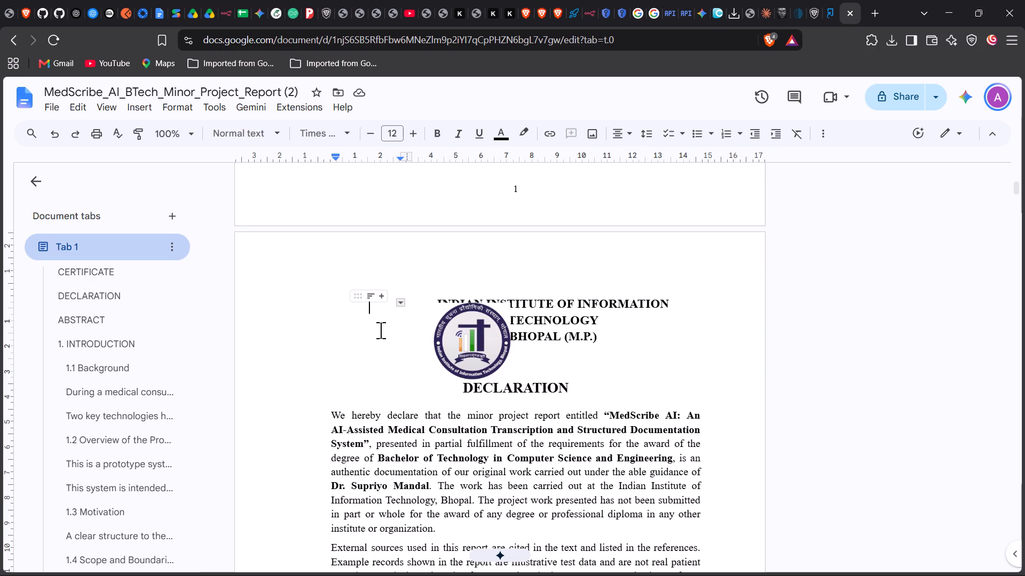
{"action": "left_click", "coordinate": [98, 292]}
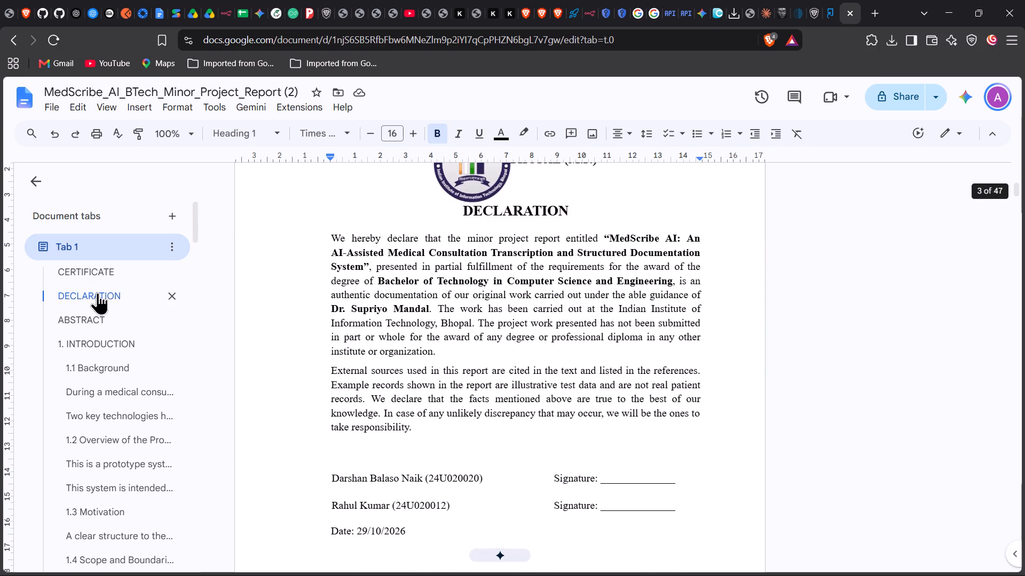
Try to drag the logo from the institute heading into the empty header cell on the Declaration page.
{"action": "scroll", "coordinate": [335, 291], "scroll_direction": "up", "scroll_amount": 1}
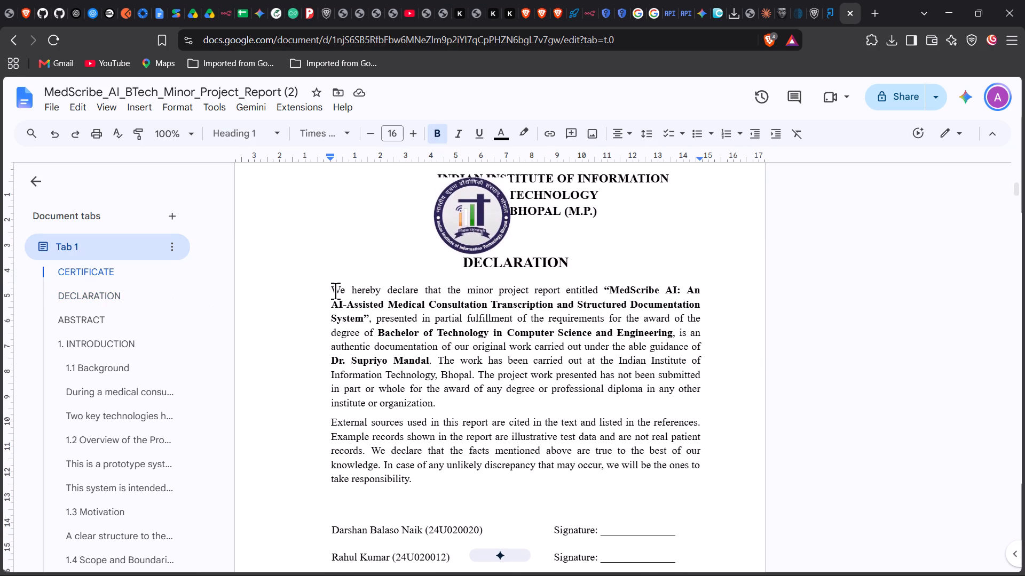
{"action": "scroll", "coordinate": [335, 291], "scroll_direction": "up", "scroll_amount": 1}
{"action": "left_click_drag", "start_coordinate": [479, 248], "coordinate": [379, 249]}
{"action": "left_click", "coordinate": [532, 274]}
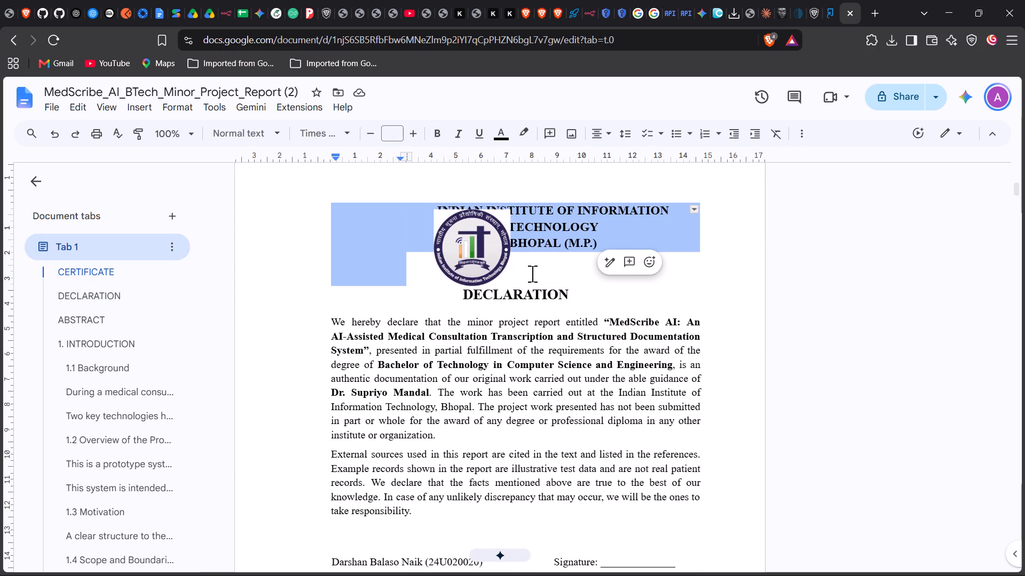
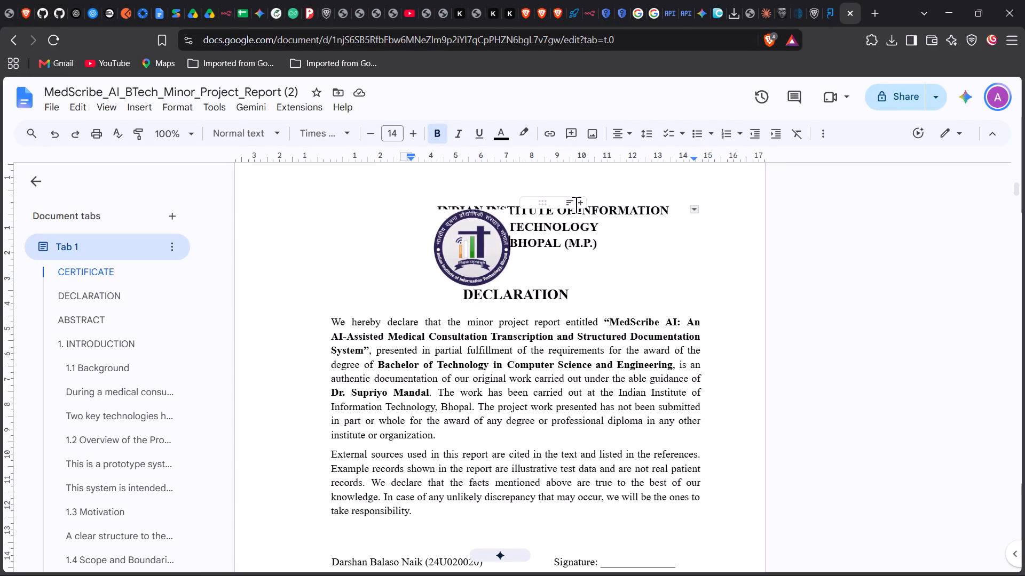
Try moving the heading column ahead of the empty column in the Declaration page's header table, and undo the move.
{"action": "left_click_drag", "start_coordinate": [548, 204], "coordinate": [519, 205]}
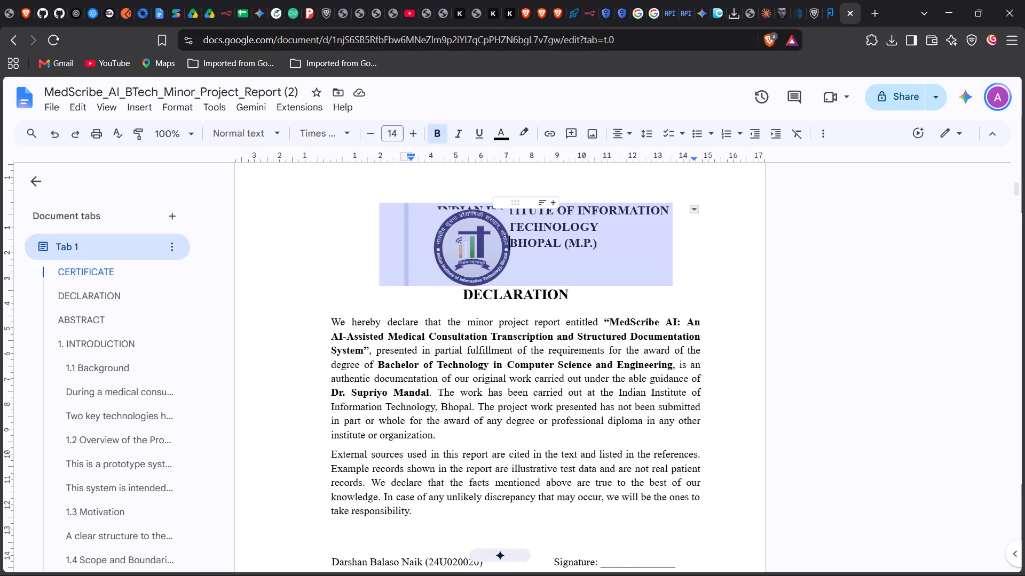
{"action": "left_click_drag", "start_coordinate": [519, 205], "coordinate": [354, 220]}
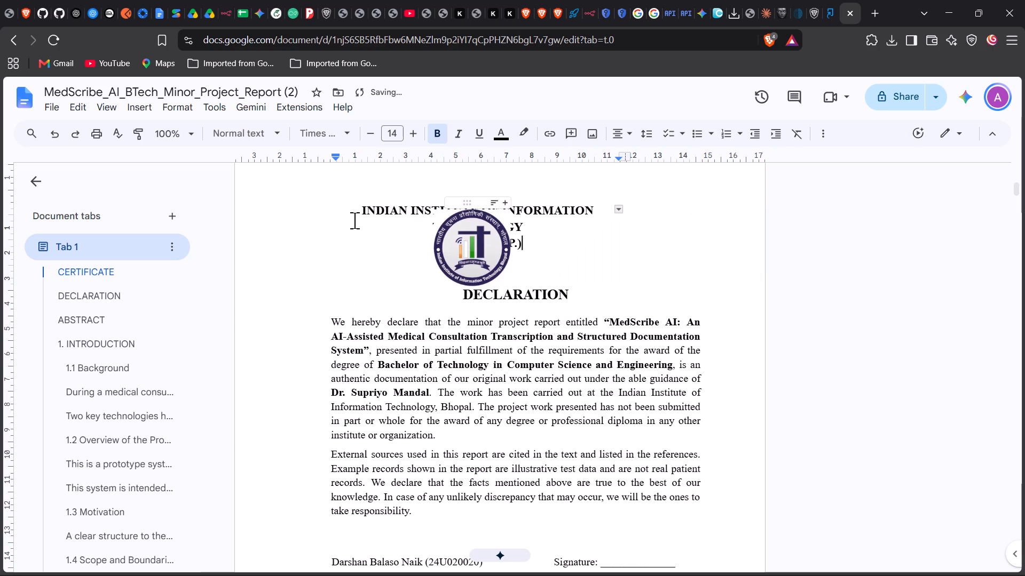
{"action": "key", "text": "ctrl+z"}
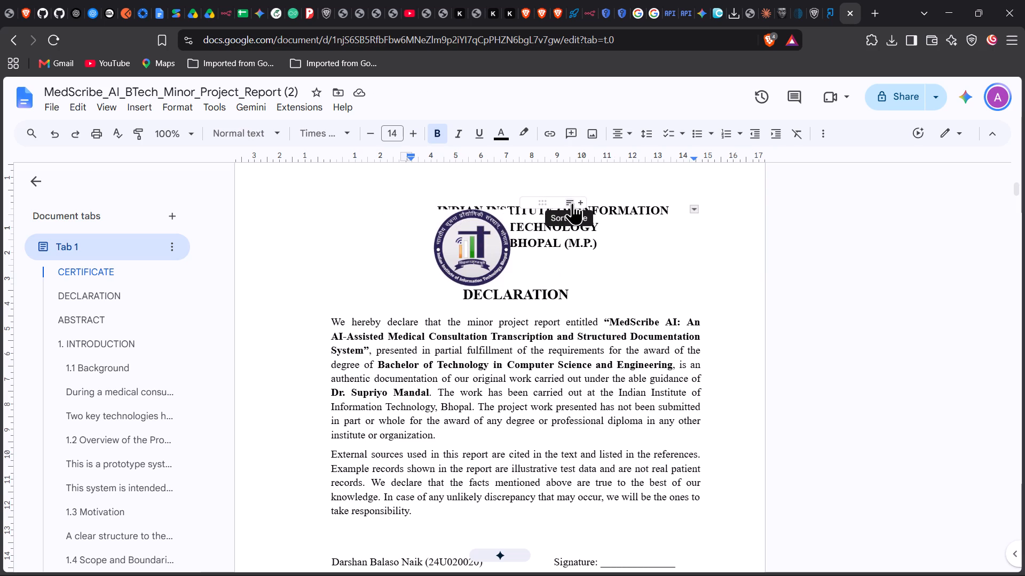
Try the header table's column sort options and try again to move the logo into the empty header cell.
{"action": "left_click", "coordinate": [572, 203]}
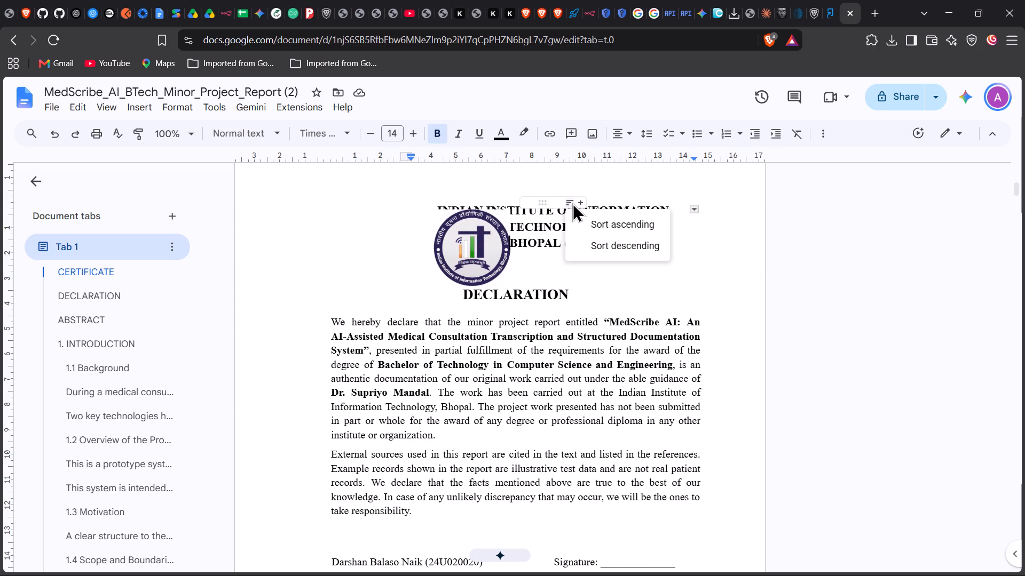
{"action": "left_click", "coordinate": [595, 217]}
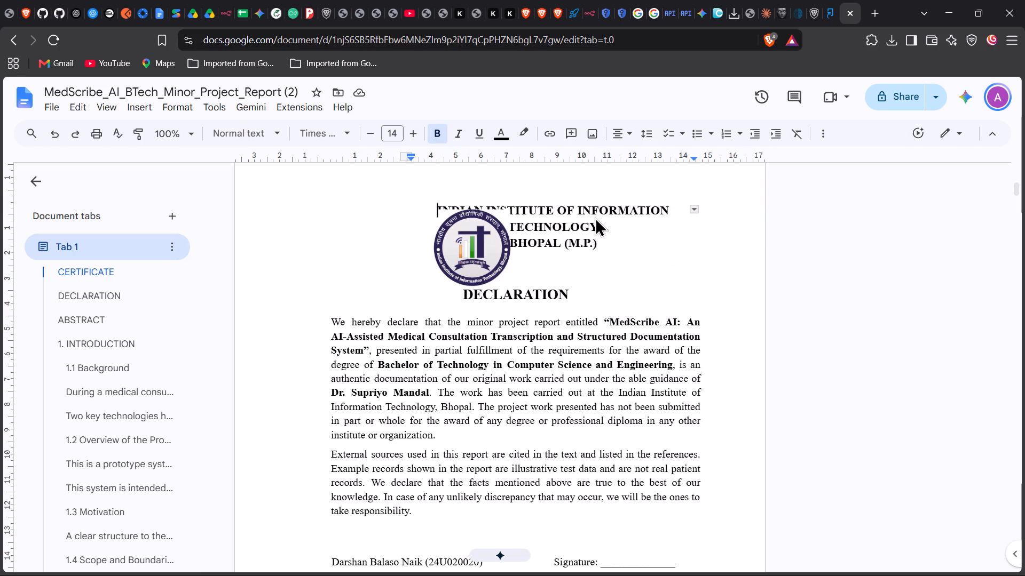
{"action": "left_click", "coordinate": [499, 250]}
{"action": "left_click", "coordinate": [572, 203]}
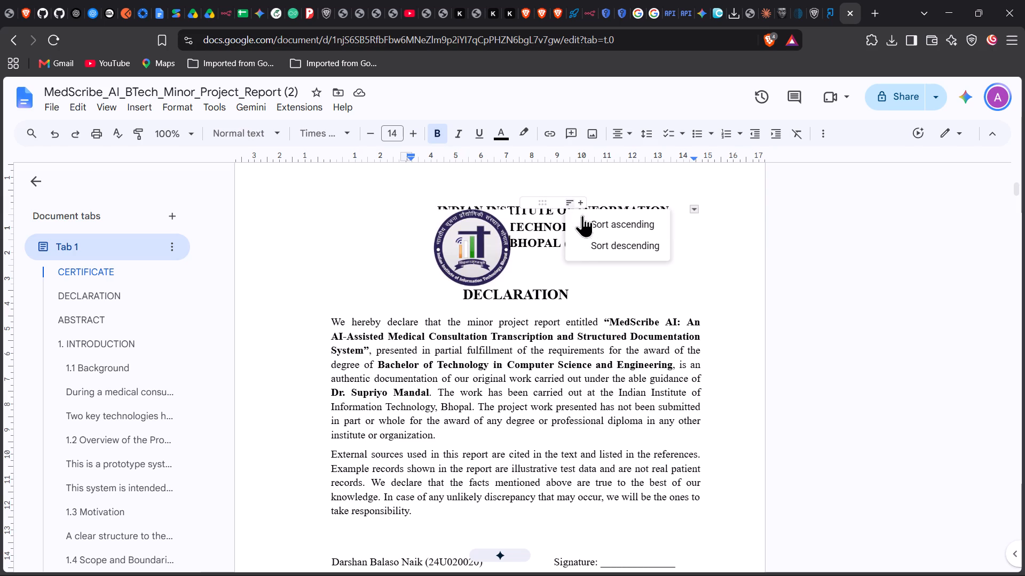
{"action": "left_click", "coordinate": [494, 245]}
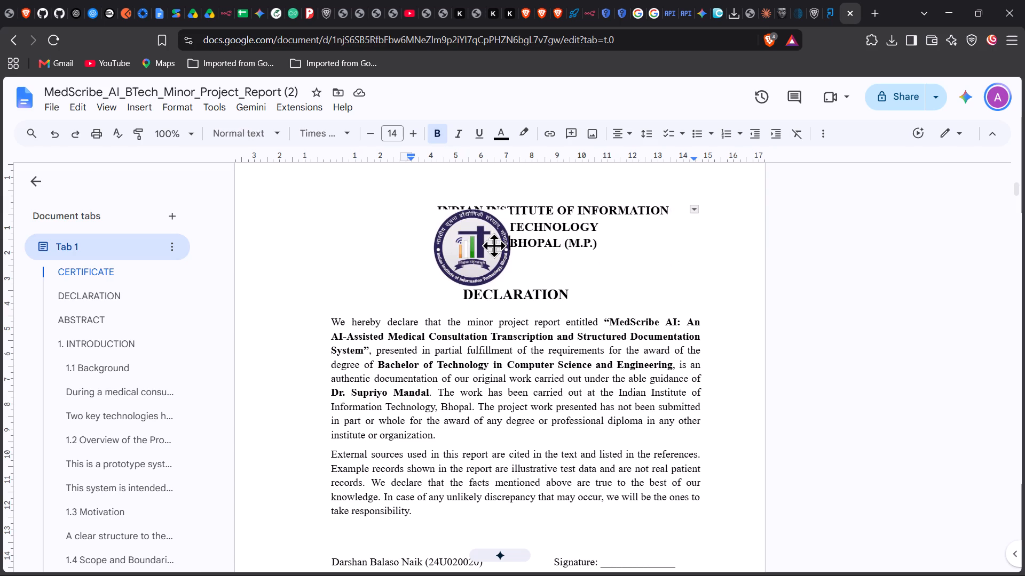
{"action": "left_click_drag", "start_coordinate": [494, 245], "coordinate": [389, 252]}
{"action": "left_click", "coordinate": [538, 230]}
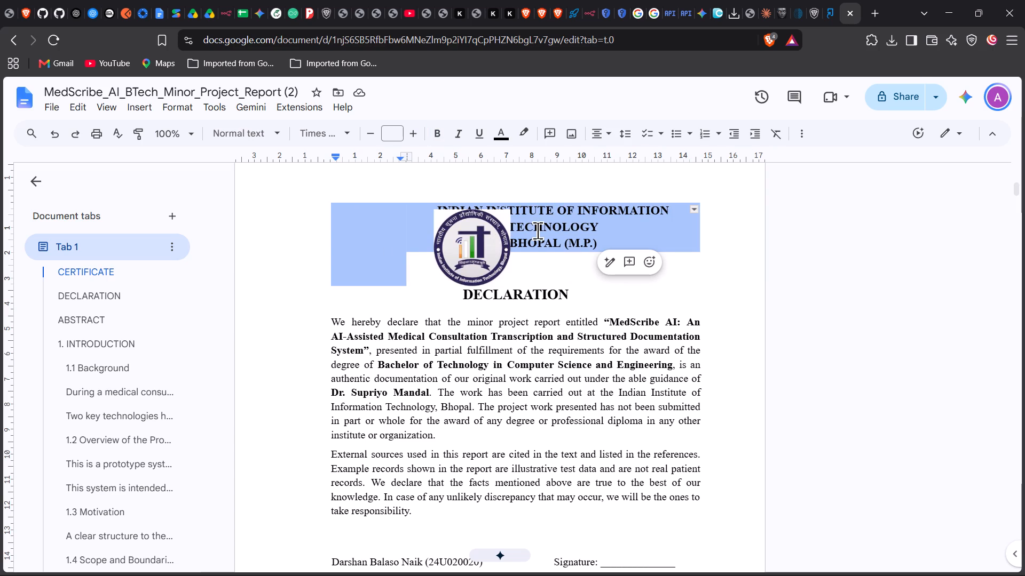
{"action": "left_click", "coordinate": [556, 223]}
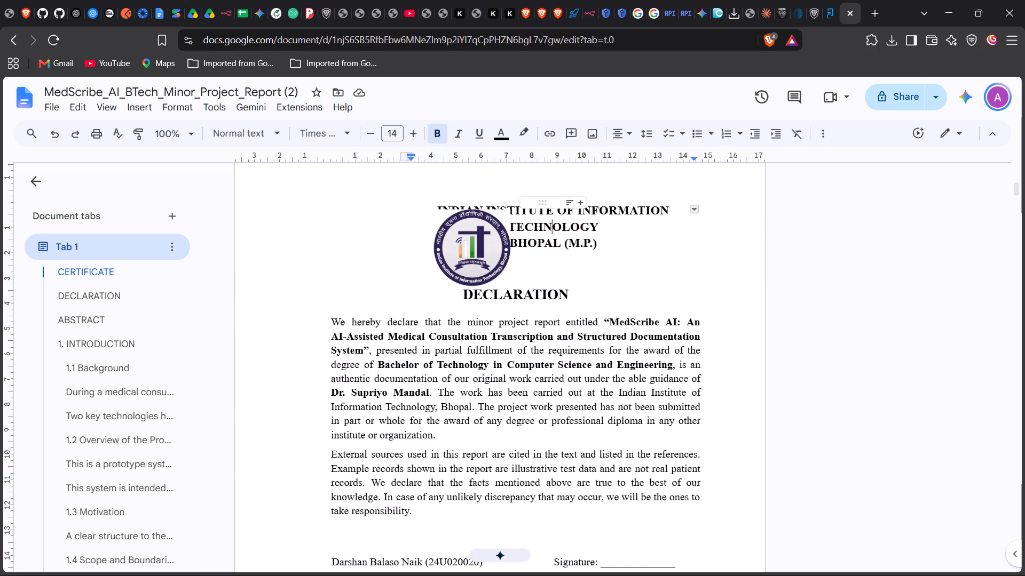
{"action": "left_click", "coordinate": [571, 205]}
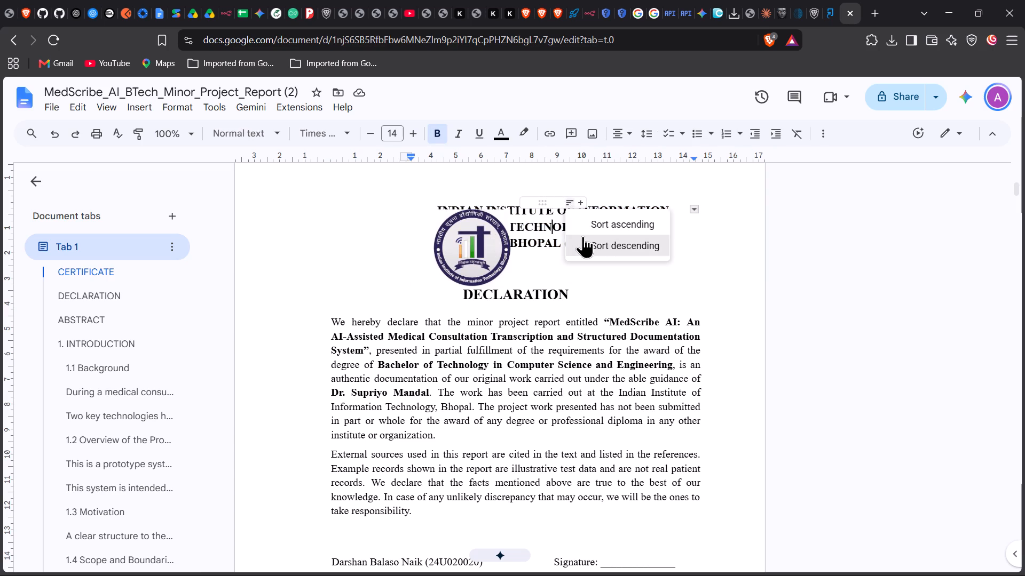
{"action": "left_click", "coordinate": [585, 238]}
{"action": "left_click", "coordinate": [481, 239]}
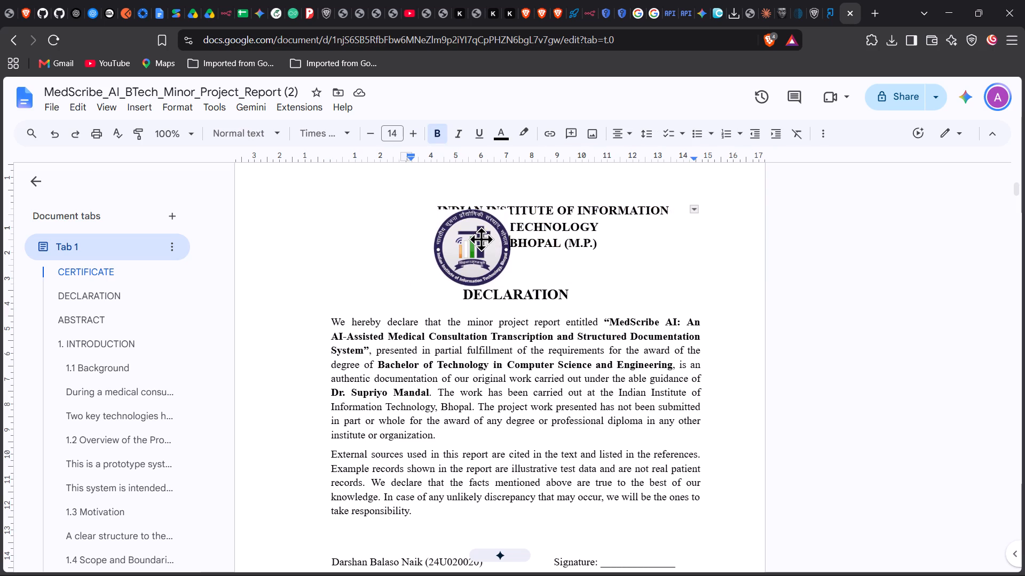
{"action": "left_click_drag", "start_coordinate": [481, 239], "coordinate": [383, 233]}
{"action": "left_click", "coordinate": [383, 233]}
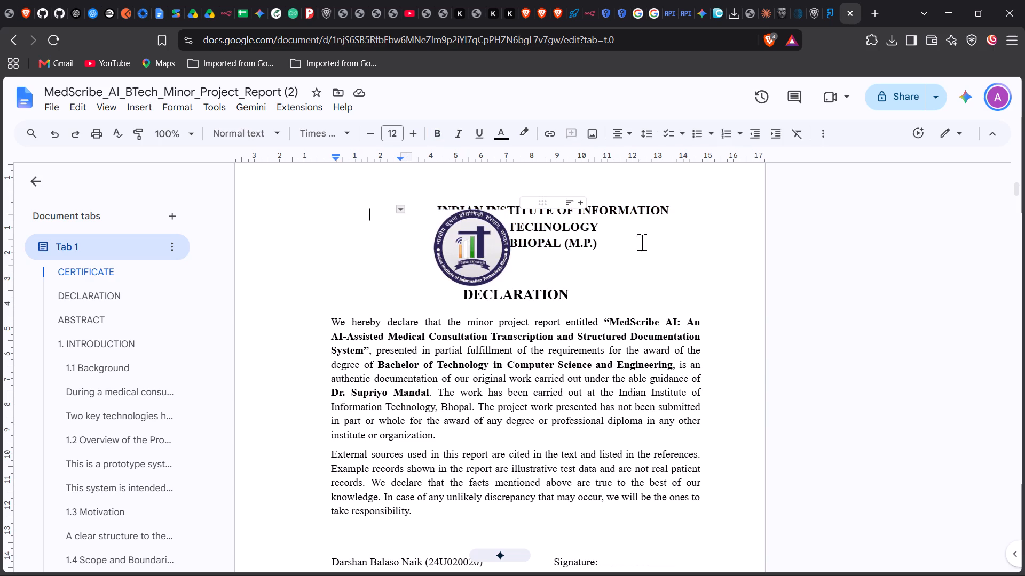
{"action": "left_click_drag", "start_coordinate": [566, 268], "coordinate": [430, 233]}
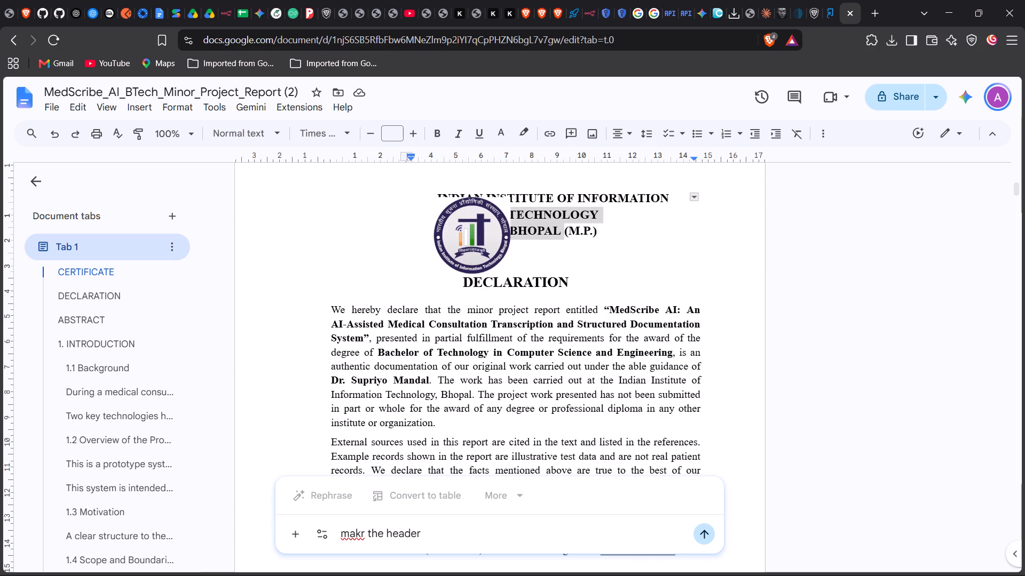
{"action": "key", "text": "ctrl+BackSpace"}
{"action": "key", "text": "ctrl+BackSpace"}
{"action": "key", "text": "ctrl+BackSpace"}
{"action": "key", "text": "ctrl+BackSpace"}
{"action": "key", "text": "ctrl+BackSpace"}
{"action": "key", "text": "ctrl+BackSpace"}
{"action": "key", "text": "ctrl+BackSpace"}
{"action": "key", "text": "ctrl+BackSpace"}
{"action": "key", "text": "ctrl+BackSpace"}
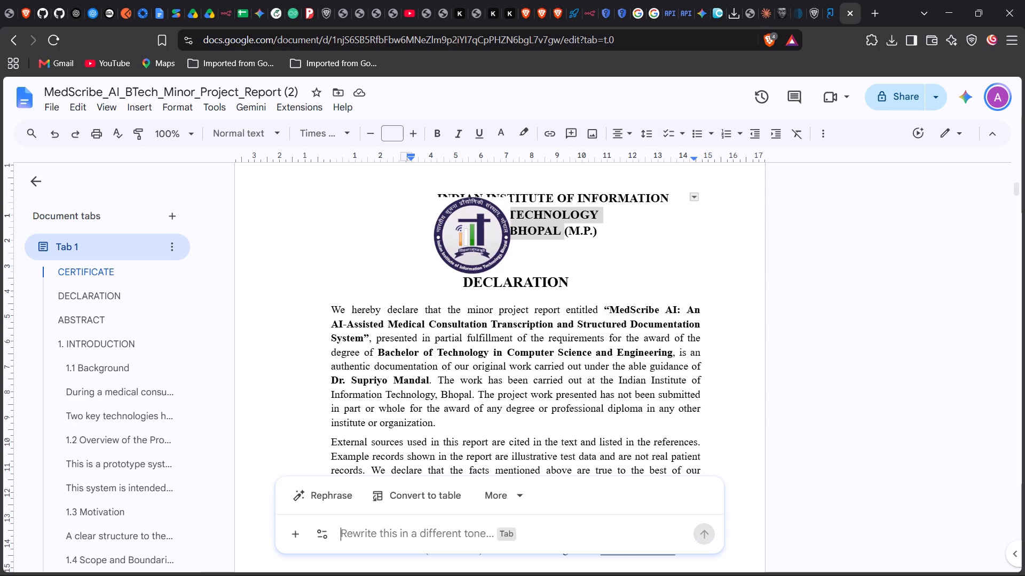
Write "correct the top section of the declaration page" as the first line of the Gemini prompt.
{"action": "type", "text": "correct the"}
{"action": "key", "text": "space"}
{"action": "type", "text": "headr"}
{"action": "key", "text": "BackSpace"}
{"action": "type", "text": "er"}
{"action": "key", "text": "space"}
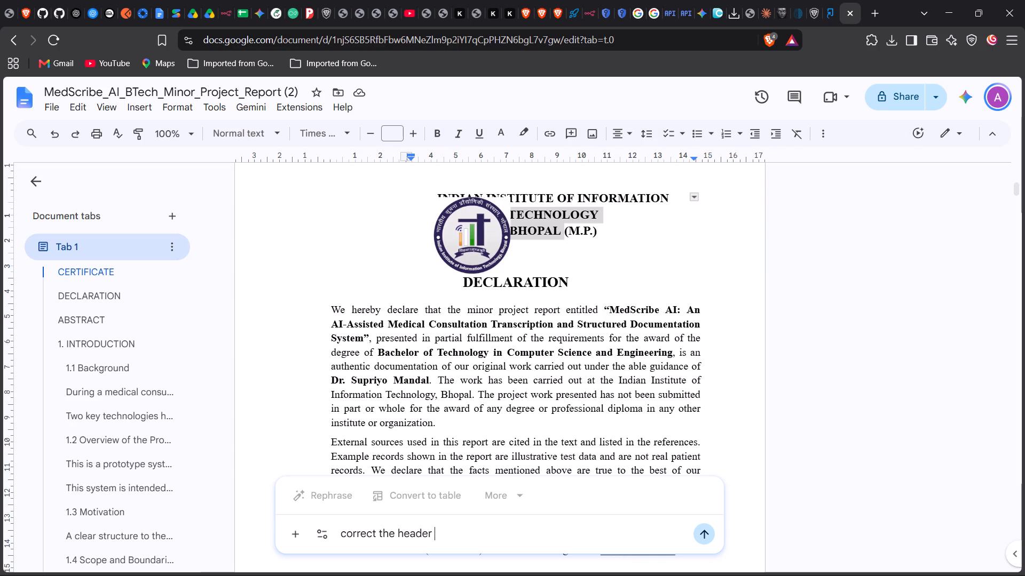
{"action": "key", "text": "BackSpace"}
{"action": "key", "text": "BackSpace"}
{"action": "key", "text": "BackSpace"}
{"action": "key", "text": "BackSpace"}
{"action": "key", "text": "BackSpace"}
{"action": "key", "text": "BackSpace"}
{"action": "key", "text": "BackSpace"}
{"action": "key", "text": "BackSpace"}
{"action": "key", "text": "space"}
{"action": "type", "text": "top section of the"}
{"action": "key", "text": "space"}
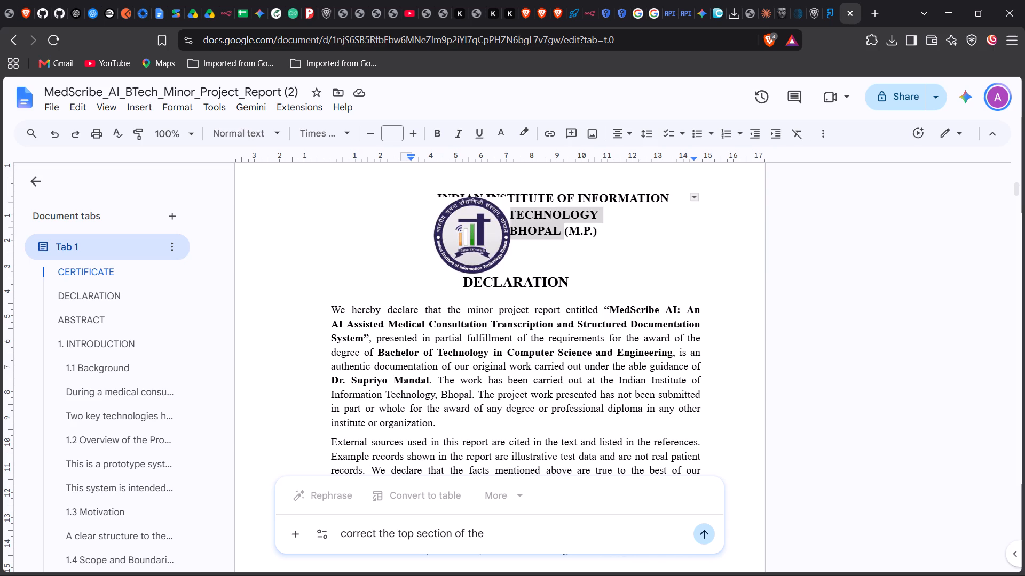
{"action": "type", "text": "decl"}
{"action": "type", "text": "aratio"}
{"action": "key", "text": "space"}
{"action": "key", "text": "p"}
{"action": "key", "text": "BackSpace"}
{"action": "key", "text": "BackSpace"}
{"action": "type", "text": "n page"}
{"action": "key", "text": "space"}
{"action": "key", "text": "shift+Return"}
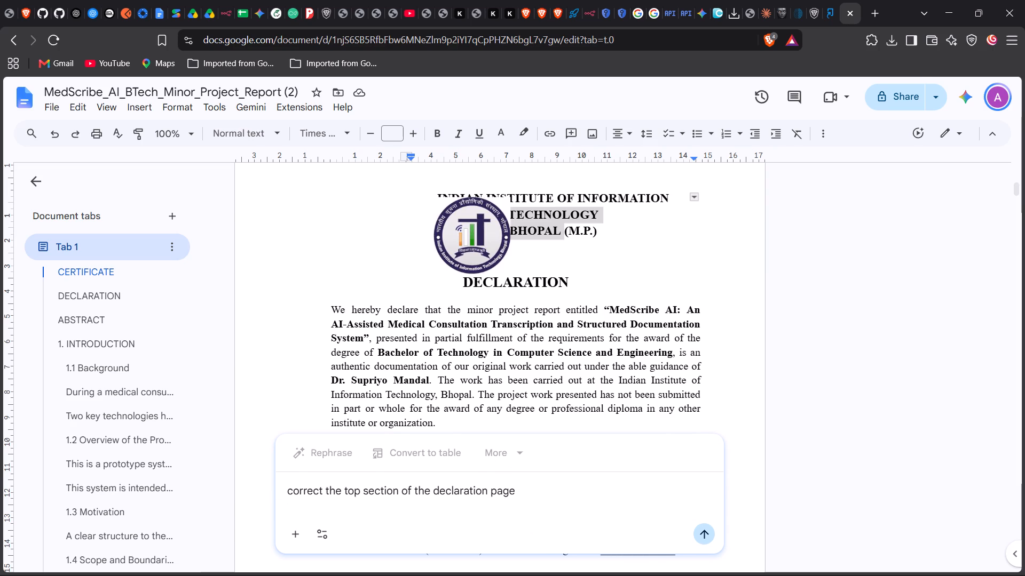
Add "the logo should be on the left side and the college name on the middle to right" to the Gemini prompt and submit it.
{"action": "type", "text": "the lol"}
{"action": "key", "text": "BackSpace"}
{"action": "type", "text": "go should be on the"}
{"action": "key", "text": "space"}
{"action": "type", "text": "left side and"}
{"action": "key", "text": "space"}
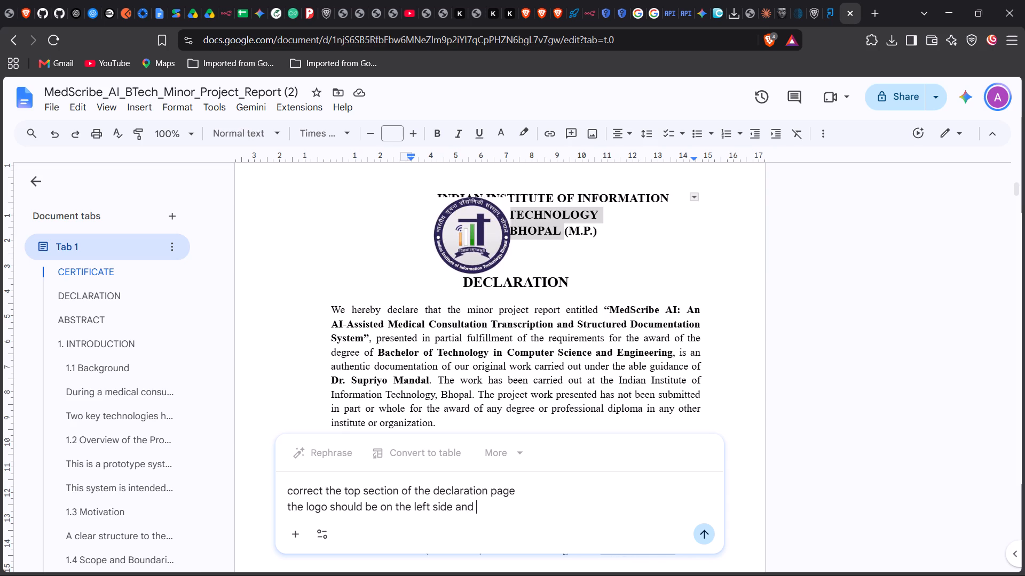
{"action": "type", "text": "the"}
{"action": "key", "text": "space"}
{"action": "type", "text": "colle"}
{"action": "type", "text": "ge name on the"}
{"action": "key", "text": "space"}
{"action": "type", "text": "middle to right"}
{"action": "key", "text": "space"}
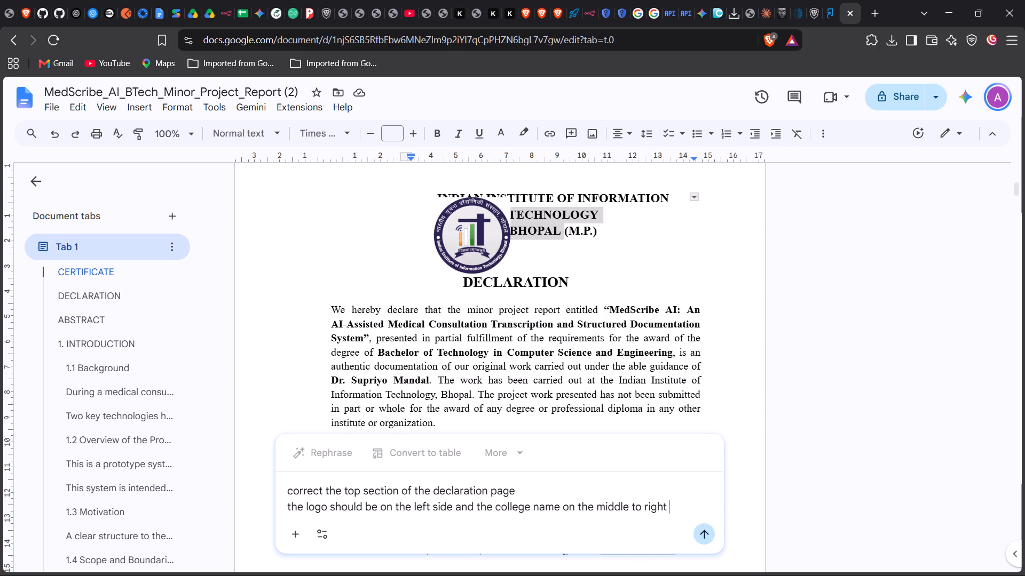
{"action": "key", "text": "Return"}
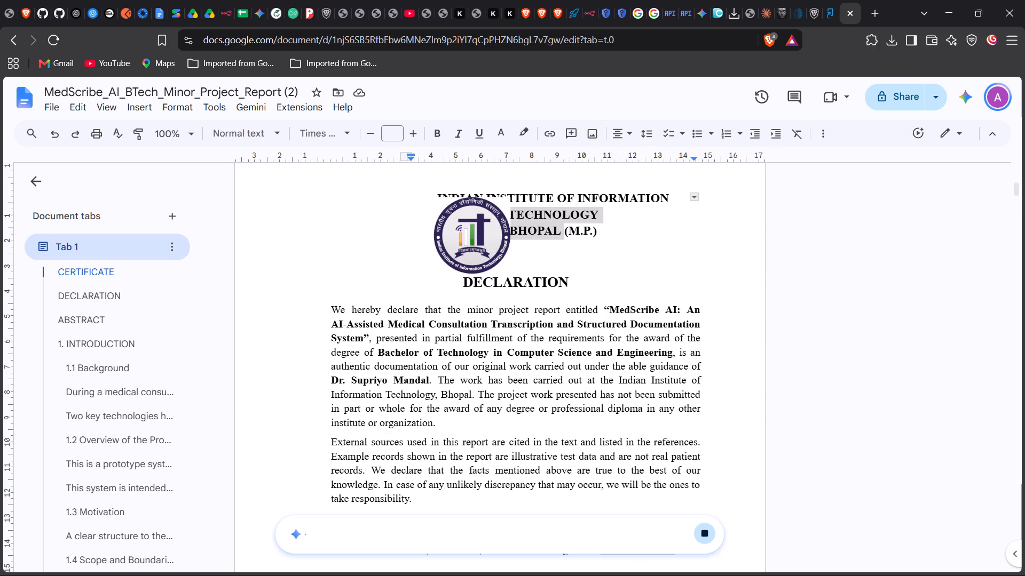
Check Gemini's suggested layout for the Declaration page's header and accept it.
{"action": "scroll", "coordinate": [555, 384], "scroll_direction": "down", "scroll_amount": 2}
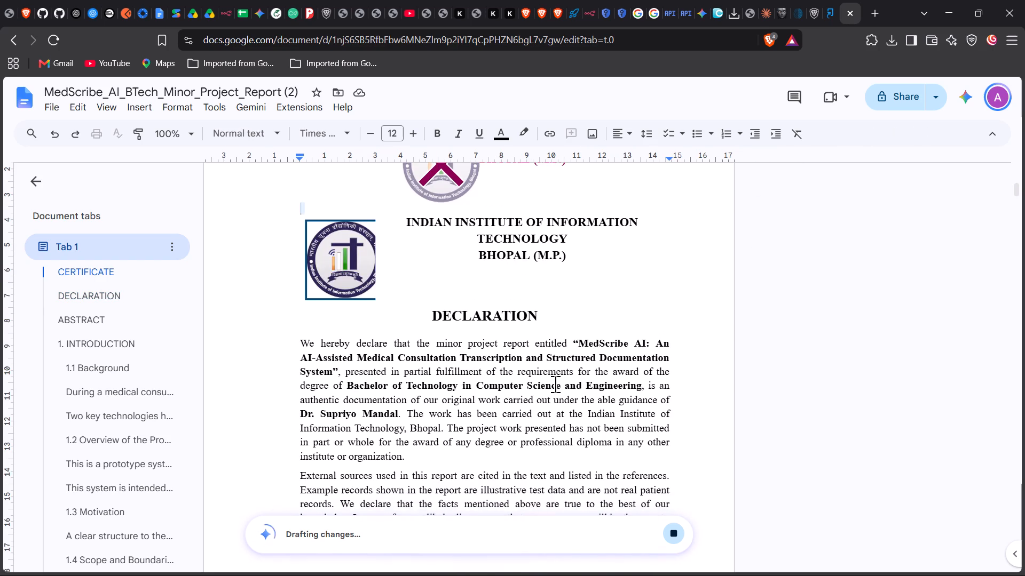
{"action": "scroll", "coordinate": [555, 384], "scroll_direction": "up", "scroll_amount": 2}
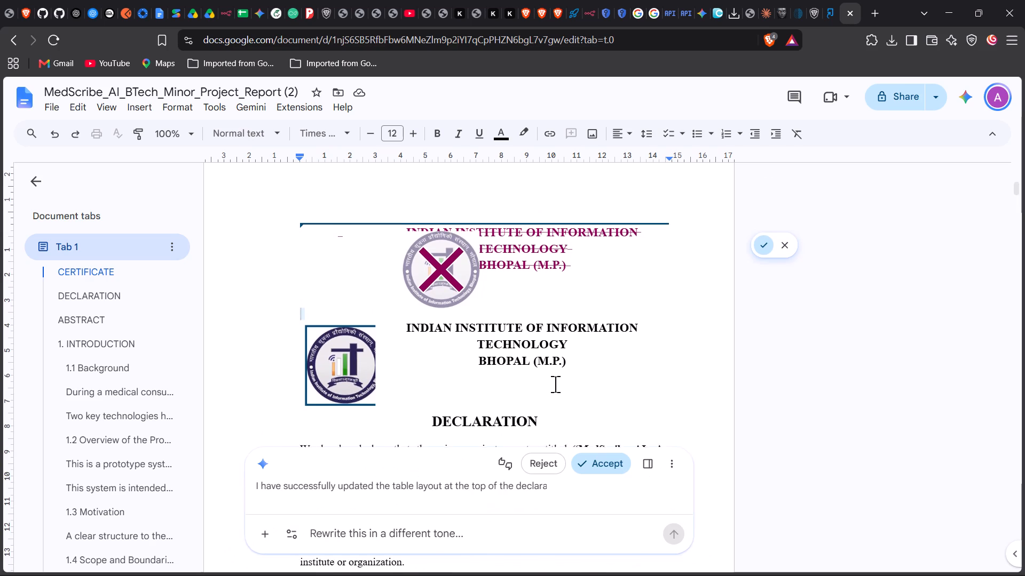
{"action": "scroll", "coordinate": [555, 384], "scroll_direction": "up", "scroll_amount": 1}
{"action": "left_click", "coordinate": [337, 359]}
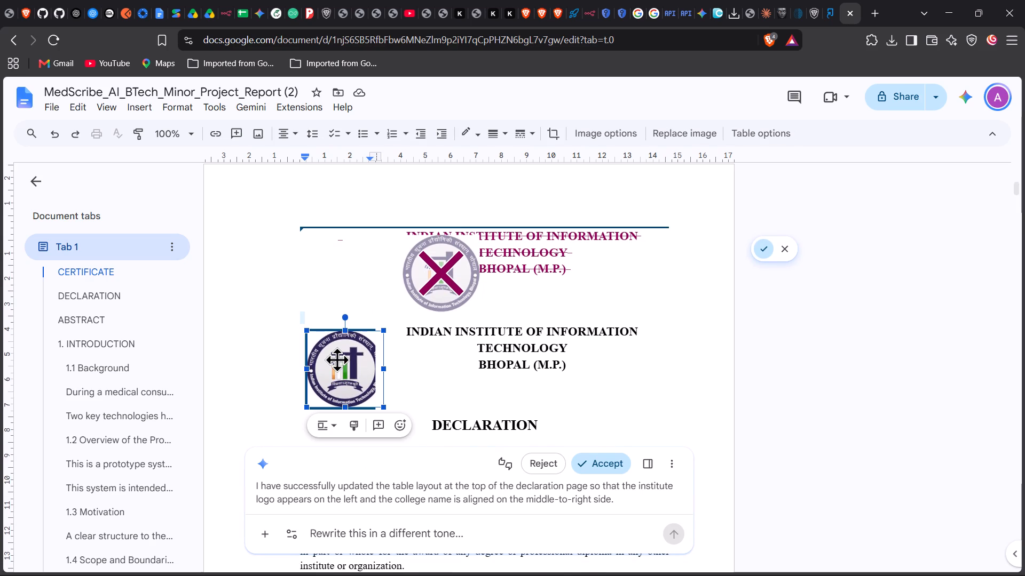
{"action": "left_click", "coordinate": [605, 458]}
Set the Declaration page's logo to sit in front of text and move it slightly up, beside the institute heading.
{"action": "scroll", "coordinate": [688, 304], "scroll_direction": "up", "scroll_amount": 1}
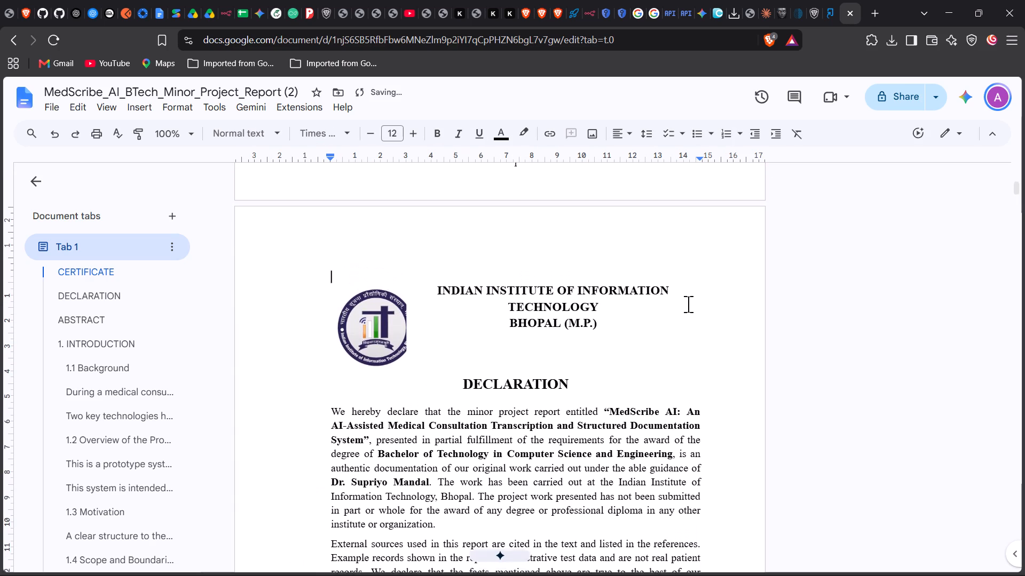
{"action": "scroll", "coordinate": [688, 304], "scroll_direction": "up", "scroll_amount": 1}
{"action": "left_click", "coordinate": [382, 319]}
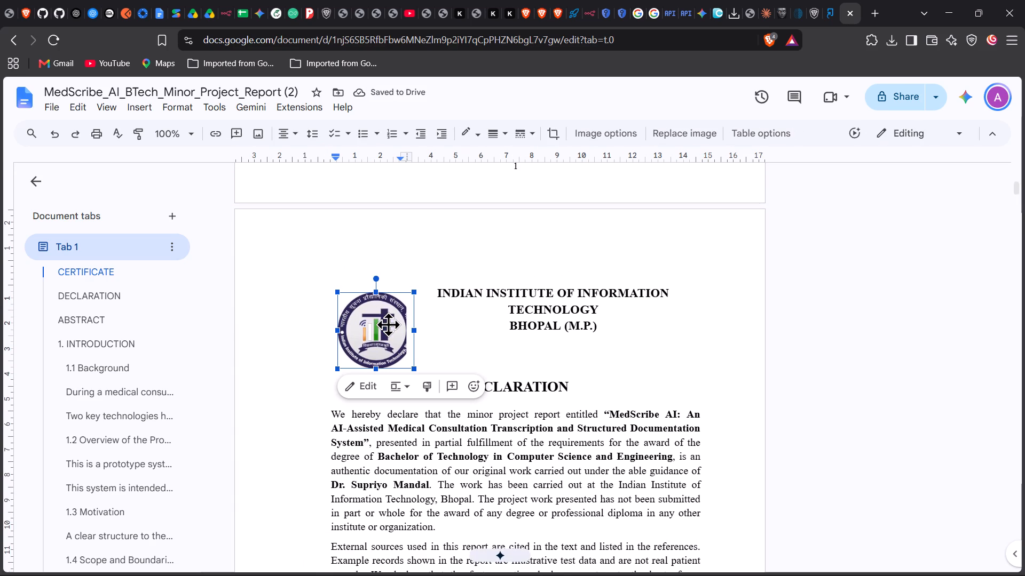
{"action": "left_click_drag", "start_coordinate": [387, 326], "coordinate": [374, 305]}
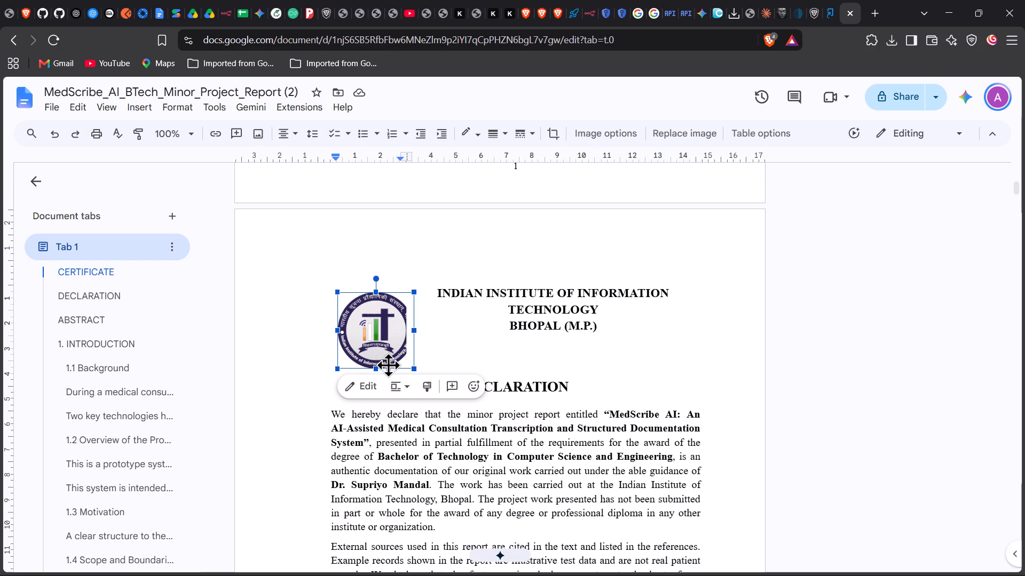
{"action": "left_click", "coordinate": [397, 388]}
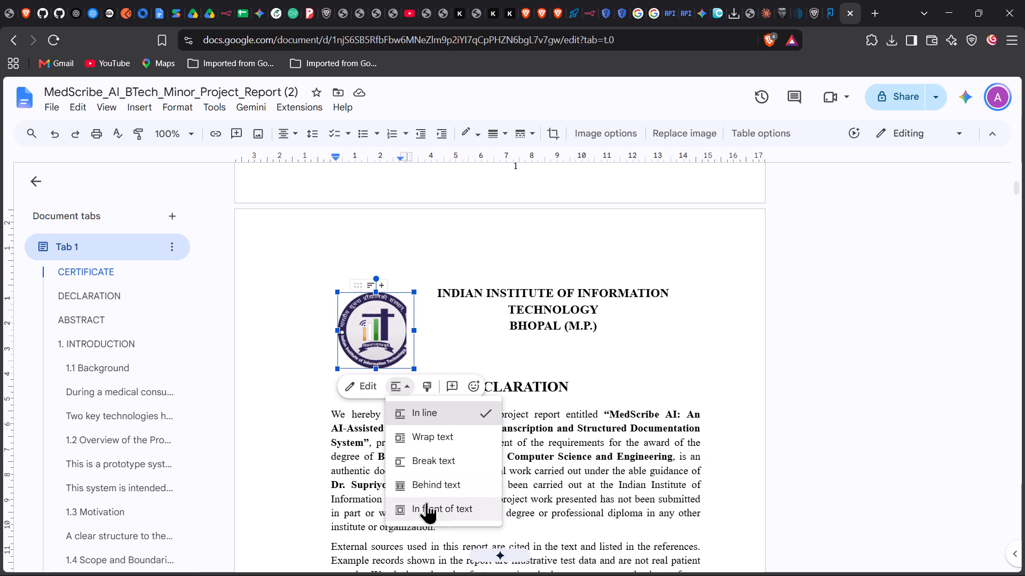
{"action": "left_click", "coordinate": [427, 502]}
{"action": "left_click", "coordinate": [370, 336]}
{"action": "left_click_drag", "start_coordinate": [370, 336], "coordinate": [366, 310]}
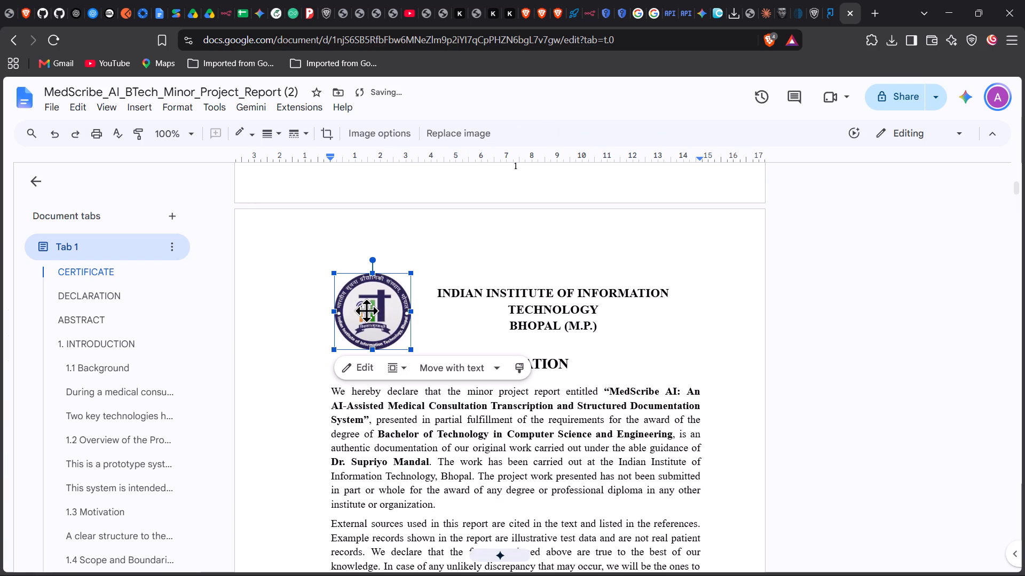
{"action": "left_click", "coordinate": [721, 342]}
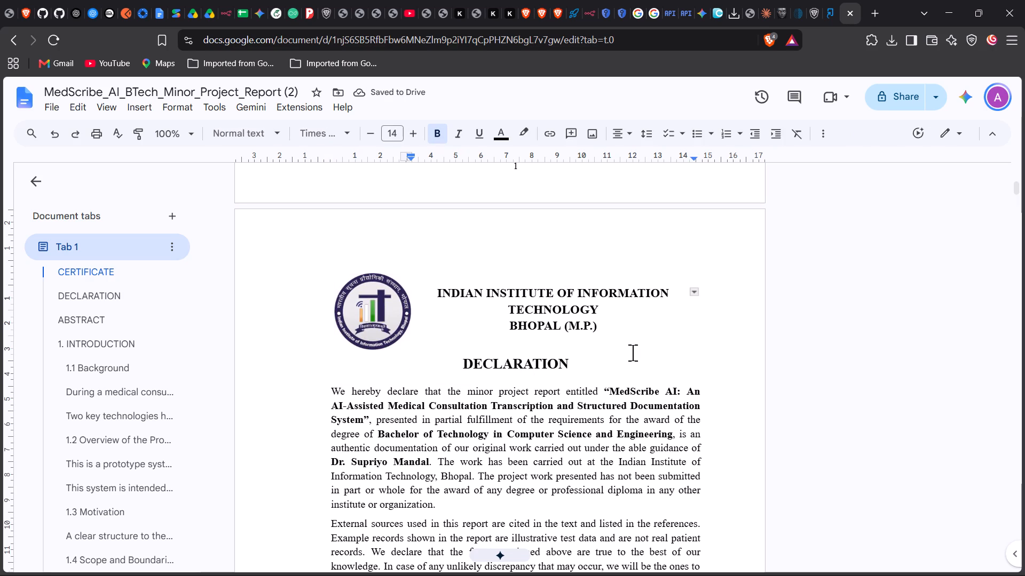
{"action": "left_click", "coordinate": [891, 343]}
Fine-tune the logo's position by nudging it slightly closer to the institute name and level with the heading lines.
{"action": "scroll", "coordinate": [722, 350], "scroll_direction": "down", "scroll_amount": 1}
{"action": "scroll", "coordinate": [722, 350], "scroll_direction": "up", "scroll_amount": 1}
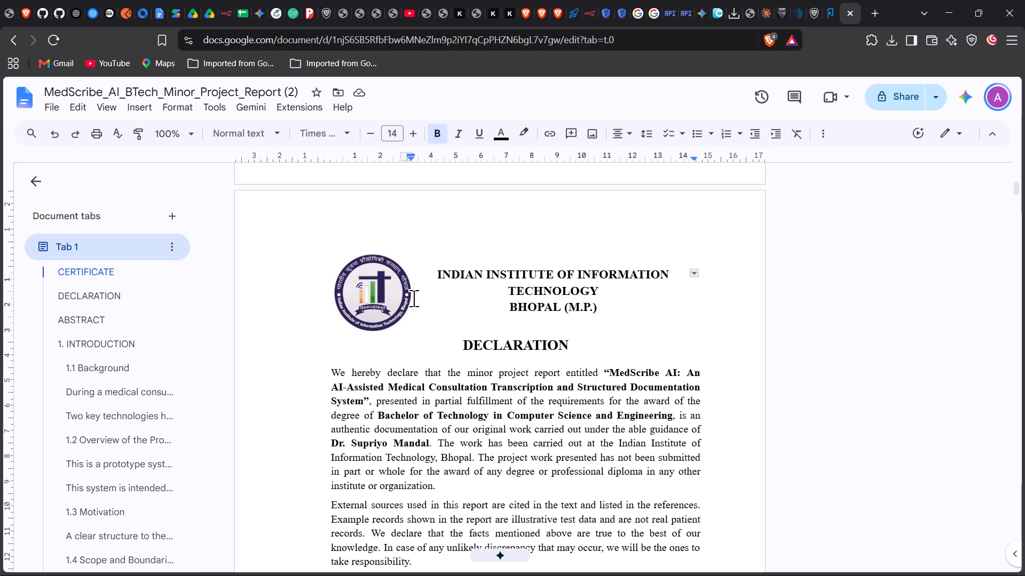
{"action": "left_click_drag", "start_coordinate": [383, 299], "coordinate": [395, 305]}
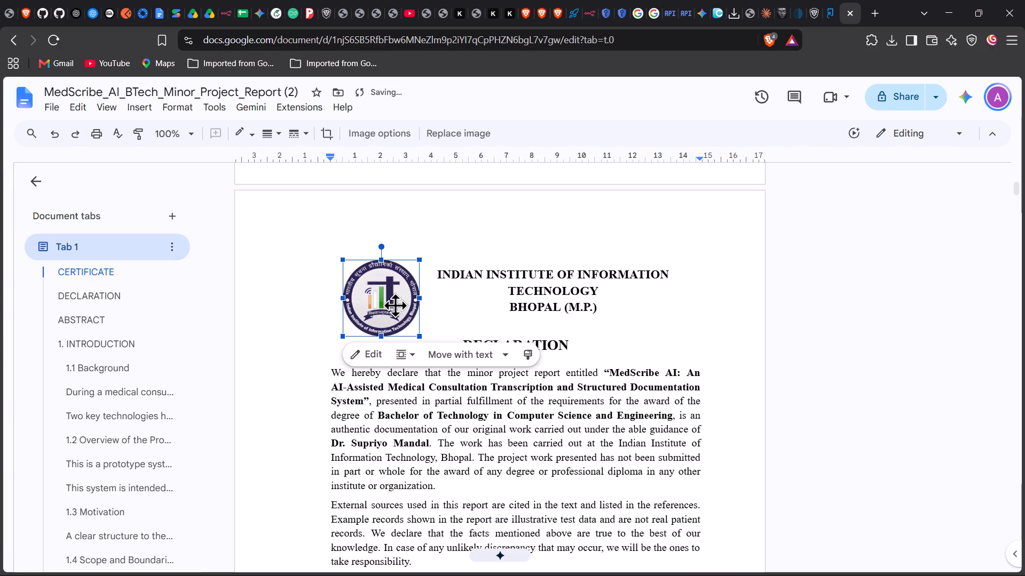
{"action": "left_click", "coordinate": [886, 306]}
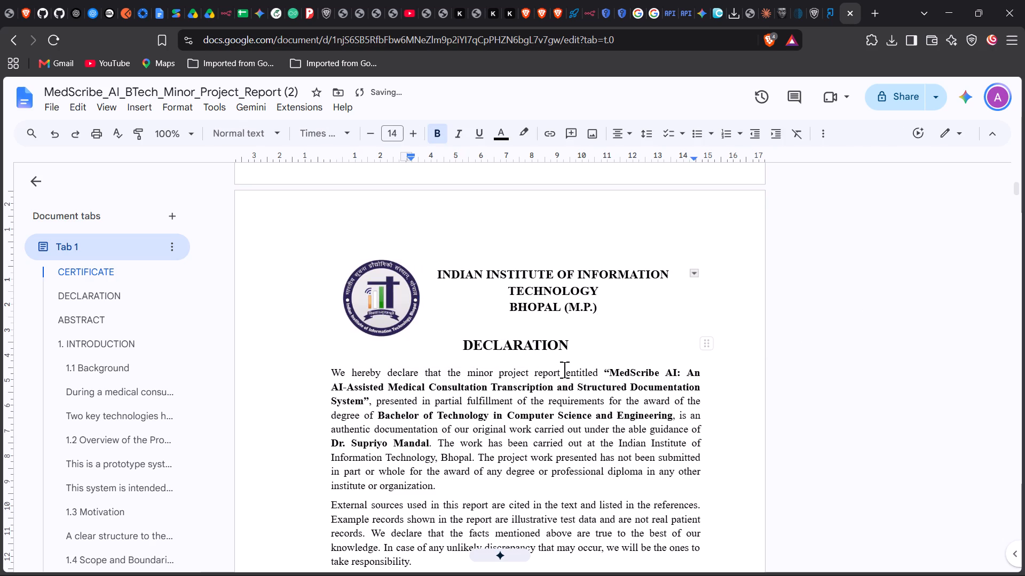
{"action": "left_click_drag", "start_coordinate": [405, 311], "coordinate": [404, 307]}
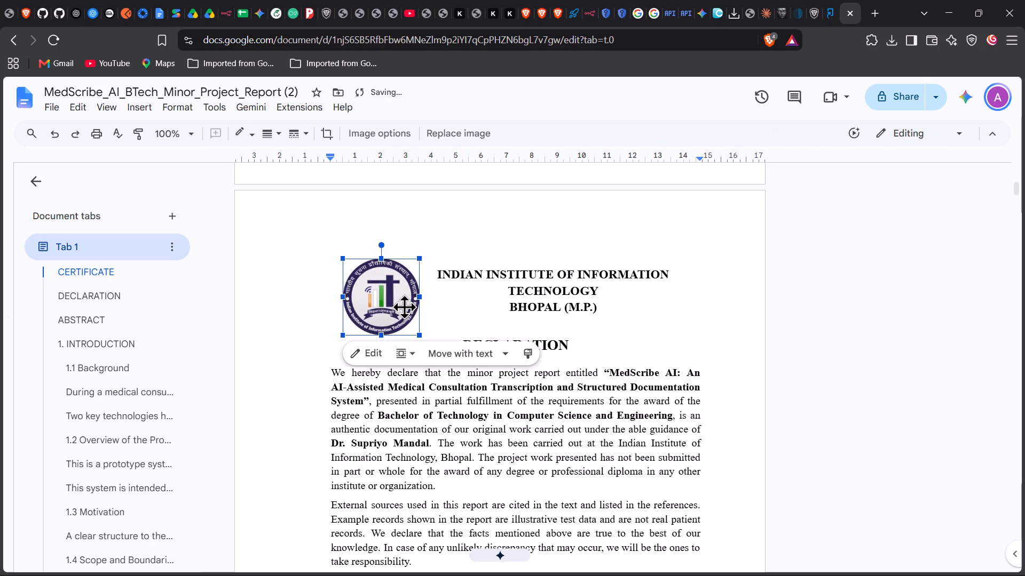
{"action": "left_click", "coordinate": [870, 337]}
Look through the report's pages from the Declaration to chapter 3 for layout problems such as nearly empty pages.
{"action": "scroll", "coordinate": [551, 395], "scroll_direction": "down", "scroll_amount": 1}
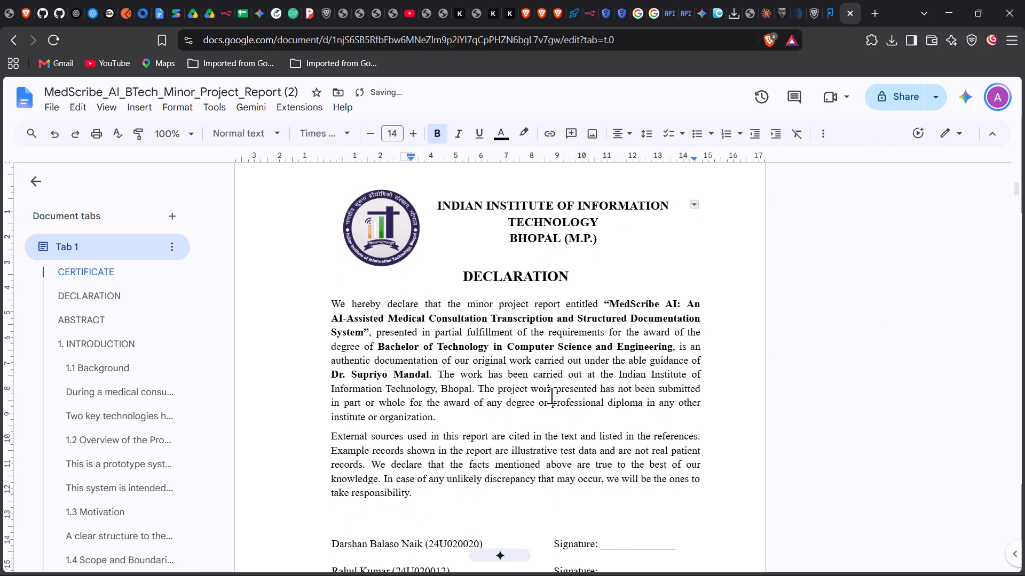
{"action": "scroll", "coordinate": [551, 395], "scroll_direction": "down", "scroll_amount": 2}
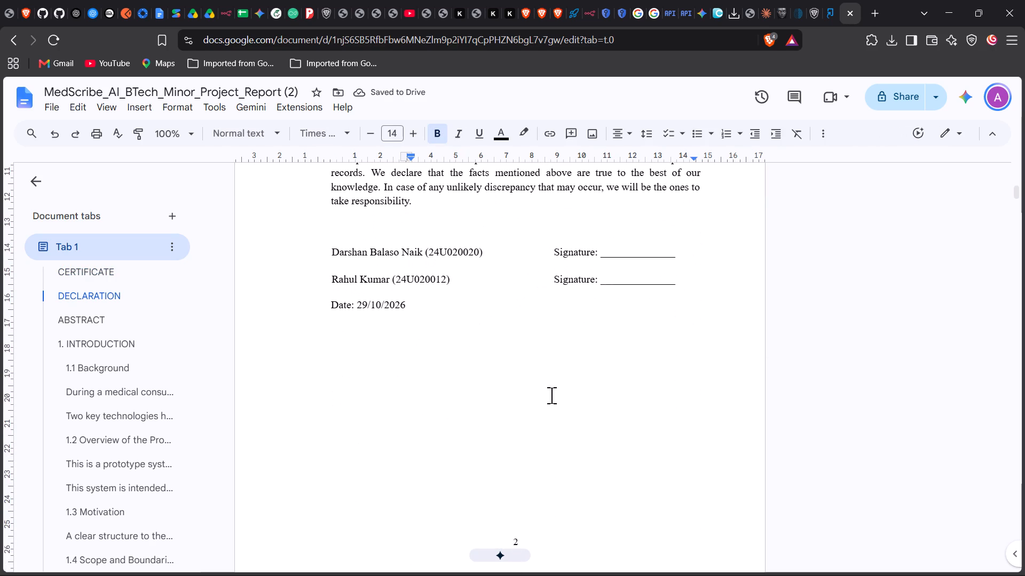
{"action": "scroll", "coordinate": [551, 395], "scroll_direction": "down", "scroll_amount": 3}
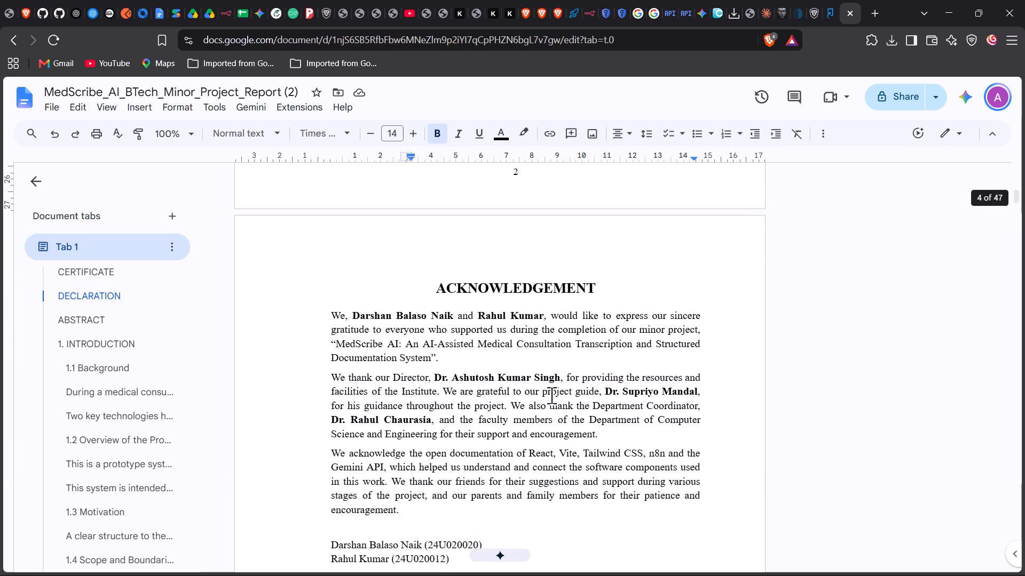
{"action": "scroll", "coordinate": [551, 395], "scroll_direction": "down", "scroll_amount": 5}
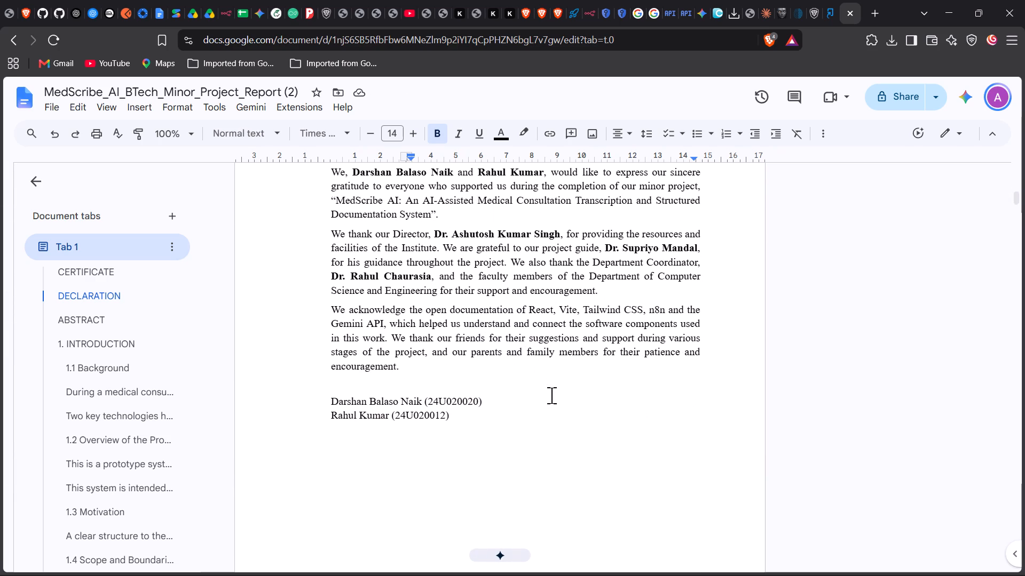
{"action": "scroll", "coordinate": [551, 395], "scroll_direction": "down", "scroll_amount": 2}
{"action": "scroll", "coordinate": [551, 395], "scroll_direction": "up", "scroll_amount": 5}
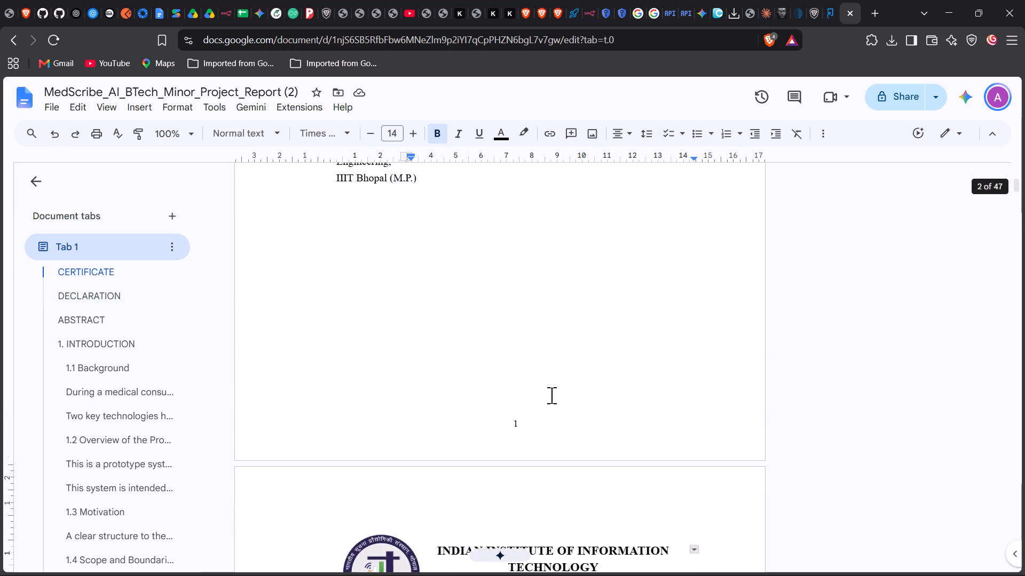
{"action": "scroll", "coordinate": [551, 395], "scroll_direction": "up", "scroll_amount": 2}
{"action": "scroll", "coordinate": [551, 395], "scroll_direction": "down", "scroll_amount": 6}
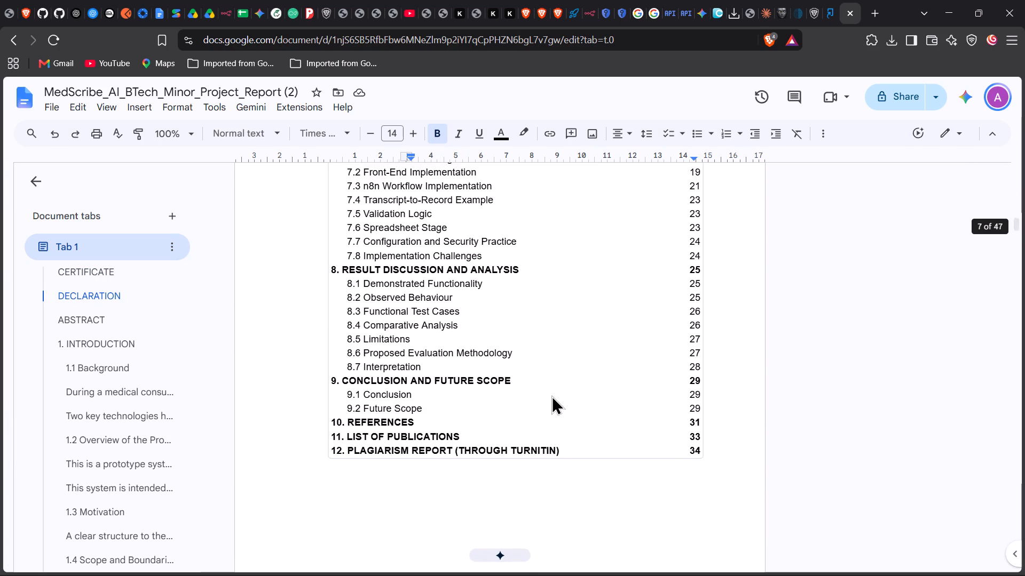
{"action": "scroll", "coordinate": [551, 395], "scroll_direction": "down", "scroll_amount": 5}
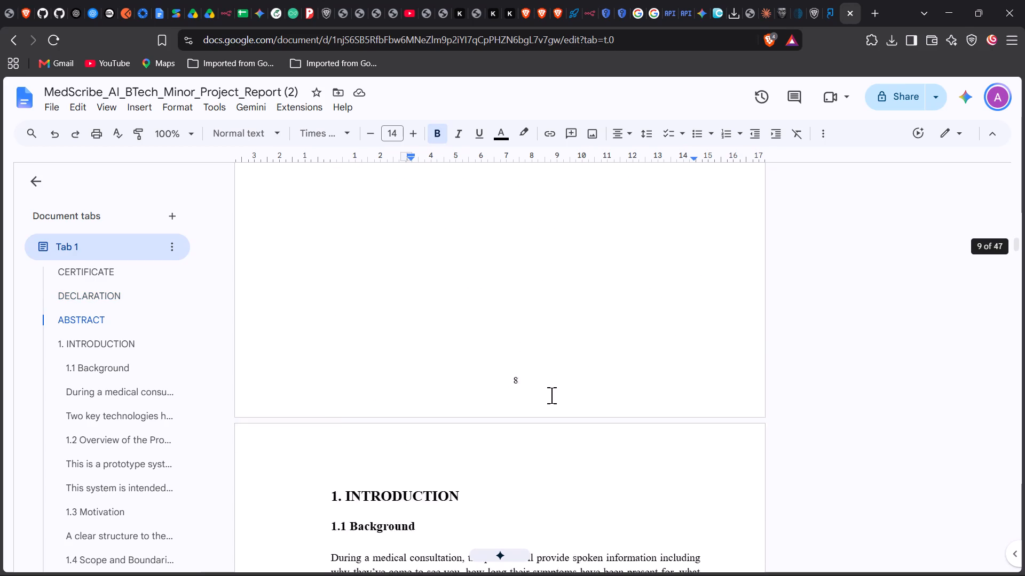
{"action": "scroll", "coordinate": [551, 395], "scroll_direction": "down", "scroll_amount": 4}
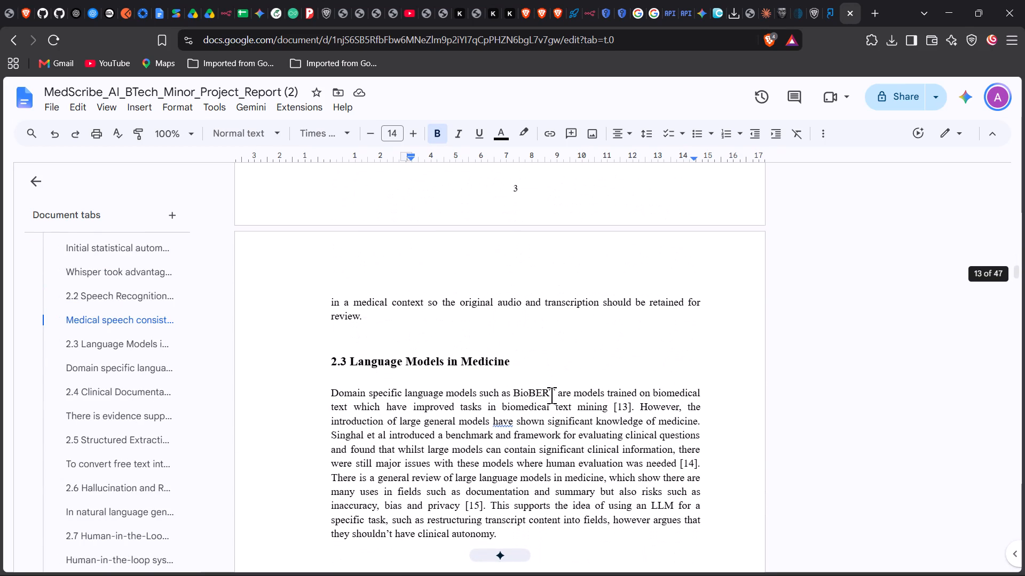
{"action": "scroll", "coordinate": [551, 395], "scroll_direction": "down", "scroll_amount": 1}
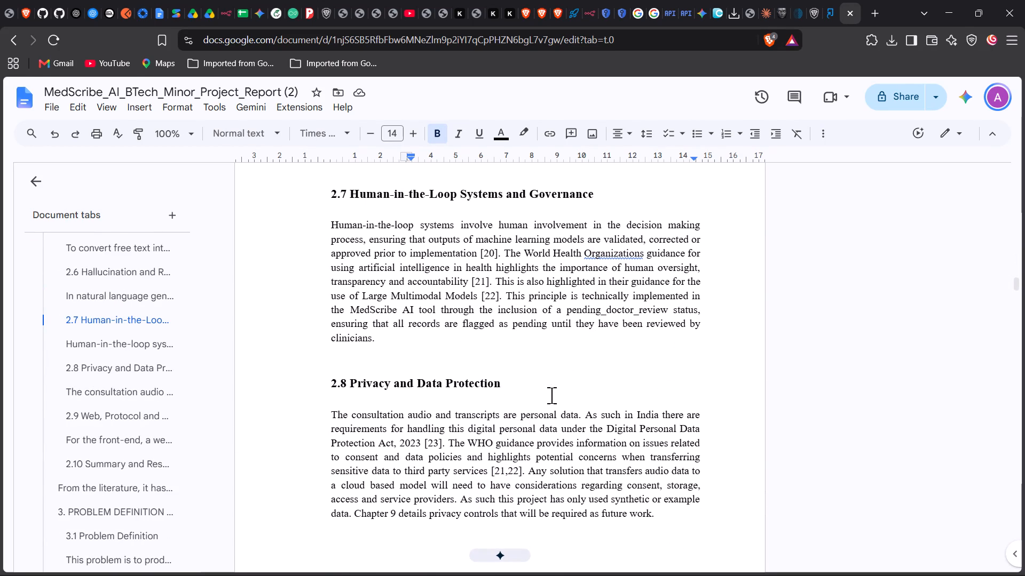
{"action": "scroll", "coordinate": [551, 395], "scroll_direction": "down", "scroll_amount": 4}
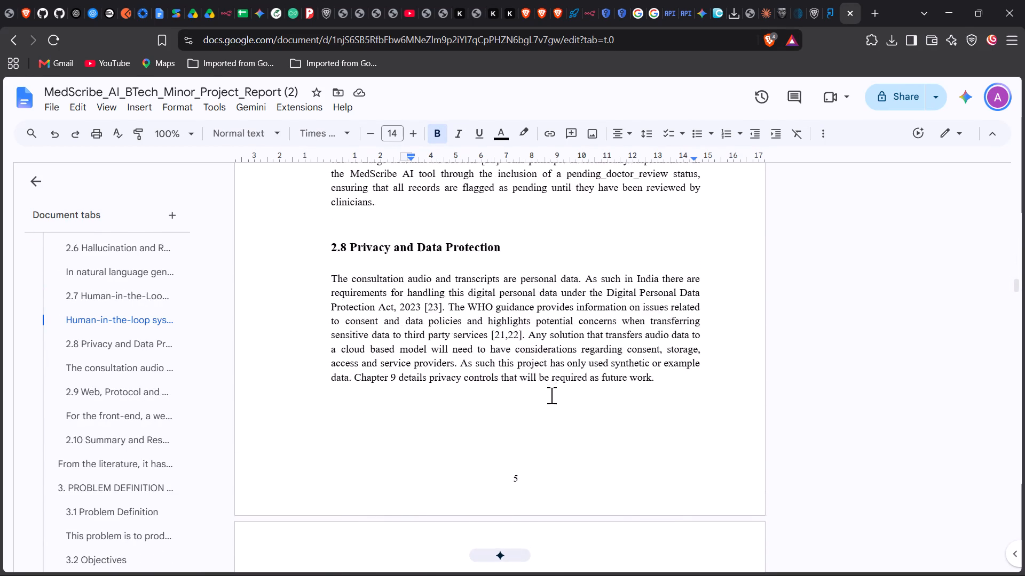
{"action": "scroll", "coordinate": [551, 395], "scroll_direction": "down", "scroll_amount": 6}
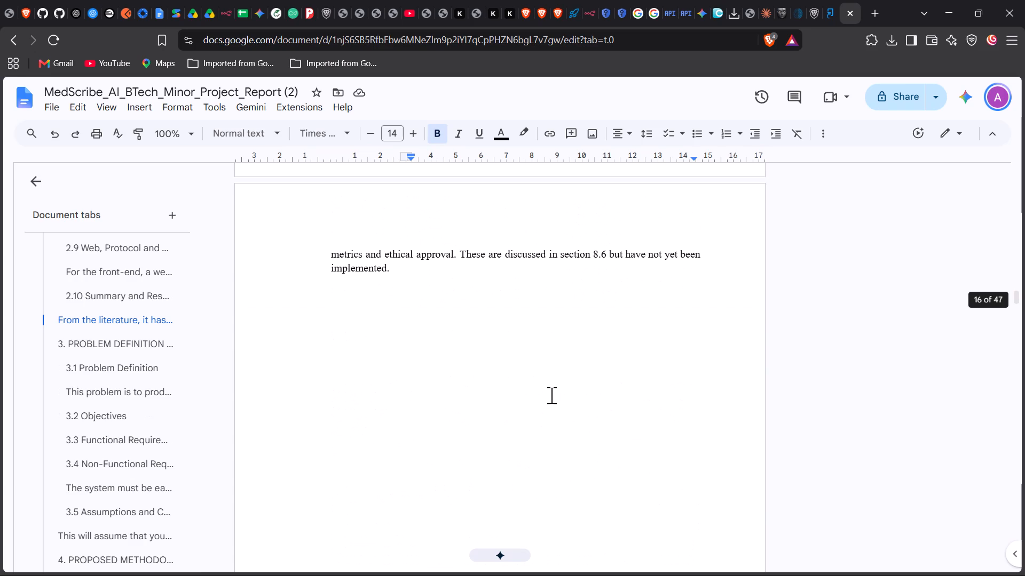
{"action": "scroll", "coordinate": [551, 395], "scroll_direction": "down", "scroll_amount": 3}
Delete the empty line between the section 2.9 paragraph and the "2.10 Summary and Research Gap" heading, and check the following page break.
{"action": "scroll", "coordinate": [551, 395], "scroll_direction": "up", "scroll_amount": 1}
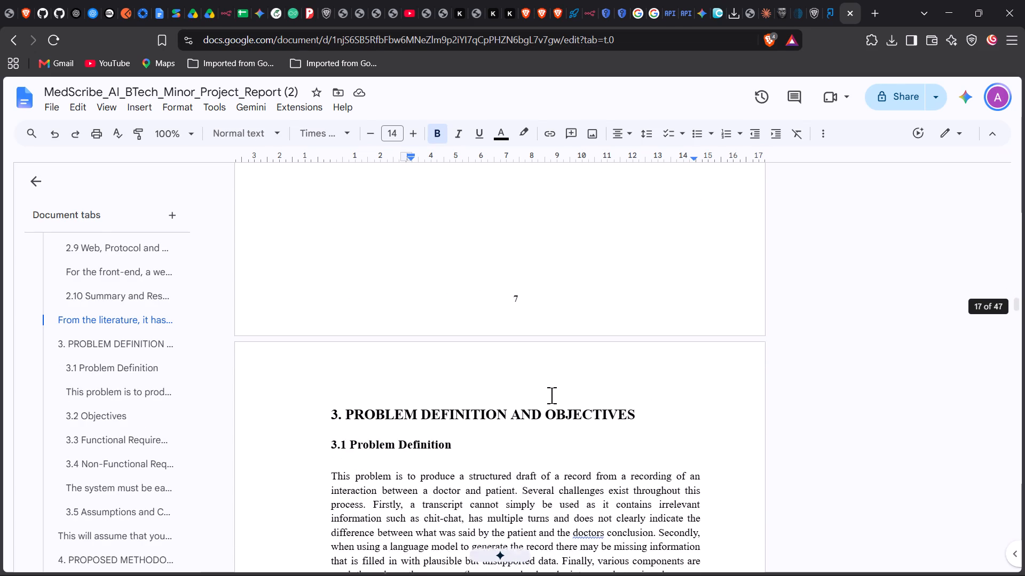
{"action": "scroll", "coordinate": [551, 395], "scroll_direction": "up", "scroll_amount": 11}
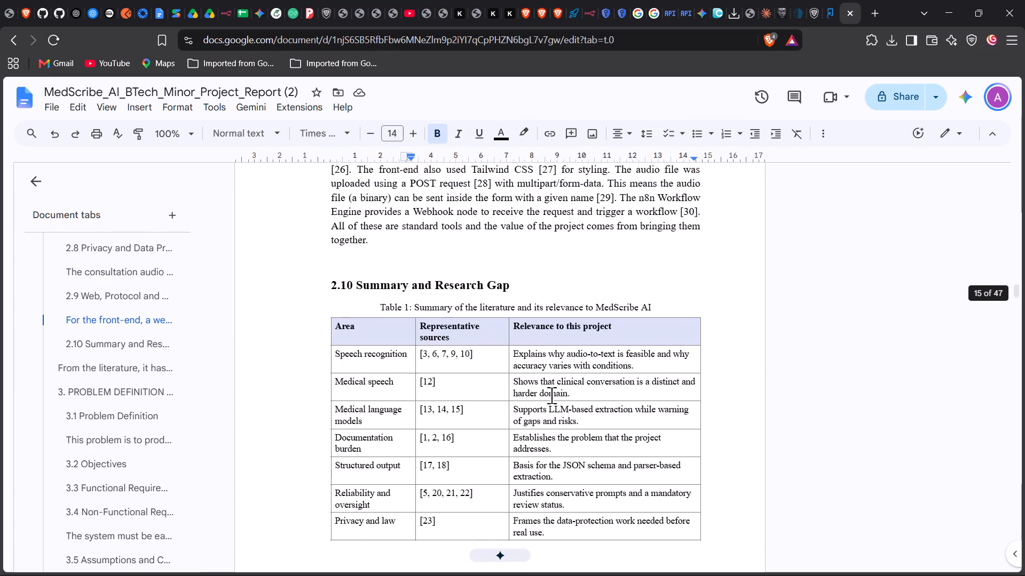
{"action": "scroll", "coordinate": [551, 395], "scroll_direction": "up", "scroll_amount": 1}
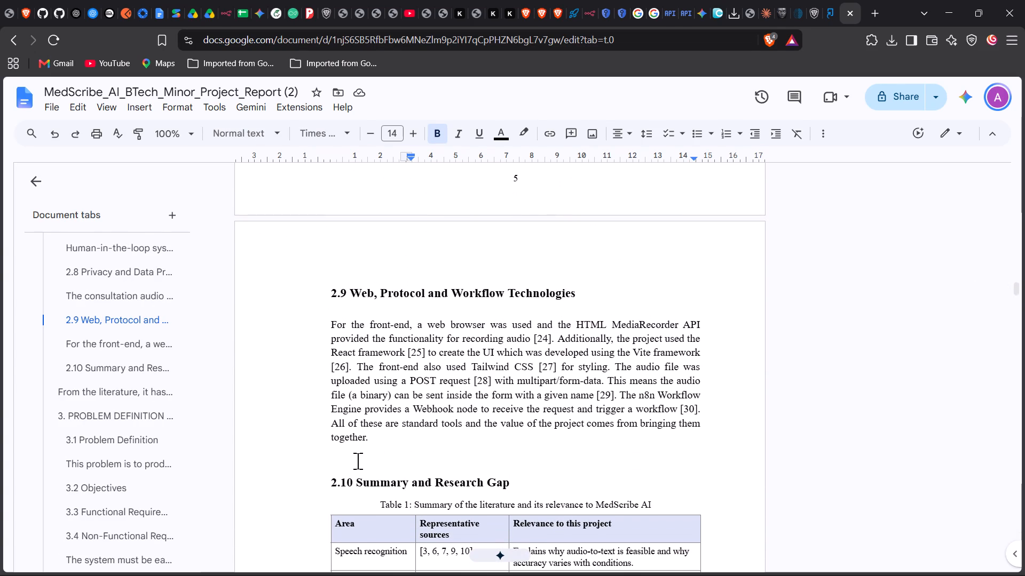
{"action": "left_click", "coordinate": [358, 461]}
{"action": "key", "text": "Delete"}
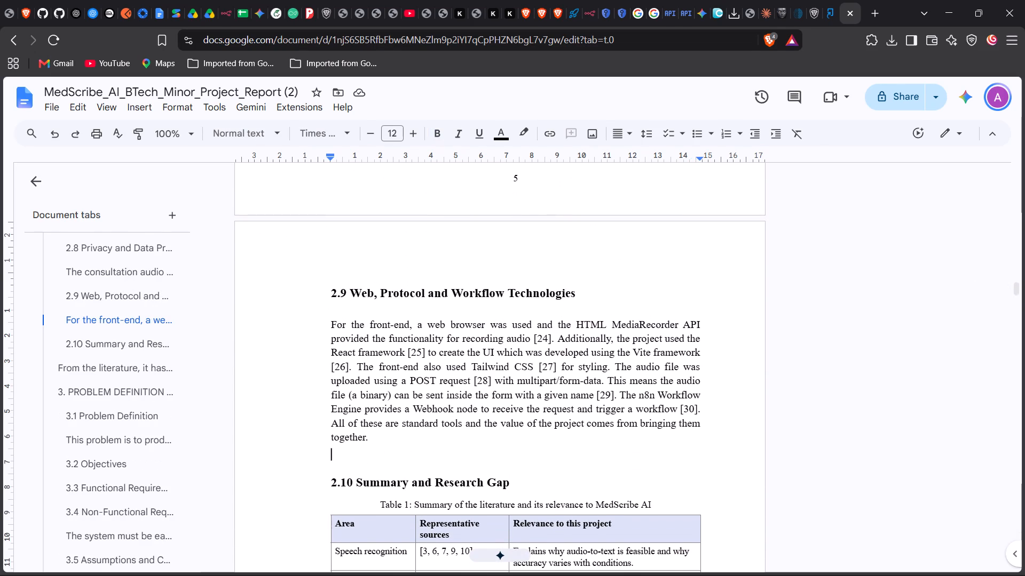
{"action": "scroll", "coordinate": [358, 461], "scroll_direction": "down", "scroll_amount": 7}
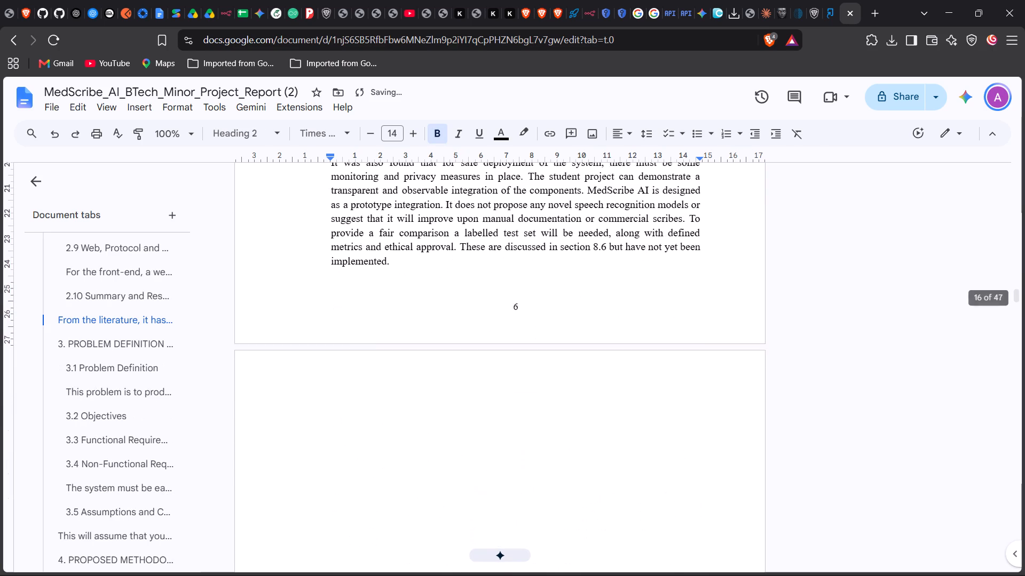
Remove the blank page before chapter 3 by deleting the empty line after the closing paragraph of section 2.10.
{"action": "scroll", "coordinate": [358, 461], "scroll_direction": "down", "scroll_amount": 1}
{"action": "scroll", "coordinate": [358, 461], "scroll_direction": "up", "scroll_amount": 1}
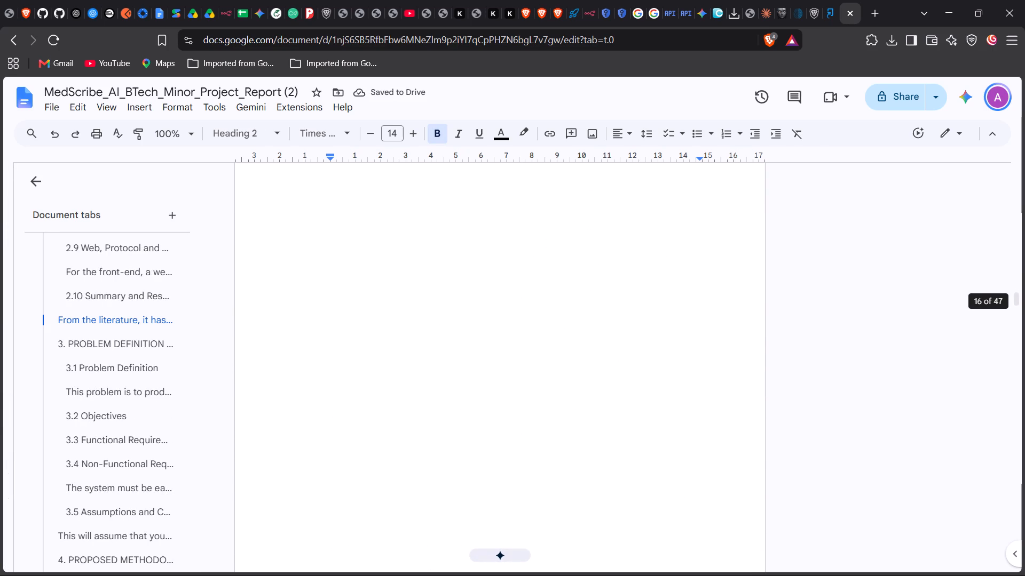
{"action": "scroll", "coordinate": [358, 461], "scroll_direction": "up", "scroll_amount": 1}
{"action": "left_click", "coordinate": [413, 297]}
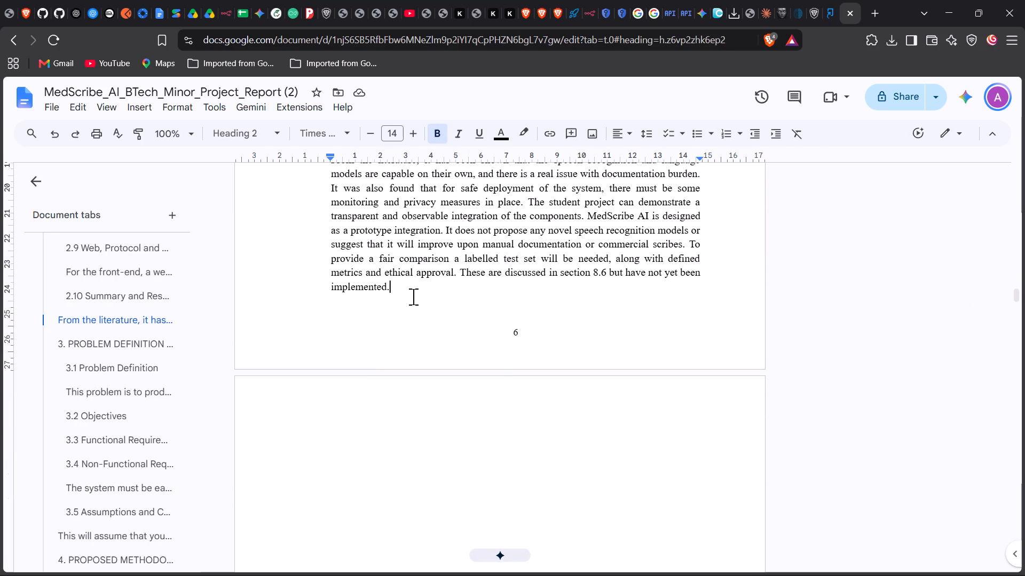
{"action": "key", "text": "Delete"}
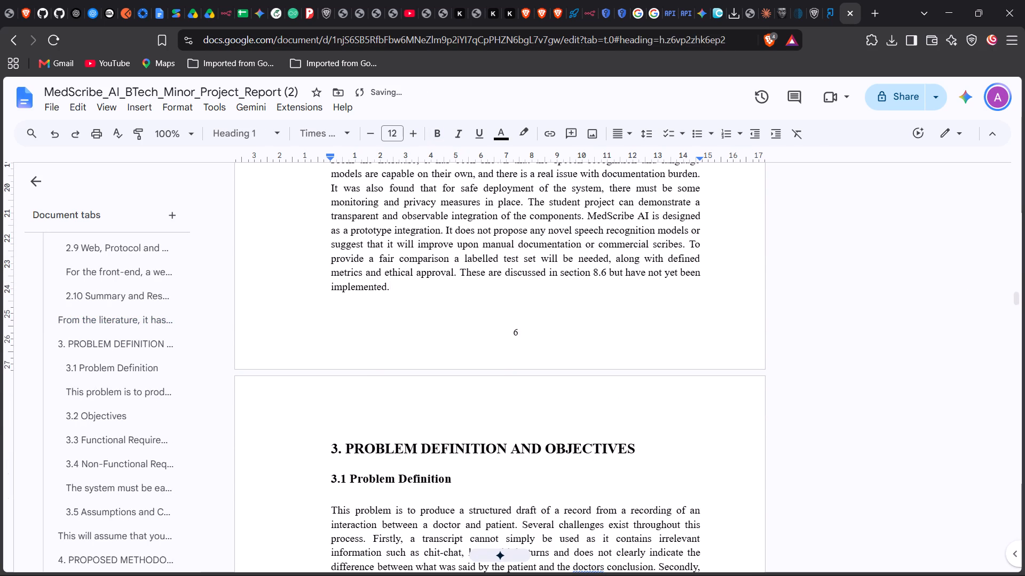
{"action": "scroll", "coordinate": [413, 297], "scroll_direction": "down", "scroll_amount": 3}
{"action": "scroll", "coordinate": [413, 297], "scroll_direction": "up", "scroll_amount": 1}
Look back through the report's pages from section 2.10 up to the cover page to check their layout.
{"action": "scroll", "coordinate": [413, 297], "scroll_direction": "up", "scroll_amount": 1}
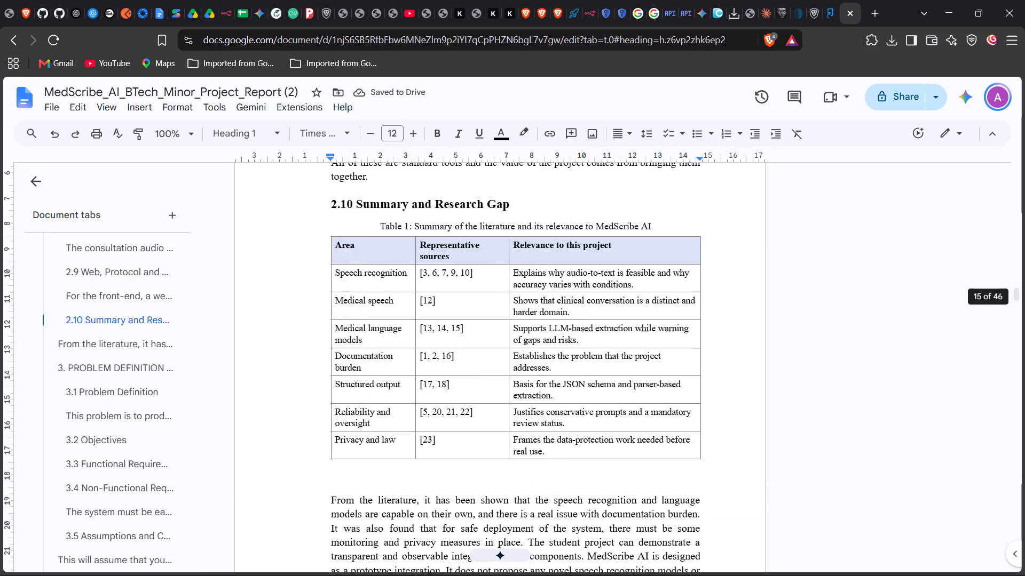
{"action": "scroll", "coordinate": [413, 297], "scroll_direction": "up", "scroll_amount": 5}
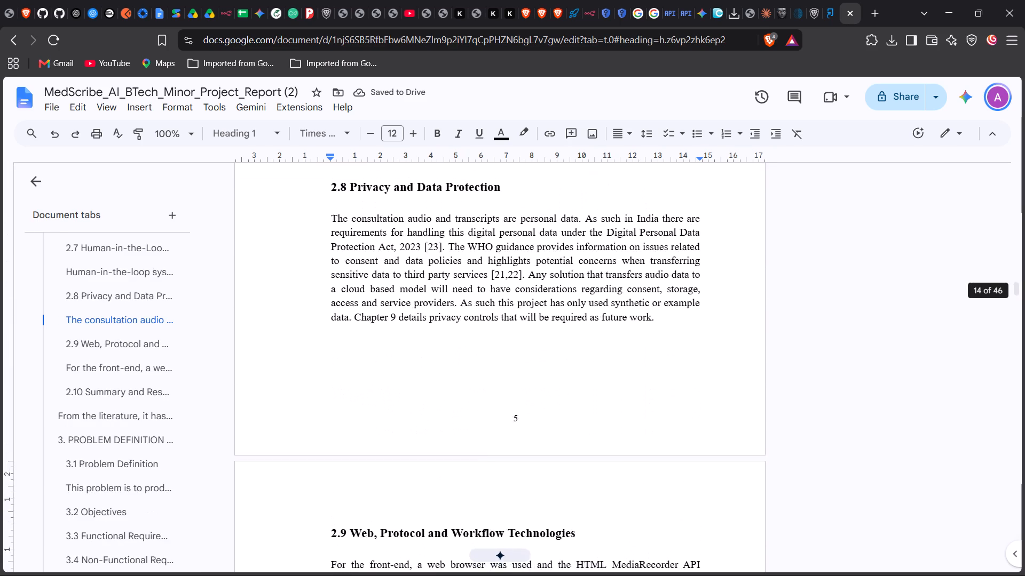
{"action": "scroll", "coordinate": [413, 297], "scroll_direction": "up", "scroll_amount": 11}
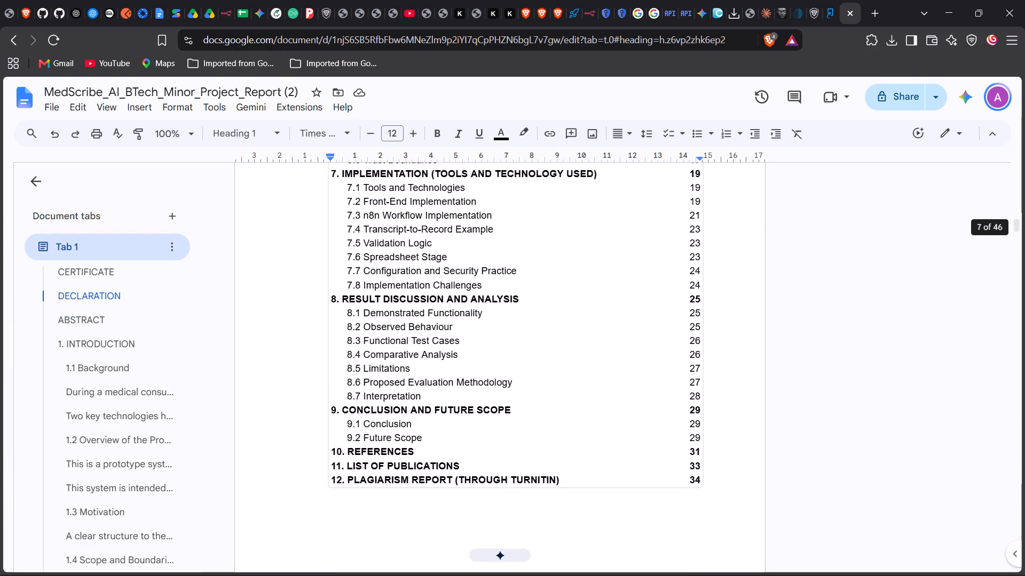
{"action": "scroll", "coordinate": [413, 297], "scroll_direction": "up", "scroll_amount": 4}
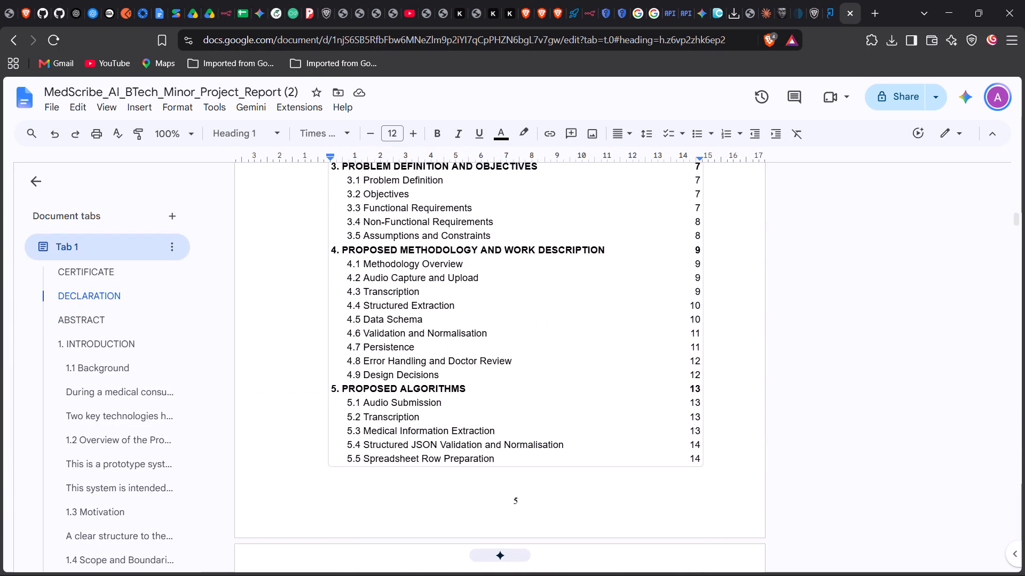
{"action": "scroll", "coordinate": [413, 297], "scroll_direction": "up", "scroll_amount": 5}
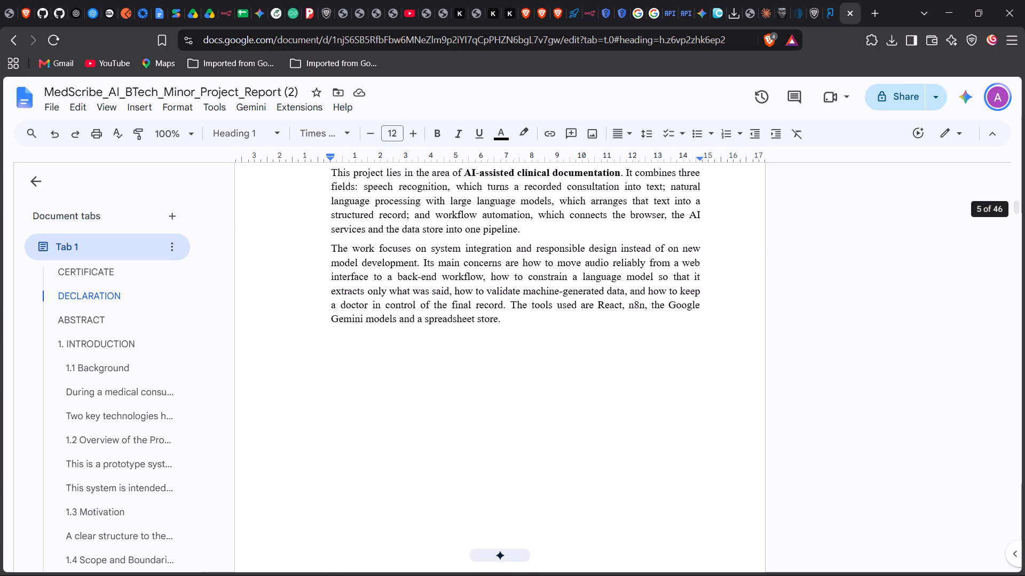
{"action": "scroll", "coordinate": [413, 297], "scroll_direction": "up", "scroll_amount": 4}
{"action": "scroll", "coordinate": [413, 297], "scroll_direction": "down", "scroll_amount": 1}
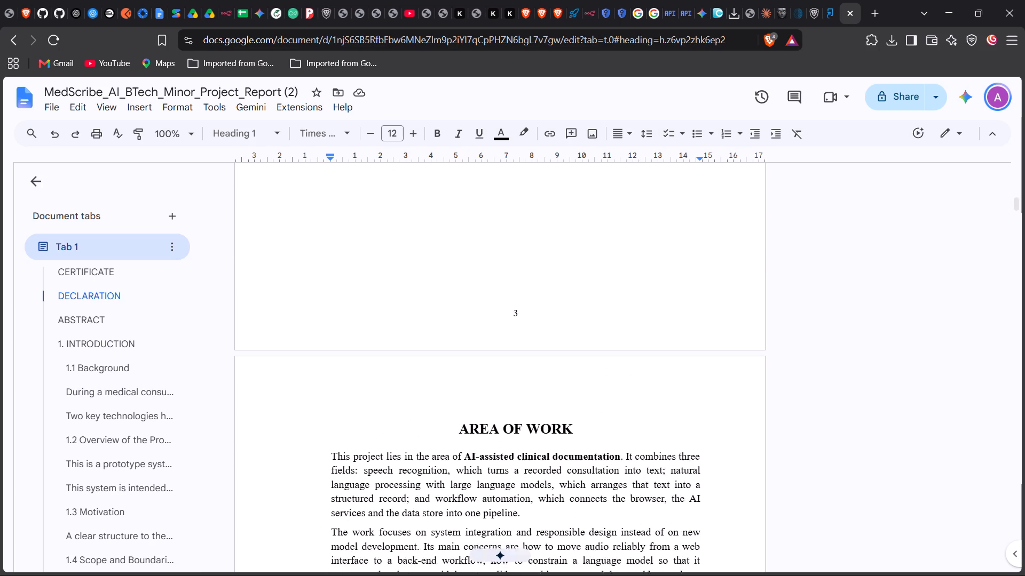
{"action": "scroll", "coordinate": [413, 297], "scroll_direction": "down", "scroll_amount": 3}
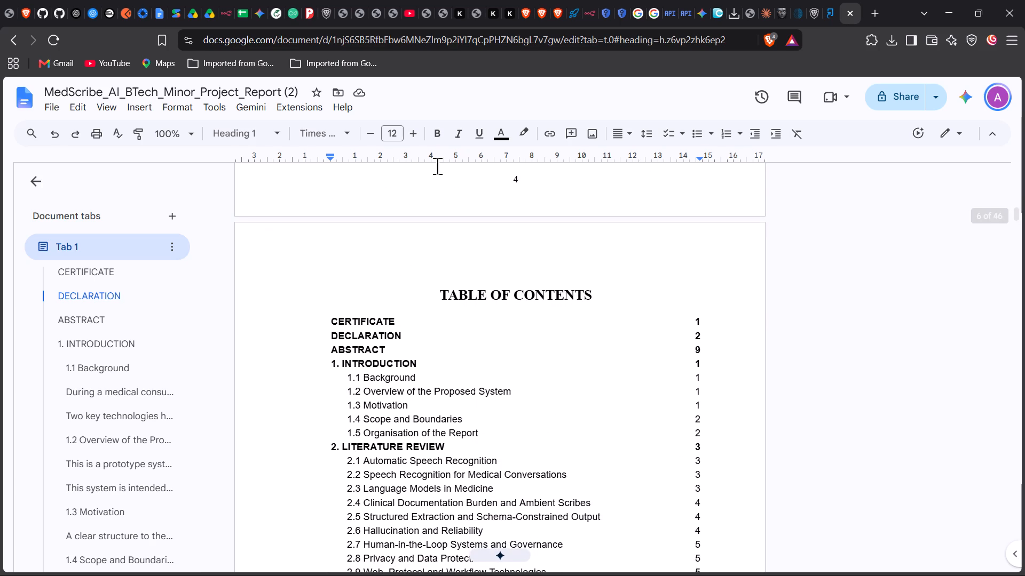
{"action": "scroll", "coordinate": [512, 246], "scroll_direction": "up", "scroll_amount": 6}
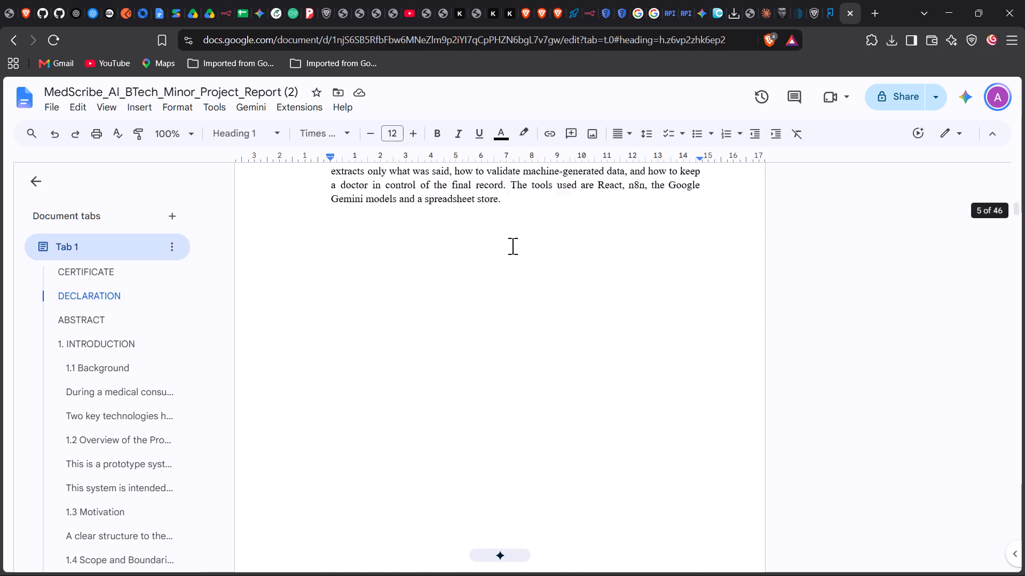
{"action": "scroll", "coordinate": [512, 246], "scroll_direction": "up", "scroll_amount": 7}
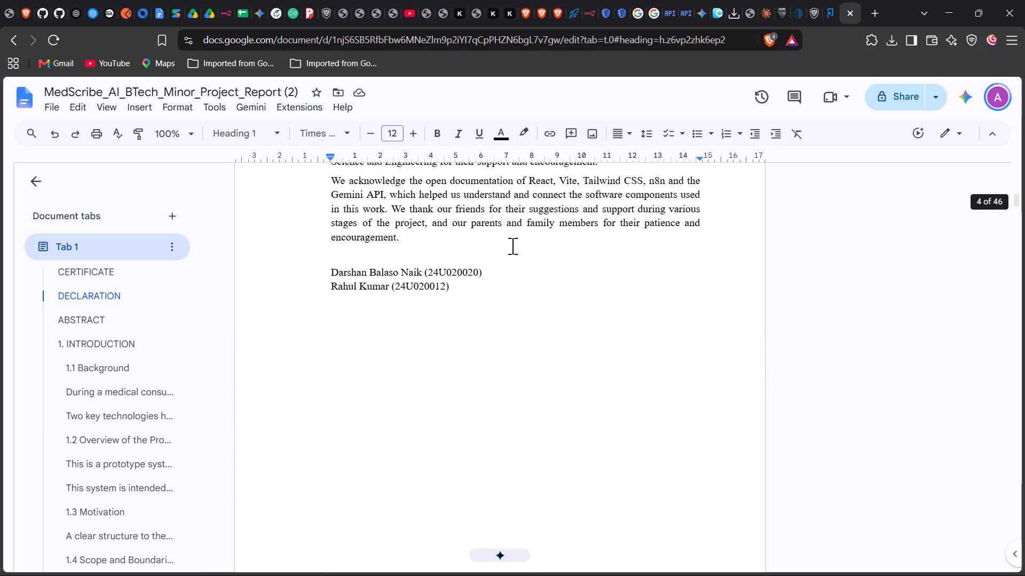
{"action": "scroll", "coordinate": [512, 246], "scroll_direction": "down", "scroll_amount": 1}
{"action": "scroll", "coordinate": [512, 246], "scroll_direction": "up", "scroll_amount": 3}
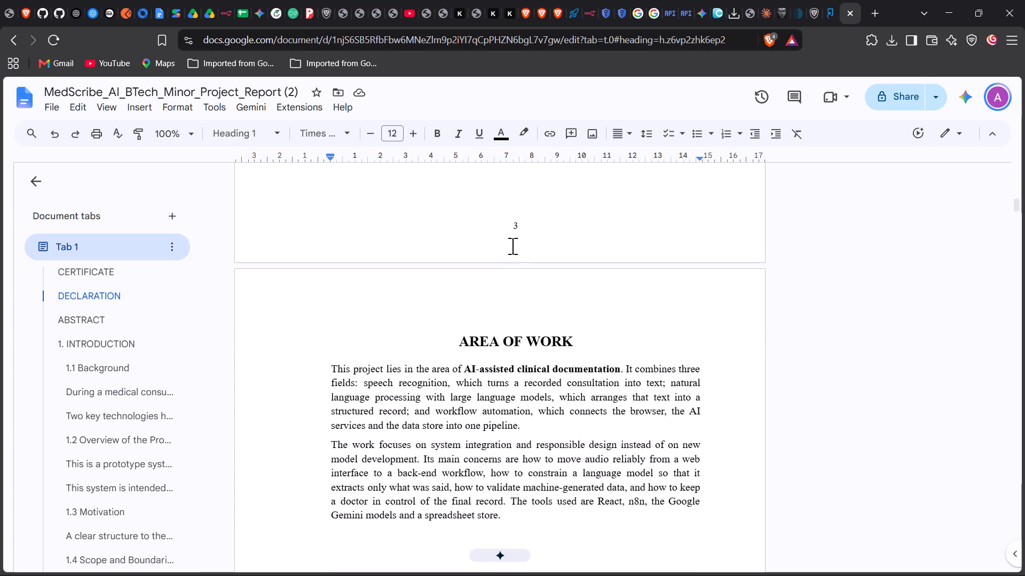
{"action": "scroll", "coordinate": [512, 246], "scroll_direction": "up", "scroll_amount": 11}
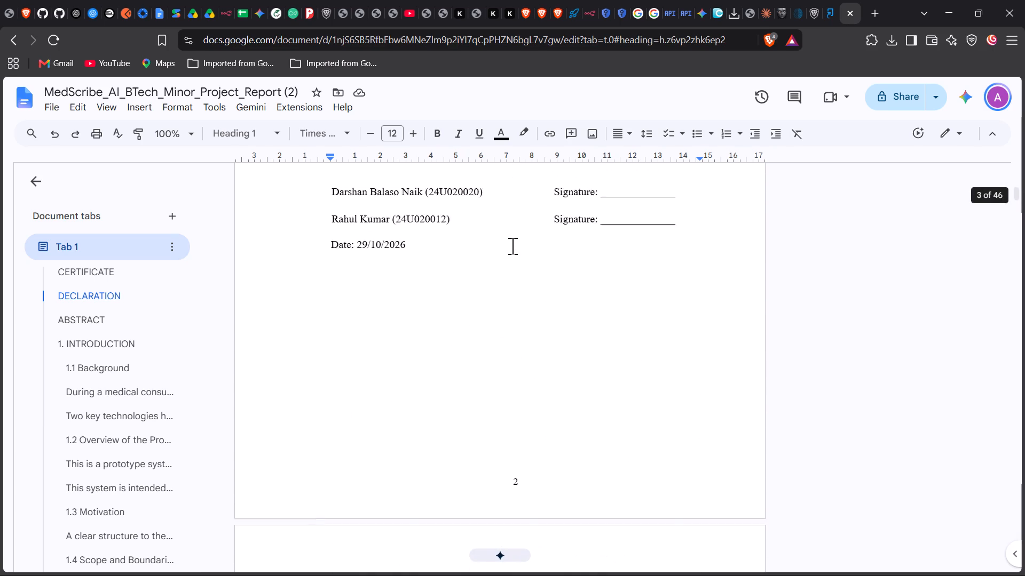
{"action": "scroll", "coordinate": [512, 246], "scroll_direction": "up", "scroll_amount": 9}
Examine the Table of Contents entries with their page numbers and the List of Abbreviations page.
{"action": "scroll", "coordinate": [512, 246], "scroll_direction": "down", "scroll_amount": 6}
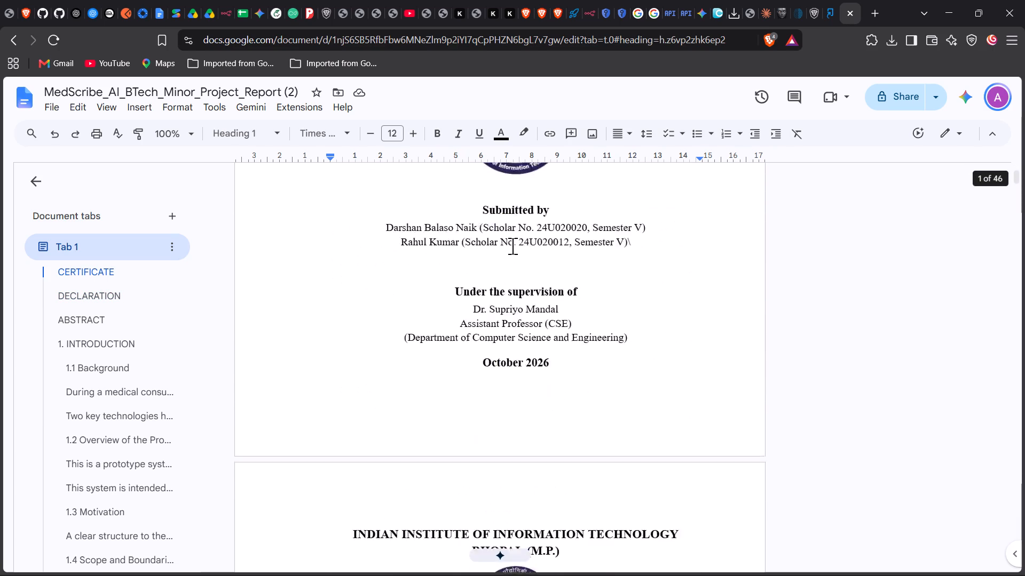
{"action": "scroll", "coordinate": [512, 246], "scroll_direction": "down", "scroll_amount": 7}
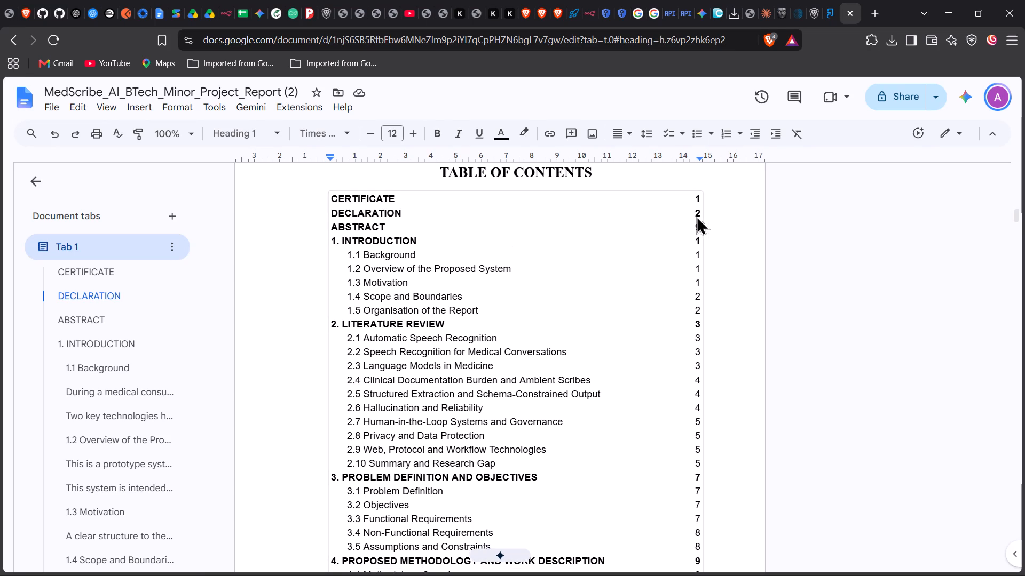
{"action": "scroll", "coordinate": [685, 242], "scroll_direction": "down", "scroll_amount": 8}
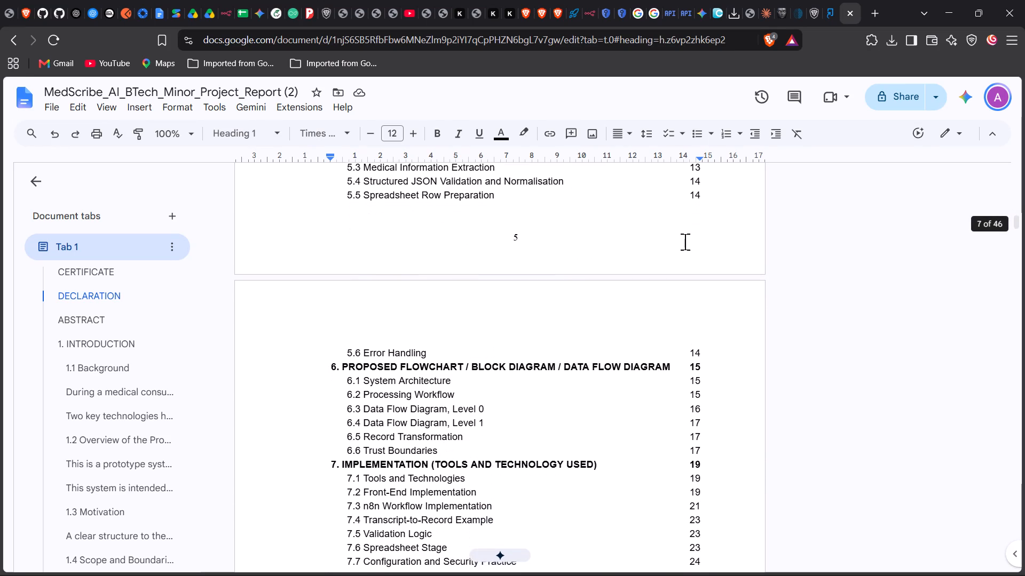
{"action": "scroll", "coordinate": [685, 242], "scroll_direction": "up", "scroll_amount": 7}
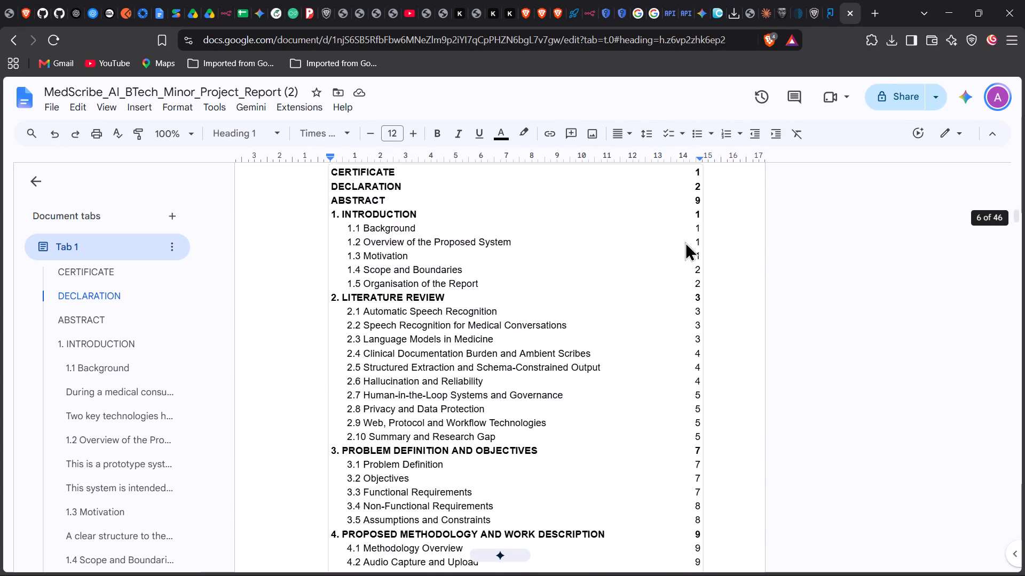
{"action": "scroll", "coordinate": [685, 242], "scroll_direction": "up", "scroll_amount": 2}
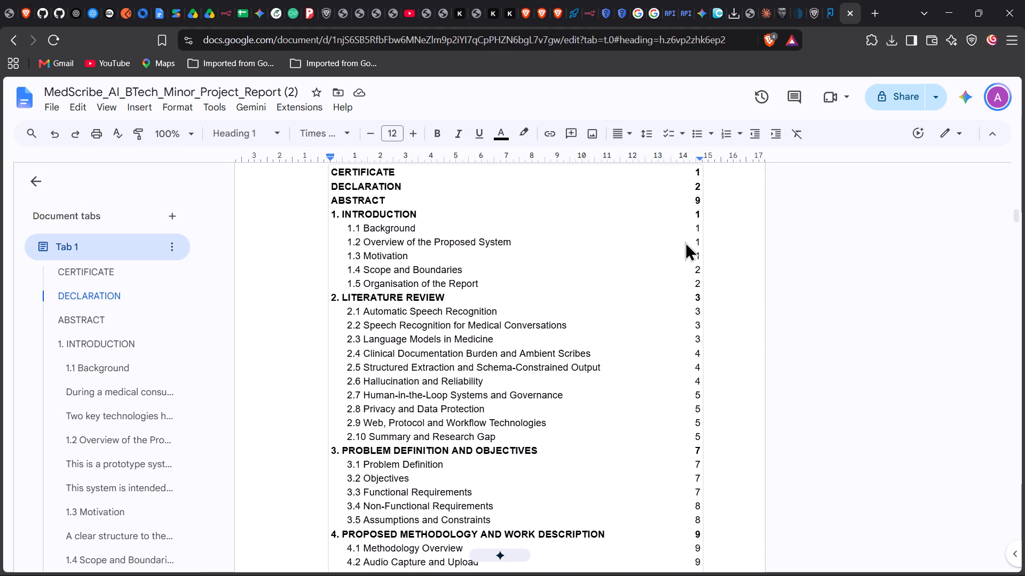
{"action": "scroll", "coordinate": [685, 242], "scroll_direction": "up", "scroll_amount": 1}
{"action": "scroll", "coordinate": [685, 242], "scroll_direction": "down", "scroll_amount": 8}
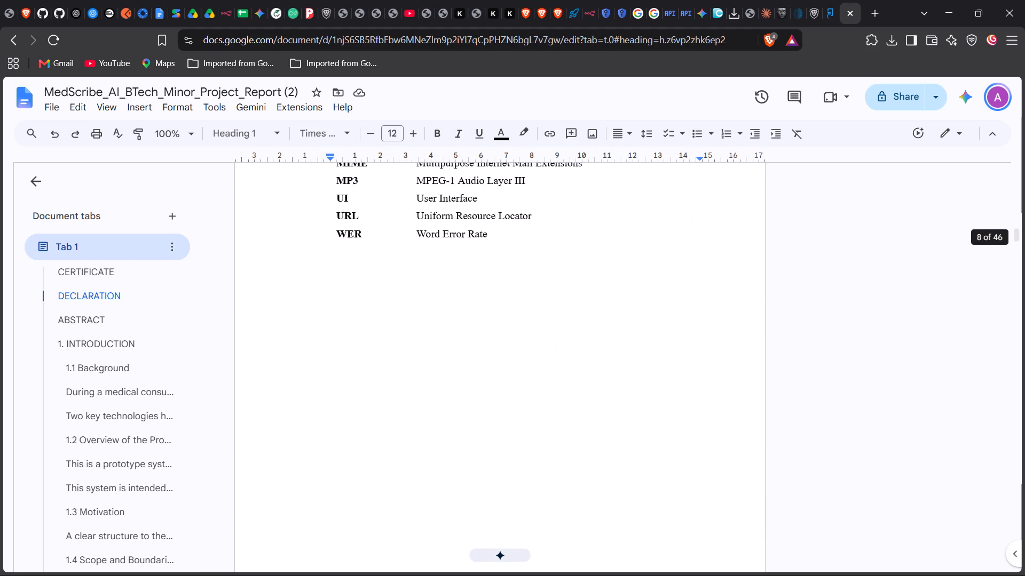
{"action": "scroll", "coordinate": [685, 242], "scroll_direction": "up", "scroll_amount": 1}
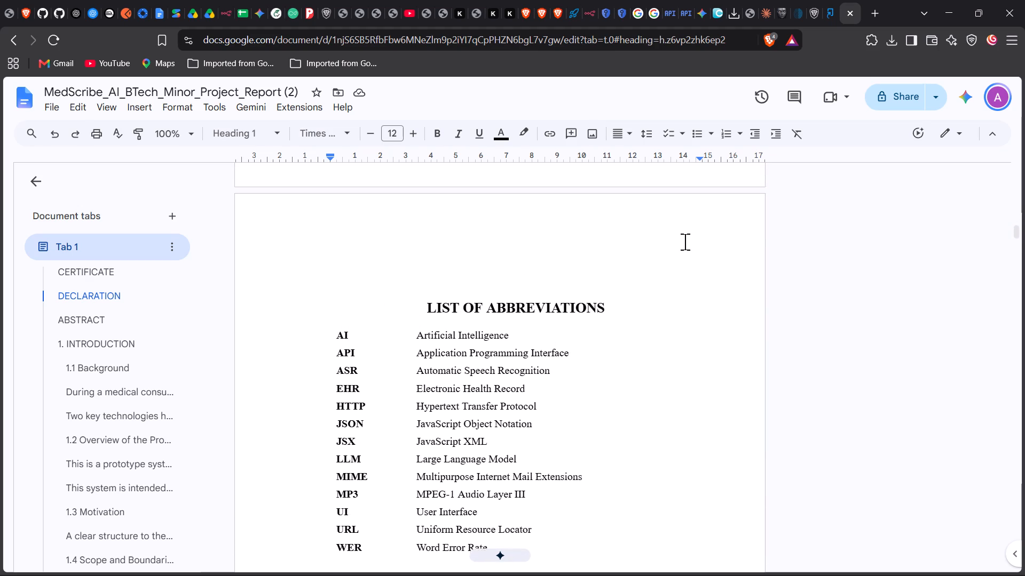
{"action": "scroll", "coordinate": [685, 242], "scroll_direction": "up", "scroll_amount": 2}
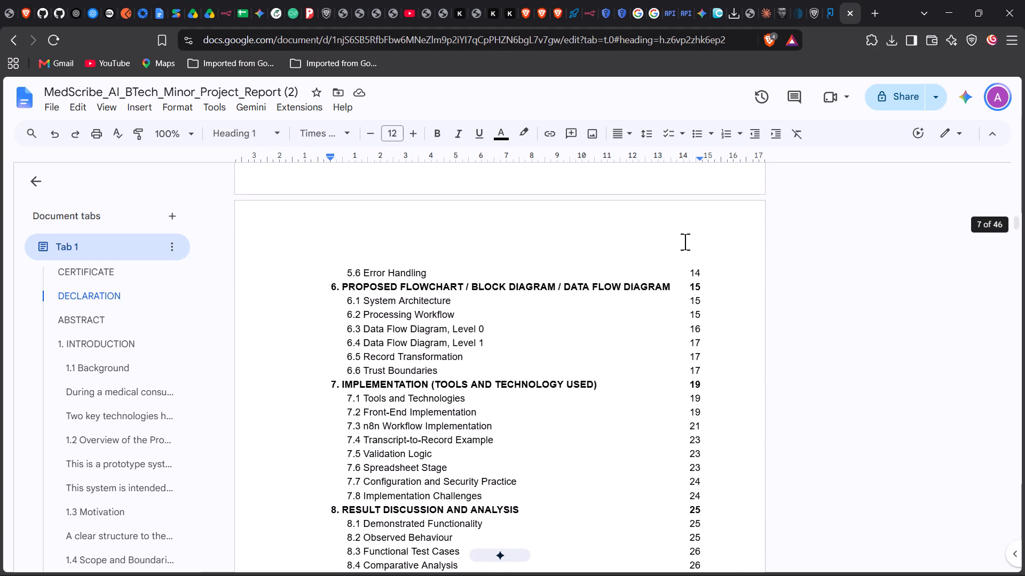
{"action": "scroll", "coordinate": [685, 242], "scroll_direction": "down", "scroll_amount": 2}
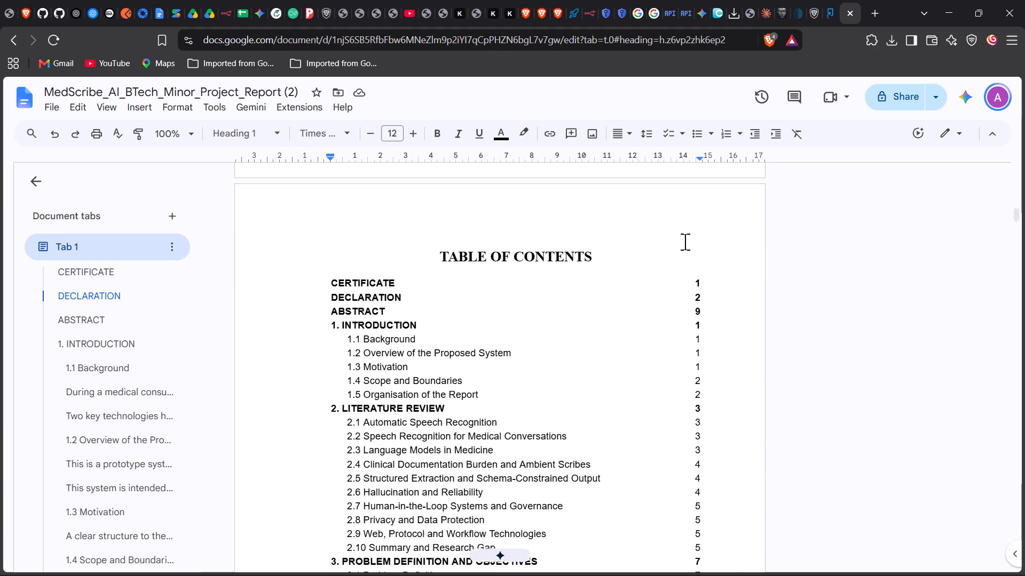
{"action": "scroll", "coordinate": [685, 242], "scroll_direction": "down", "scroll_amount": 3}
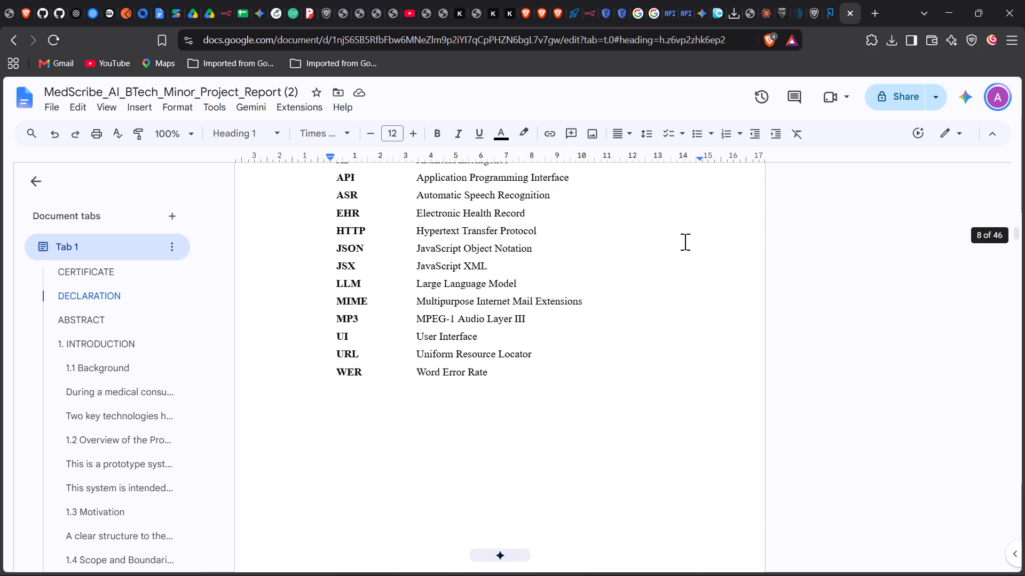
{"action": "scroll", "coordinate": [685, 242], "scroll_direction": "down", "scroll_amount": 1}
{"action": "scroll", "coordinate": [685, 242], "scroll_direction": "up", "scroll_amount": 1}
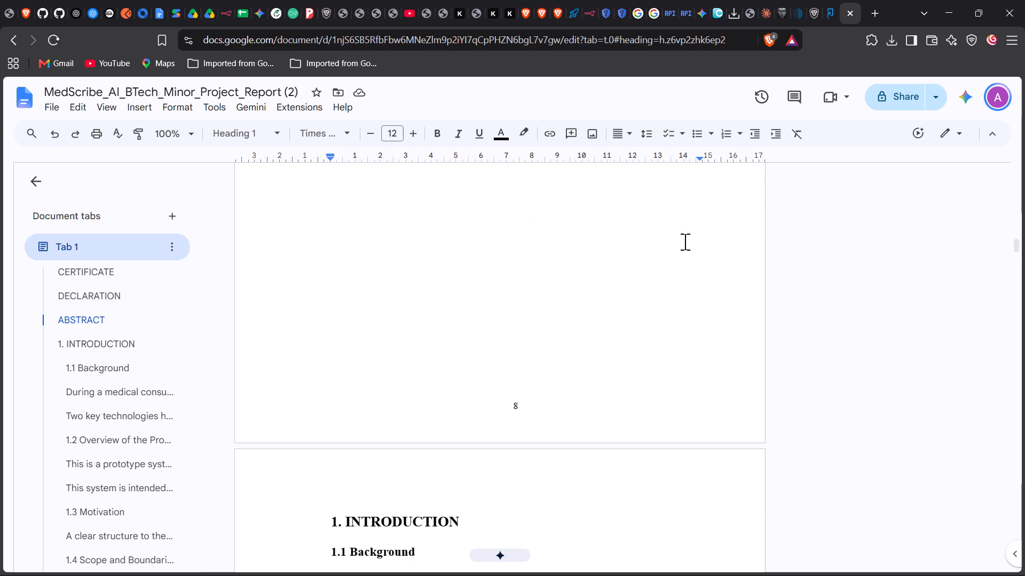
{"action": "scroll", "coordinate": [685, 242], "scroll_direction": "up", "scroll_amount": 2}
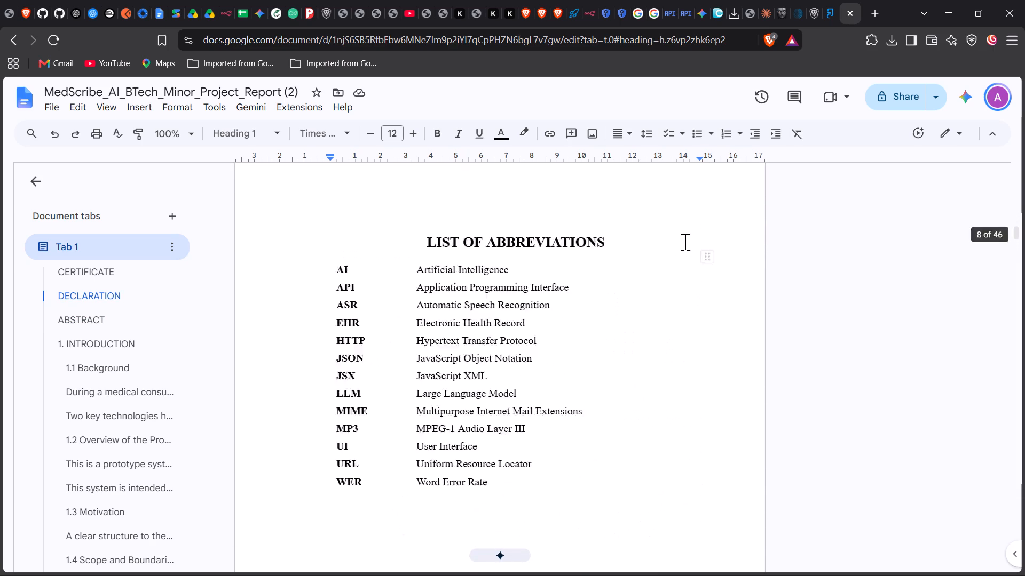
{"action": "scroll", "coordinate": [685, 242], "scroll_direction": "up", "scroll_amount": 1}
{"action": "scroll", "coordinate": [685, 242], "scroll_direction": "down", "scroll_amount": 2}
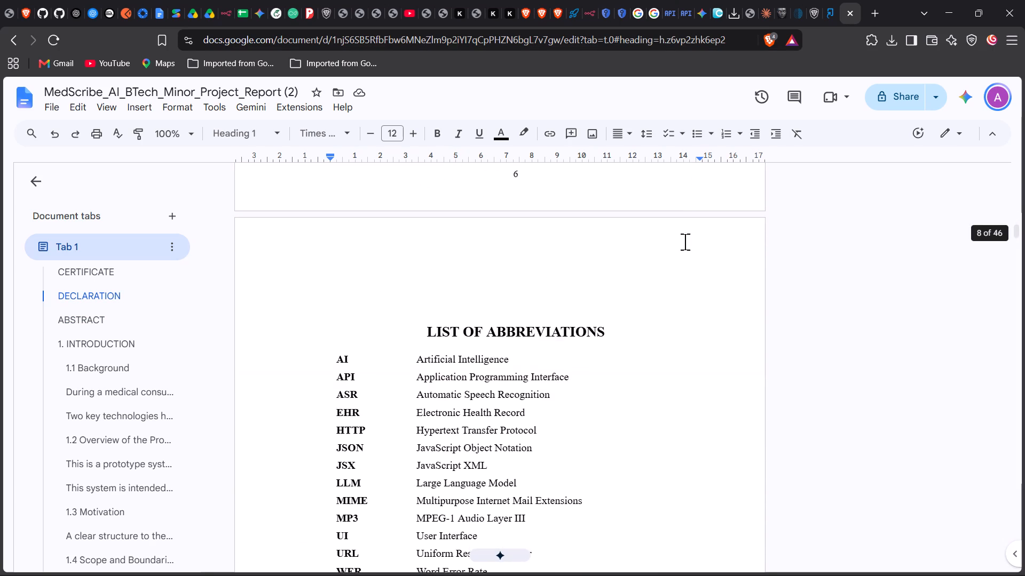
Look through the Abstract and chapter 1 up to section 1.5, checking the spacing around headings and page breaks.
{"action": "scroll", "coordinate": [685, 242], "scroll_direction": "down", "scroll_amount": 5}
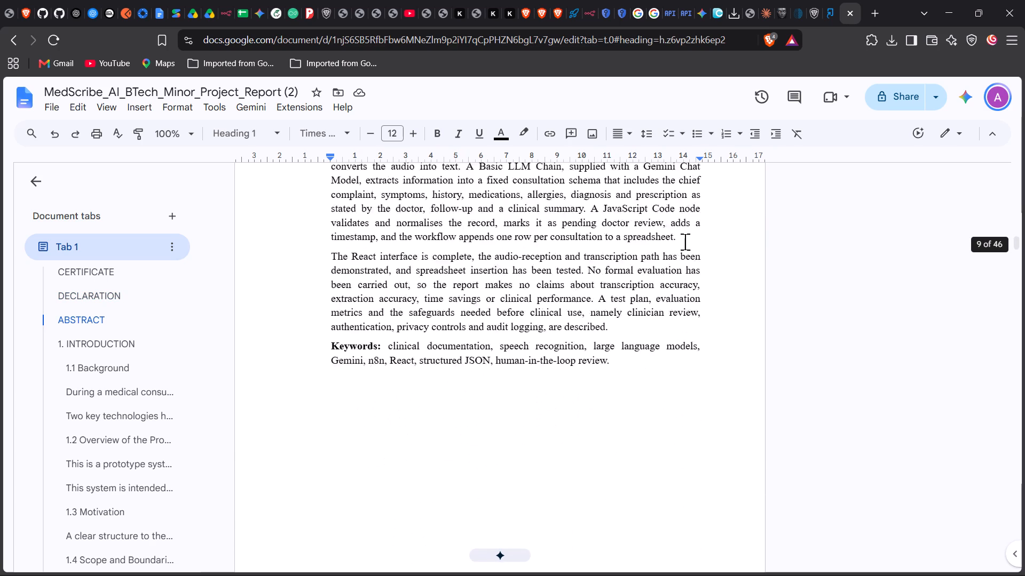
{"action": "scroll", "coordinate": [685, 242], "scroll_direction": "down", "scroll_amount": 5}
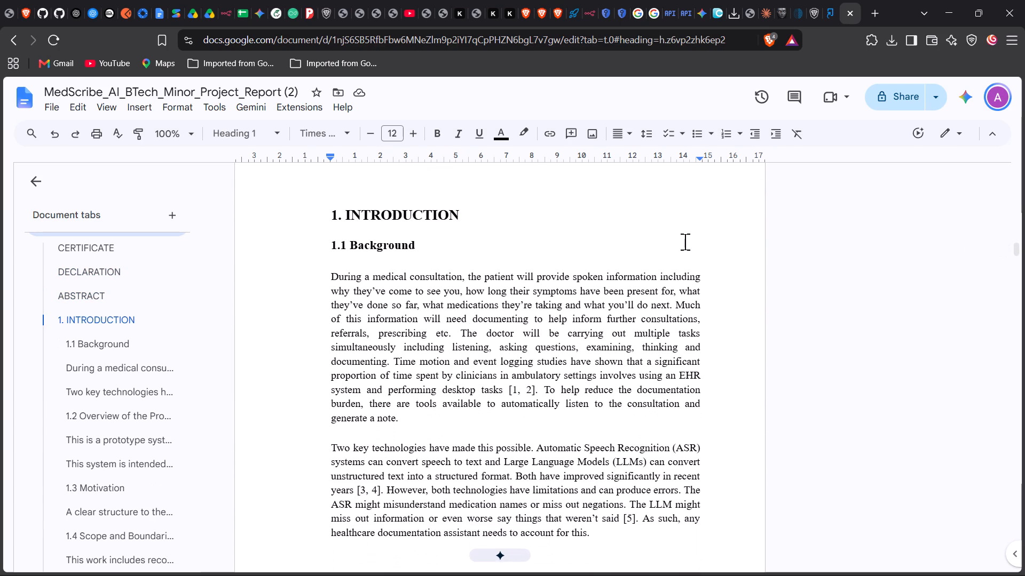
{"action": "scroll", "coordinate": [685, 242], "scroll_direction": "down", "scroll_amount": 4}
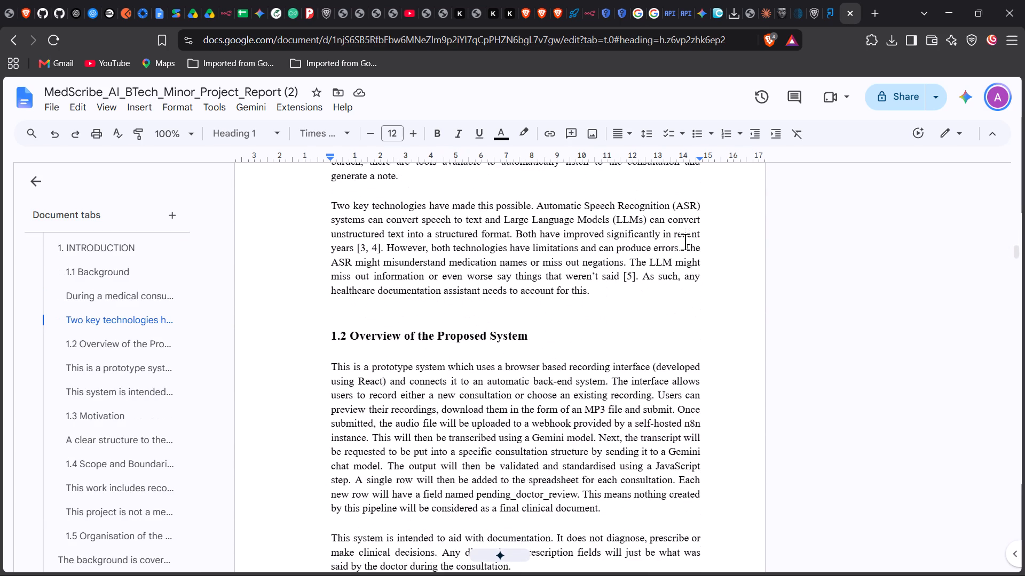
{"action": "scroll", "coordinate": [685, 242], "scroll_direction": "down", "scroll_amount": 4}
{"action": "scroll", "coordinate": [685, 242], "scroll_direction": "up", "scroll_amount": 1}
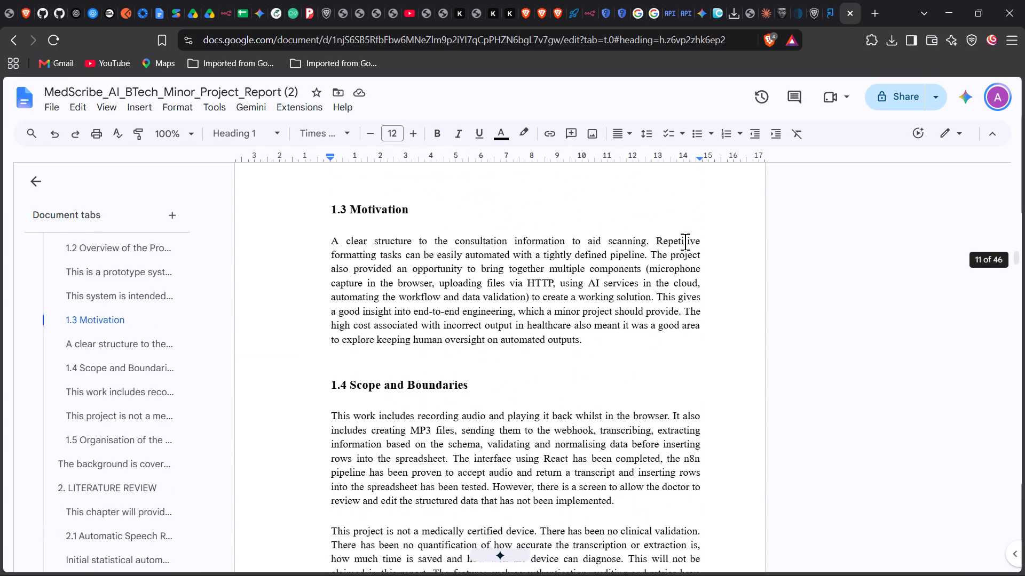
{"action": "scroll", "coordinate": [685, 242], "scroll_direction": "up", "scroll_amount": 1}
{"action": "scroll", "coordinate": [685, 242], "scroll_direction": "down", "scroll_amount": 4}
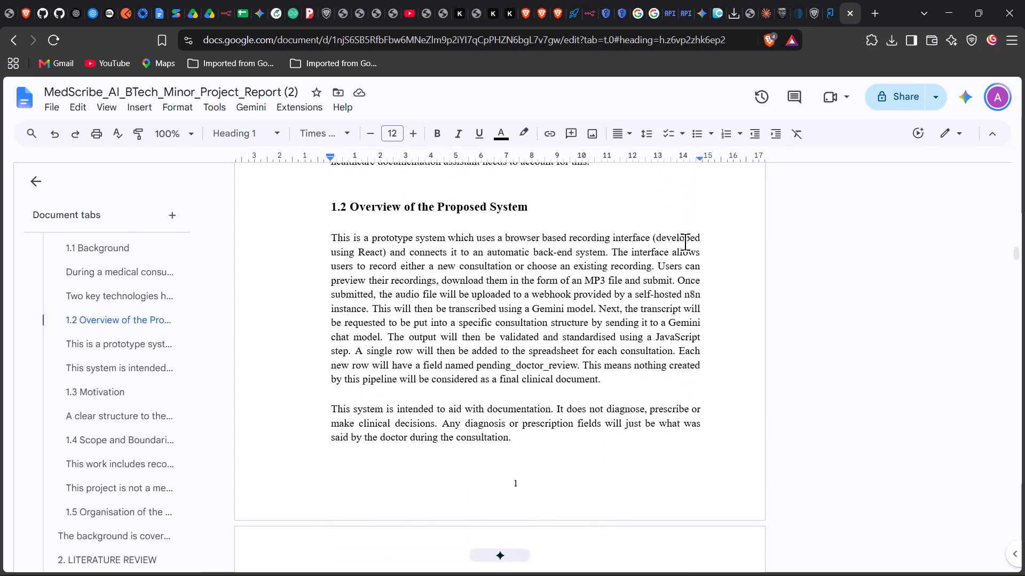
{"action": "scroll", "coordinate": [685, 242], "scroll_direction": "down", "scroll_amount": 5}
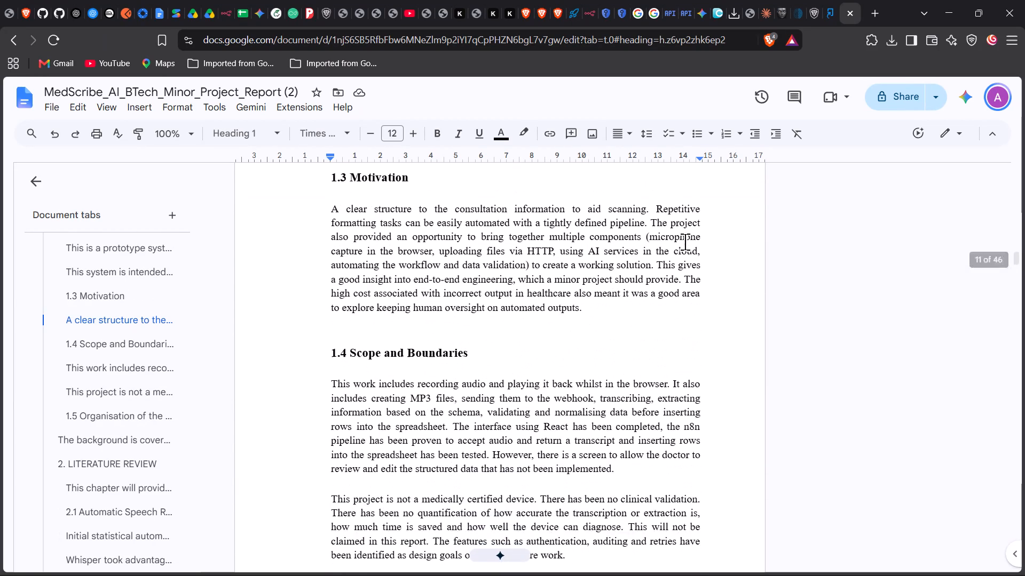
{"action": "scroll", "coordinate": [685, 242], "scroll_direction": "down", "scroll_amount": 3}
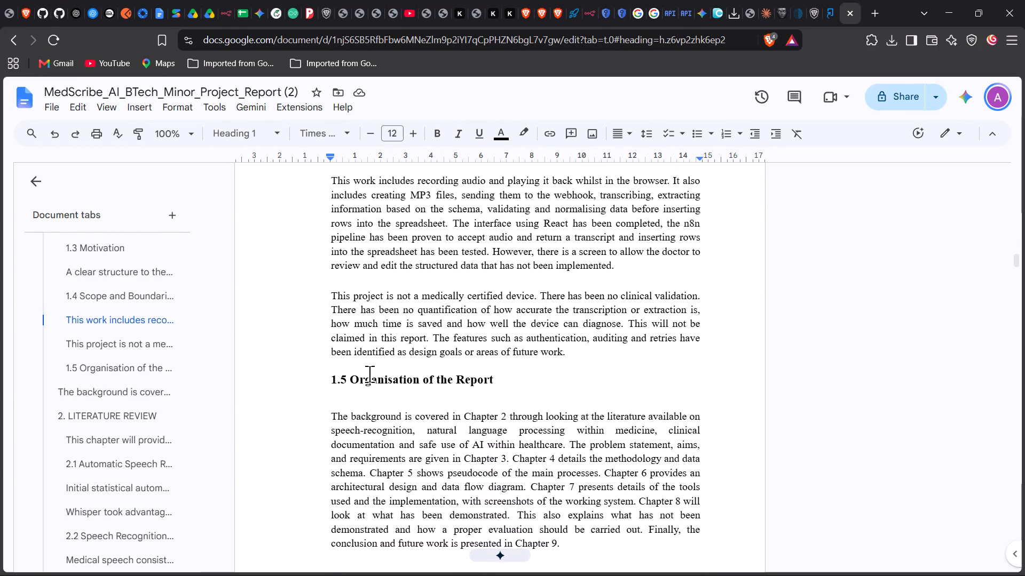
Close up the gap below the 1.5 Organisation of the Report heading by joining the body paragraph to it and splitting it off again.
{"action": "left_click", "coordinate": [338, 368]}
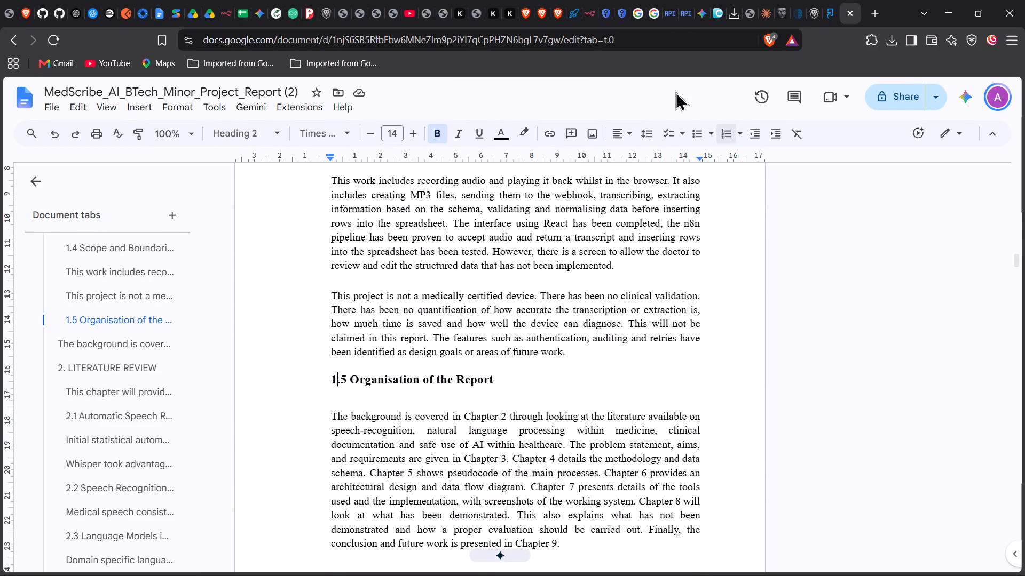
{"action": "left_click", "coordinate": [643, 131]}
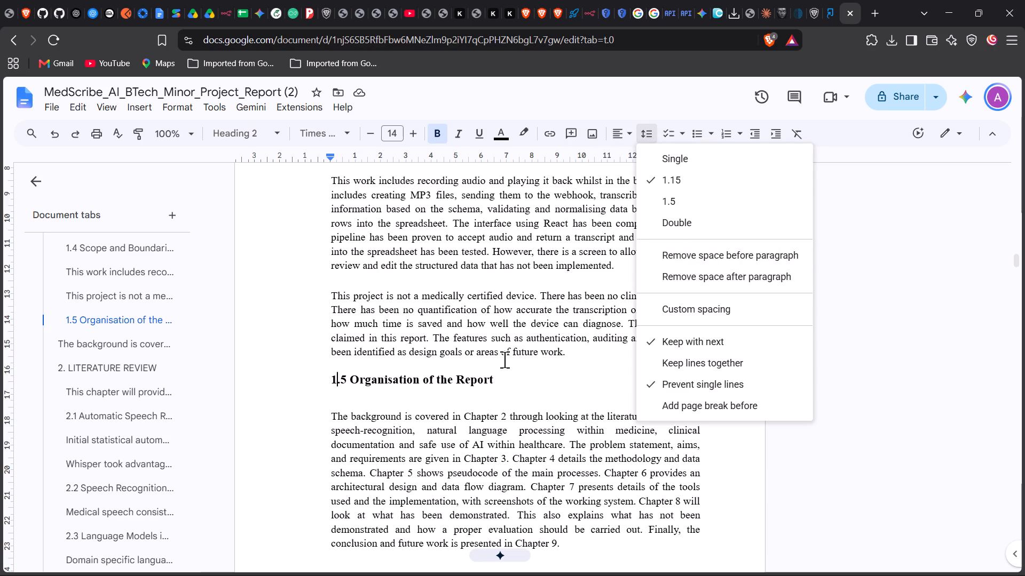
{"action": "left_click", "coordinate": [523, 371]}
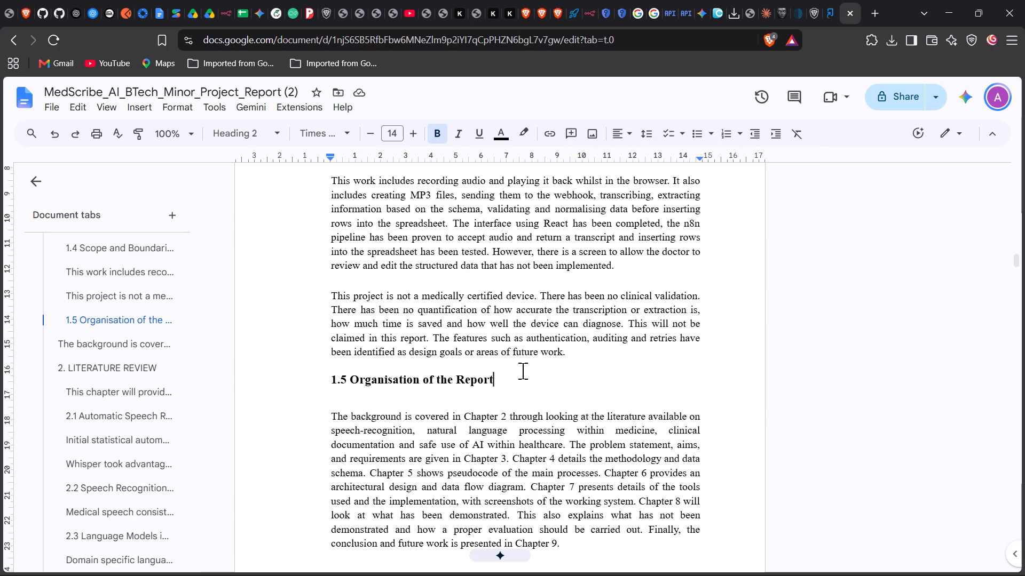
{"action": "key", "text": "Delete"}
{"action": "key", "text": "Return"}
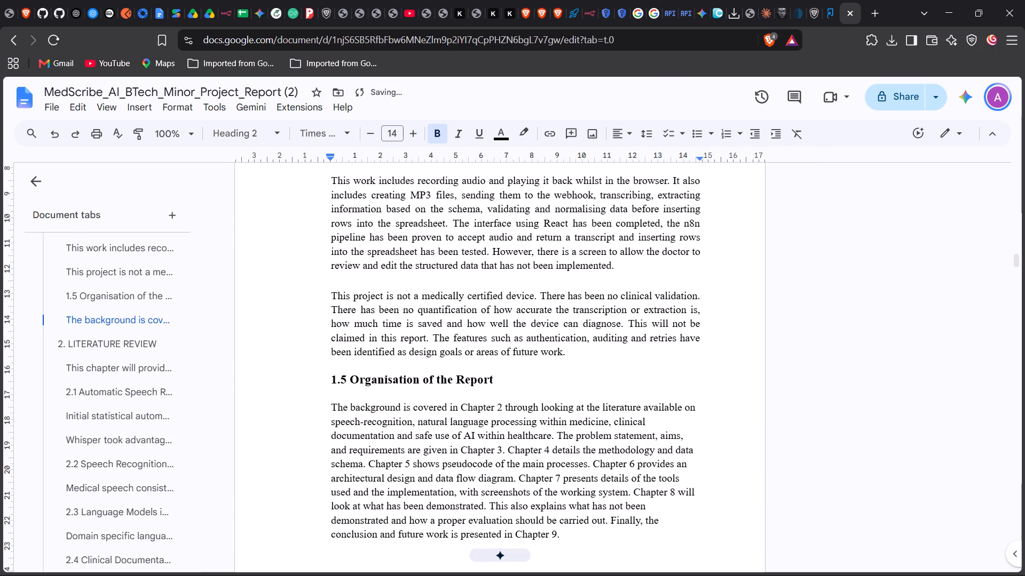
Remove extra paragraph spacing on the section 1.5 body paragraph, and on the 1.5 Organisation of the Report heading.
{"action": "left_click", "coordinate": [643, 132]}
{"action": "left_click", "coordinate": [712, 269]}
{"action": "left_click", "coordinate": [493, 374]}
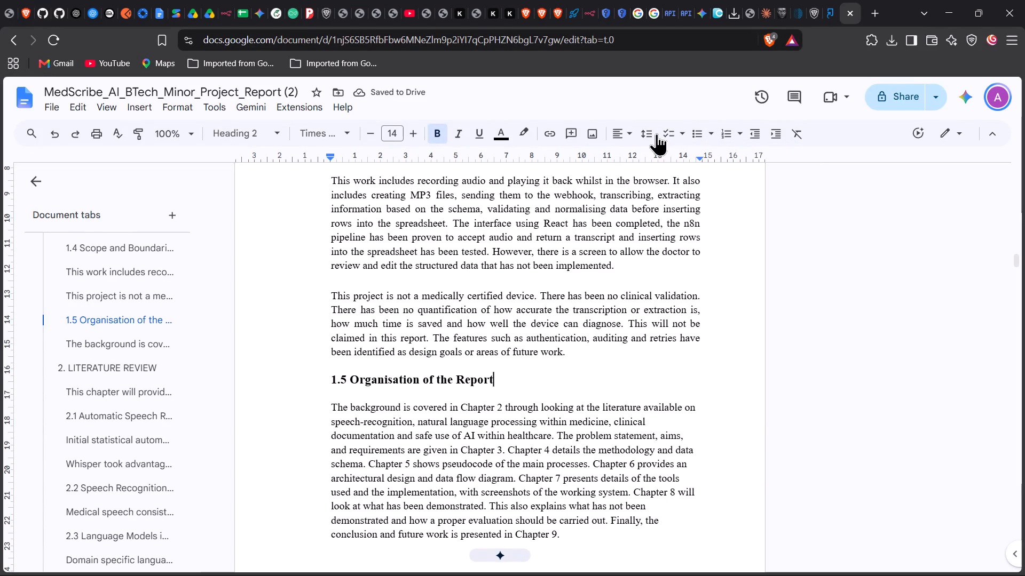
{"action": "left_click", "coordinate": [656, 133]}
{"action": "left_click", "coordinate": [719, 266]}
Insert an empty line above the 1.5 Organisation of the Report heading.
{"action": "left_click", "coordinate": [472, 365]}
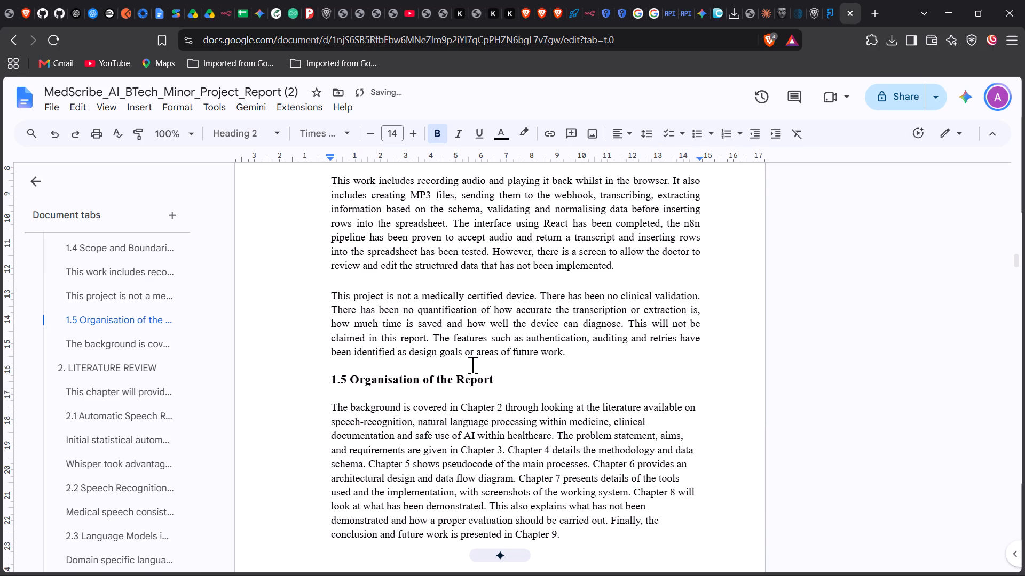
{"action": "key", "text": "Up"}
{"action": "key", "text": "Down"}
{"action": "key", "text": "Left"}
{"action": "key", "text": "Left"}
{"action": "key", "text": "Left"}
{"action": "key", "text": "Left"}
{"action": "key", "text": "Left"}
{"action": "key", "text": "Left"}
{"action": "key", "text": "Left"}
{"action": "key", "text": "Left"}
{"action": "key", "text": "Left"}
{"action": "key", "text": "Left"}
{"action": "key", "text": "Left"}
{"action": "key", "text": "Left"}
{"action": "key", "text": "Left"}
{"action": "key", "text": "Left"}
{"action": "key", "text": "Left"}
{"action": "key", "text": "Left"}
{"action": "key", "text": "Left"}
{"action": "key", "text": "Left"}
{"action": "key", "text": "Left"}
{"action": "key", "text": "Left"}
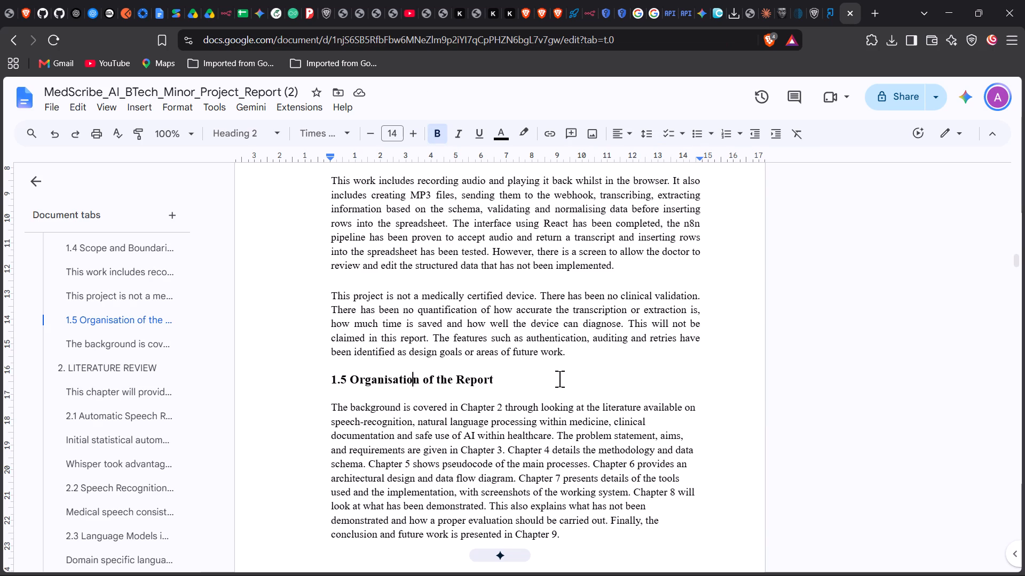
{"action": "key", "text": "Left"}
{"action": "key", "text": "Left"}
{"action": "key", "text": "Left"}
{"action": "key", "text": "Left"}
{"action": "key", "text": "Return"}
Compare the spacing above the 1.5 heading with that of the 1.4 heading and the chapter 2 headings up to 2.3.
{"action": "scroll", "coordinate": [559, 379], "scroll_direction": "down", "scroll_amount": 4}
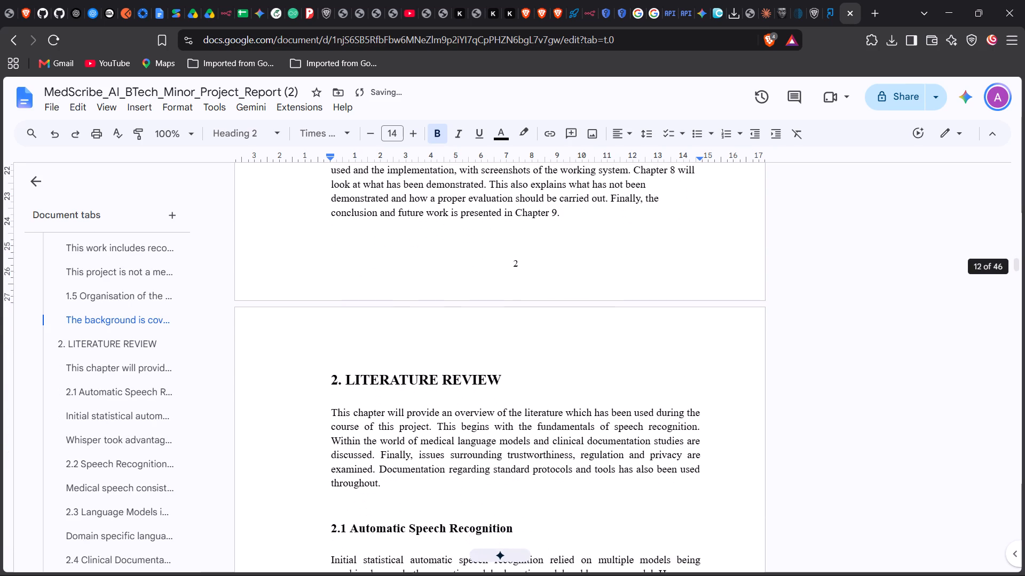
{"action": "scroll", "coordinate": [559, 379], "scroll_direction": "up", "scroll_amount": 5}
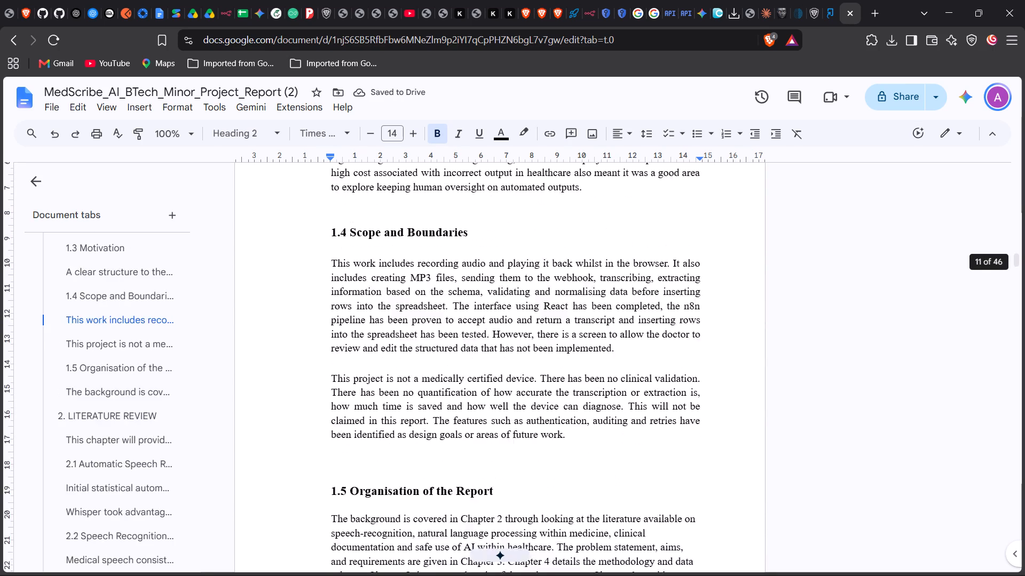
{"action": "scroll", "coordinate": [559, 379], "scroll_direction": "up", "scroll_amount": 1}
{"action": "scroll", "coordinate": [559, 379], "scroll_direction": "down", "scroll_amount": 1}
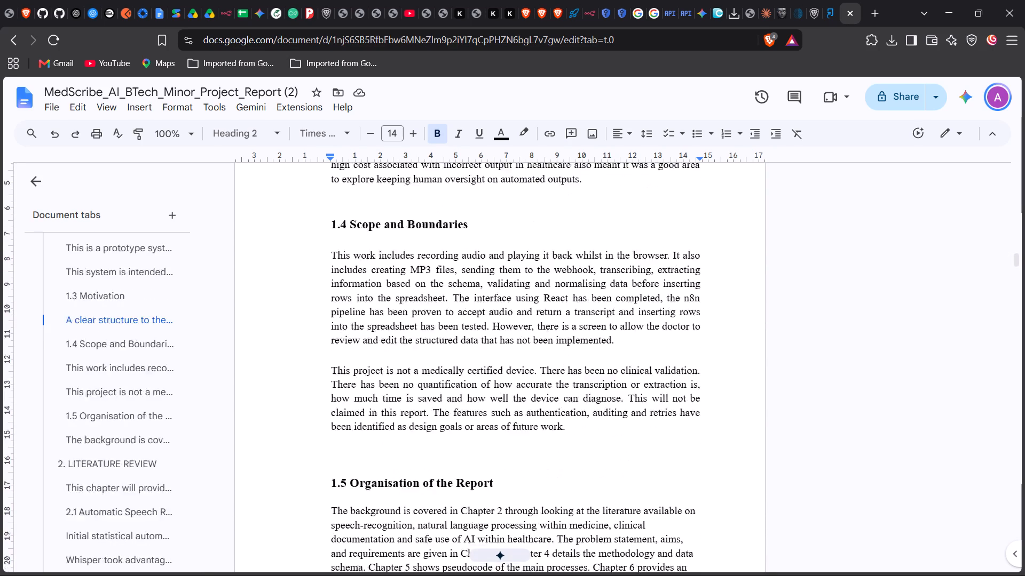
{"action": "scroll", "coordinate": [559, 379], "scroll_direction": "down", "scroll_amount": 1}
{"action": "scroll", "coordinate": [559, 379], "scroll_direction": "up", "scroll_amount": 1}
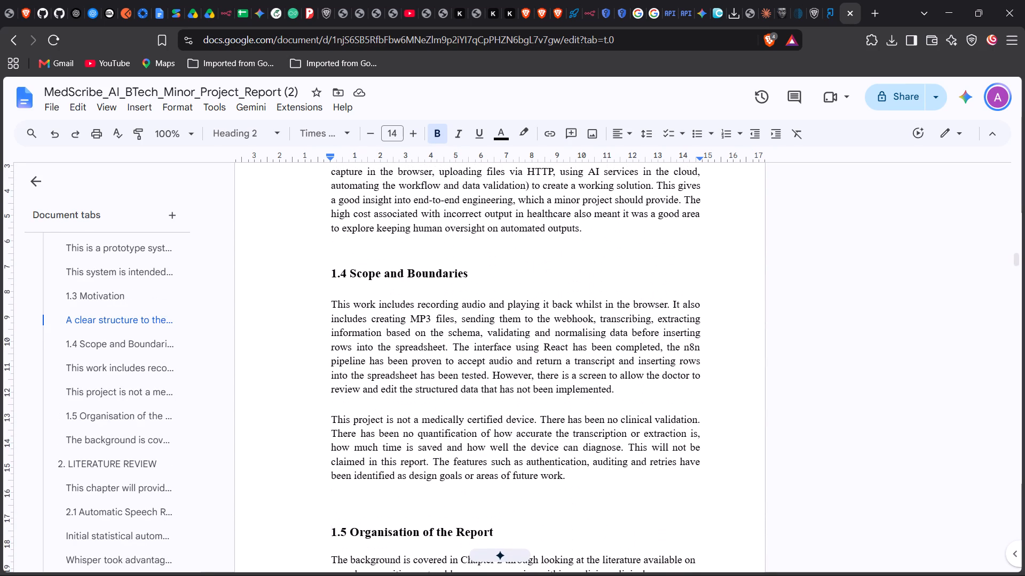
{"action": "scroll", "coordinate": [559, 379], "scroll_direction": "down", "scroll_amount": 3}
{"action": "scroll", "coordinate": [359, 449], "scroll_direction": "down", "scroll_amount": 2}
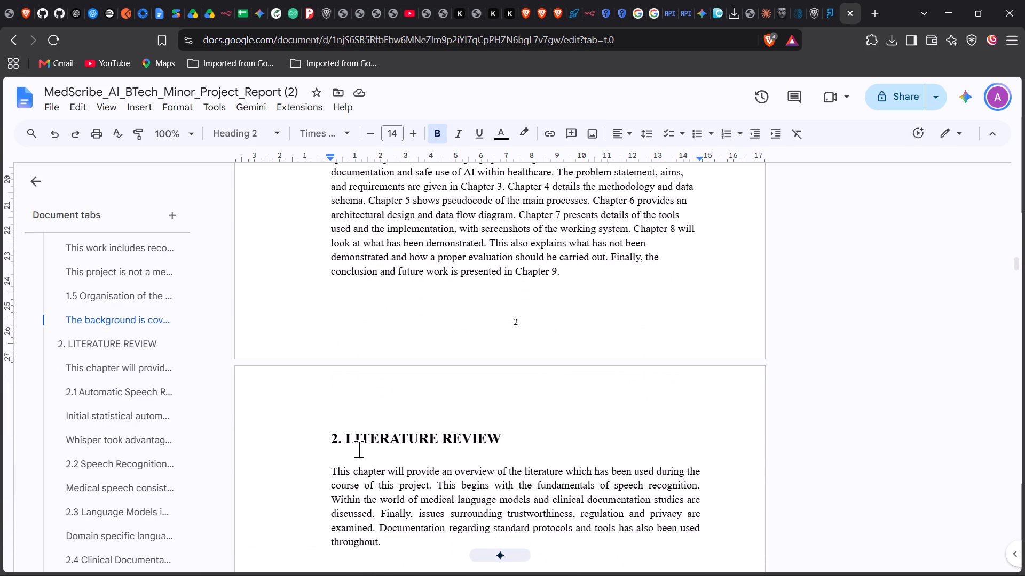
{"action": "scroll", "coordinate": [359, 449], "scroll_direction": "down", "scroll_amount": 3}
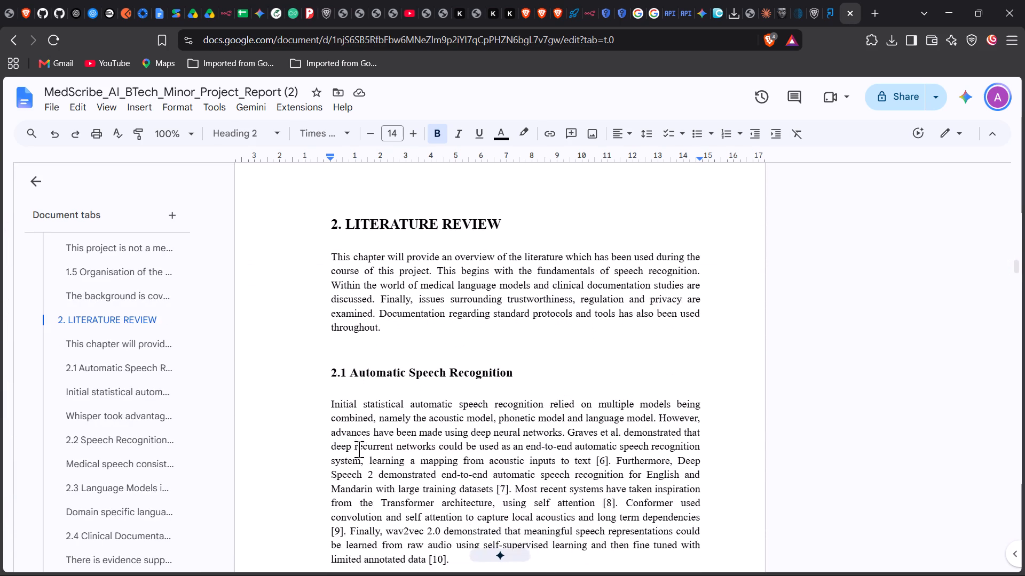
{"action": "scroll", "coordinate": [359, 449], "scroll_direction": "down", "scroll_amount": 3}
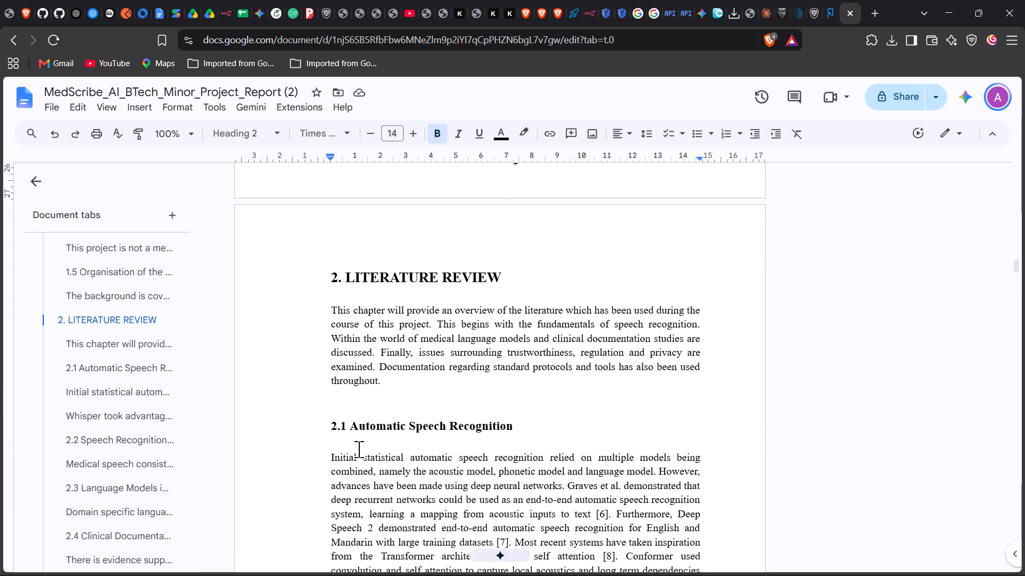
{"action": "scroll", "coordinate": [359, 449], "scroll_direction": "down", "scroll_amount": 1}
{"action": "scroll", "coordinate": [359, 449], "scroll_direction": "up", "scroll_amount": 1}
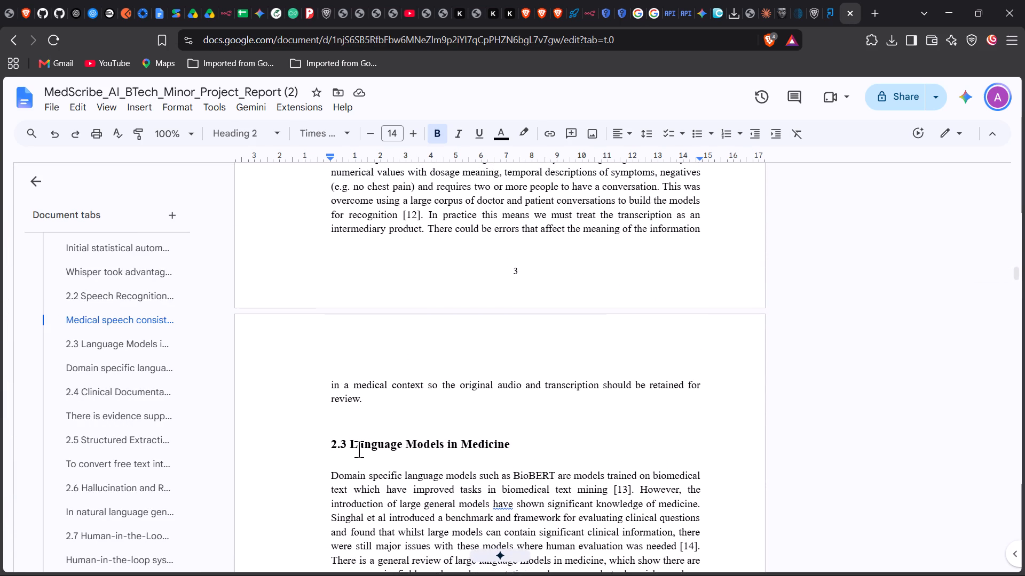
{"action": "scroll", "coordinate": [359, 449], "scroll_direction": "up", "scroll_amount": 1}
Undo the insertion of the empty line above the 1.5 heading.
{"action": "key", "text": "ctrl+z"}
Check the spacing and page breaks from the start of the Literature Review chapter through sections 2.1 and 2.2 to heading 2.3.
{"action": "scroll", "coordinate": [359, 449], "scroll_direction": "down", "scroll_amount": 4}
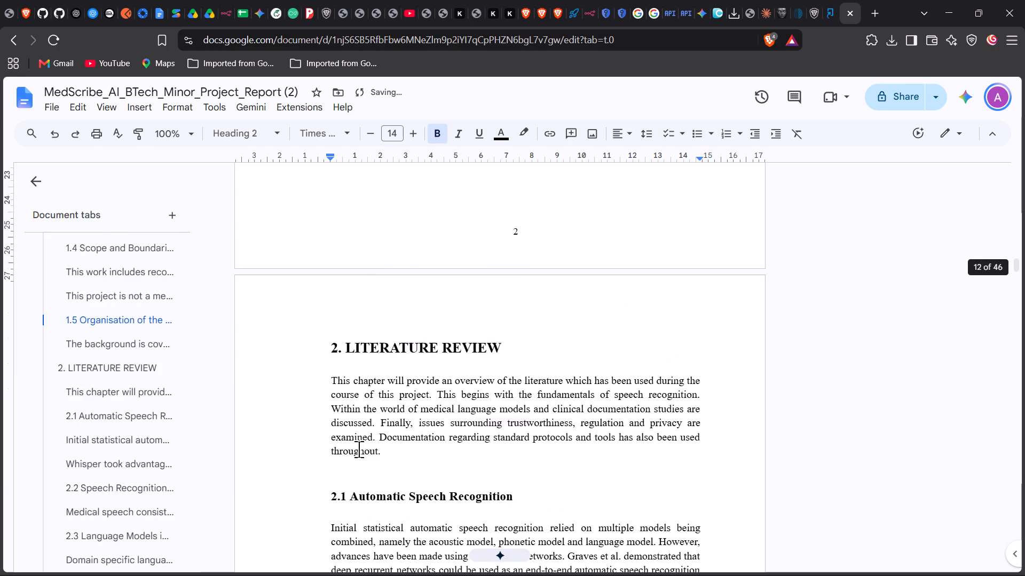
{"action": "scroll", "coordinate": [359, 449], "scroll_direction": "down", "scroll_amount": 2}
{"action": "scroll", "coordinate": [359, 449], "scroll_direction": "up", "scroll_amount": 1}
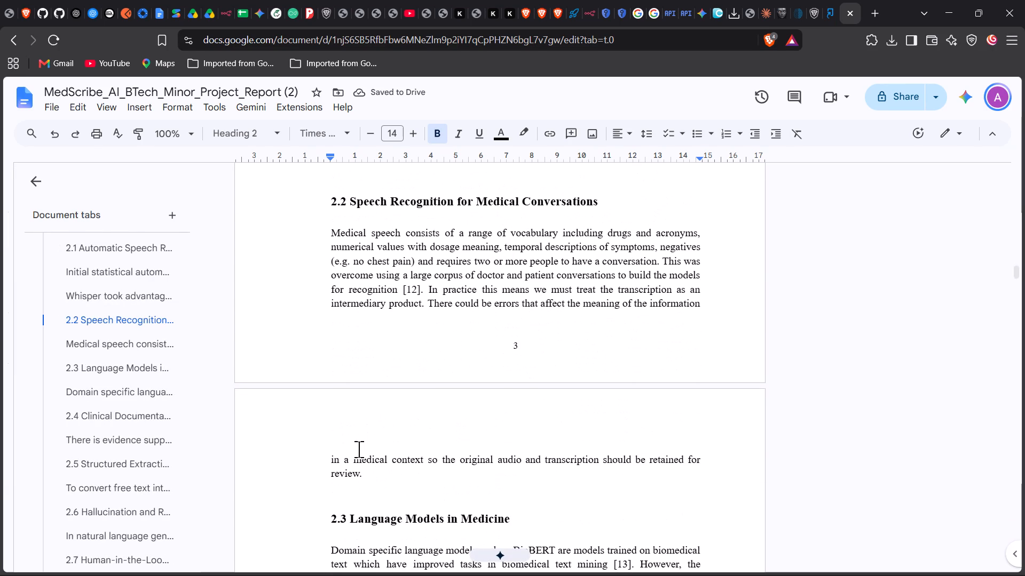
{"action": "scroll", "coordinate": [359, 449], "scroll_direction": "up", "scroll_amount": 1}
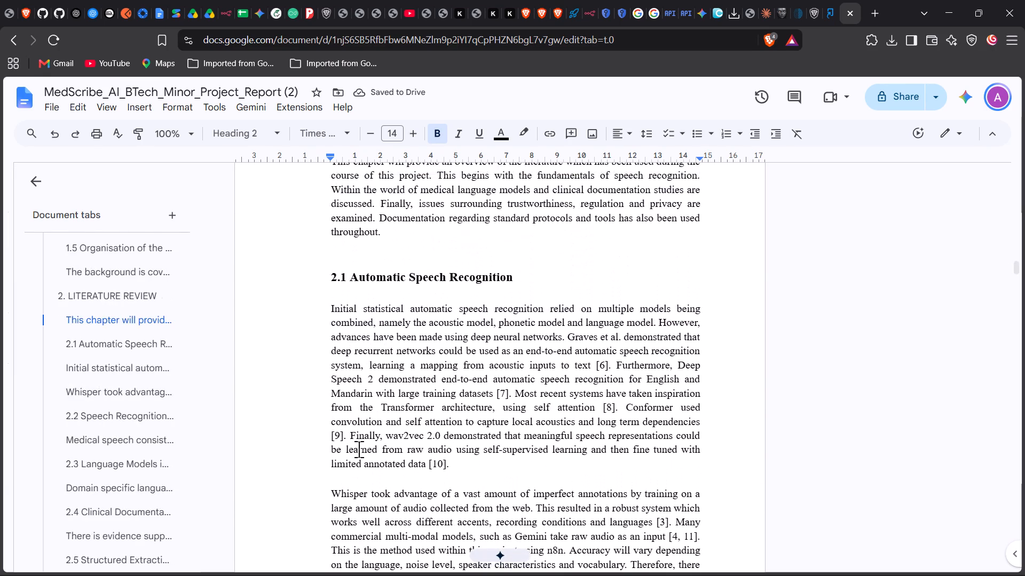
{"action": "scroll", "coordinate": [359, 449], "scroll_direction": "up", "scroll_amount": 4}
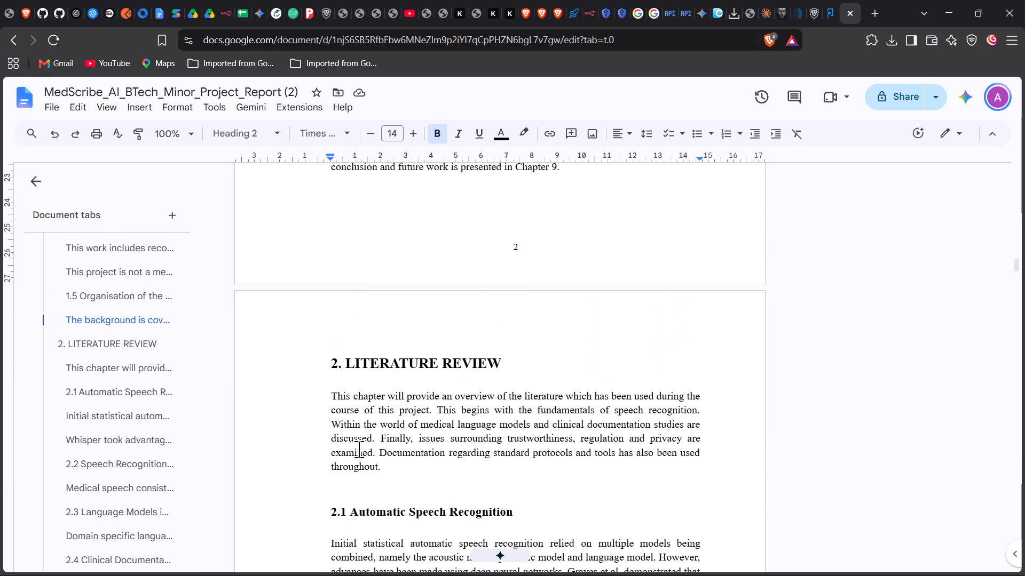
{"action": "scroll", "coordinate": [332, 381], "scroll_direction": "down", "scroll_amount": 1}
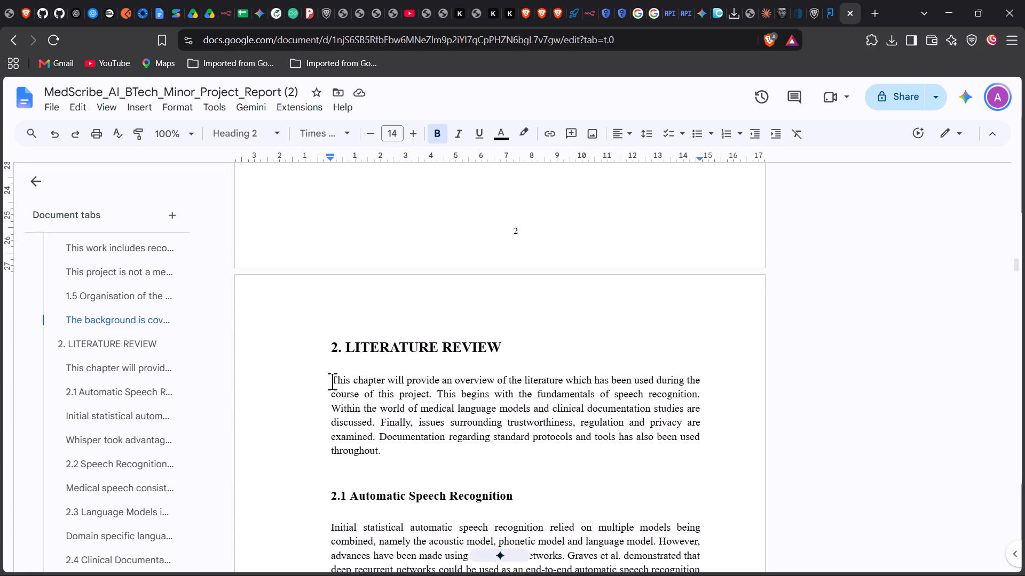
{"action": "scroll", "coordinate": [332, 381], "scroll_direction": "down", "scroll_amount": 4}
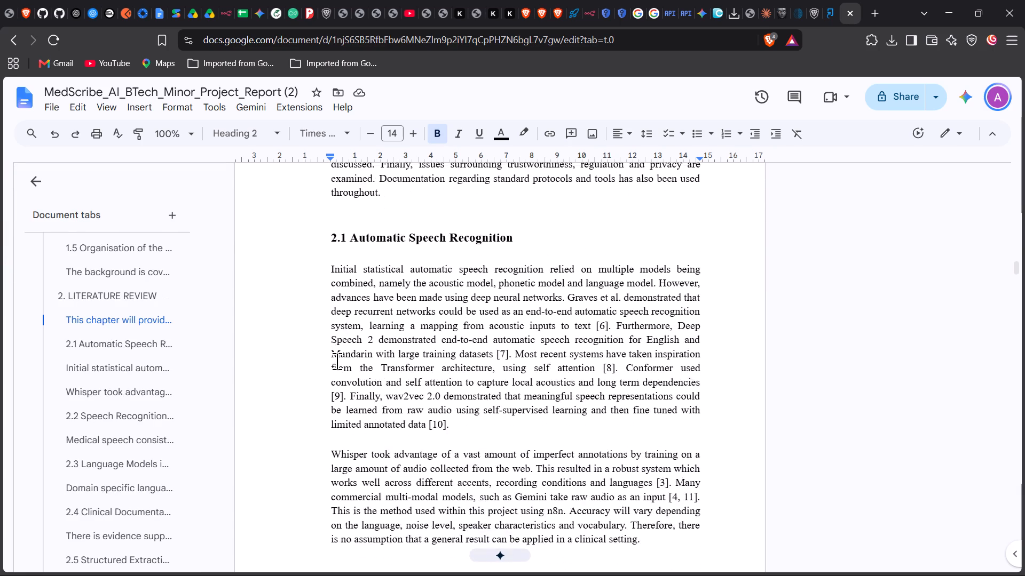
{"action": "scroll", "coordinate": [337, 361], "scroll_direction": "down", "scroll_amount": 1}
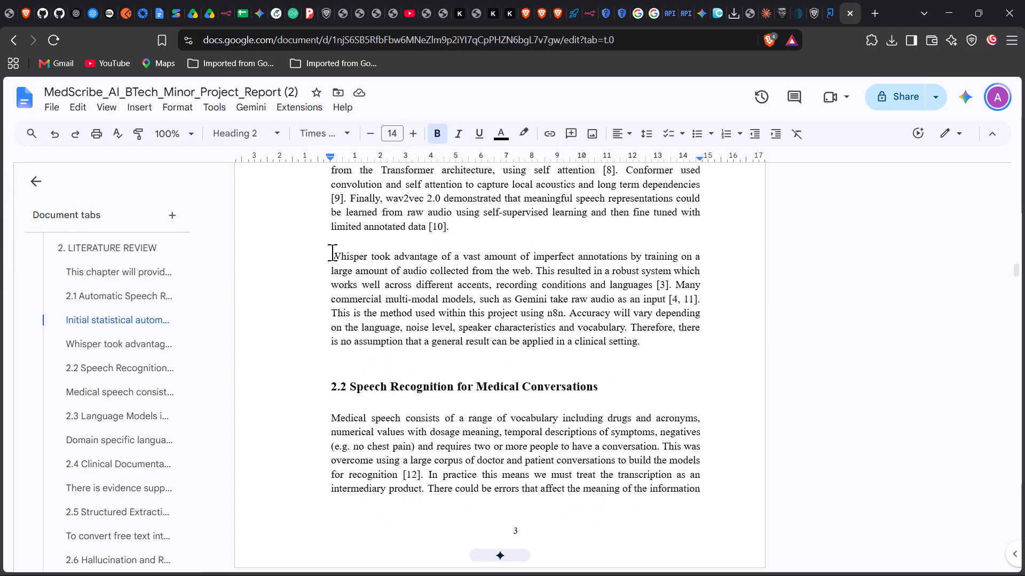
{"action": "scroll", "coordinate": [332, 252], "scroll_direction": "down", "scroll_amount": 2}
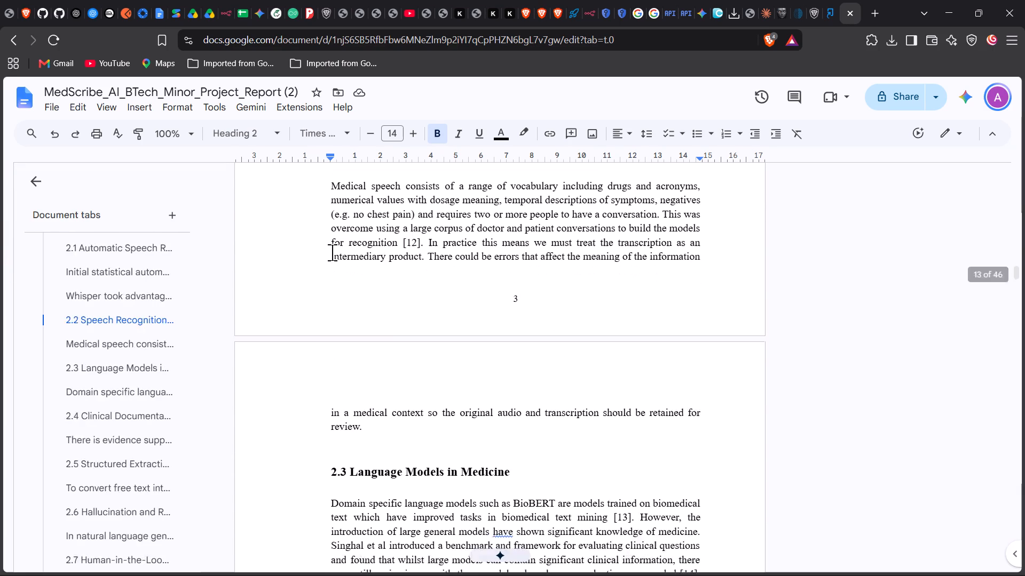
{"action": "scroll", "coordinate": [400, 277], "scroll_direction": "up", "scroll_amount": 1}
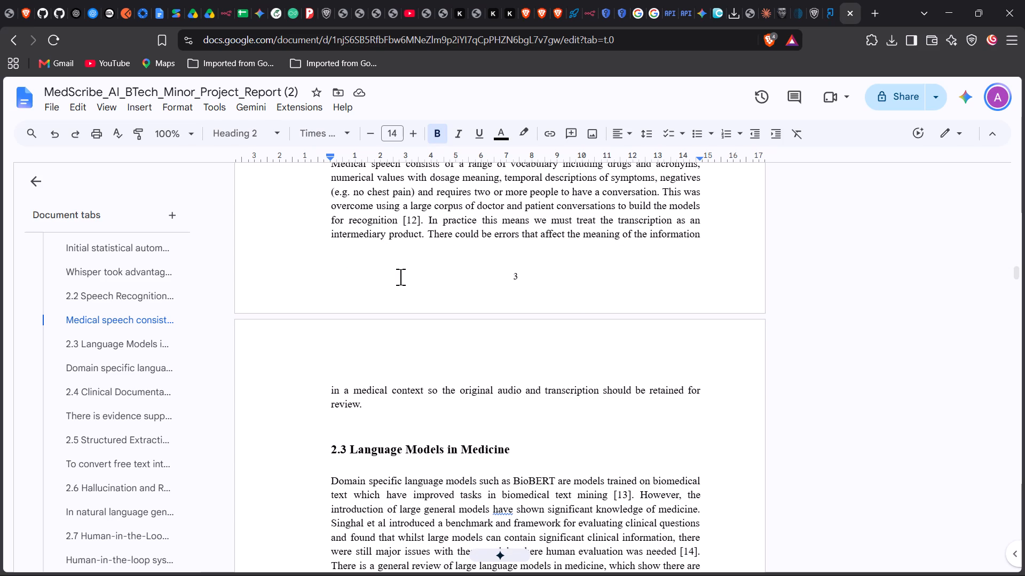
{"action": "scroll", "coordinate": [400, 277], "scroll_direction": "up", "scroll_amount": 1}
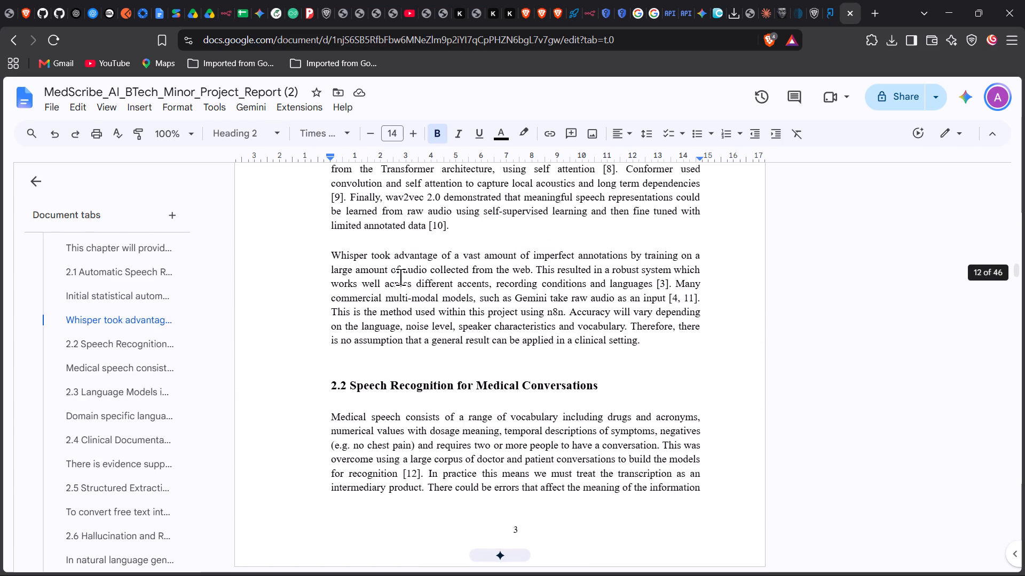
{"action": "scroll", "coordinate": [400, 277], "scroll_direction": "up", "scroll_amount": 1}
Look through sections 2.3 to 2.10, checking the spacing around the headings, the page breaks and the Table 1 layout.
{"action": "scroll", "coordinate": [400, 277], "scroll_direction": "down", "scroll_amount": 6}
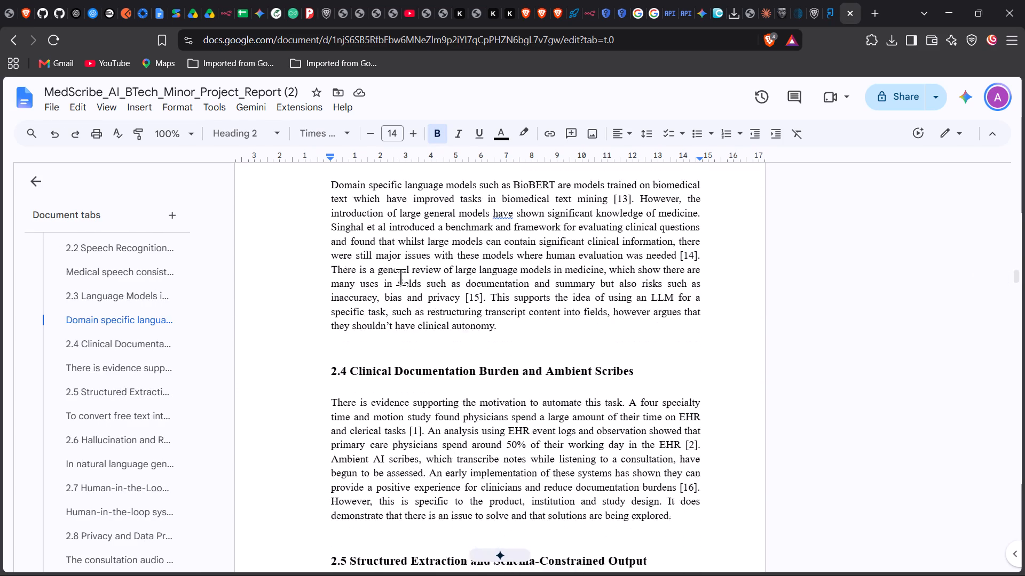
{"action": "scroll", "coordinate": [400, 277], "scroll_direction": "down", "scroll_amount": 3}
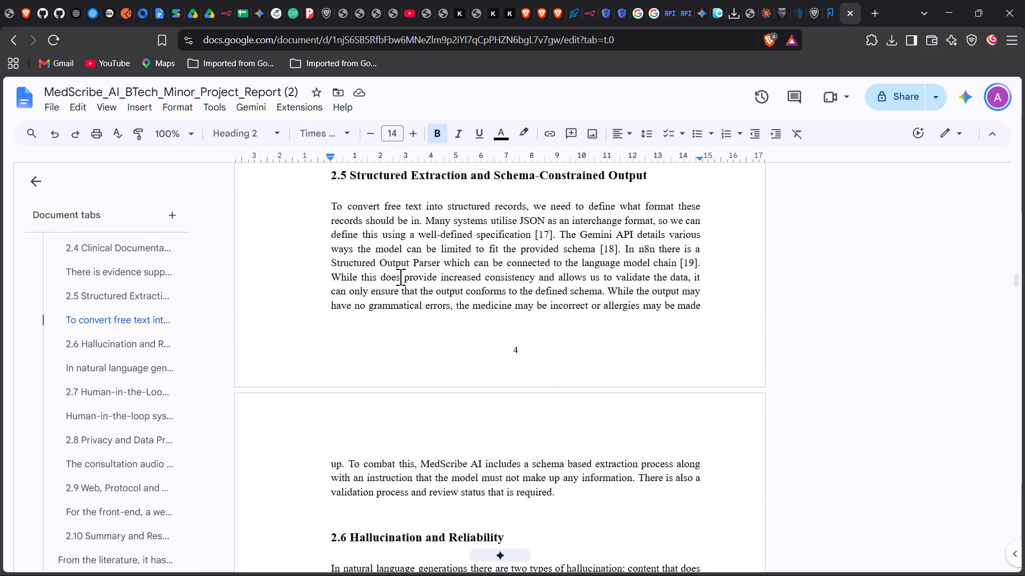
{"action": "scroll", "coordinate": [400, 277], "scroll_direction": "down", "scroll_amount": 3}
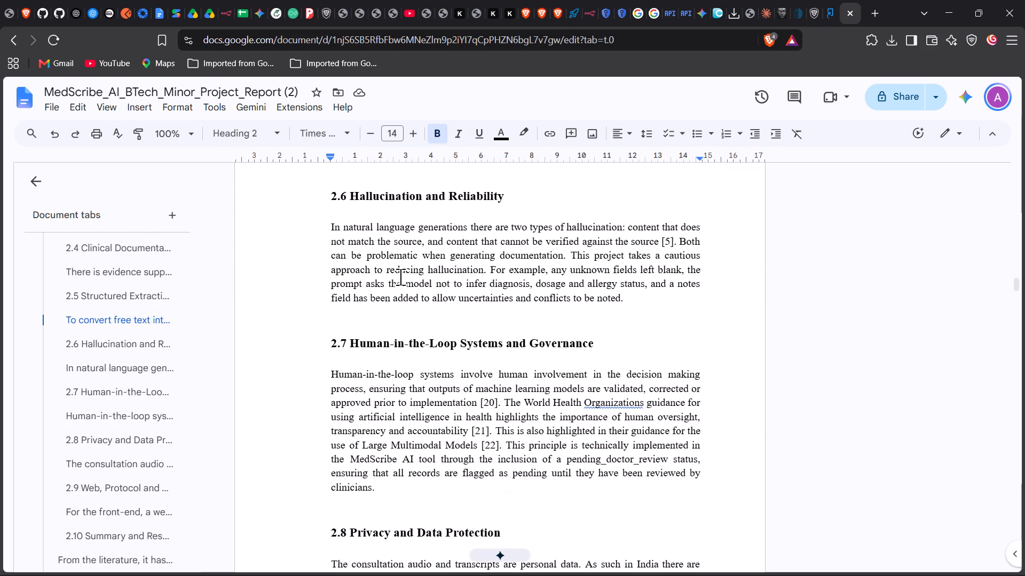
{"action": "scroll", "coordinate": [400, 277], "scroll_direction": "down", "scroll_amount": 3}
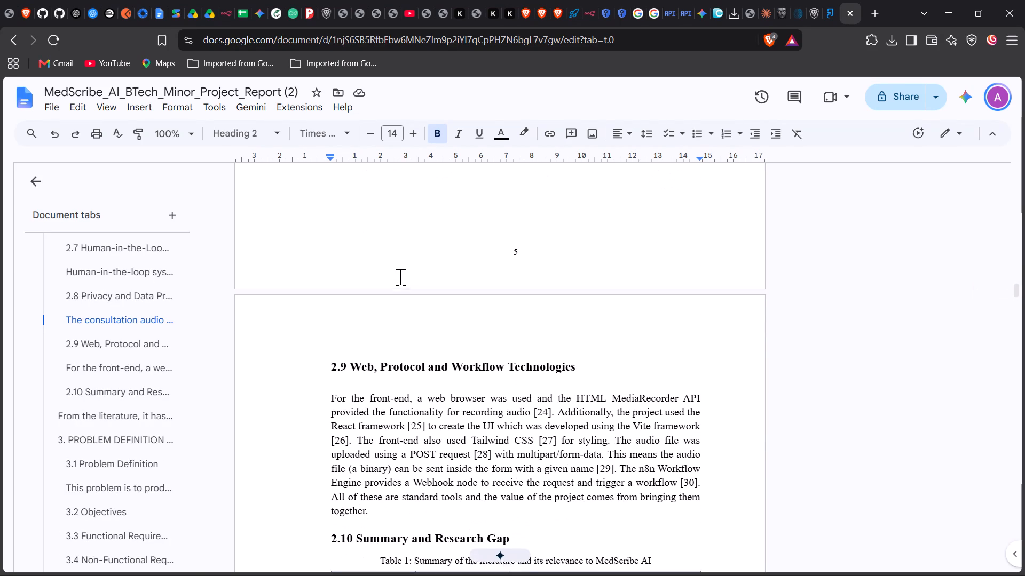
{"action": "scroll", "coordinate": [400, 277], "scroll_direction": "down", "scroll_amount": 1}
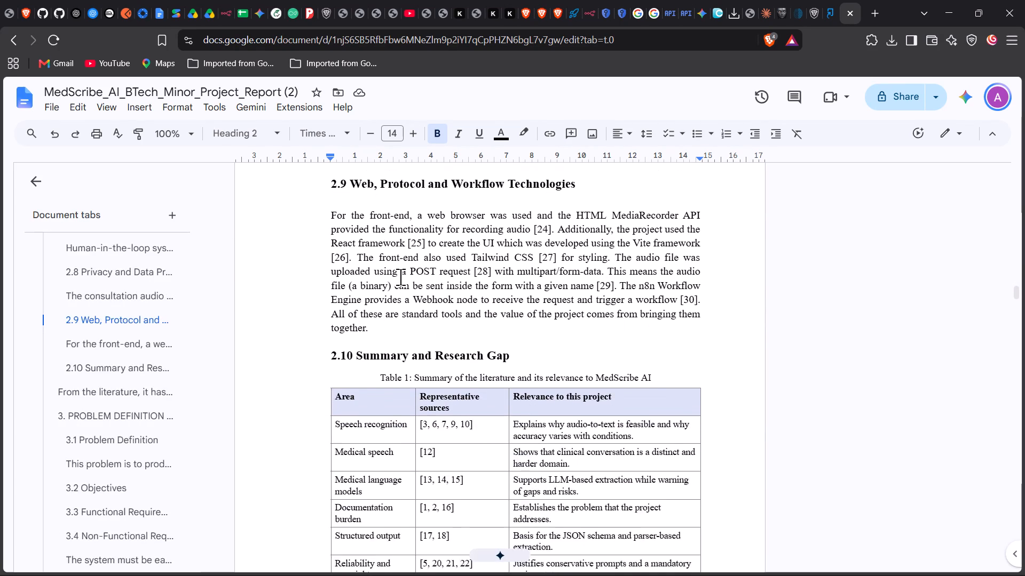
{"action": "scroll", "coordinate": [400, 277], "scroll_direction": "down", "scroll_amount": 1}
{"action": "scroll", "coordinate": [400, 277], "scroll_direction": "up", "scroll_amount": 2}
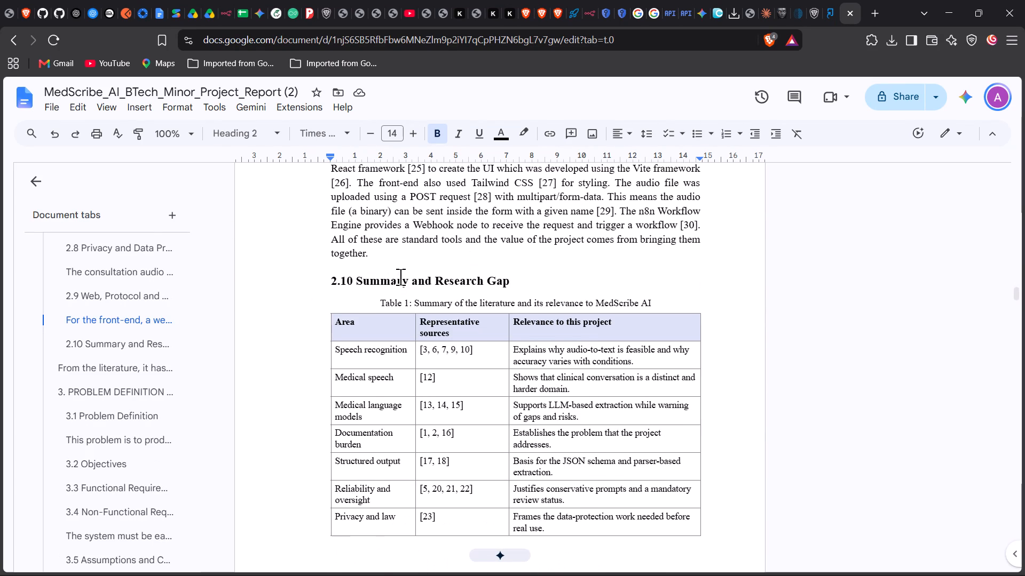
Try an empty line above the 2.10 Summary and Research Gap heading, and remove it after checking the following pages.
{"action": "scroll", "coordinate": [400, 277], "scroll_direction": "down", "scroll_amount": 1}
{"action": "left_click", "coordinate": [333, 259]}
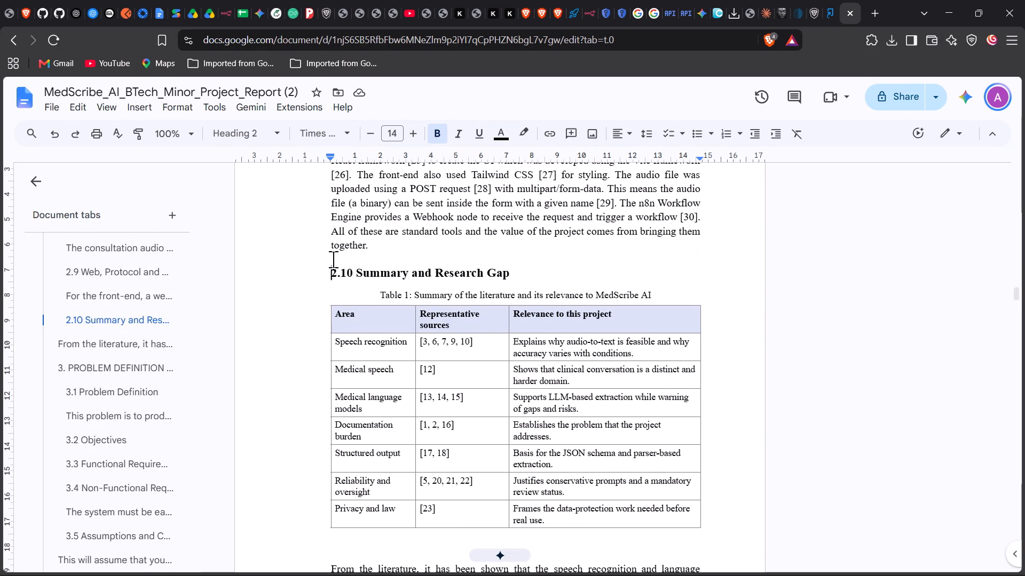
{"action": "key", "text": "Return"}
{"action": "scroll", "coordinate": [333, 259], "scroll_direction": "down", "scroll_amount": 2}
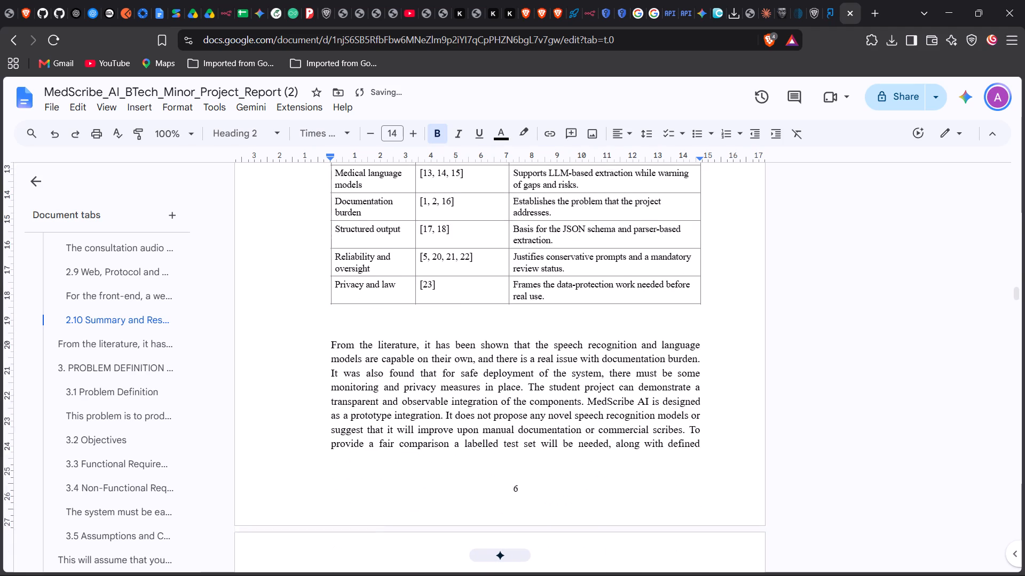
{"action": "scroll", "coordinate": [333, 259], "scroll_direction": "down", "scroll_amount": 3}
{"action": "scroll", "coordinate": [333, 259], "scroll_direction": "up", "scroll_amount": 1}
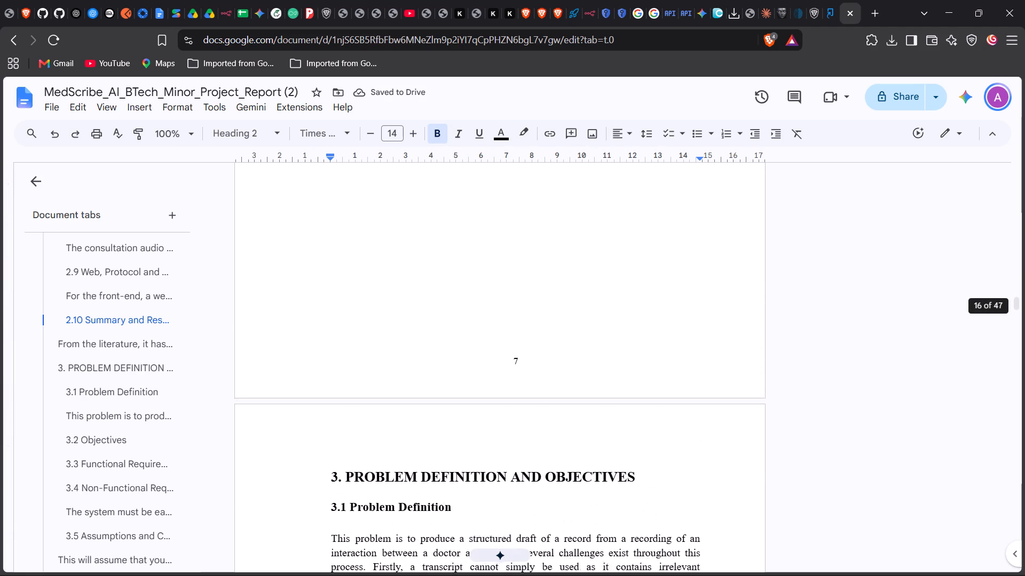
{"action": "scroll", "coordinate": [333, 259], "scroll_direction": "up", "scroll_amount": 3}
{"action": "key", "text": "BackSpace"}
Check the heading spacing and page breaks from section 2.9 through 2.10 and Table 1 to the start of chapter 3.
{"action": "scroll", "coordinate": [333, 259], "scroll_direction": "down", "scroll_amount": 1}
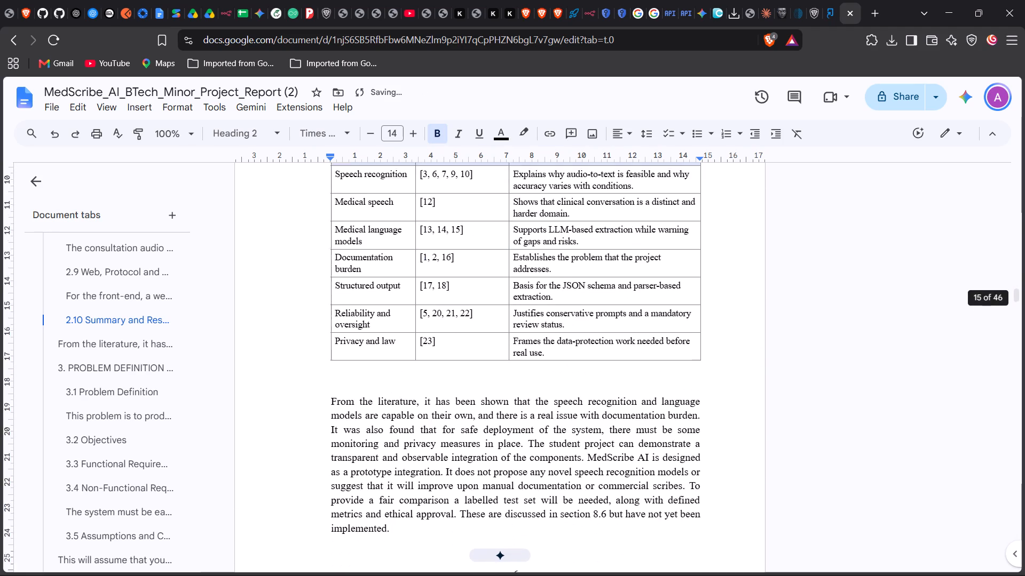
{"action": "scroll", "coordinate": [333, 259], "scroll_direction": "down", "scroll_amount": 3}
{"action": "scroll", "coordinate": [333, 259], "scroll_direction": "up", "scroll_amount": 3}
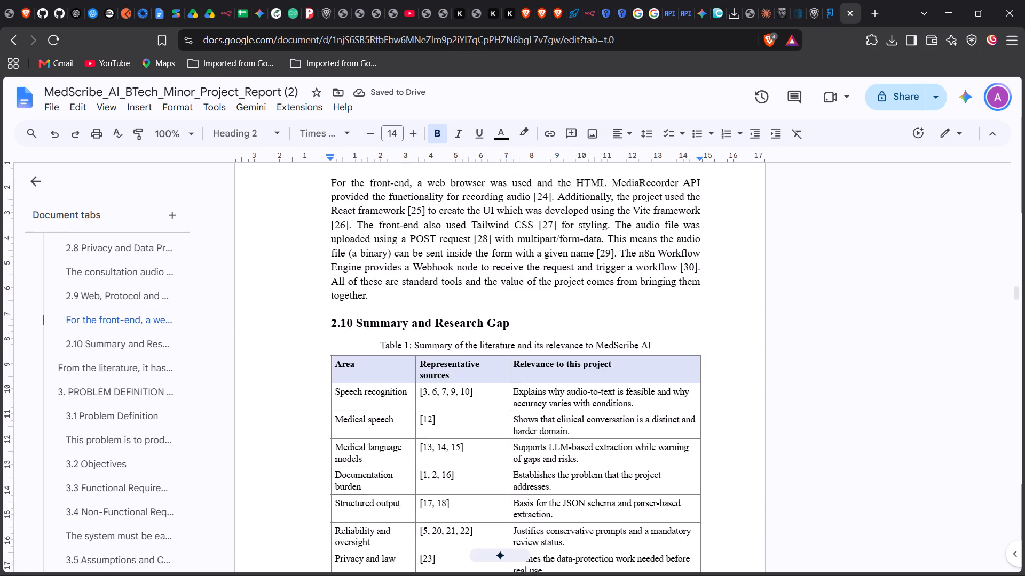
{"action": "scroll", "coordinate": [333, 259], "scroll_direction": "up", "scroll_amount": 2}
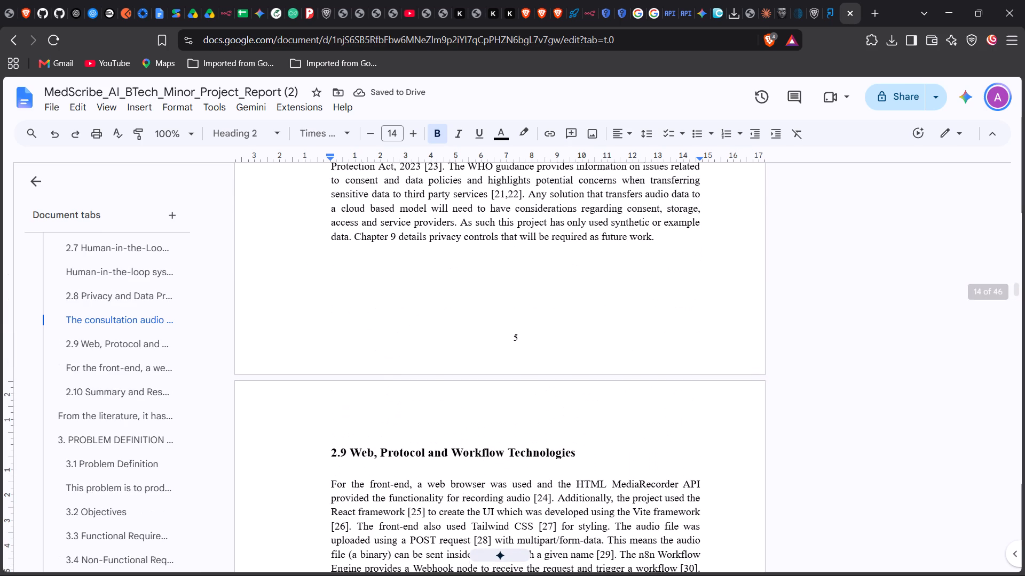
{"action": "scroll", "coordinate": [333, 259], "scroll_direction": "down", "scroll_amount": 1}
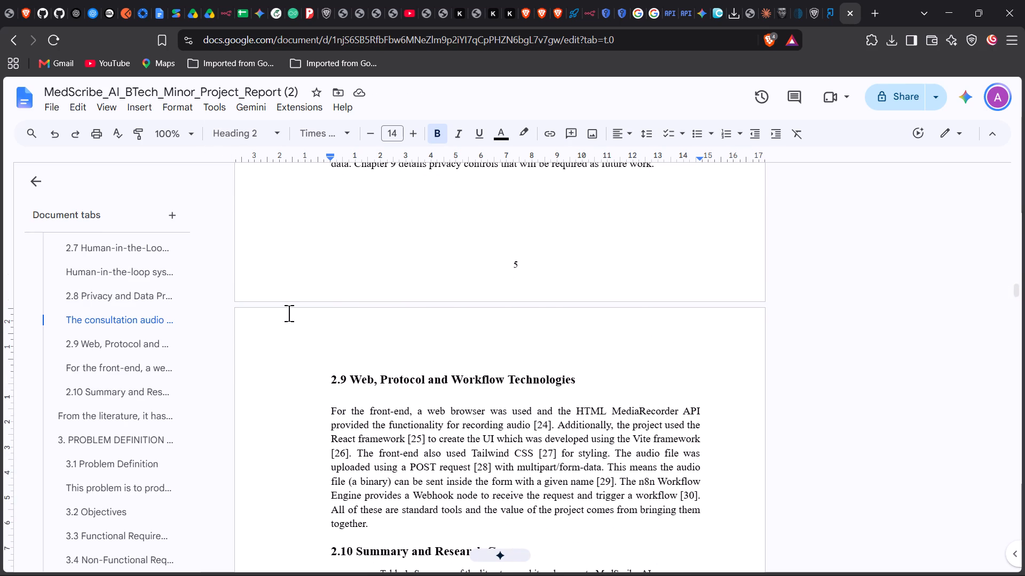
{"action": "scroll", "coordinate": [327, 373], "scroll_direction": "down", "scroll_amount": 5}
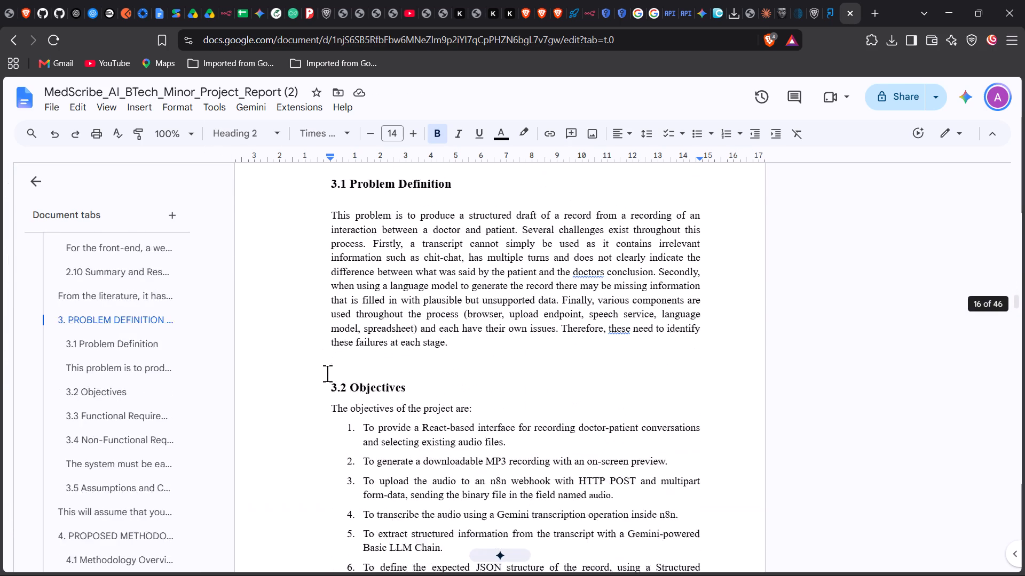
{"action": "scroll", "coordinate": [327, 373], "scroll_direction": "down", "scroll_amount": 2}
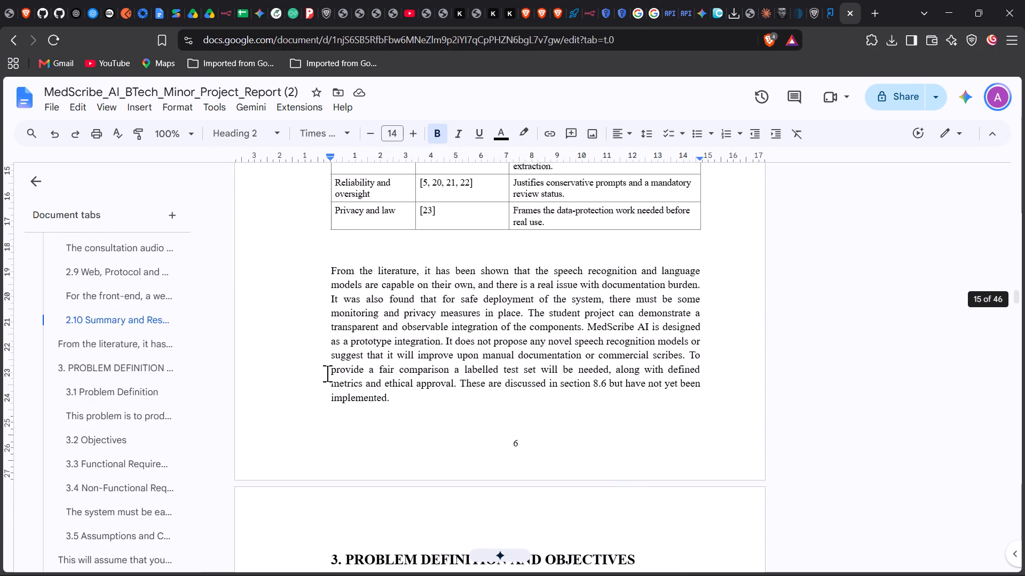
Review the layout of chapter 3 through section 3.5, checking heading spacing, page breaks, Table 2 and its caption's formatting.
{"action": "scroll", "coordinate": [327, 373], "scroll_direction": "down", "scroll_amount": 2}
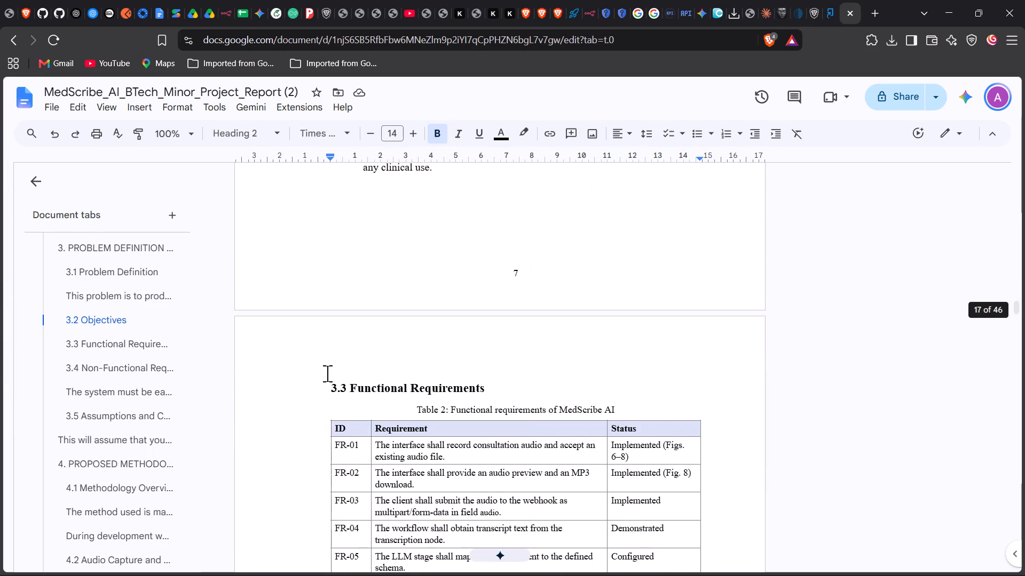
{"action": "scroll", "coordinate": [327, 373], "scroll_direction": "down", "scroll_amount": 4}
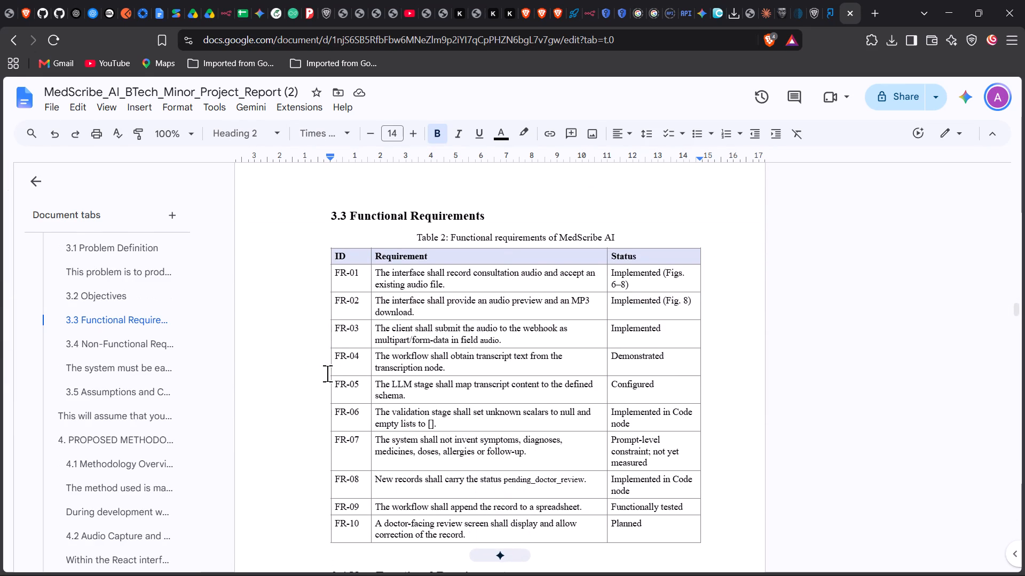
{"action": "scroll", "coordinate": [327, 373], "scroll_direction": "down", "scroll_amount": 2}
{"action": "scroll", "coordinate": [327, 373], "scroll_direction": "up", "scroll_amount": 1}
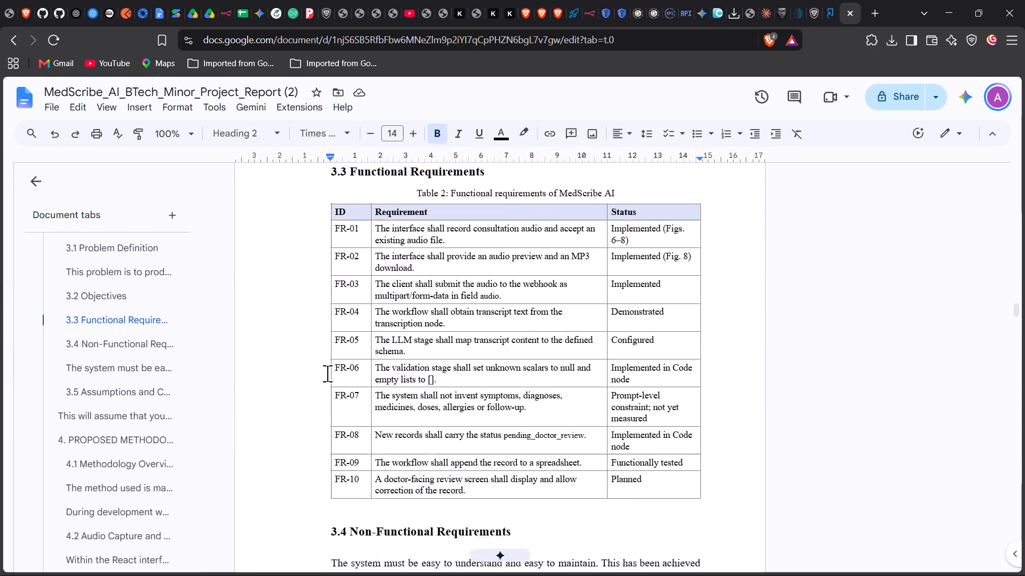
{"action": "scroll", "coordinate": [327, 373], "scroll_direction": "up", "scroll_amount": 1}
{"action": "left_click", "coordinate": [520, 211]}
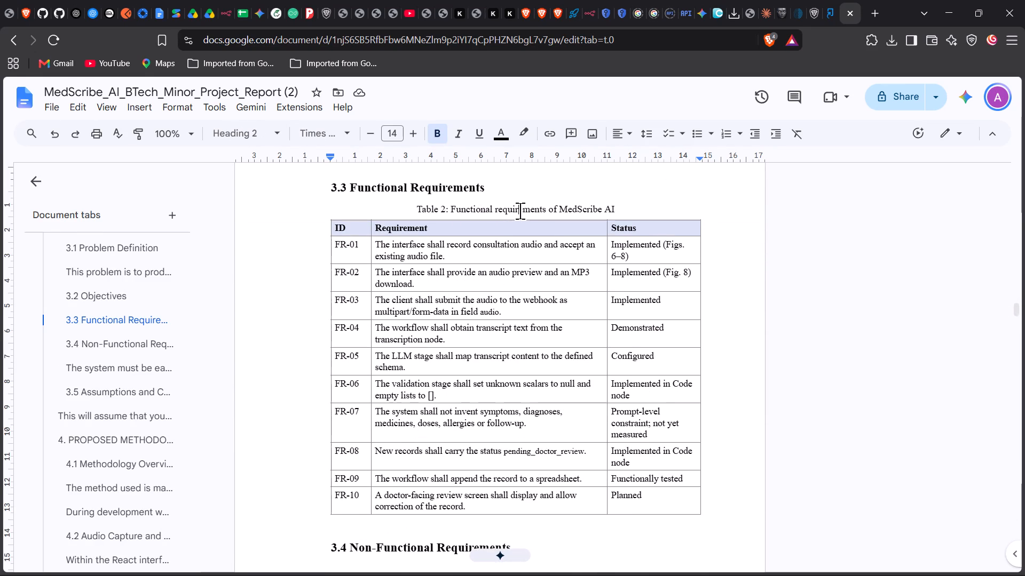
{"action": "double_click", "coordinate": [520, 211]}
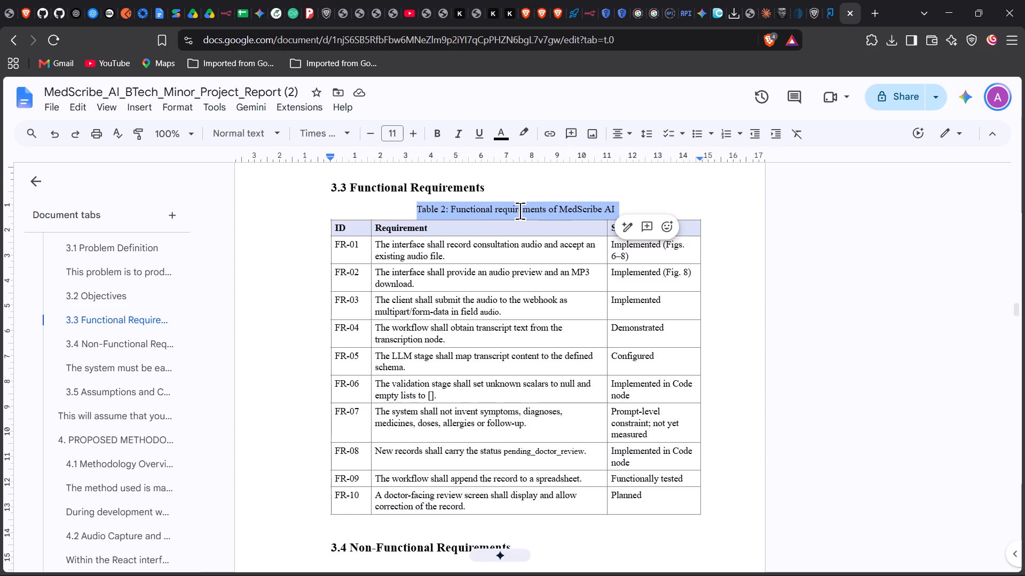
{"action": "left_click", "coordinate": [520, 211]}
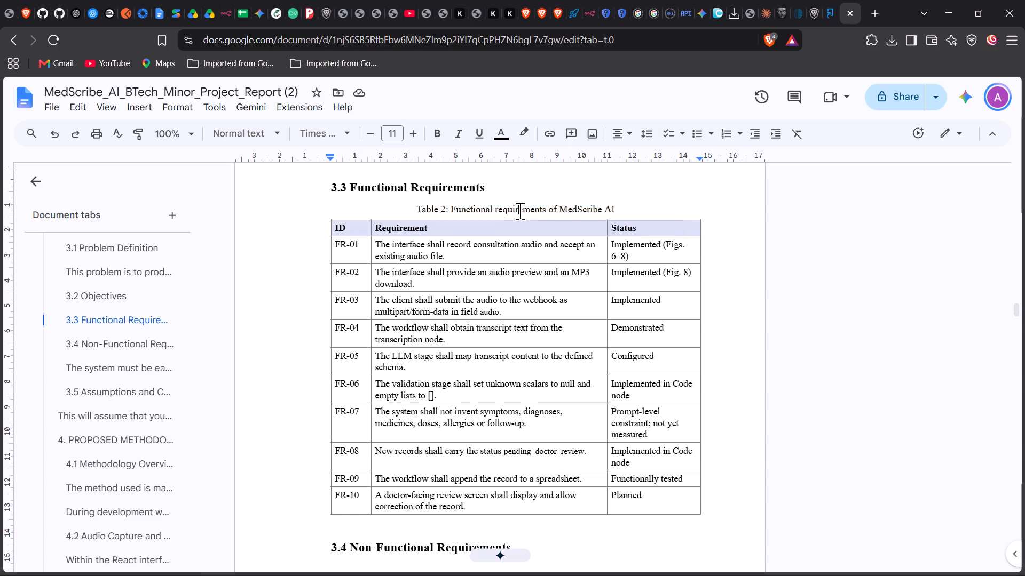
{"action": "scroll", "coordinate": [520, 211], "scroll_direction": "down", "scroll_amount": 4}
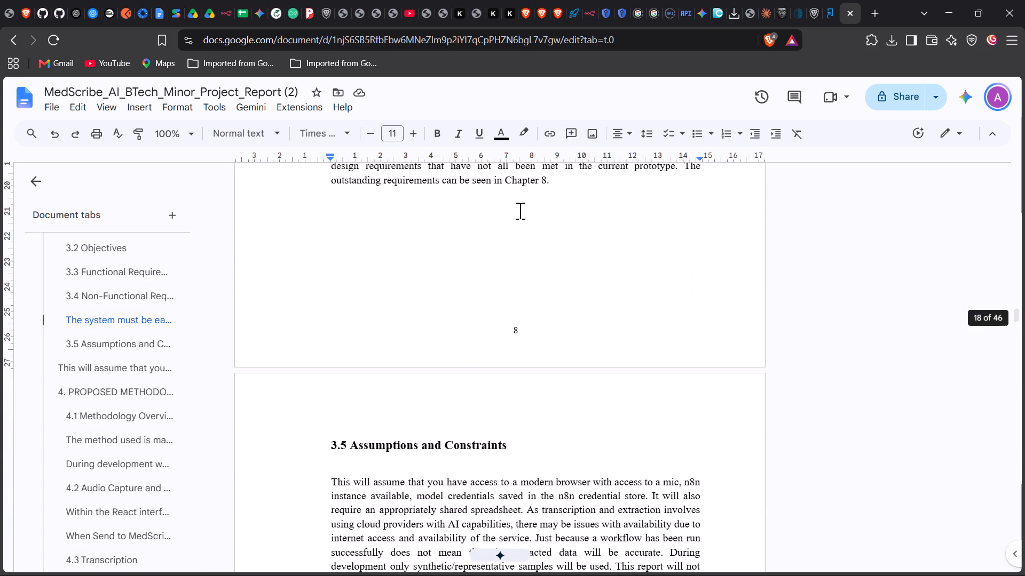
{"action": "scroll", "coordinate": [520, 211], "scroll_direction": "up", "scroll_amount": 5}
{"action": "scroll", "coordinate": [520, 211], "scroll_direction": "down", "scroll_amount": 4}
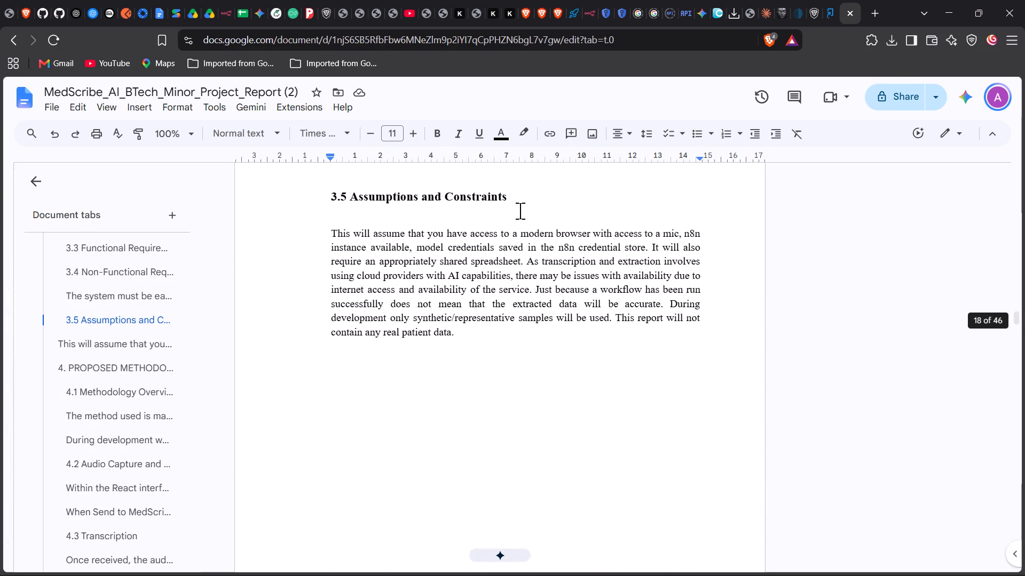
Look through sections 4.1 to 4.4, checking the spacing around the headings and where the pages break.
{"action": "scroll", "coordinate": [520, 211], "scroll_direction": "down", "scroll_amount": 3}
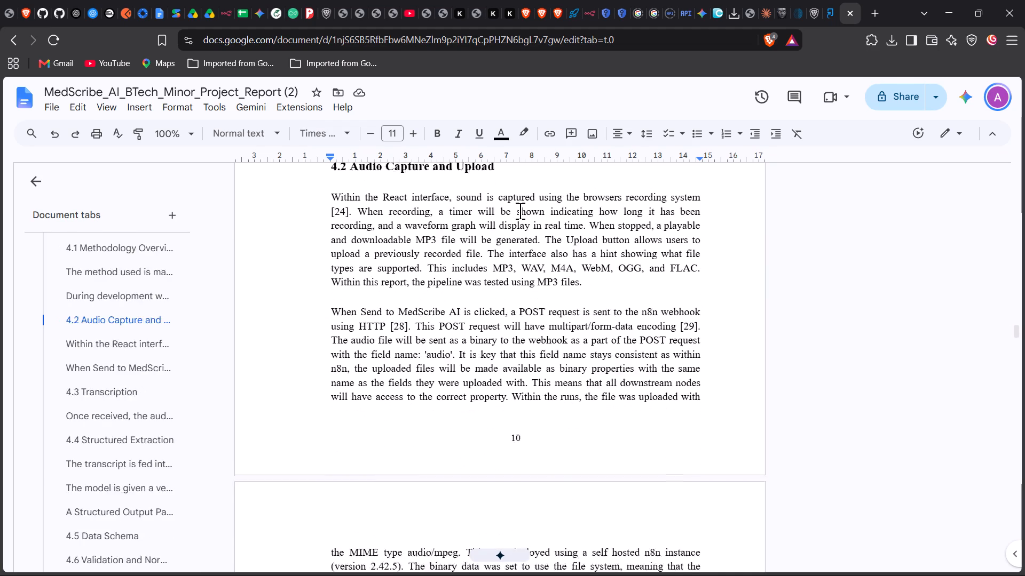
{"action": "scroll", "coordinate": [520, 211], "scroll_direction": "down", "scroll_amount": 1}
{"action": "scroll", "coordinate": [520, 211], "scroll_direction": "up", "scroll_amount": 2}
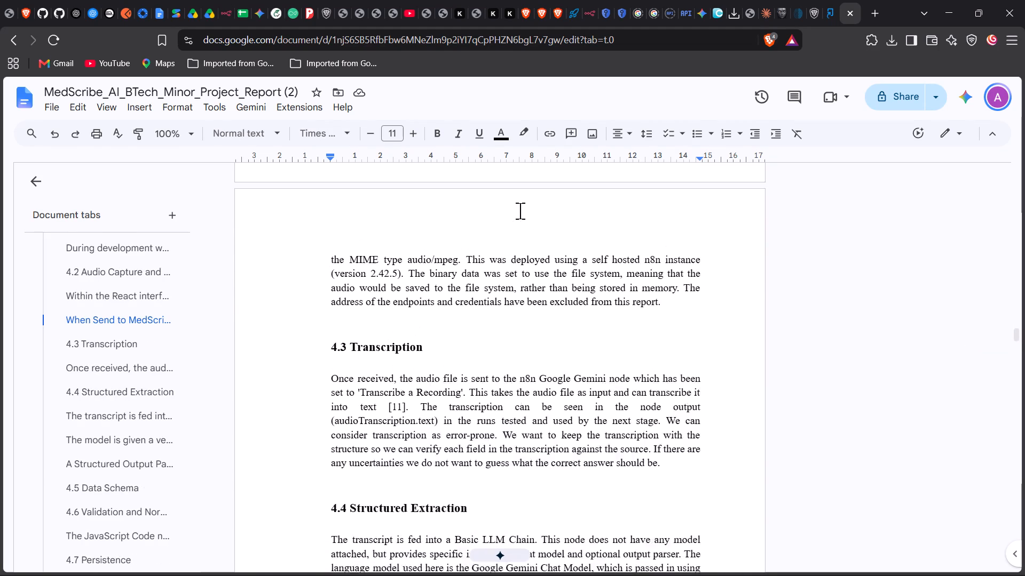
{"action": "scroll", "coordinate": [520, 211], "scroll_direction": "up", "scroll_amount": 2}
{"action": "scroll", "coordinate": [520, 211], "scroll_direction": "down", "scroll_amount": 5}
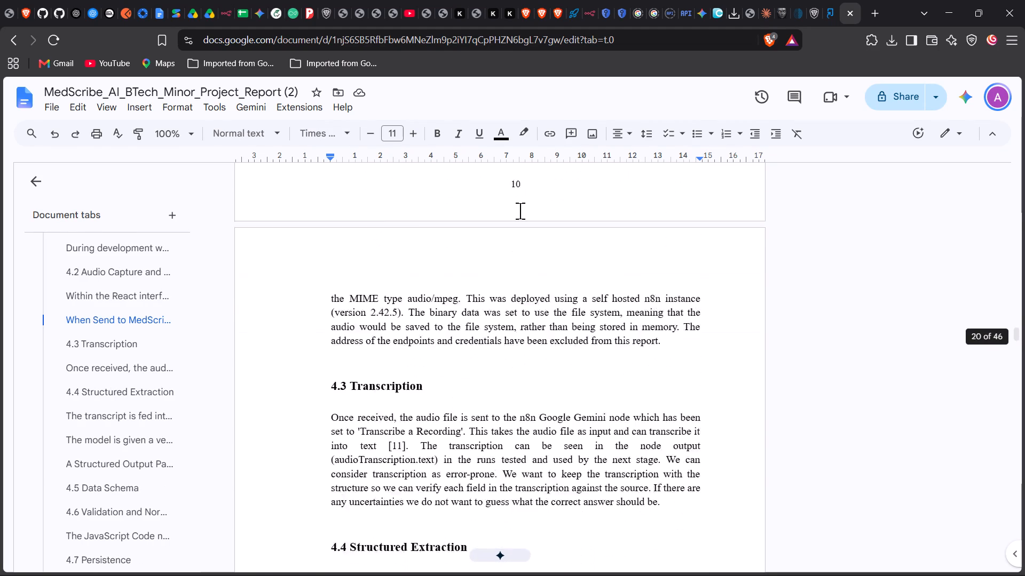
{"action": "scroll", "coordinate": [520, 211], "scroll_direction": "down", "scroll_amount": 5}
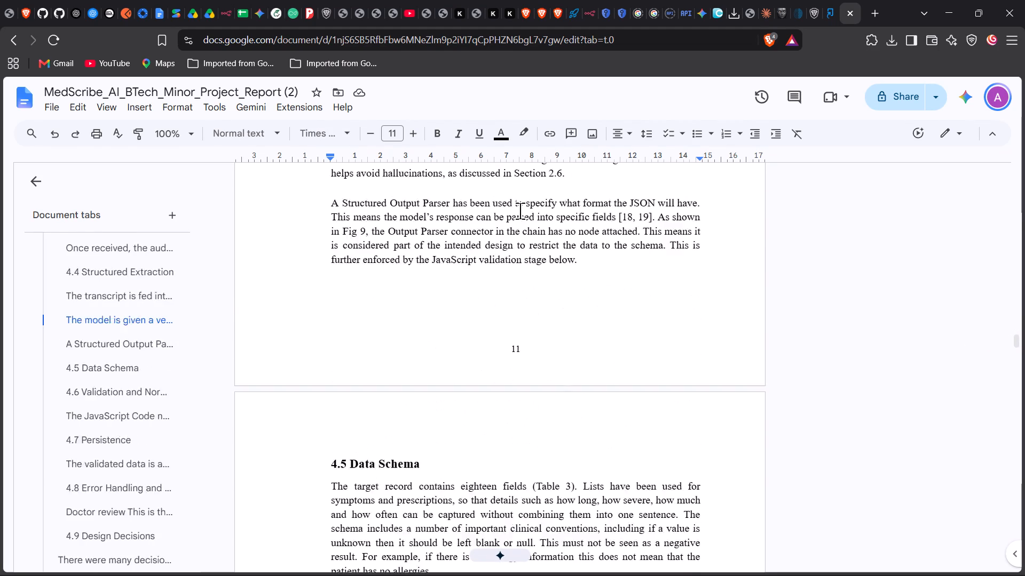
Review sections 4.5 to 4.9, checking the heading spacing, the page breaks and the layout of the schema and failure-mode tables.
{"action": "scroll", "coordinate": [520, 211], "scroll_direction": "down", "scroll_amount": 4}
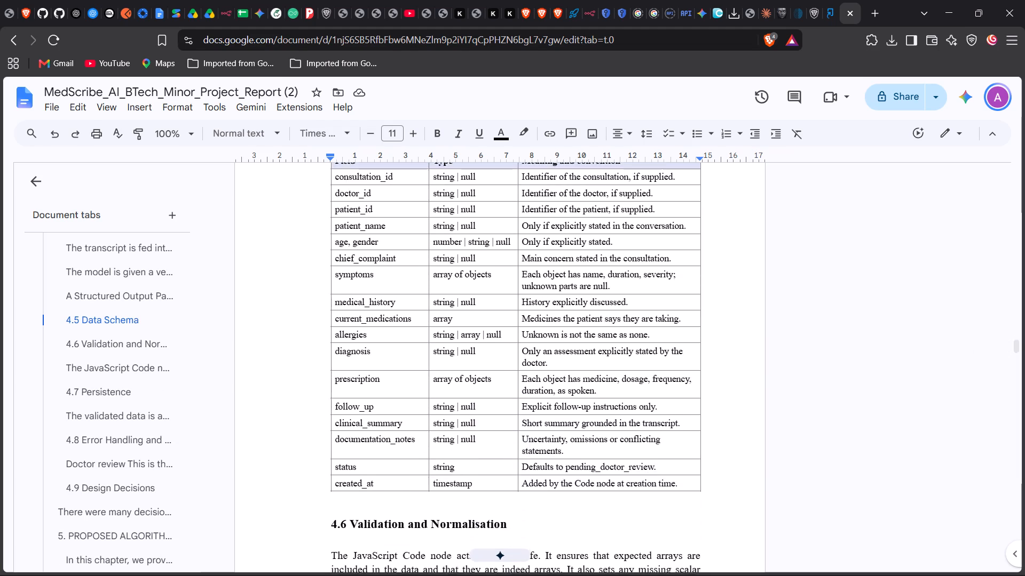
{"action": "scroll", "coordinate": [520, 211], "scroll_direction": "down", "scroll_amount": 4}
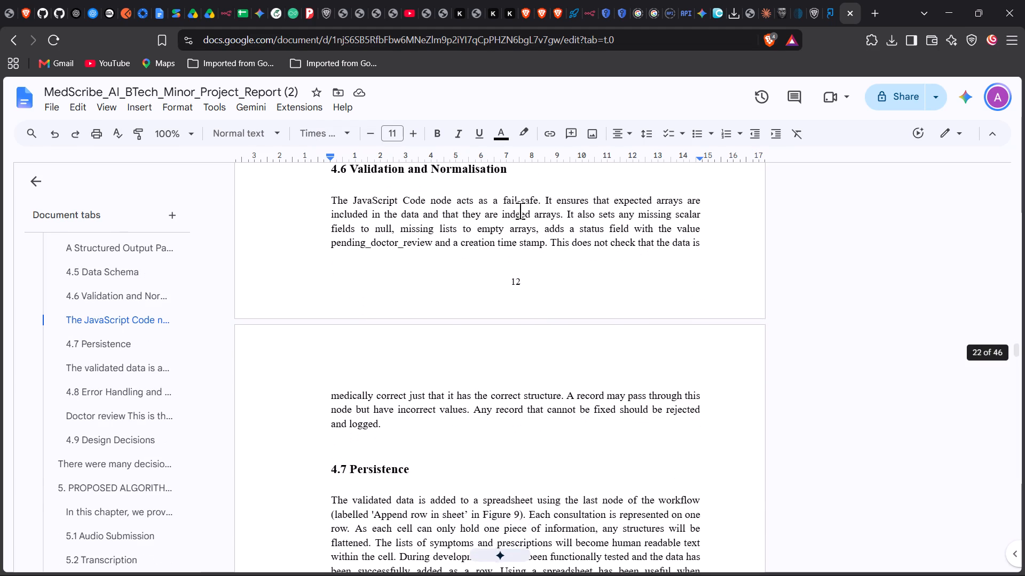
{"action": "scroll", "coordinate": [520, 211], "scroll_direction": "down", "scroll_amount": 2}
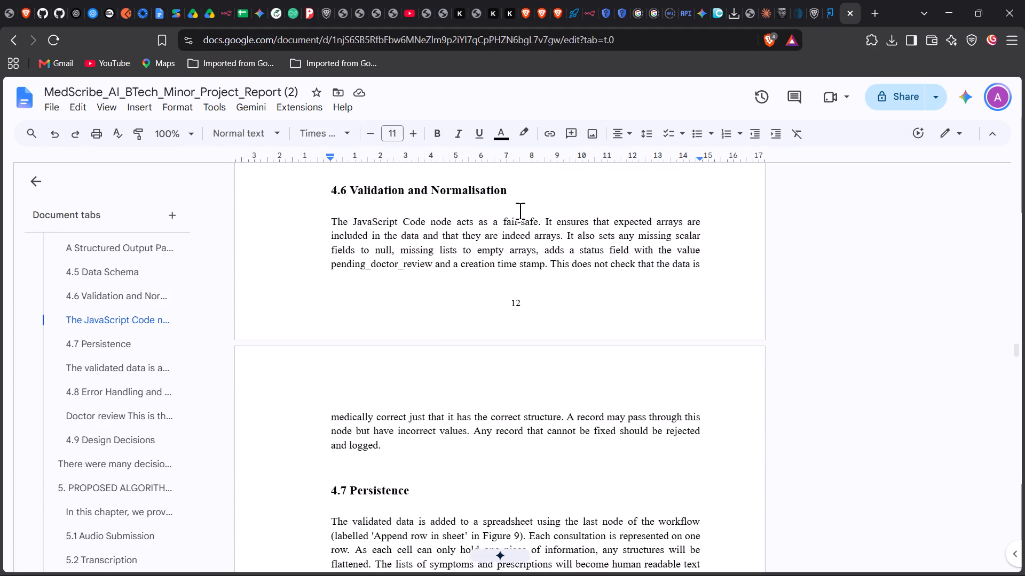
{"action": "scroll", "coordinate": [520, 211], "scroll_direction": "down", "scroll_amount": 4}
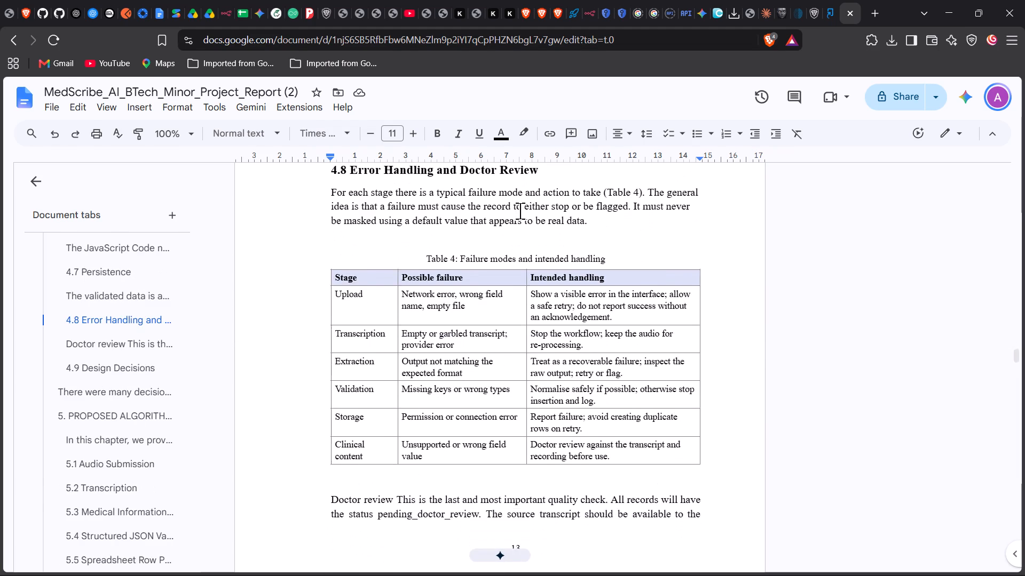
{"action": "scroll", "coordinate": [520, 211], "scroll_direction": "up", "scroll_amount": 2}
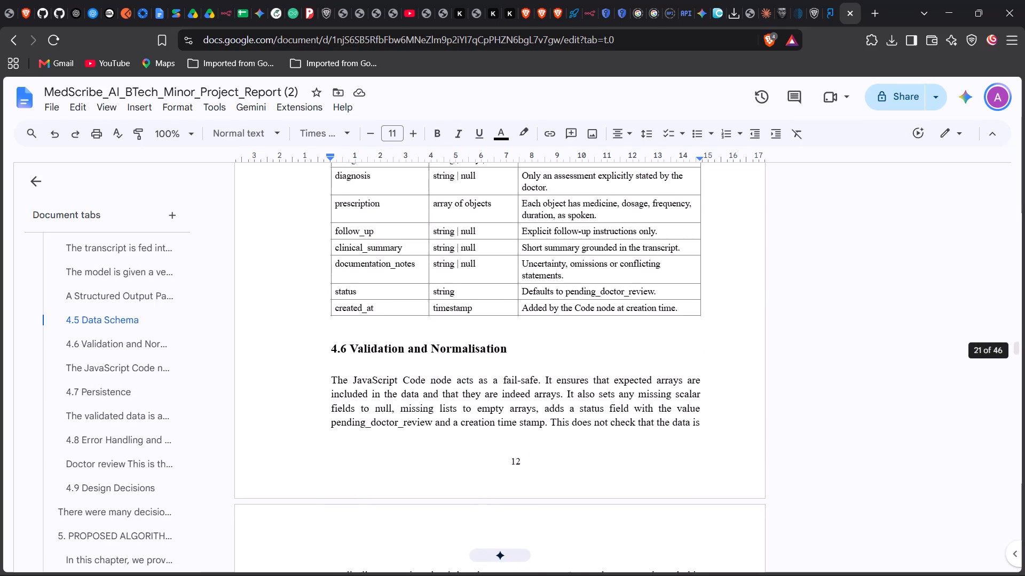
{"action": "scroll", "coordinate": [520, 211], "scroll_direction": "down", "scroll_amount": 3}
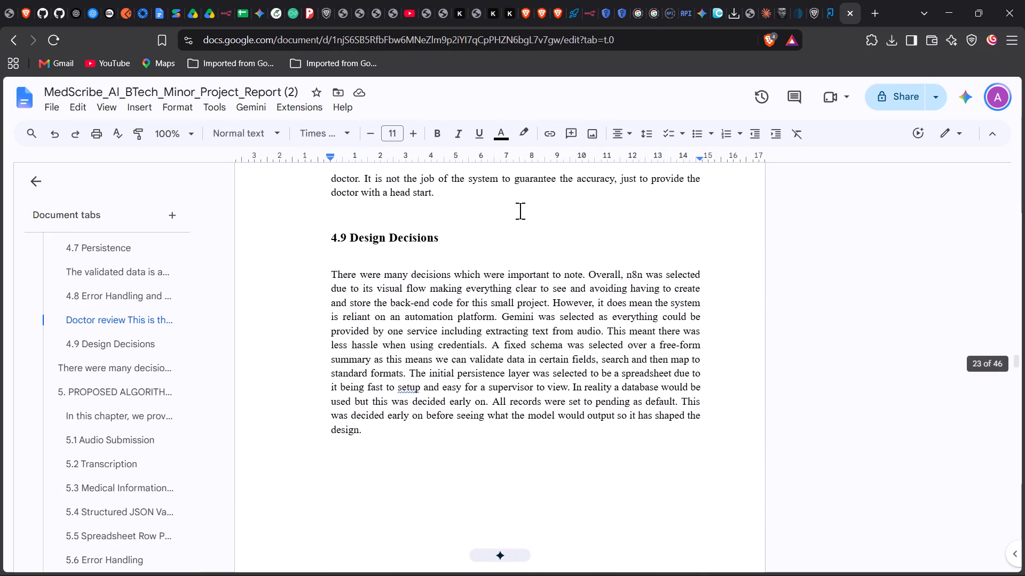
{"action": "scroll", "coordinate": [520, 211], "scroll_direction": "down", "scroll_amount": 5}
Insert two empty lines above the 4.6 Validation and Normalisation heading to move the section onto the next page.
{"action": "scroll", "coordinate": [520, 211], "scroll_direction": "up", "scroll_amount": 7}
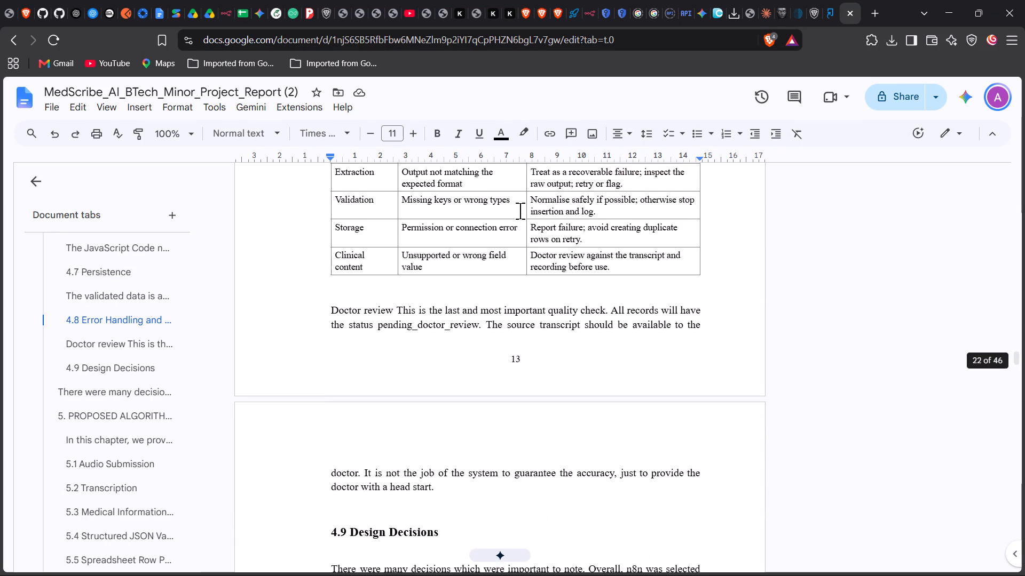
{"action": "scroll", "coordinate": [520, 211], "scroll_direction": "up", "scroll_amount": 10}
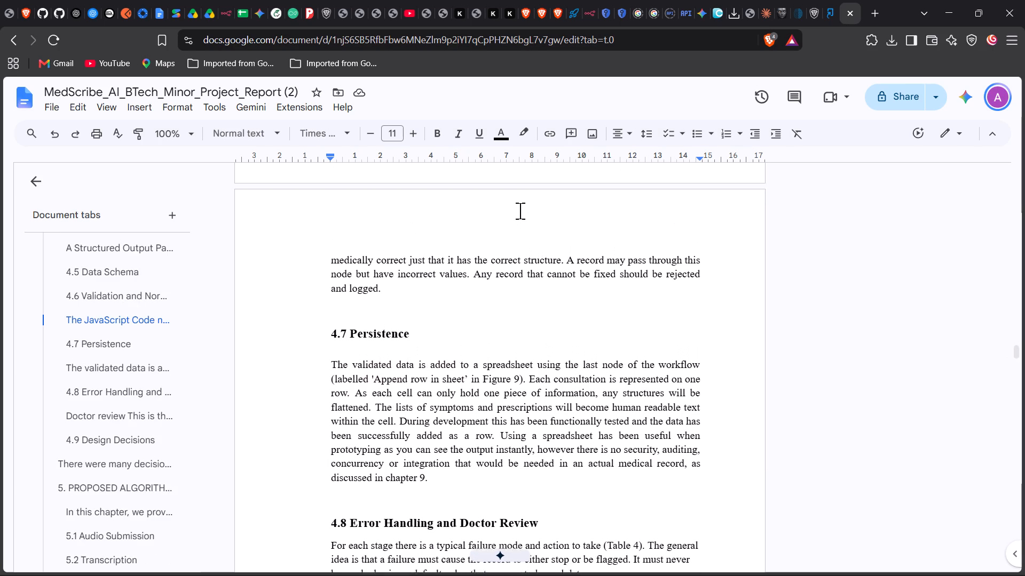
{"action": "scroll", "coordinate": [520, 211], "scroll_direction": "up", "scroll_amount": 2}
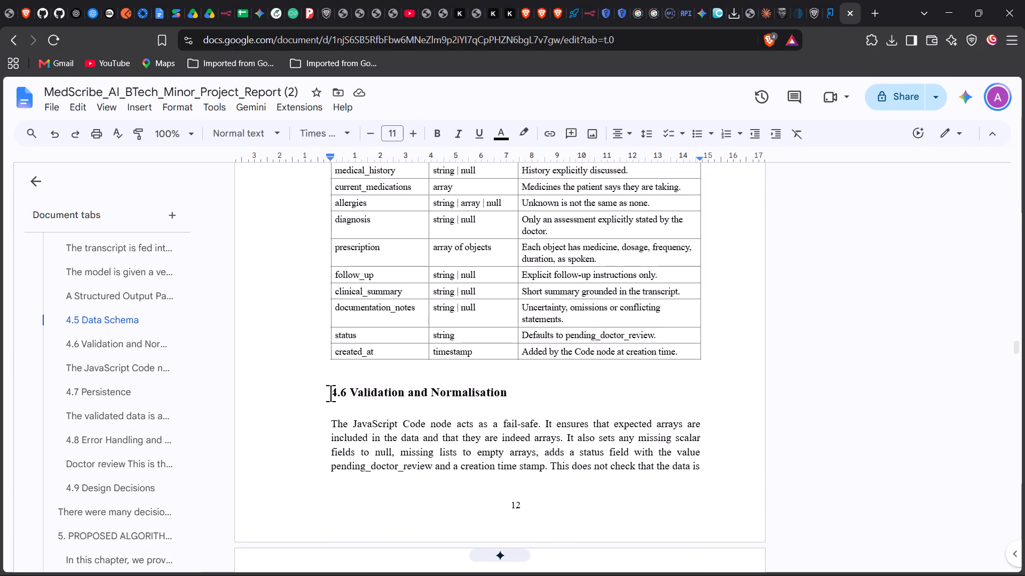
{"action": "left_click", "coordinate": [329, 390]}
{"action": "key", "text": "Return"}
{"action": "key", "text": "Return"}
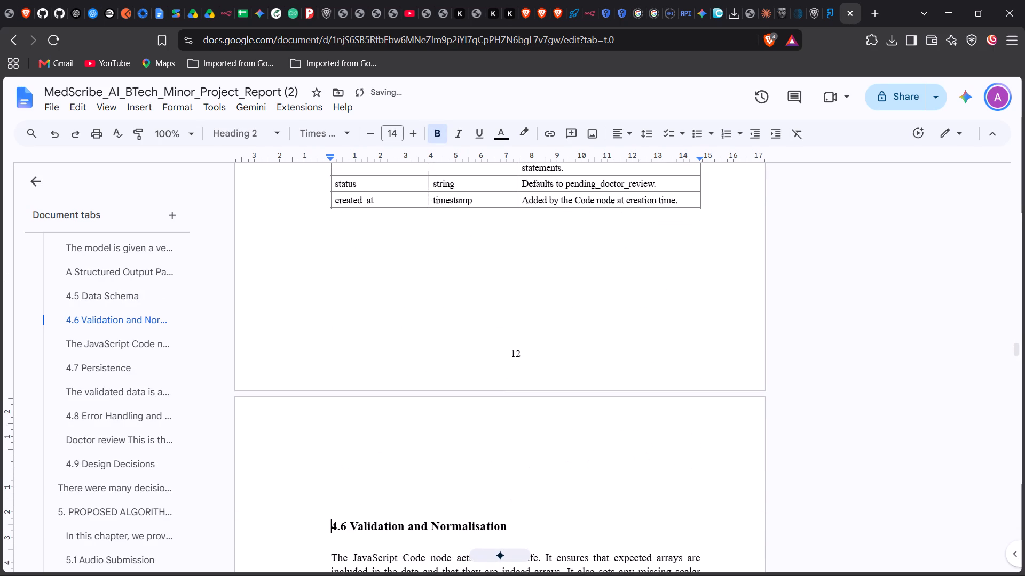
Check how sections 4.6 to 4.9 and Table 4 flow across the pages with the added lines.
{"action": "scroll", "coordinate": [527, 440], "scroll_direction": "down", "scroll_amount": 7}
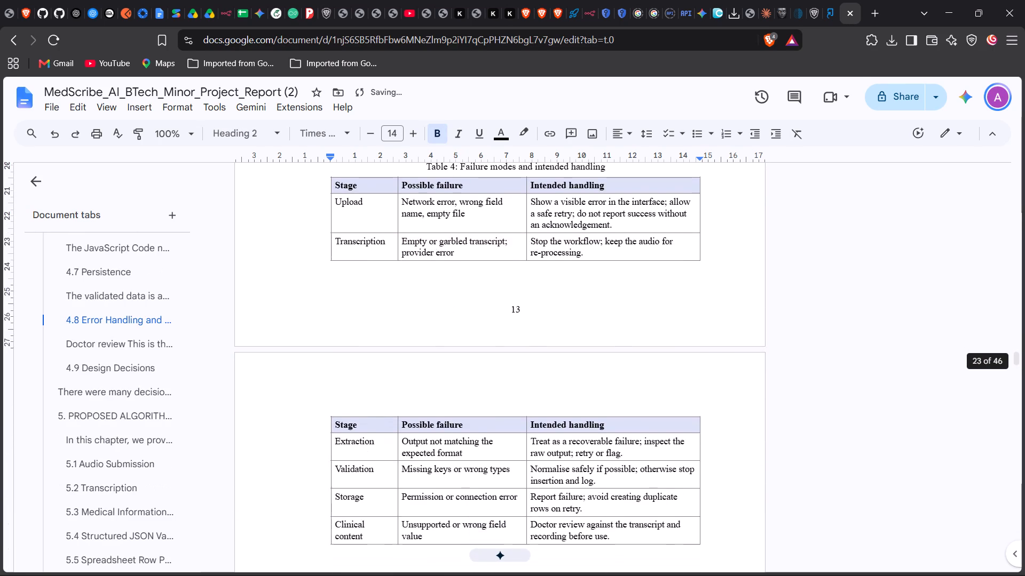
{"action": "scroll", "coordinate": [527, 440], "scroll_direction": "down", "scroll_amount": 2}
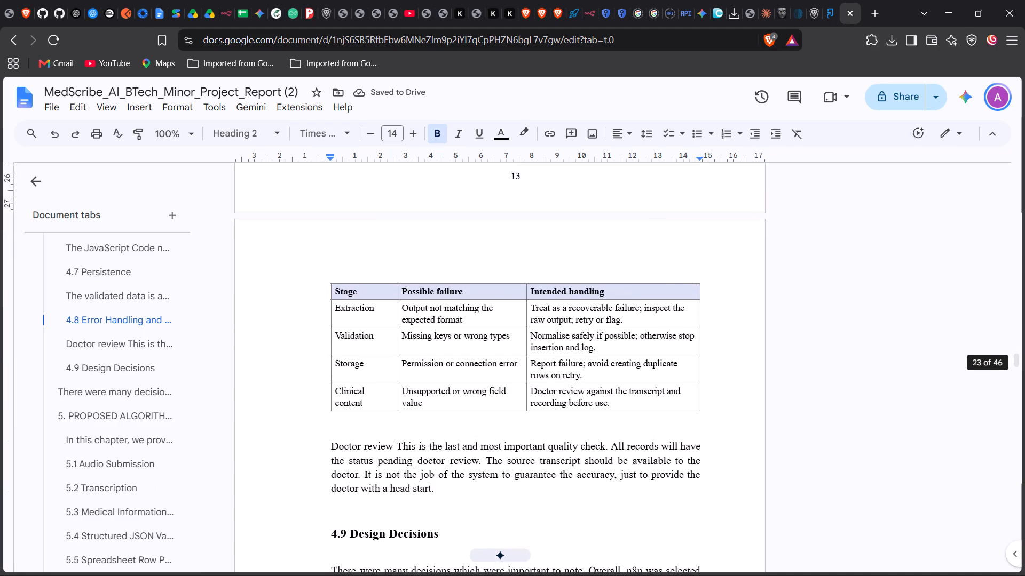
{"action": "scroll", "coordinate": [527, 440], "scroll_direction": "down", "scroll_amount": 1}
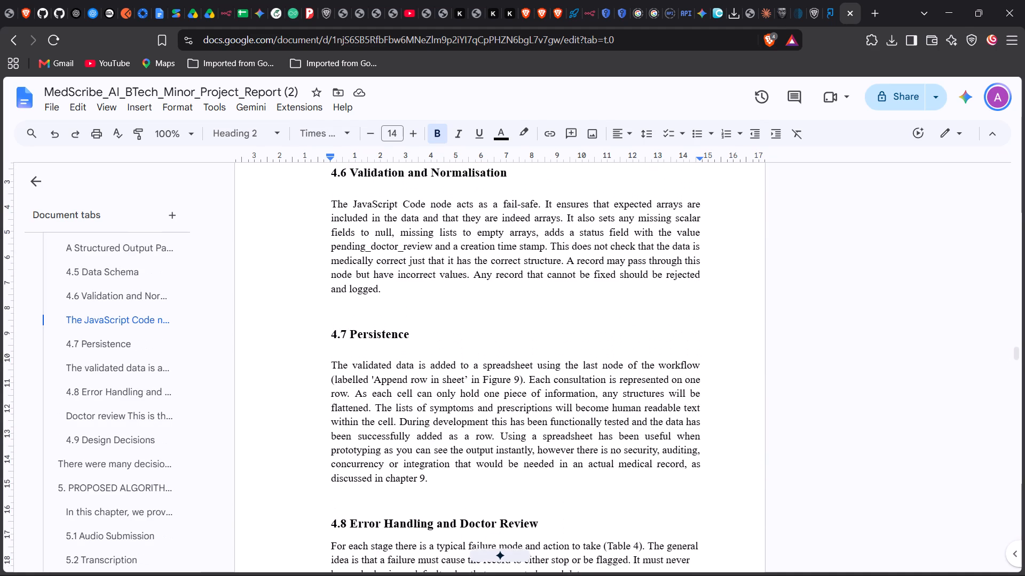
{"action": "scroll", "coordinate": [527, 440], "scroll_direction": "down", "scroll_amount": 1}
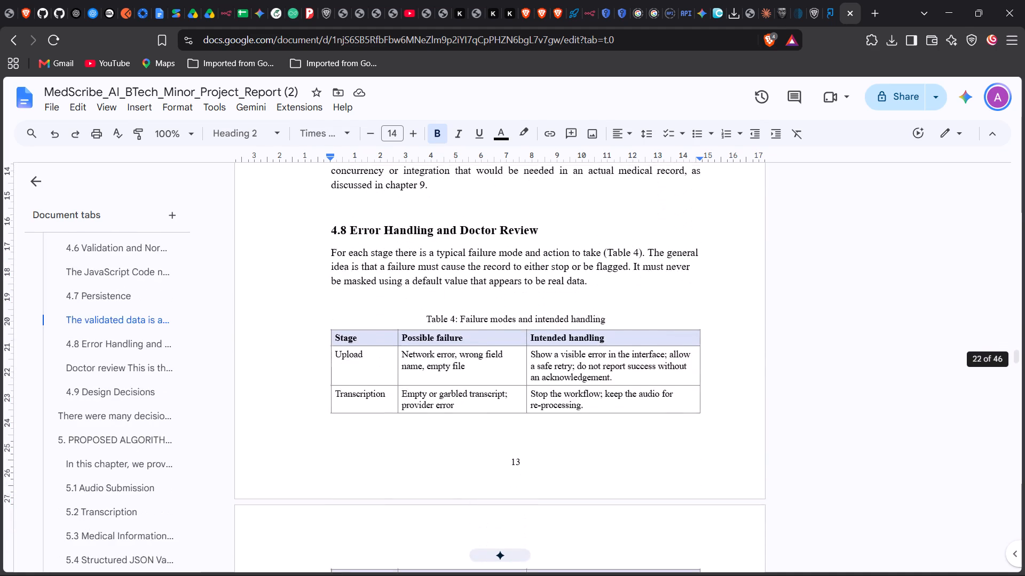
Undo the two empty lines added above the 4.6 Validation and Normalisation heading.
{"action": "scroll", "coordinate": [527, 440], "scroll_direction": "down", "scroll_amount": 2}
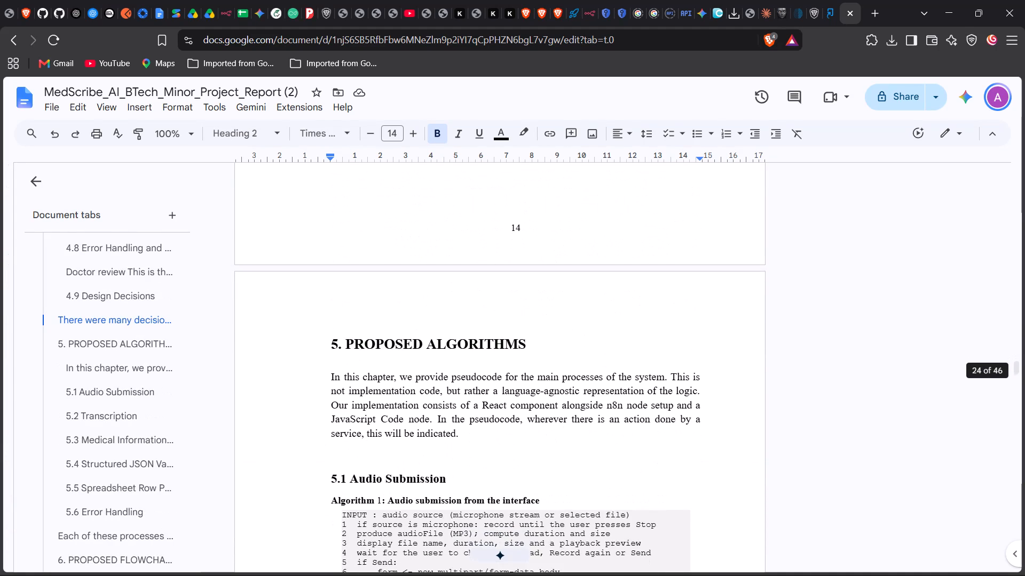
{"action": "key", "text": "ctrl+z"}
{"action": "key", "text": "ctrl+z"}
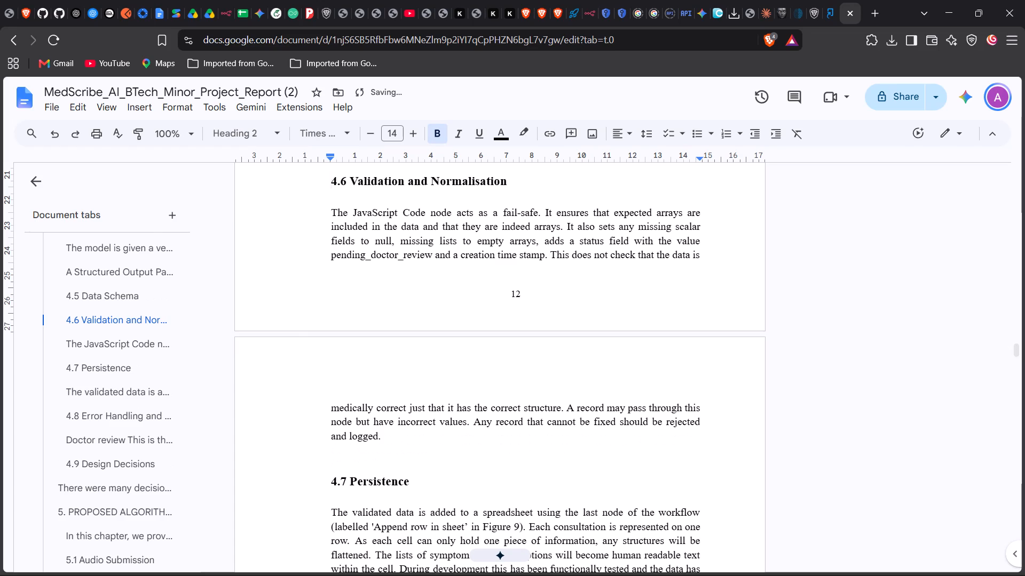
Insert an empty line above the "Doctor review" paragraph below Table 4 to move the whole paragraph onto the next page.
{"action": "scroll", "coordinate": [527, 440], "scroll_direction": "up", "scroll_amount": 2}
{"action": "scroll", "coordinate": [527, 440], "scroll_direction": "down", "scroll_amount": 3}
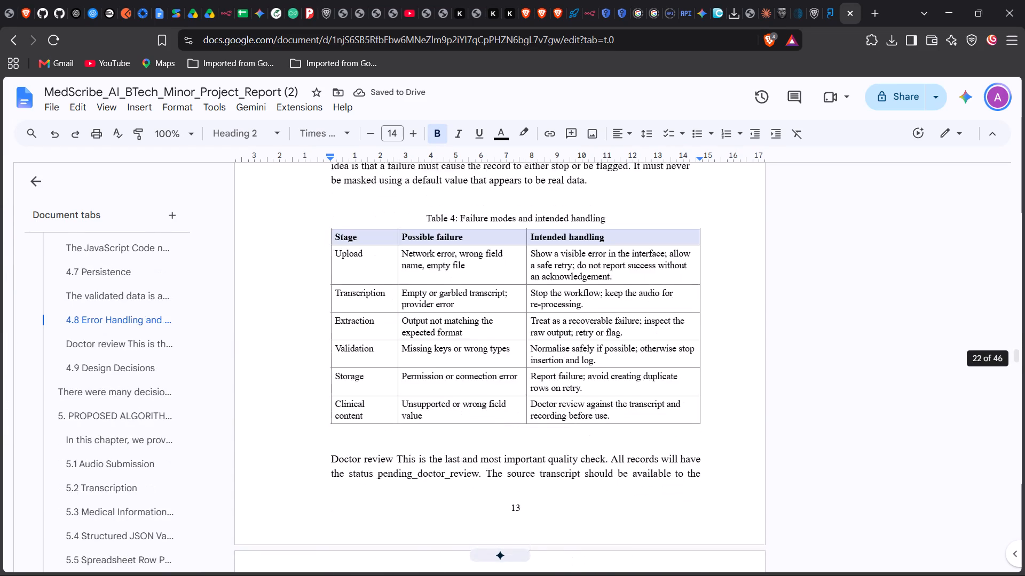
{"action": "scroll", "coordinate": [527, 440], "scroll_direction": "down", "scroll_amount": 1}
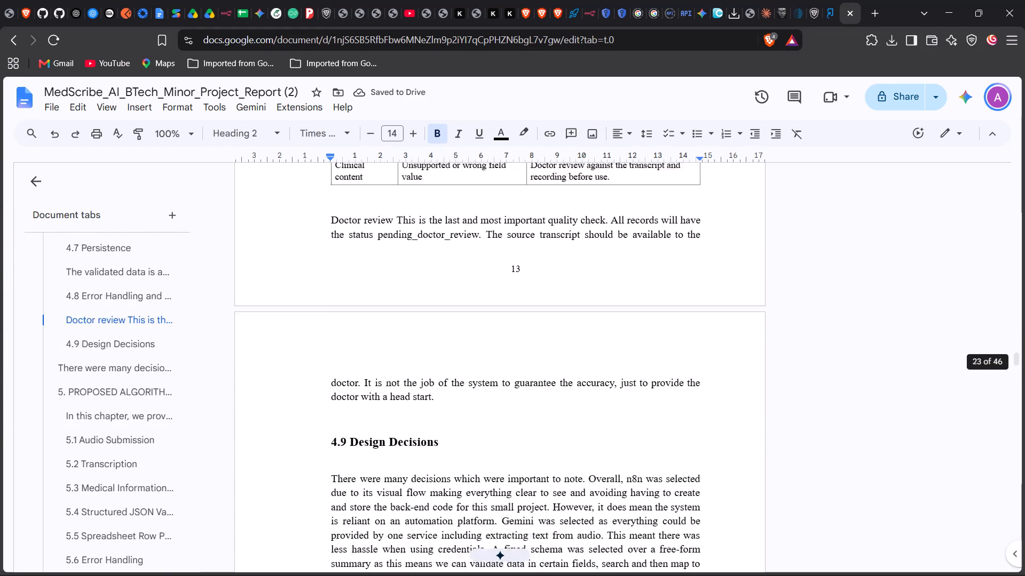
{"action": "scroll", "coordinate": [527, 440], "scroll_direction": "down", "scroll_amount": 1}
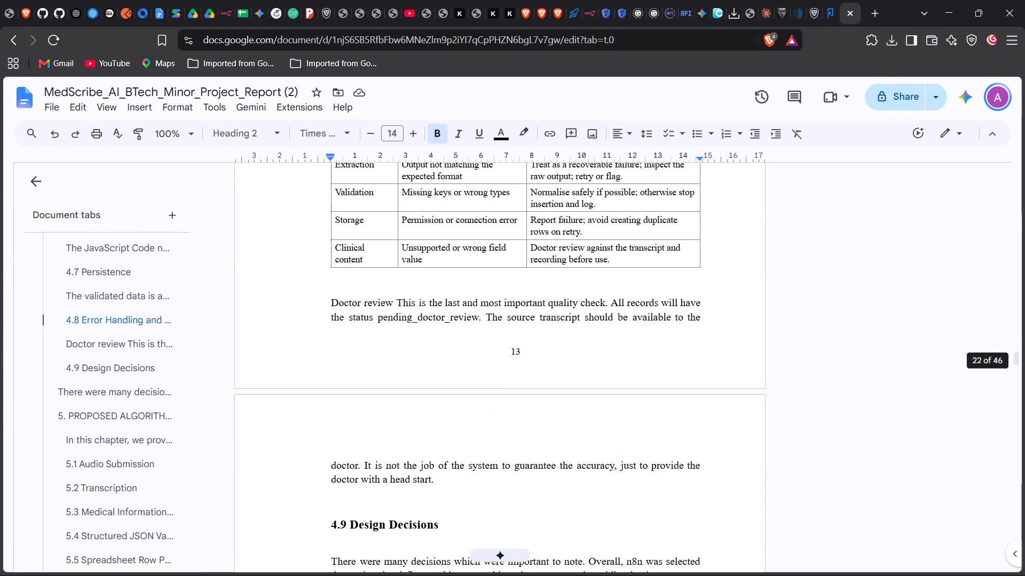
{"action": "scroll", "coordinate": [527, 440], "scroll_direction": "down", "scroll_amount": 1}
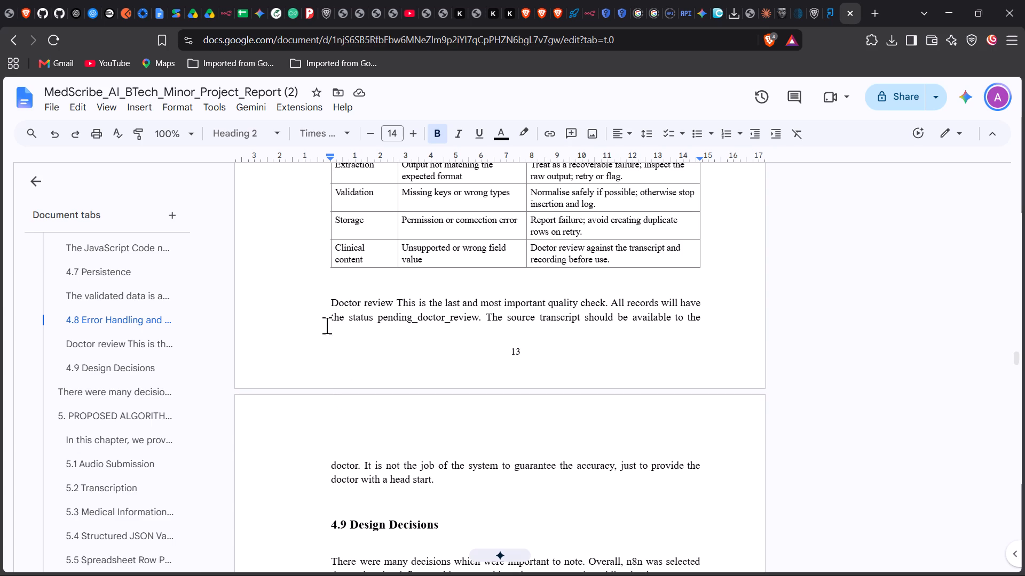
{"action": "left_click", "coordinate": [322, 313]}
{"action": "key", "text": "Up"}
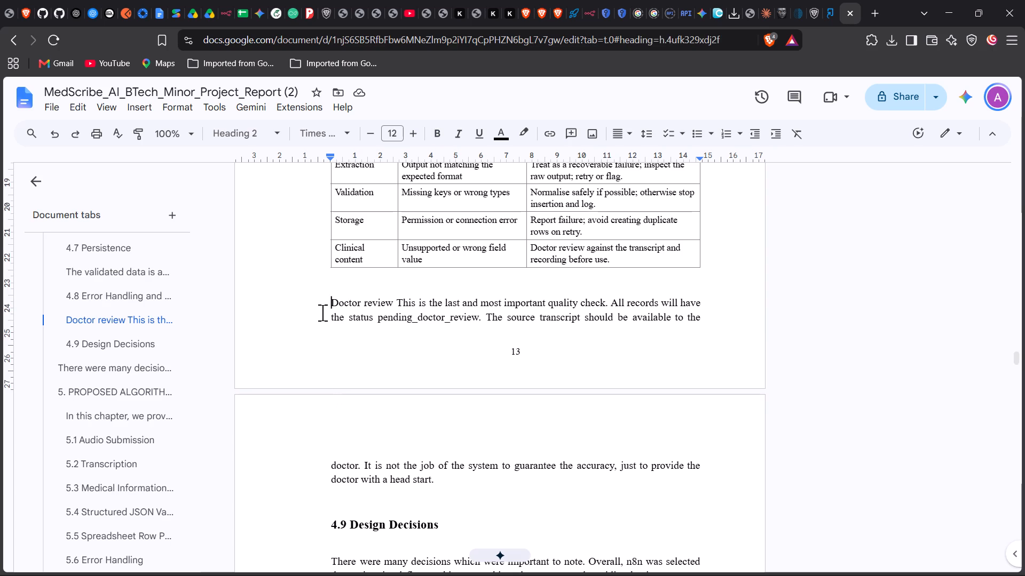
{"action": "key", "text": "Return"}
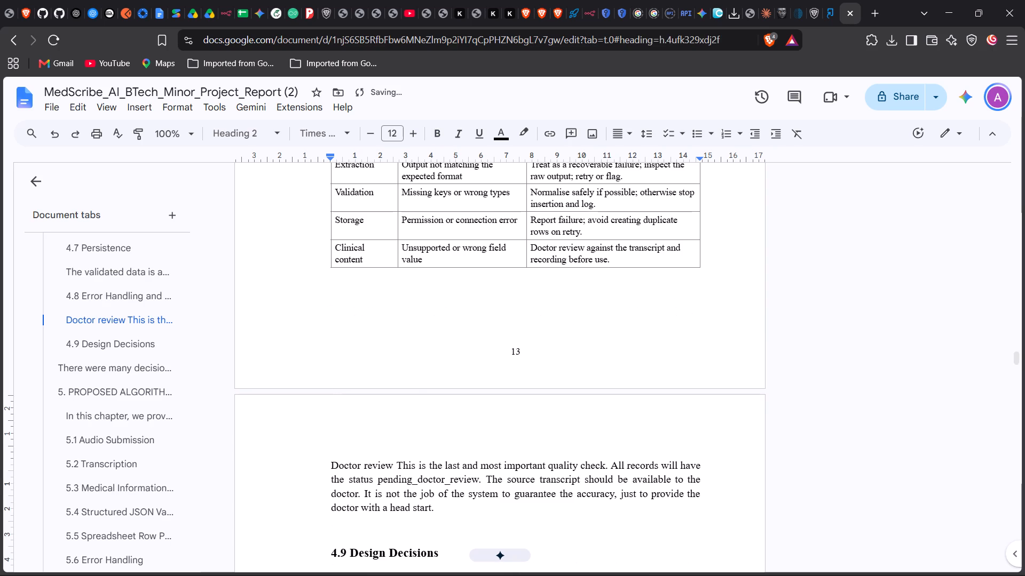
Check how the pages flow from Table 4 through section 4.9 into the start of chapter 5.
{"action": "scroll", "coordinate": [414, 380], "scroll_direction": "up", "scroll_amount": 1}
{"action": "scroll", "coordinate": [414, 380], "scroll_direction": "down", "scroll_amount": 3}
{"action": "scroll", "coordinate": [414, 380], "scroll_direction": "up", "scroll_amount": 2}
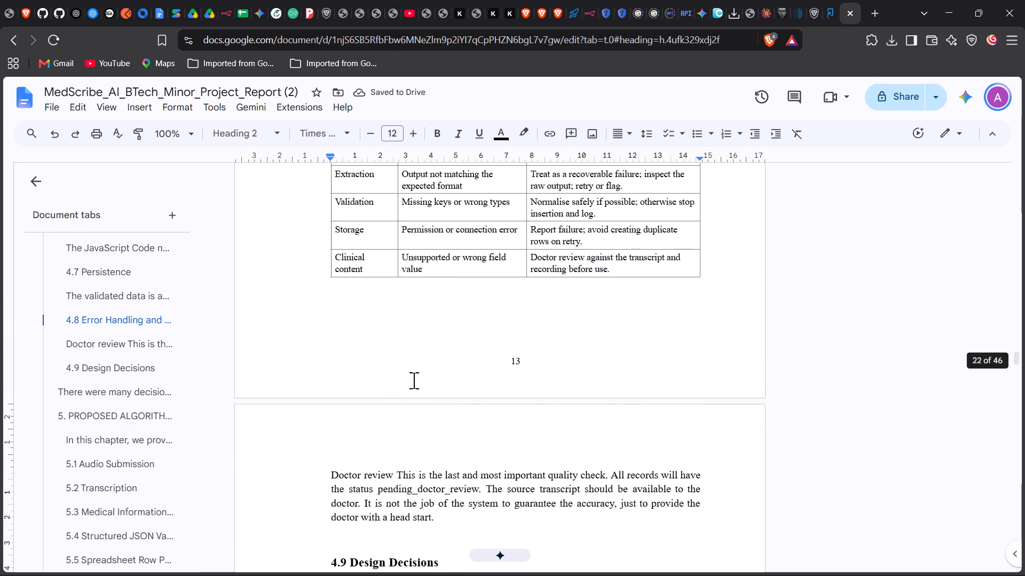
{"action": "scroll", "coordinate": [414, 380], "scroll_direction": "up", "scroll_amount": 2}
{"action": "scroll", "coordinate": [414, 380], "scroll_direction": "down", "scroll_amount": 2}
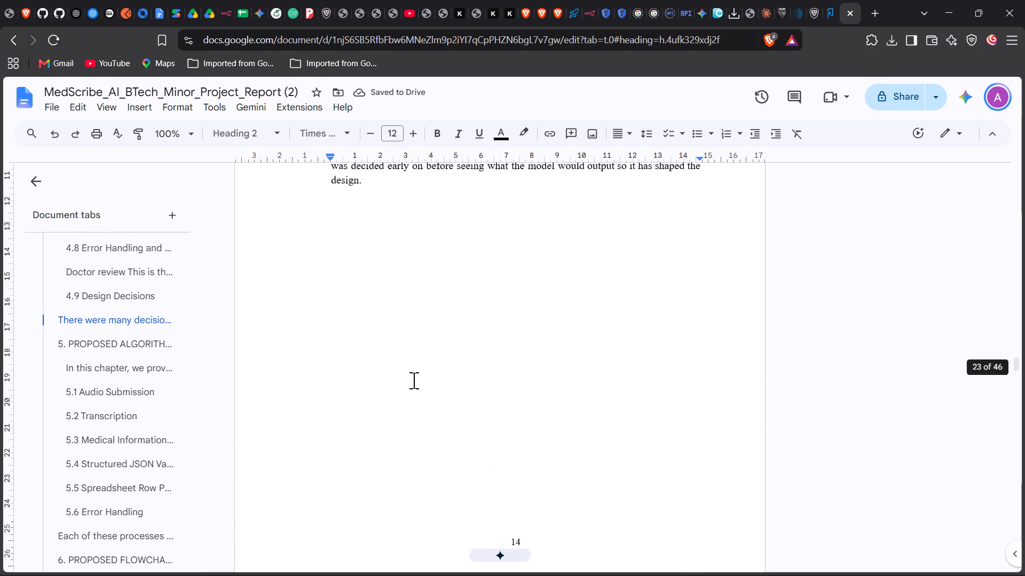
{"action": "scroll", "coordinate": [414, 380], "scroll_direction": "down", "scroll_amount": 1}
{"action": "scroll", "coordinate": [414, 380], "scroll_direction": "up", "scroll_amount": 5}
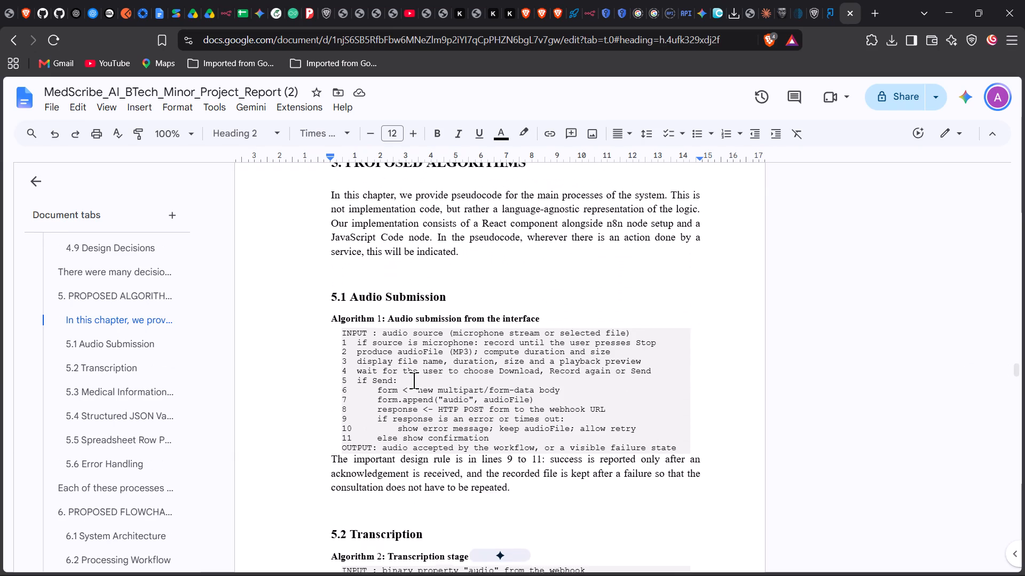
{"action": "scroll", "coordinate": [414, 380], "scroll_direction": "up", "scroll_amount": 2}
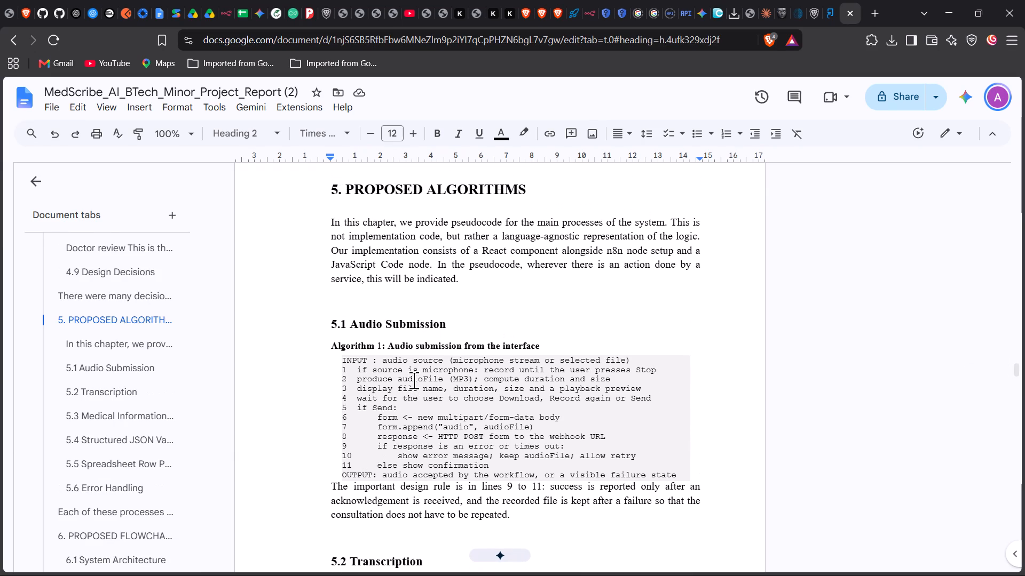
{"action": "scroll", "coordinate": [414, 380], "scroll_direction": "up", "scroll_amount": 1}
Insert an empty line between the Algorithm 1 code block and the paragraph beginning "The important design rule" in section 5.1.
{"action": "left_click", "coordinate": [716, 462]}
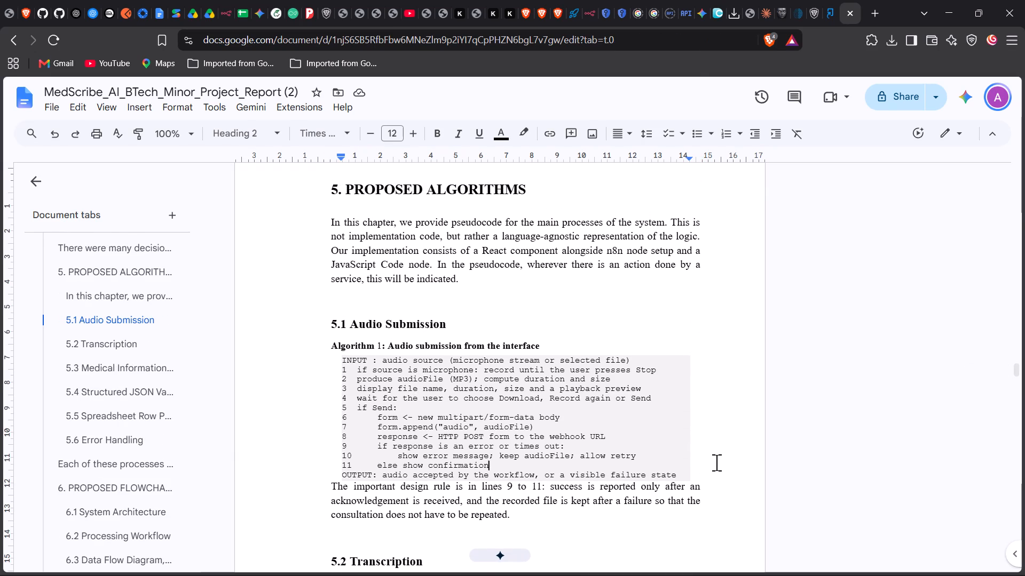
{"action": "left_click", "coordinate": [714, 479]}
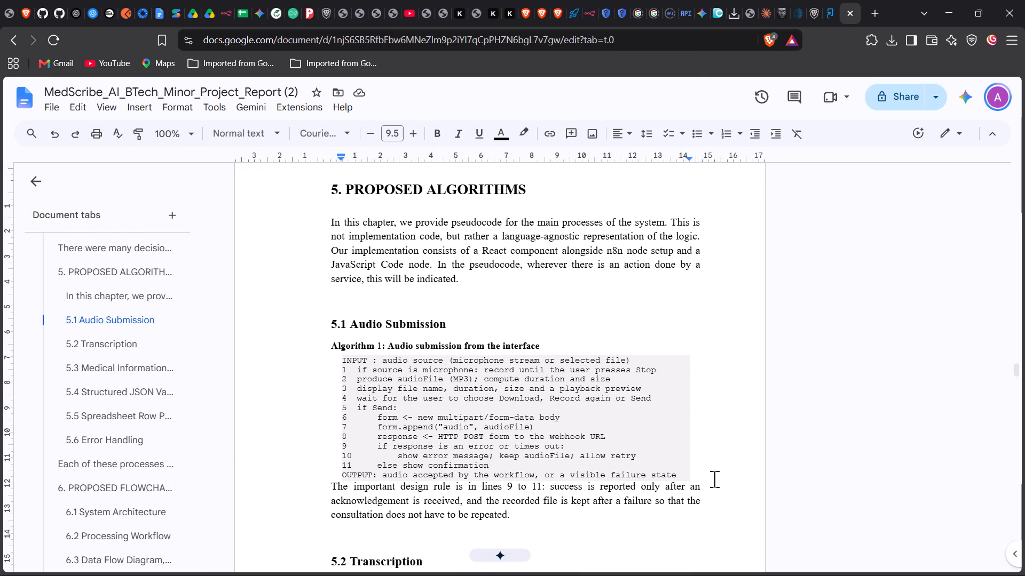
{"action": "key", "text": "Down"}
{"action": "key", "text": "Left"}
{"action": "key", "text": "Left"}
{"action": "key", "text": "Left"}
{"action": "key", "text": "Left"}
{"action": "key", "text": "Left"}
{"action": "key", "text": "Left"}
{"action": "key", "text": "Left"}
{"action": "key", "text": "Left"}
{"action": "key", "text": "Left"}
{"action": "key", "text": "Left"}
{"action": "key", "text": "Left"}
{"action": "key", "text": "Left"}
{"action": "key", "text": "Left"}
{"action": "key", "text": "Left"}
{"action": "key", "text": "Left"}
{"action": "key", "text": "Left"}
{"action": "key", "text": "Left"}
{"action": "key", "text": "Left"}
{"action": "key", "text": "Left"}
{"action": "key", "text": "Left"}
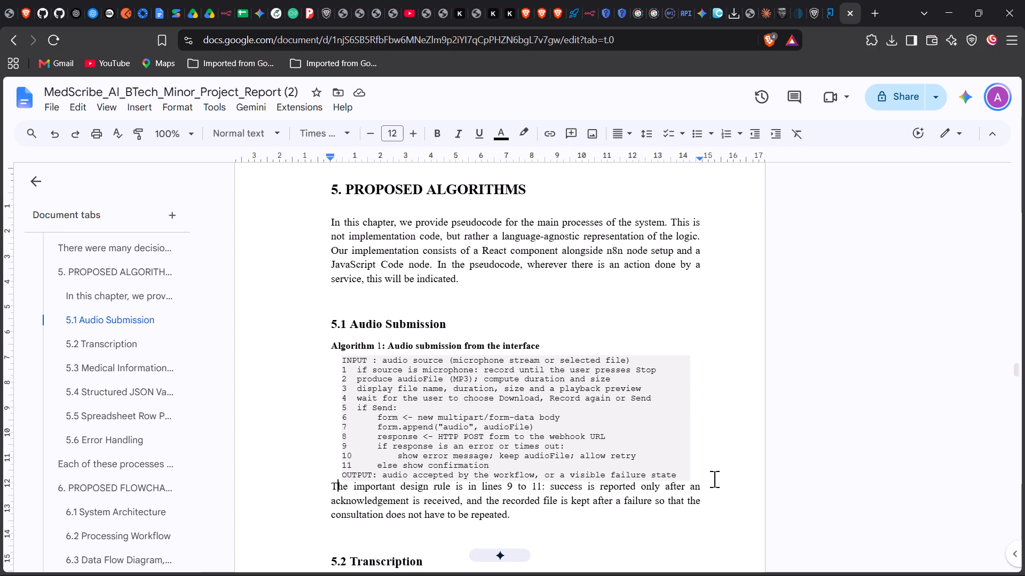
{"action": "key", "text": "Left"}
{"action": "key", "text": "Return"}
Review sections 5.1 to 5.6, checking the heading spacing, the algorithm blocks and where the pages break.
{"action": "scroll", "coordinate": [714, 479], "scroll_direction": "down", "scroll_amount": 2}
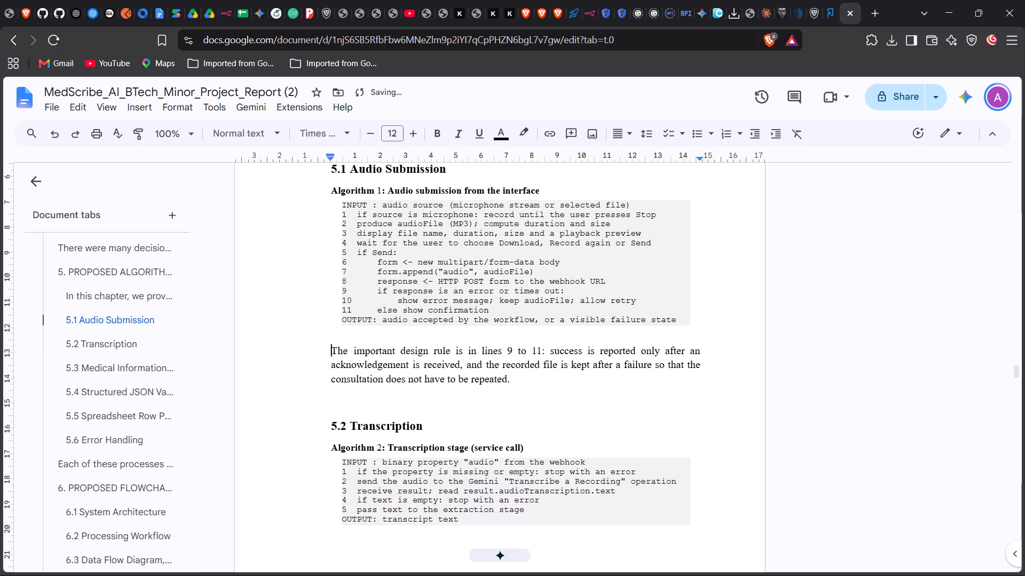
{"action": "scroll", "coordinate": [602, 453], "scroll_direction": "down", "scroll_amount": 3}
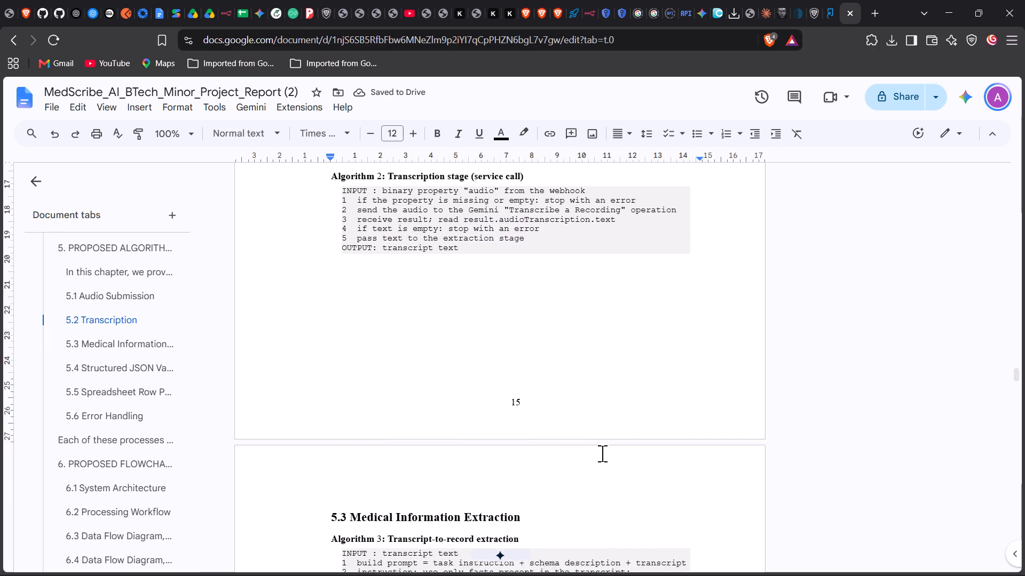
{"action": "scroll", "coordinate": [602, 453], "scroll_direction": "down", "scroll_amount": 3}
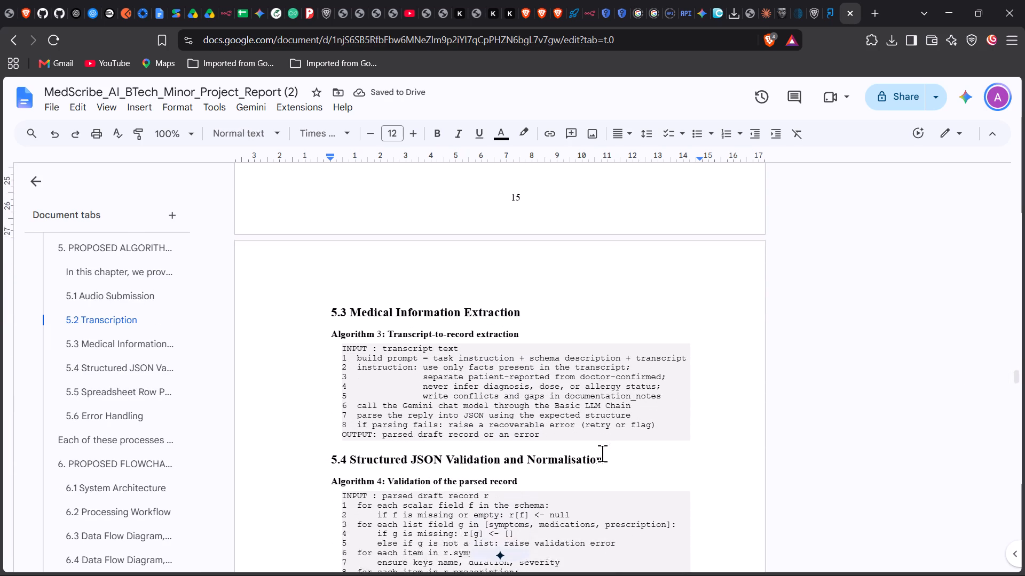
{"action": "scroll", "coordinate": [602, 453], "scroll_direction": "down", "scroll_amount": 1}
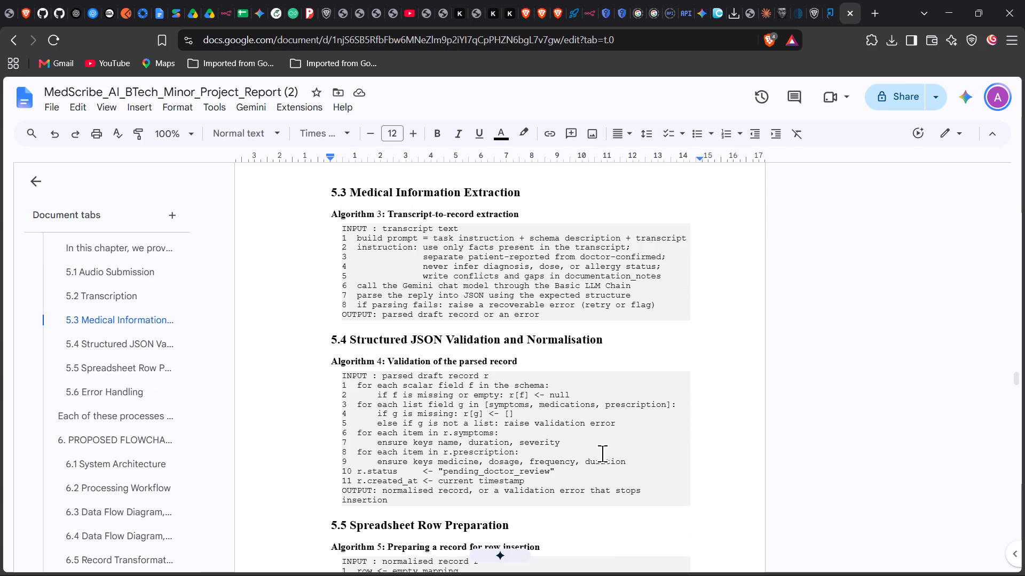
{"action": "scroll", "coordinate": [602, 453], "scroll_direction": "down", "scroll_amount": 2}
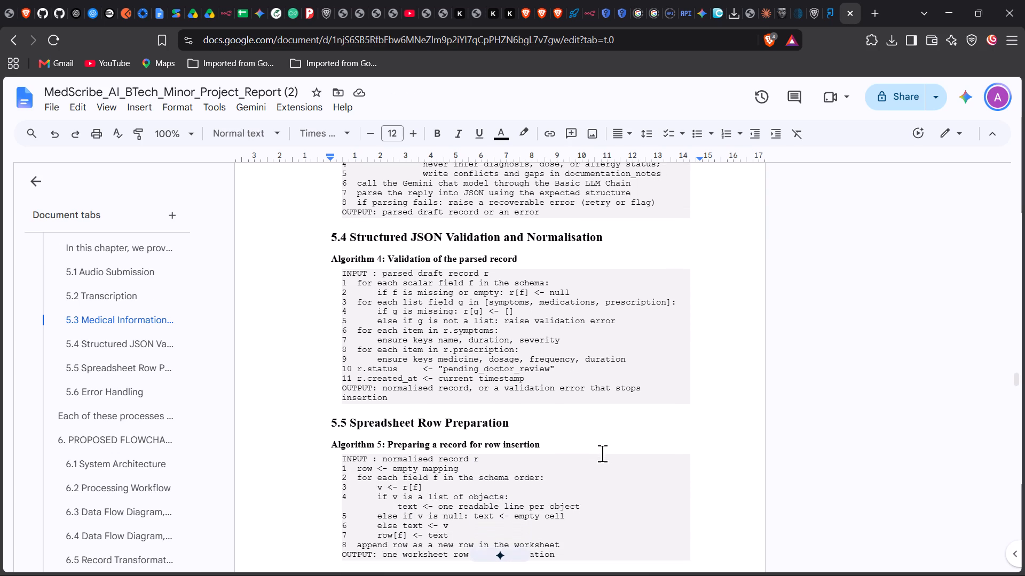
{"action": "scroll", "coordinate": [602, 453], "scroll_direction": "down", "scroll_amount": 4}
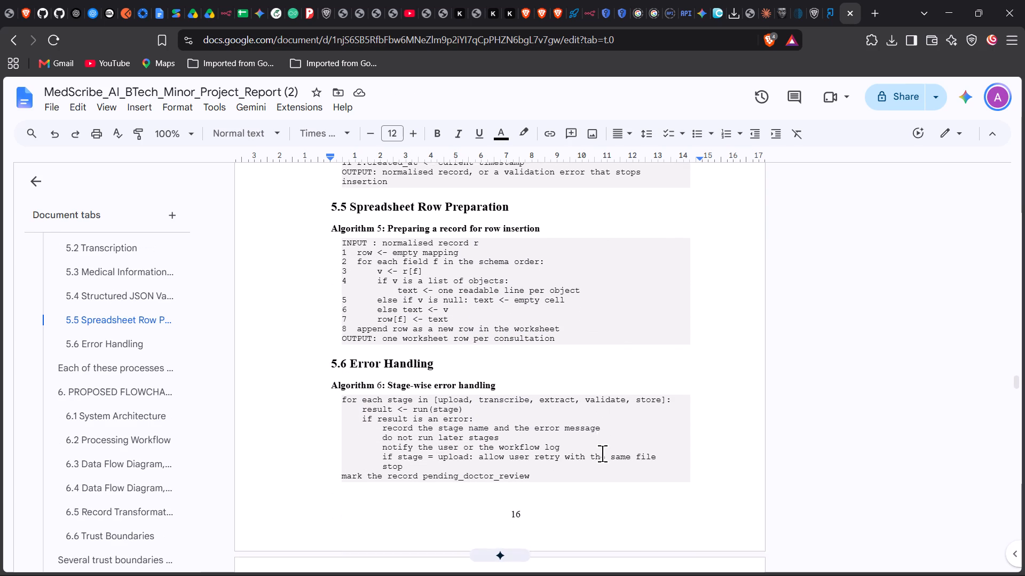
{"action": "scroll", "coordinate": [602, 453], "scroll_direction": "down", "scroll_amount": 4}
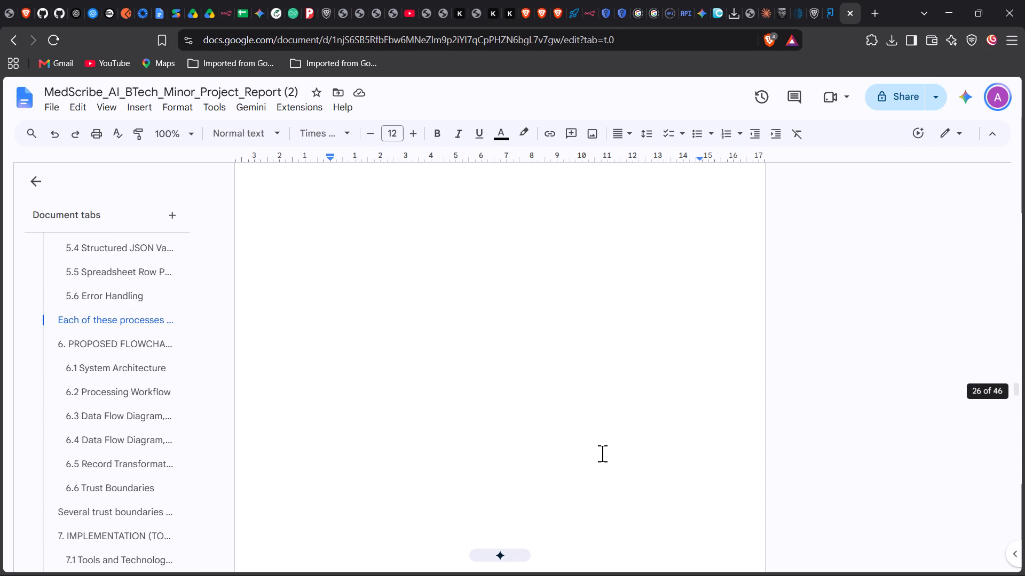
Review sections 6.1 and 6.2, checking the layout of the Figure 1 architecture diagram and the Figure 2 workflow diagram.
{"action": "scroll", "coordinate": [602, 453], "scroll_direction": "down", "scroll_amount": 3}
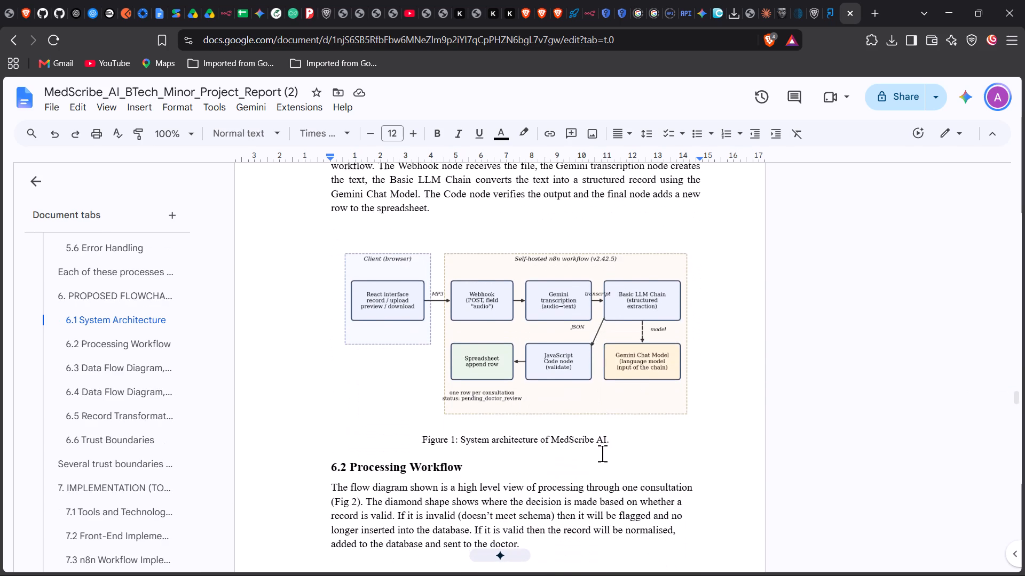
{"action": "scroll", "coordinate": [602, 453], "scroll_direction": "down", "scroll_amount": 1}
{"action": "left_click", "coordinate": [565, 349]}
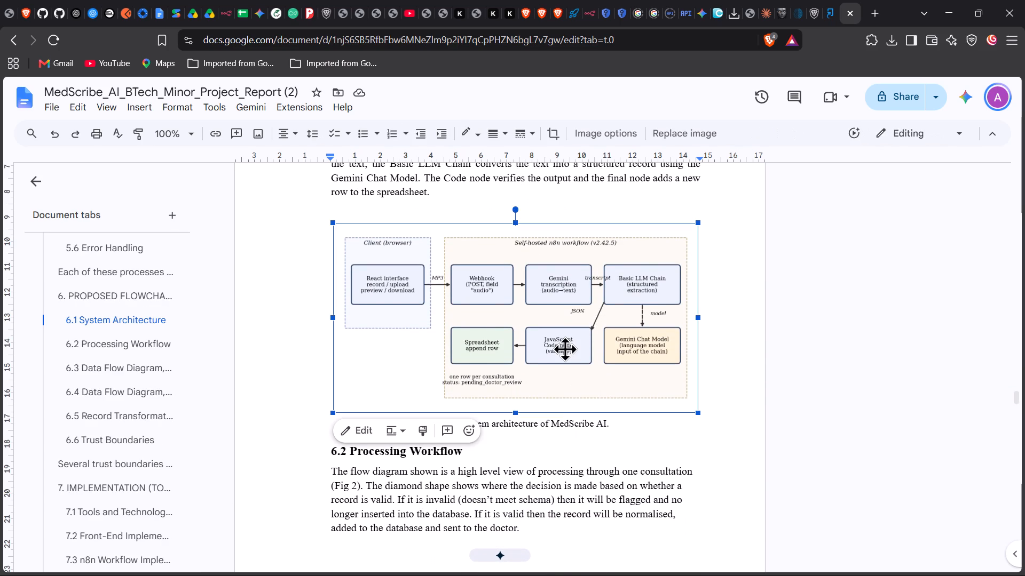
{"action": "left_click", "coordinate": [772, 317]}
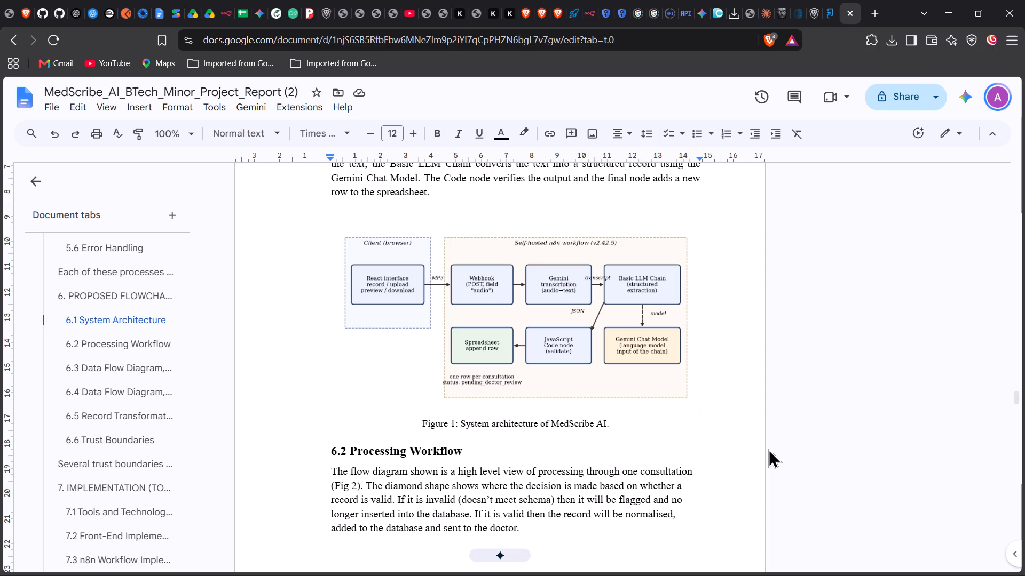
{"action": "scroll", "coordinate": [585, 470], "scroll_direction": "down", "scroll_amount": 5}
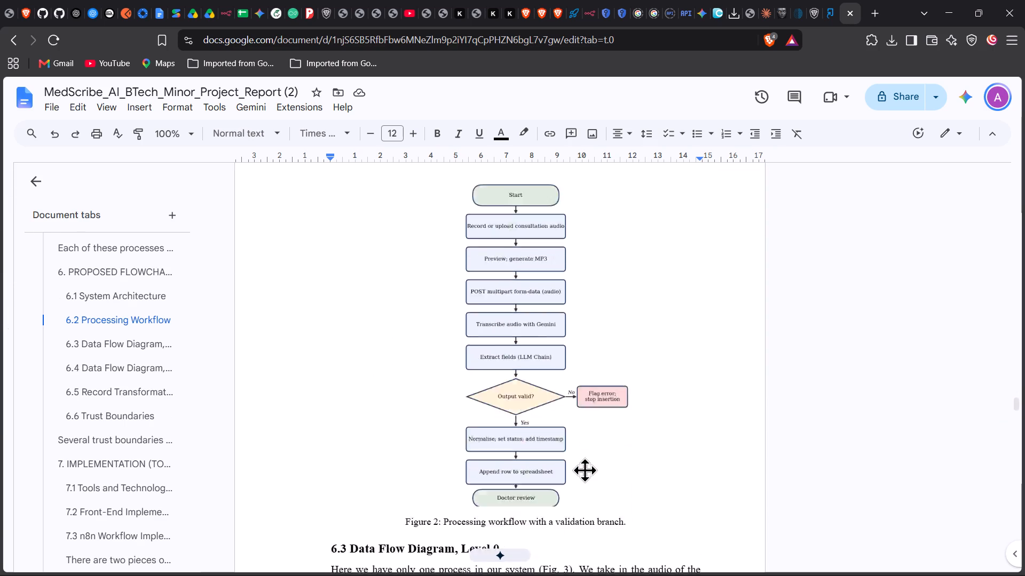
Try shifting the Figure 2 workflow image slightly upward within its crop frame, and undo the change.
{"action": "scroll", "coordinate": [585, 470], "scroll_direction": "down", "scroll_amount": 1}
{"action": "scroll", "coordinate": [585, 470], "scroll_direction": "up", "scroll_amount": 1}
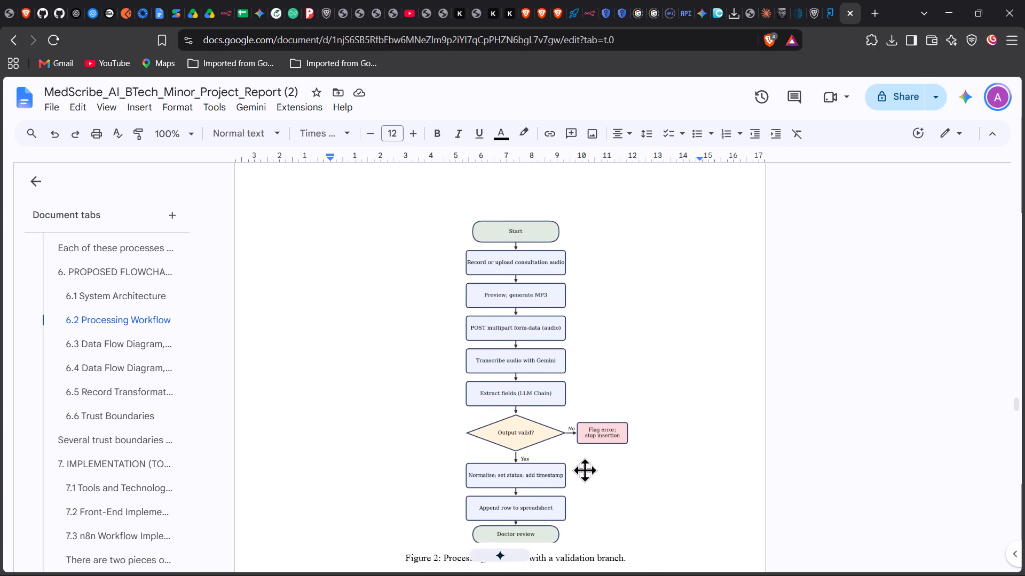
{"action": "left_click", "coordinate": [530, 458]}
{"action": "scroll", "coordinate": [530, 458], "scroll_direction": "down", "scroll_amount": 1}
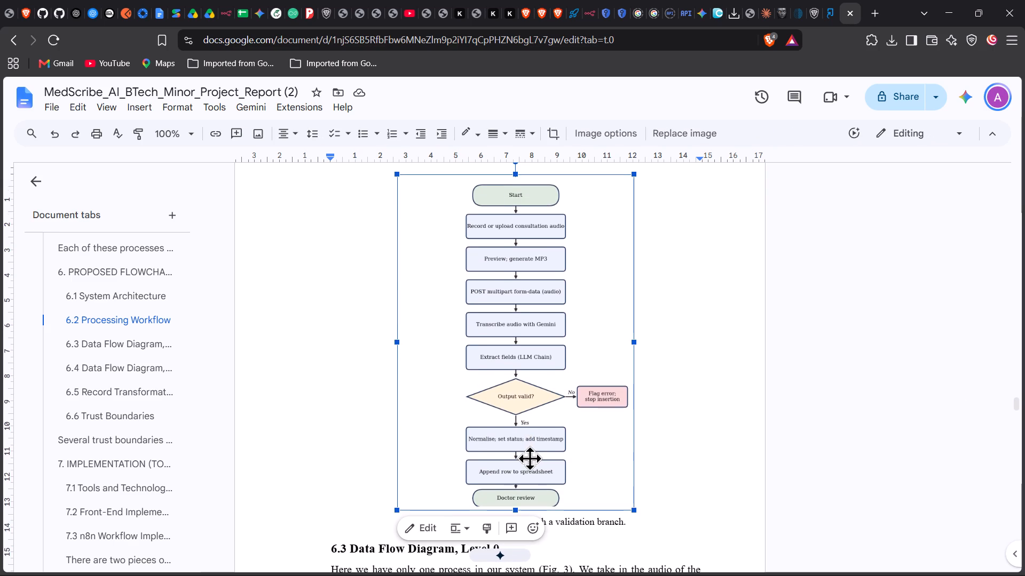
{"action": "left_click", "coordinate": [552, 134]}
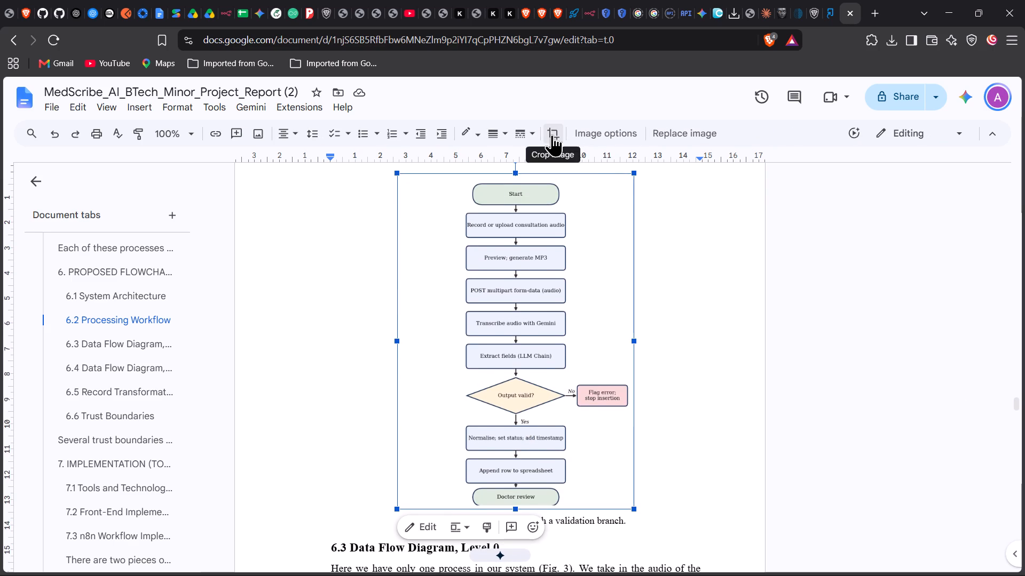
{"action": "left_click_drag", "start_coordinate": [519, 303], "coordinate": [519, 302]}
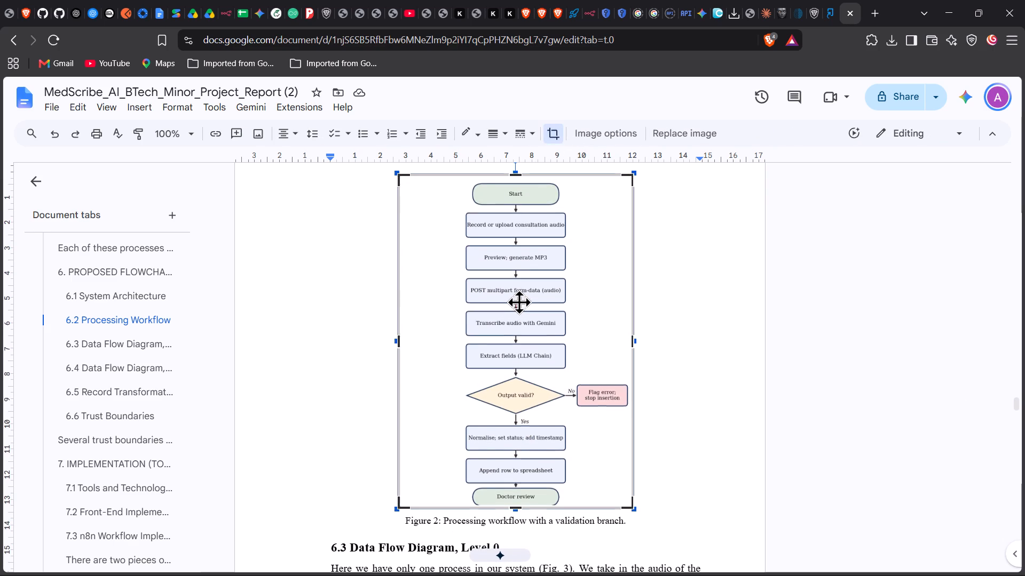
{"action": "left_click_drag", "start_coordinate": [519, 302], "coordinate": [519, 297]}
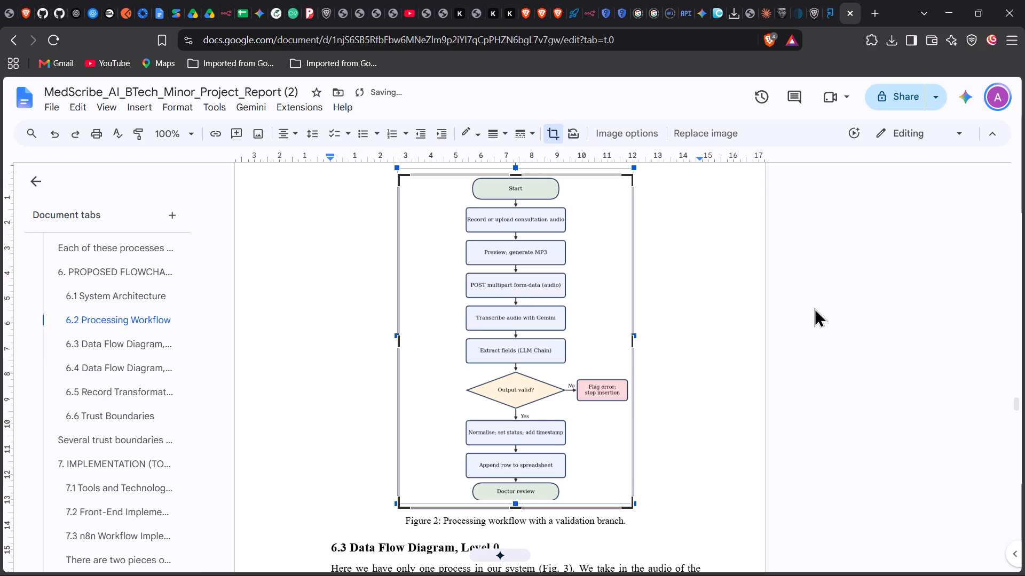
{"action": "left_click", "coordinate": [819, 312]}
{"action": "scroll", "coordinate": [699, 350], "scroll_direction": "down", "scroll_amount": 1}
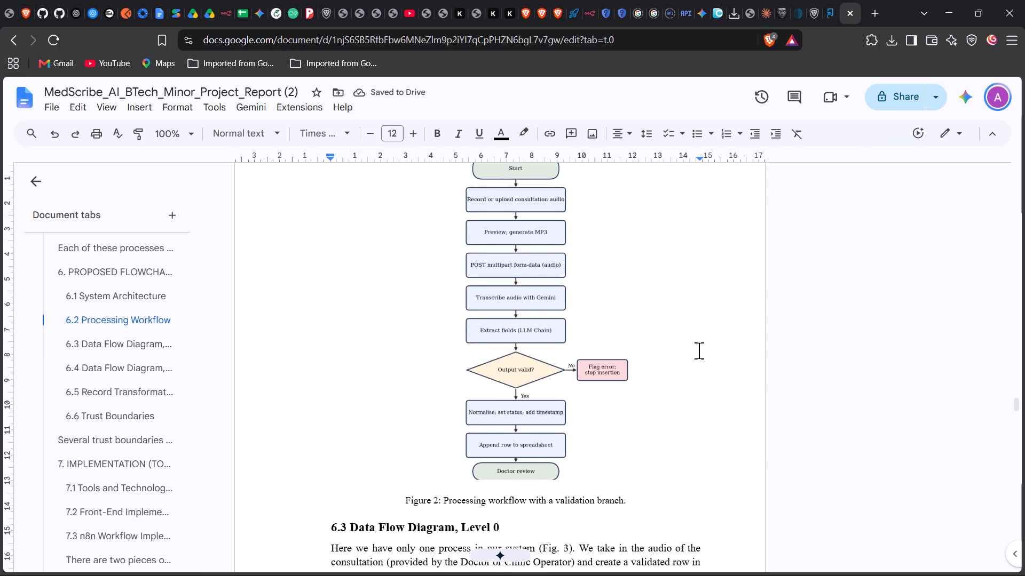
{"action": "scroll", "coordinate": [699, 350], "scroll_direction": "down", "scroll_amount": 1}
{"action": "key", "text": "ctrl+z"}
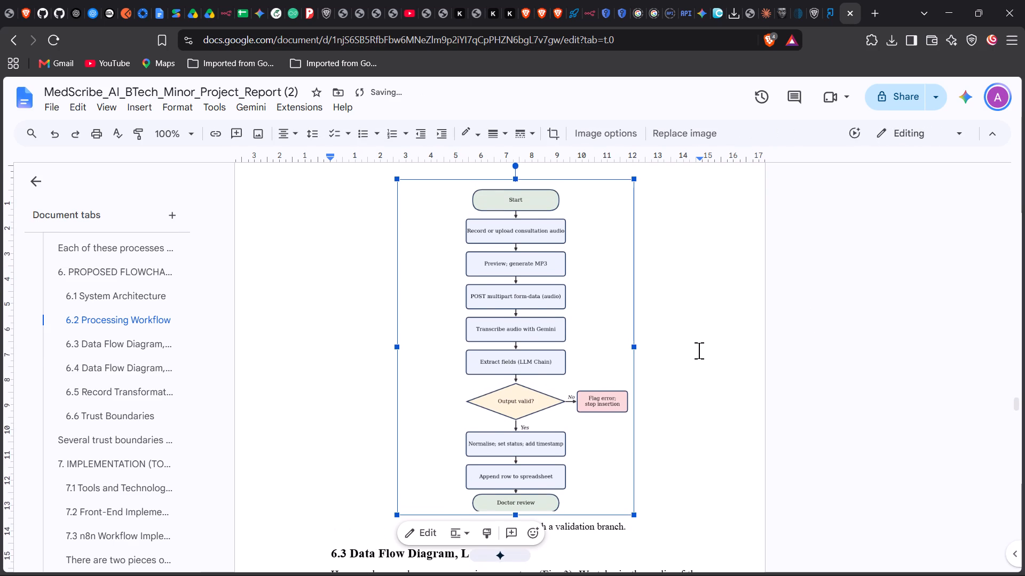
Review sections 6.3 to 6.6, checking the Level 0 and Level 1 data flow diagrams, the record transformation figure and the page breaks.
{"action": "left_click", "coordinate": [785, 372]}
{"action": "scroll", "coordinate": [785, 372], "scroll_direction": "down", "scroll_amount": 4}
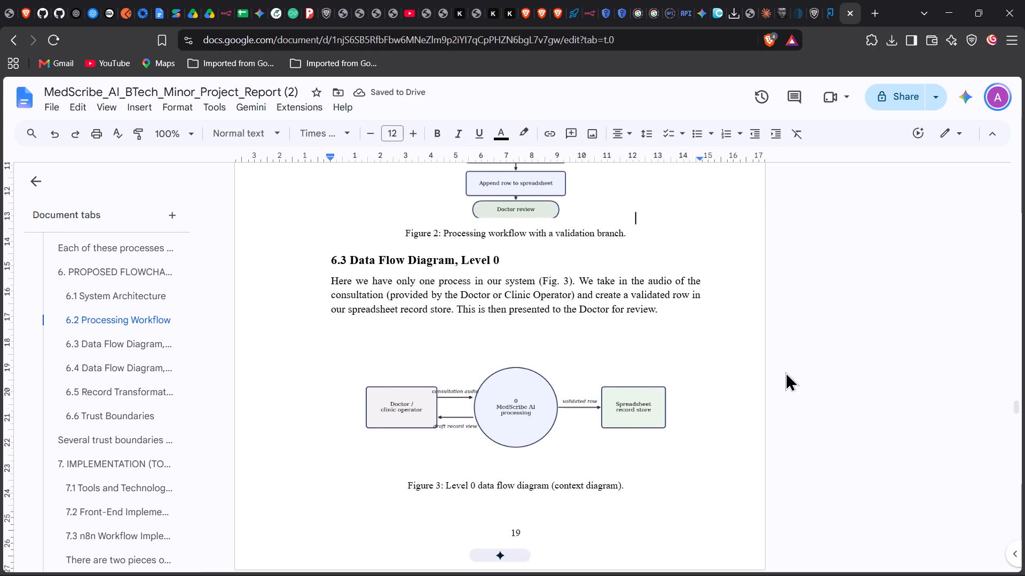
{"action": "scroll", "coordinate": [785, 372], "scroll_direction": "down", "scroll_amount": 2}
{"action": "scroll", "coordinate": [785, 372], "scroll_direction": "up", "scroll_amount": 1}
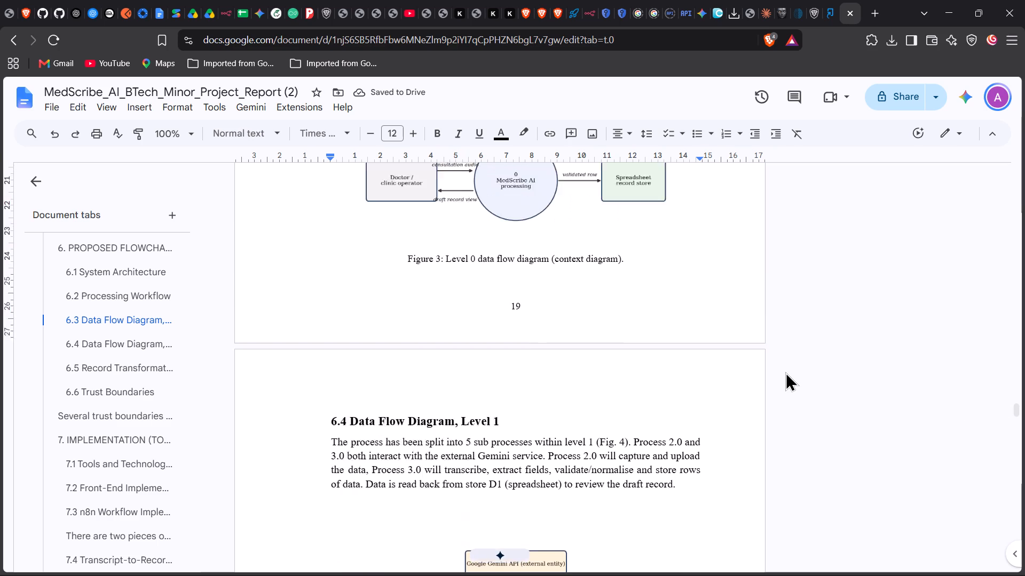
{"action": "scroll", "coordinate": [785, 372], "scroll_direction": "up", "scroll_amount": 2}
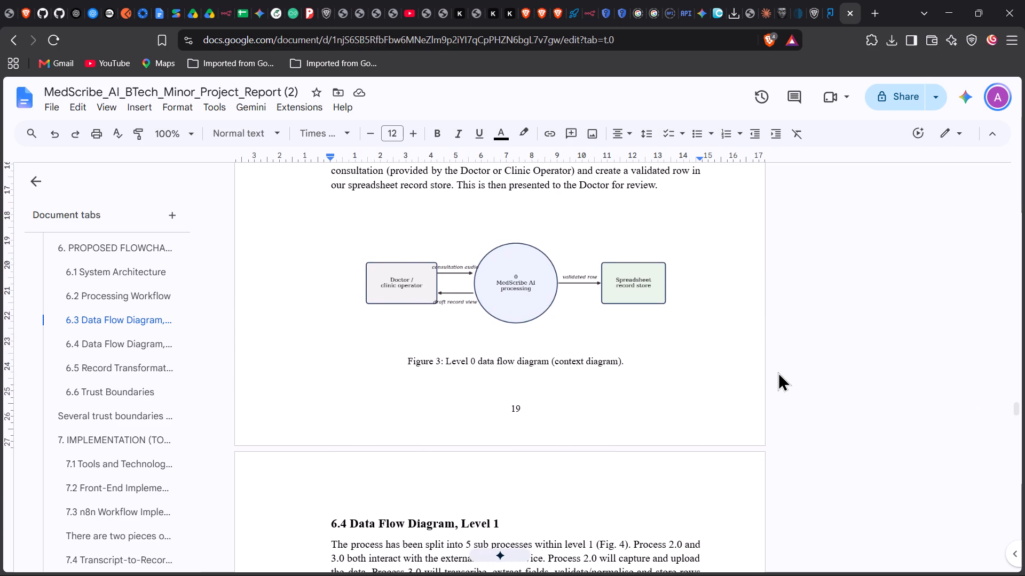
{"action": "scroll", "coordinate": [541, 334], "scroll_direction": "down", "scroll_amount": 2}
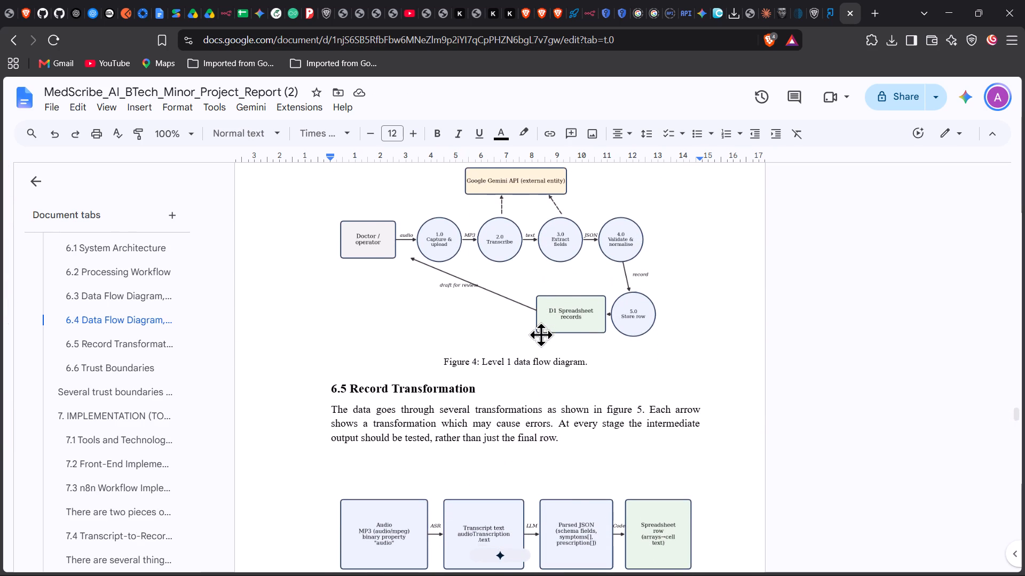
{"action": "scroll", "coordinate": [541, 334], "scroll_direction": "down", "scroll_amount": 2}
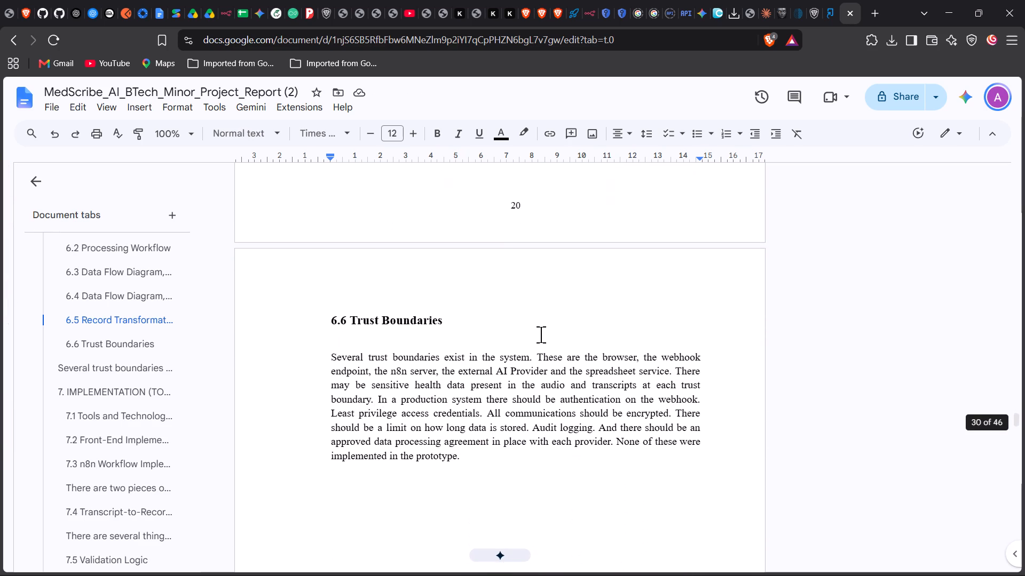
Review sections 7.1 to 7.3, checking the tools table, the frontend screenshots in Figures 6 to 8 and the text around them.
{"action": "scroll", "coordinate": [541, 334], "scroll_direction": "down", "scroll_amount": 4}
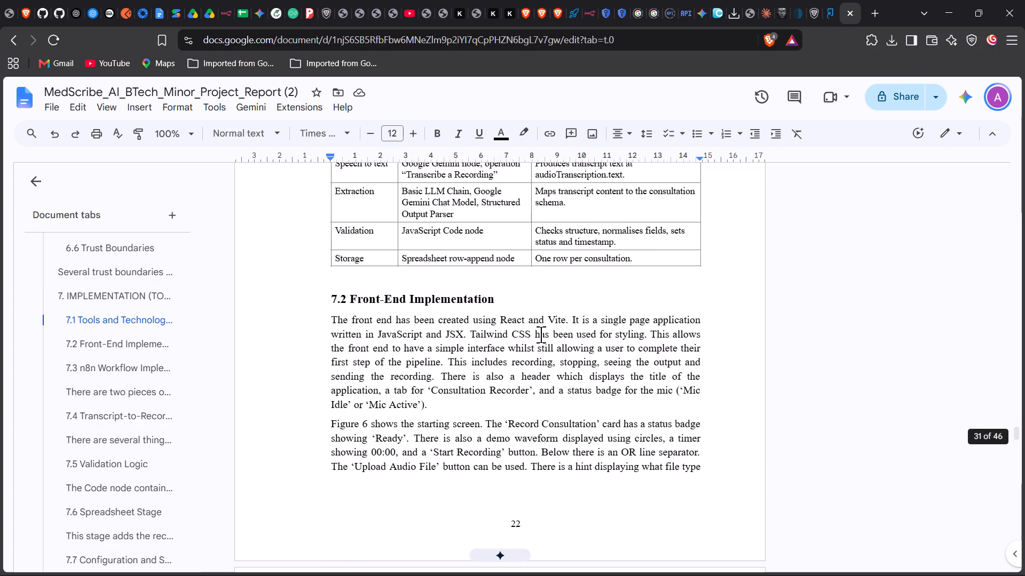
{"action": "scroll", "coordinate": [541, 334], "scroll_direction": "up", "scroll_amount": 5}
{"action": "scroll", "coordinate": [541, 334], "scroll_direction": "down", "scroll_amount": 2}
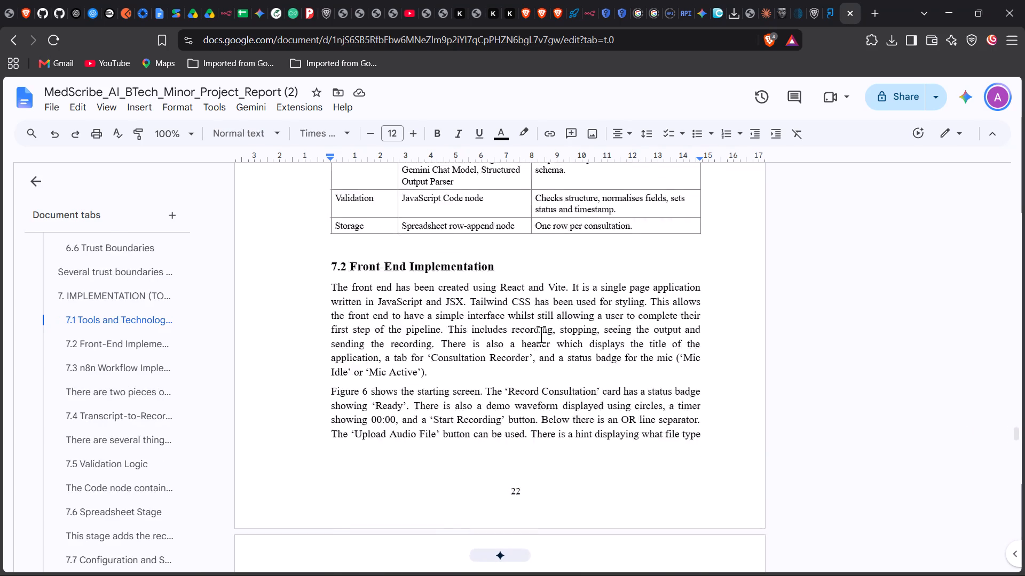
{"action": "scroll", "coordinate": [541, 334], "scroll_direction": "down", "scroll_amount": 3}
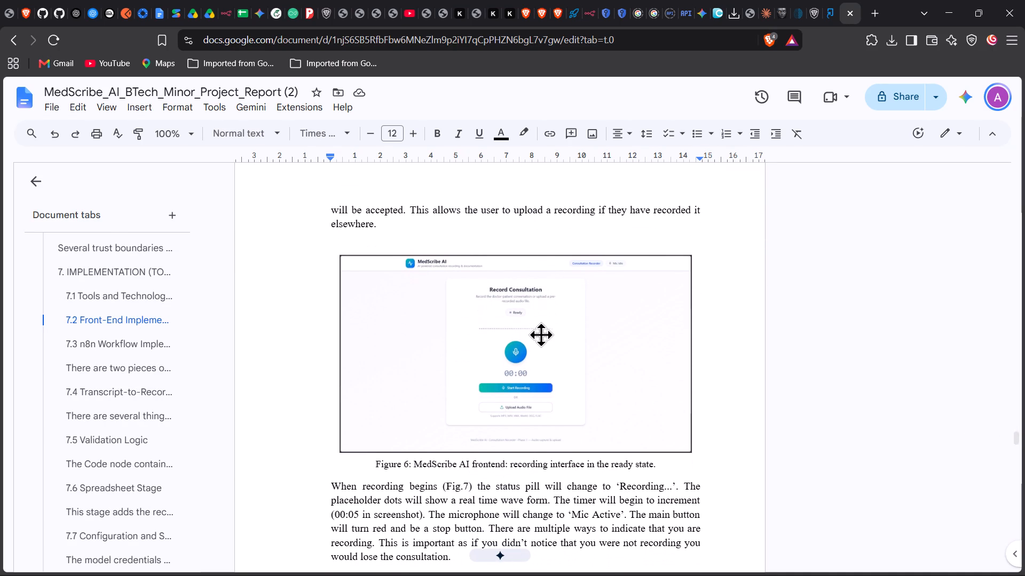
{"action": "scroll", "coordinate": [643, 393], "scroll_direction": "down", "scroll_amount": 3}
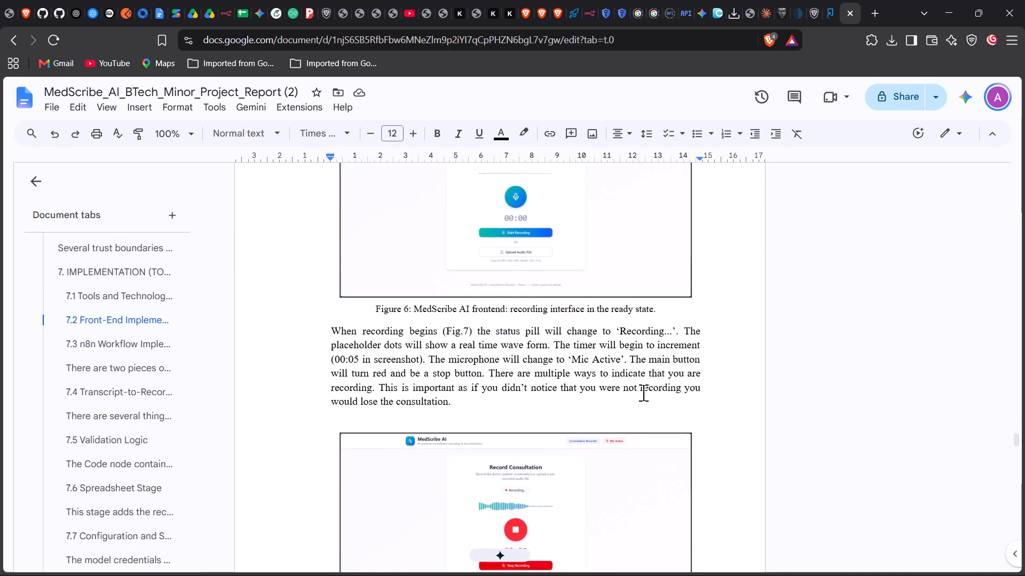
{"action": "scroll", "coordinate": [643, 393], "scroll_direction": "down", "scroll_amount": 5}
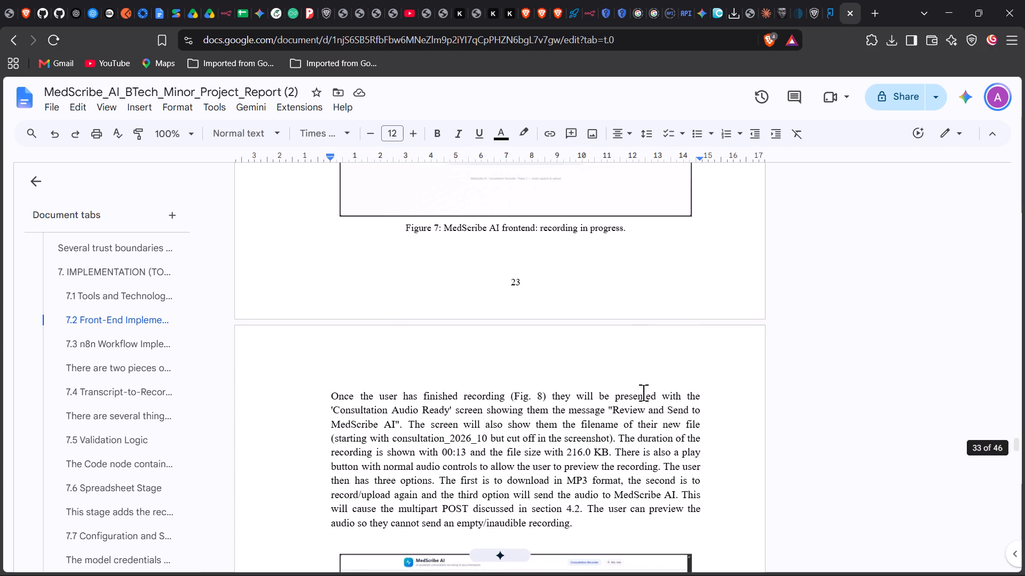
{"action": "scroll", "coordinate": [643, 393], "scroll_direction": "down", "scroll_amount": 8}
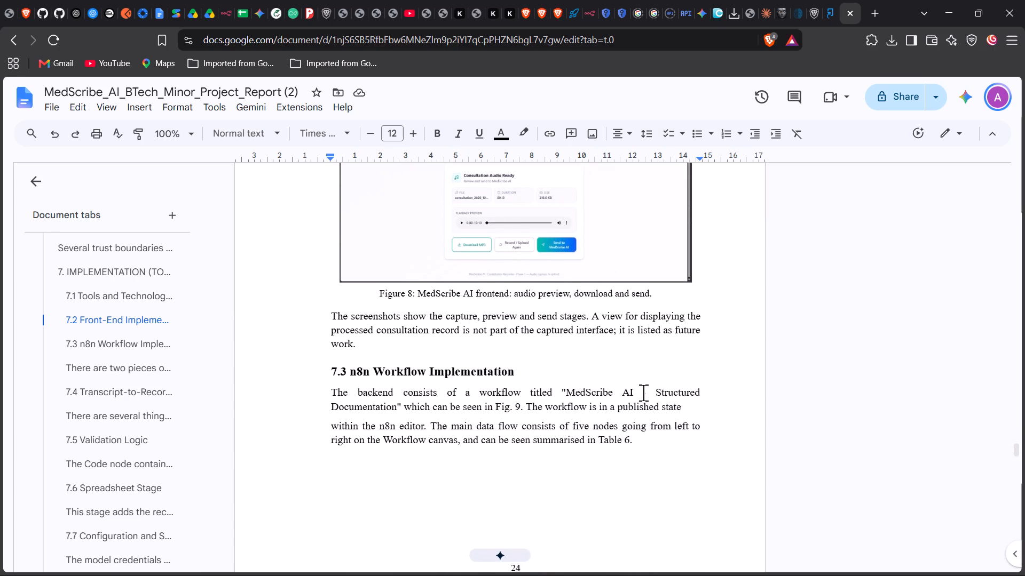
Review the rest of chapter 7 from Figure 9 and Table 6 onward, checking the JSON example, heading spacing and page breaks.
{"action": "scroll", "coordinate": [643, 393], "scroll_direction": "down", "scroll_amount": 5}
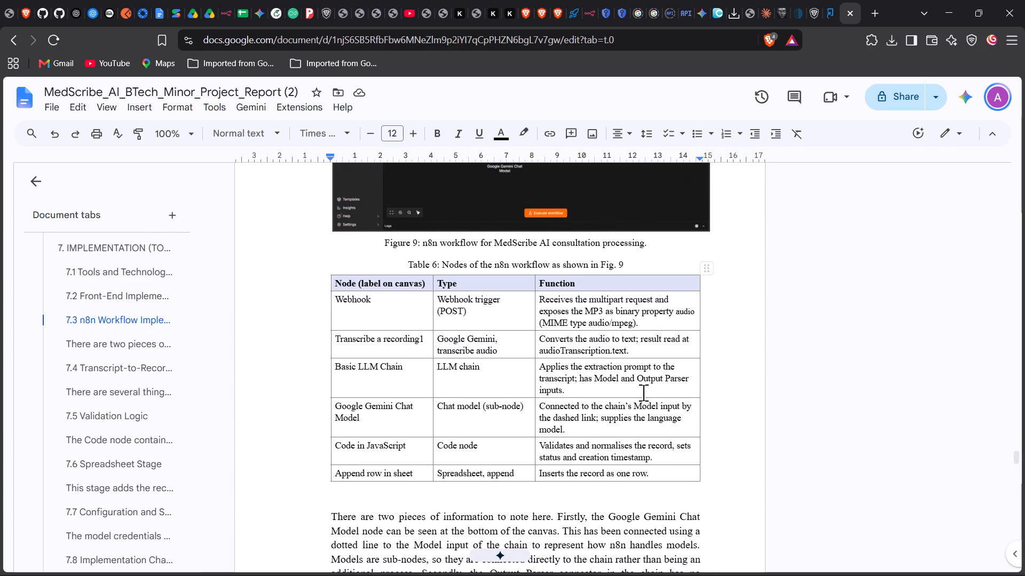
{"action": "scroll", "coordinate": [643, 393], "scroll_direction": "down", "scroll_amount": 4}
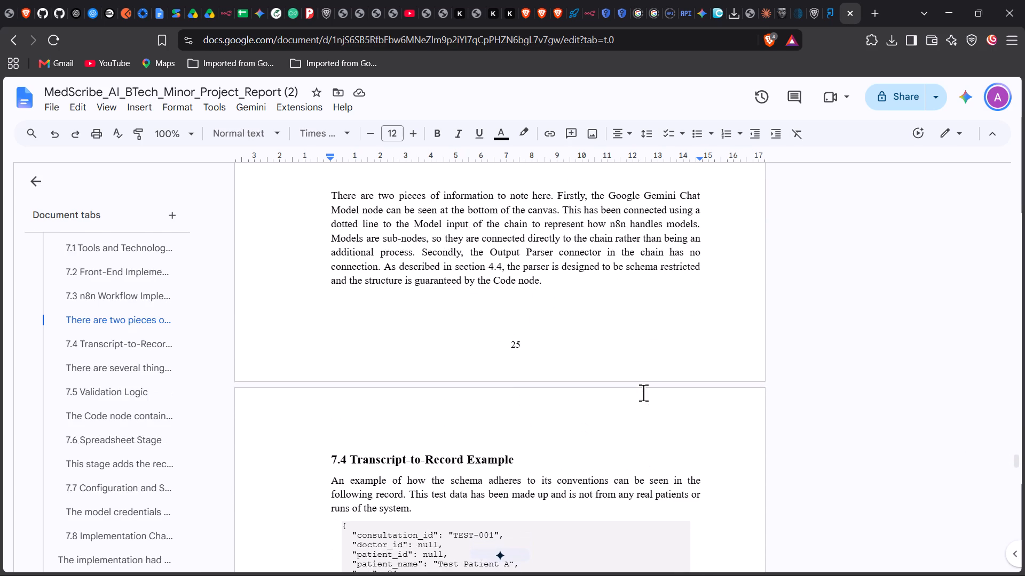
{"action": "scroll", "coordinate": [643, 393], "scroll_direction": "down", "scroll_amount": 3}
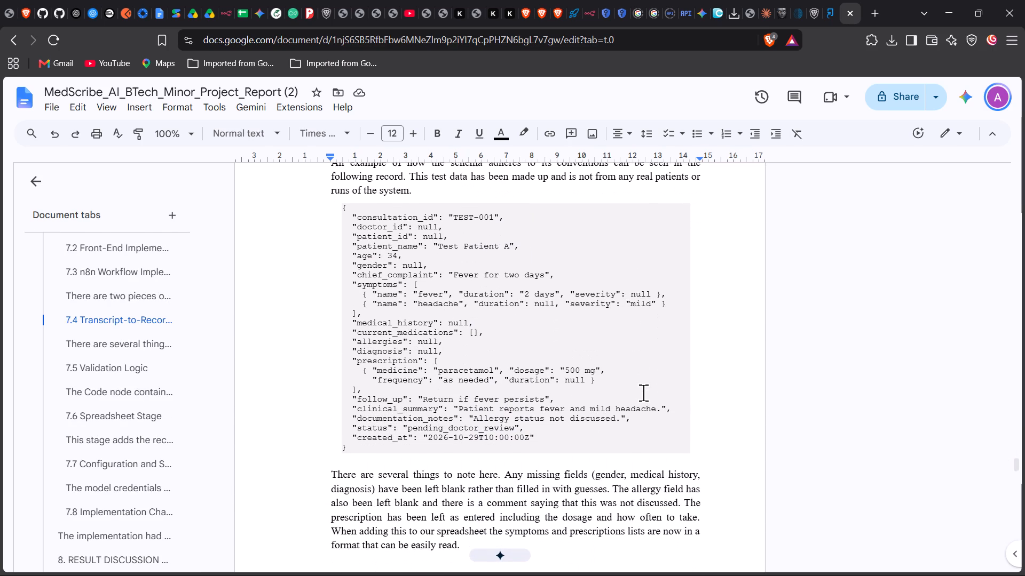
{"action": "scroll", "coordinate": [643, 393], "scroll_direction": "down", "scroll_amount": 4}
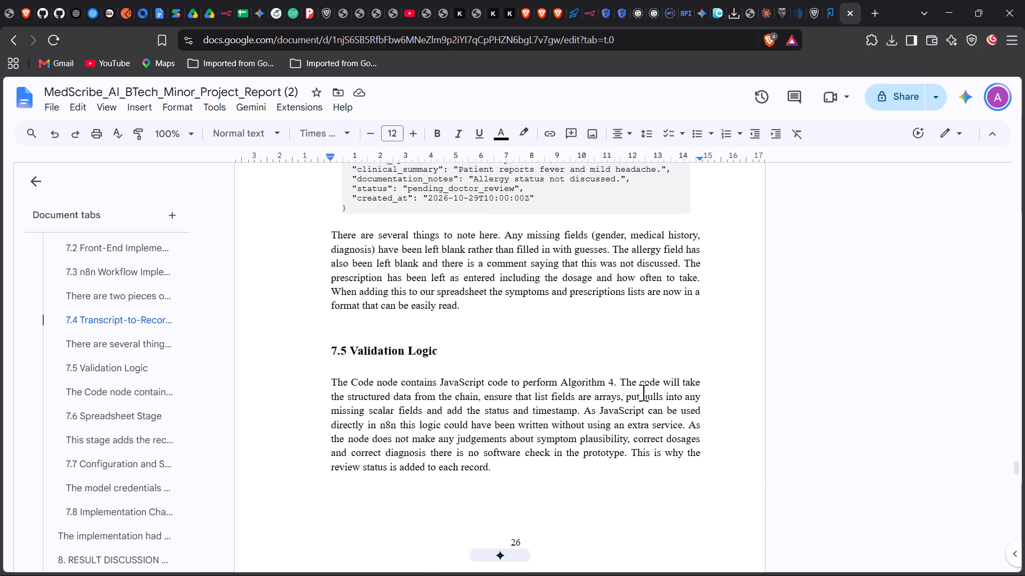
{"action": "scroll", "coordinate": [643, 393], "scroll_direction": "down", "scroll_amount": 2}
Review chapter 8, checking the layout of its tables, including the functional test cases and Table 9, and the page breaks.
{"action": "scroll", "coordinate": [643, 393], "scroll_direction": "down", "scroll_amount": 2}
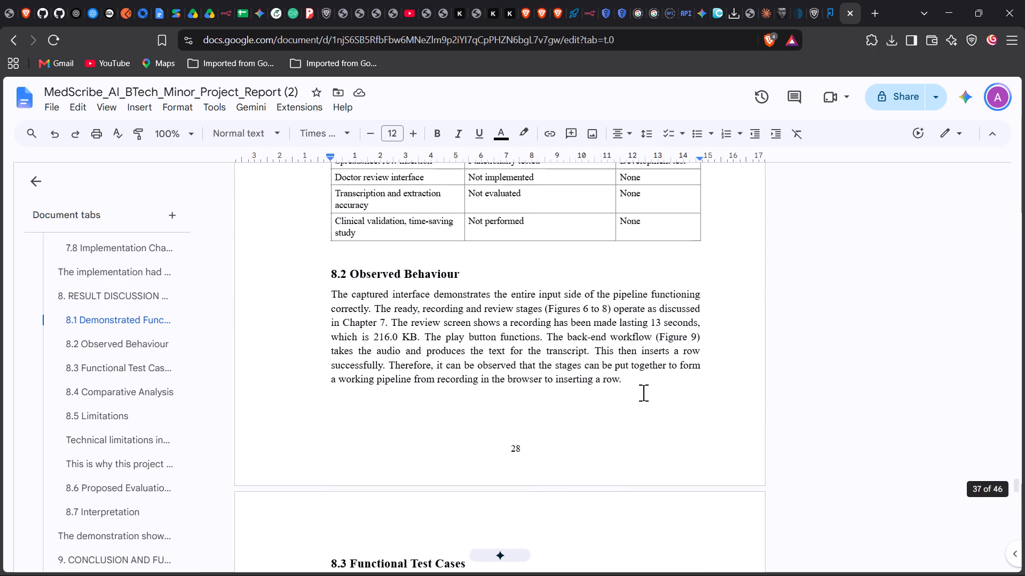
{"action": "scroll", "coordinate": [643, 393], "scroll_direction": "down", "scroll_amount": 6}
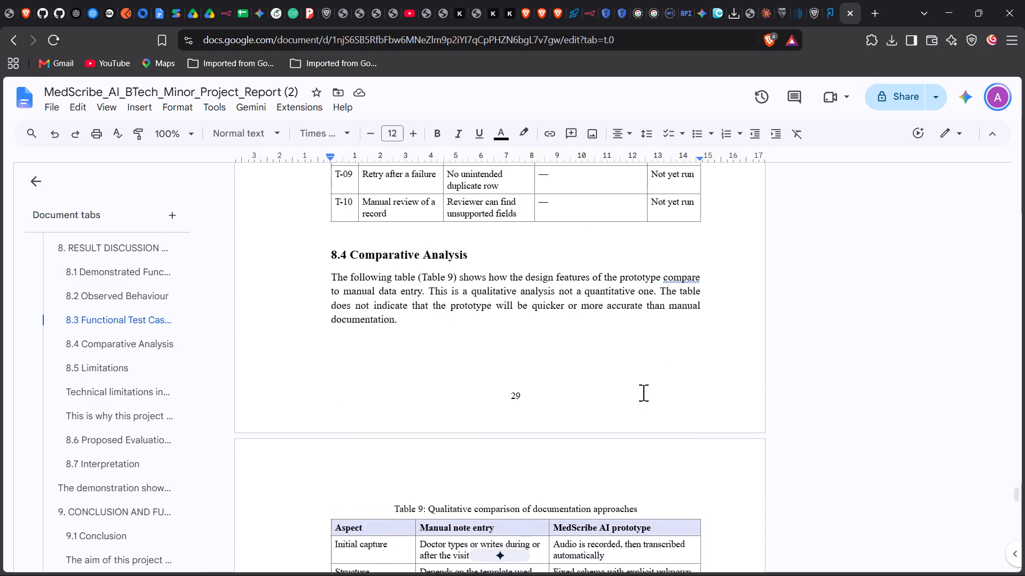
{"action": "scroll", "coordinate": [643, 393], "scroll_direction": "down", "scroll_amount": 2}
Examine sections 9.1 and 9.2, checking the heading spacing, how the Future Scope list splits across pages and where chapter 10 starts.
{"action": "scroll", "coordinate": [643, 393], "scroll_direction": "up", "scroll_amount": 3}
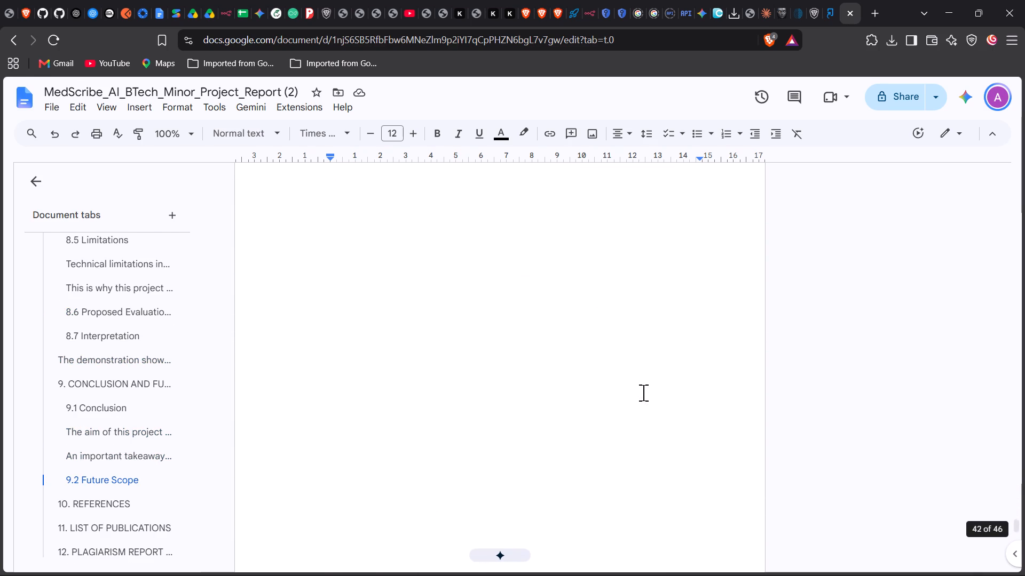
{"action": "scroll", "coordinate": [643, 393], "scroll_direction": "up", "scroll_amount": 7}
{"action": "scroll", "coordinate": [643, 393], "scroll_direction": "down", "scroll_amount": 1}
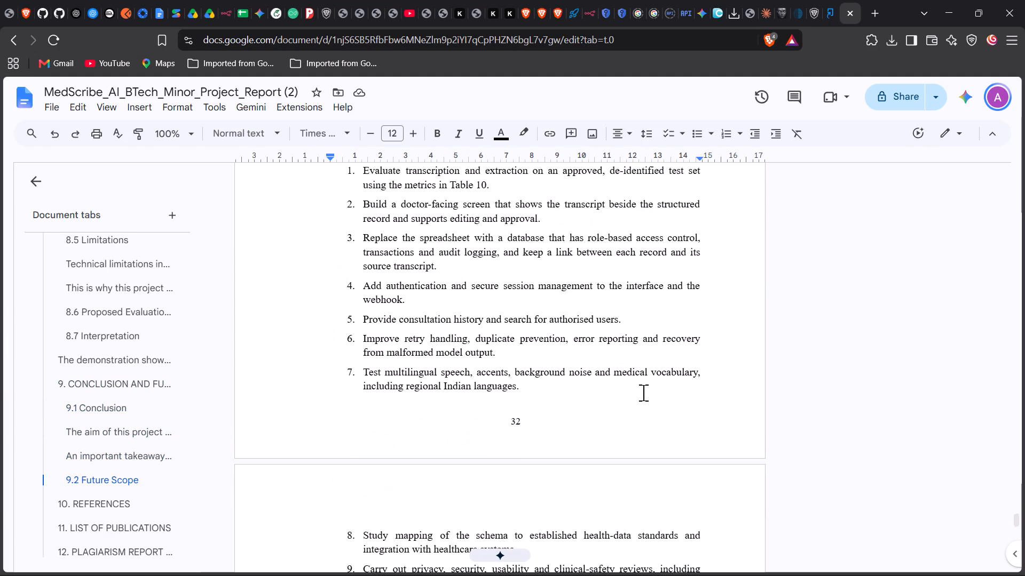
{"action": "scroll", "coordinate": [643, 393], "scroll_direction": "down", "scroll_amount": 3}
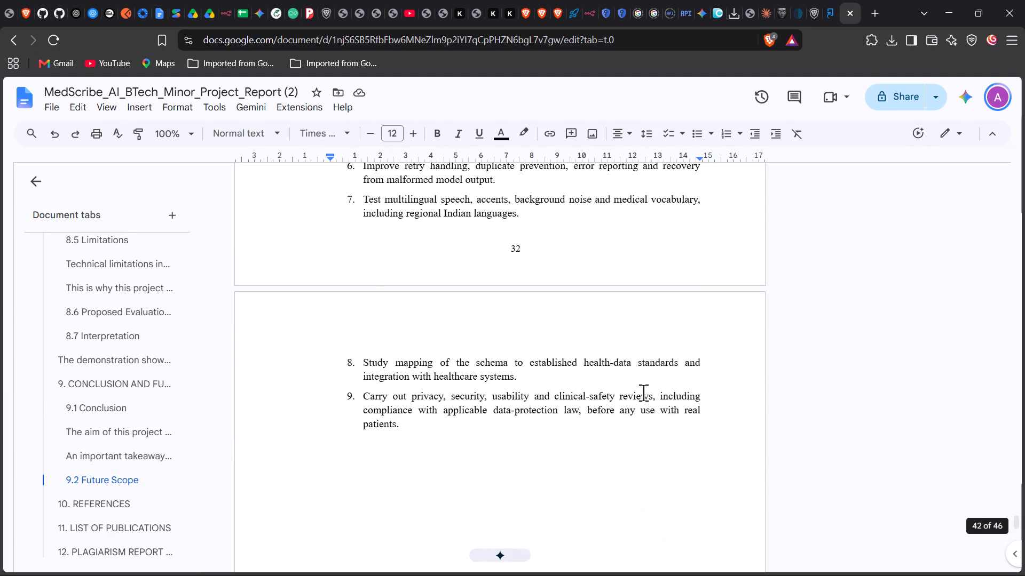
{"action": "scroll", "coordinate": [643, 393], "scroll_direction": "down", "scroll_amount": 8}
{"action": "scroll", "coordinate": [643, 393], "scroll_direction": "up", "scroll_amount": 2}
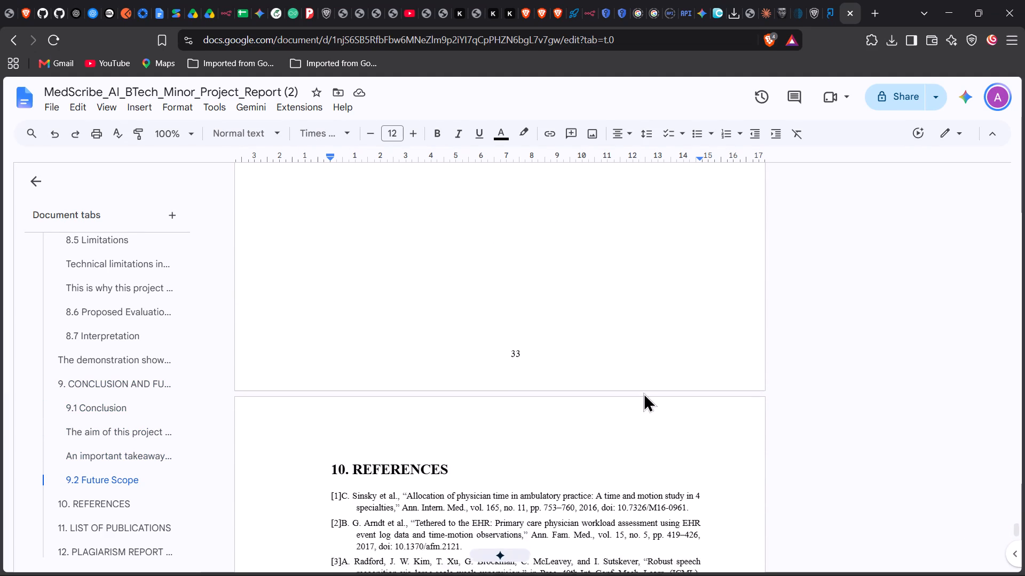
{"action": "scroll", "coordinate": [643, 393], "scroll_direction": "up", "scroll_amount": 5}
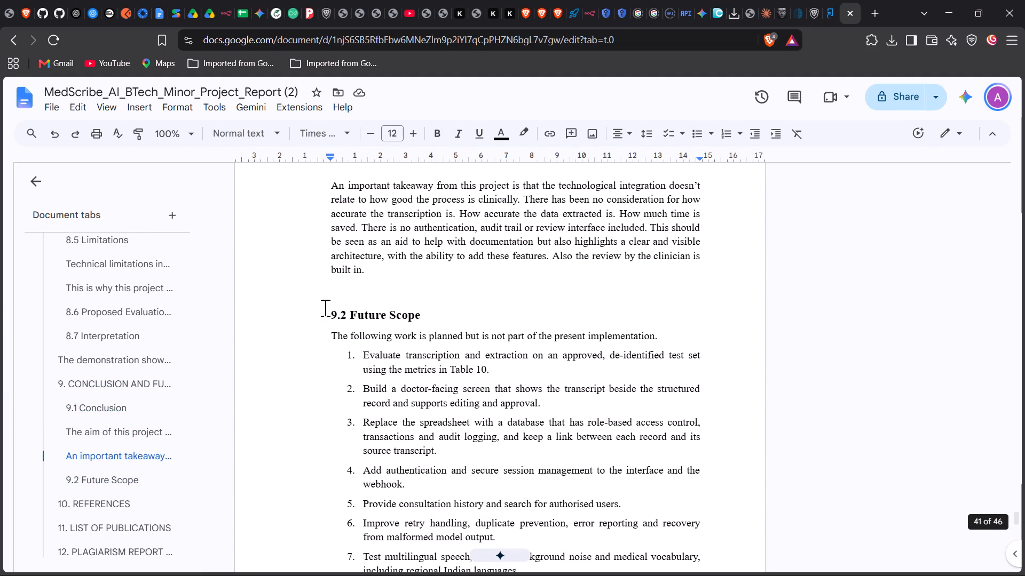
{"action": "left_click", "coordinate": [327, 319]}
{"action": "scroll", "coordinate": [446, 319], "scroll_direction": "up", "scroll_amount": 6}
{"action": "scroll", "coordinate": [446, 319], "scroll_direction": "down", "scroll_amount": 3}
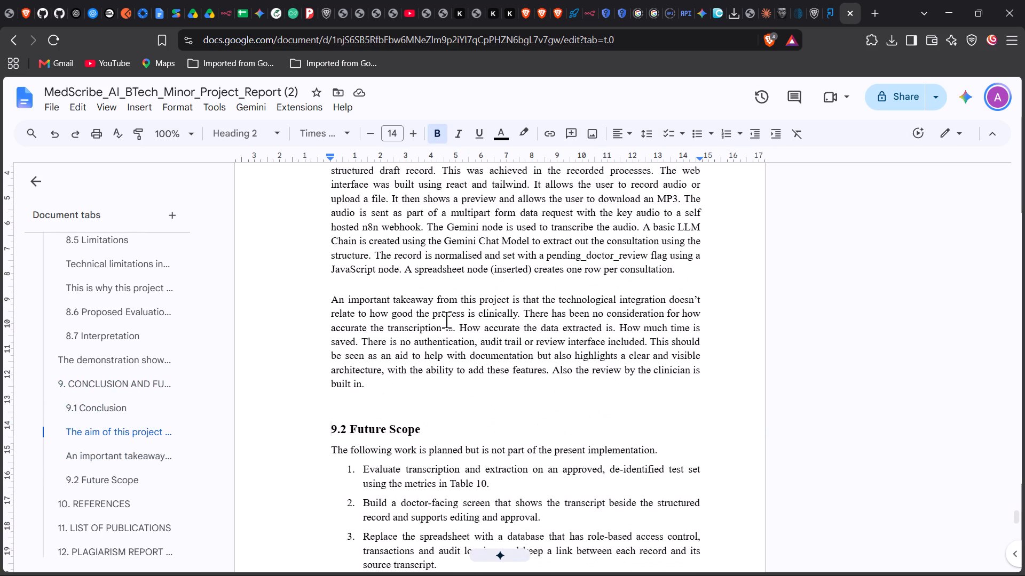
{"action": "scroll", "coordinate": [446, 319], "scroll_direction": "down", "scroll_amount": 4}
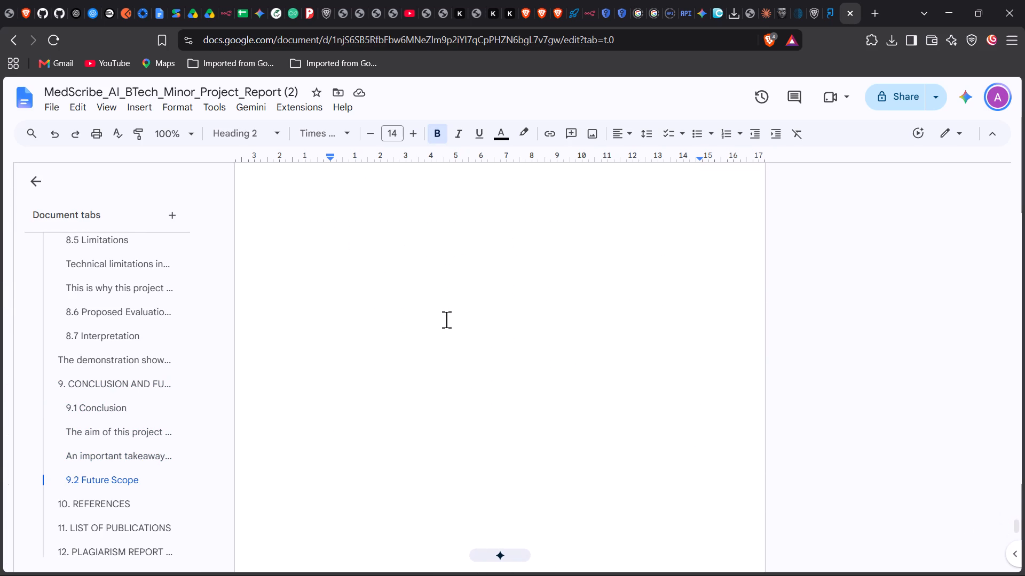
{"action": "scroll", "coordinate": [446, 319], "scroll_direction": "up", "scroll_amount": 8}
{"action": "scroll", "coordinate": [446, 319], "scroll_direction": "down", "scroll_amount": 6}
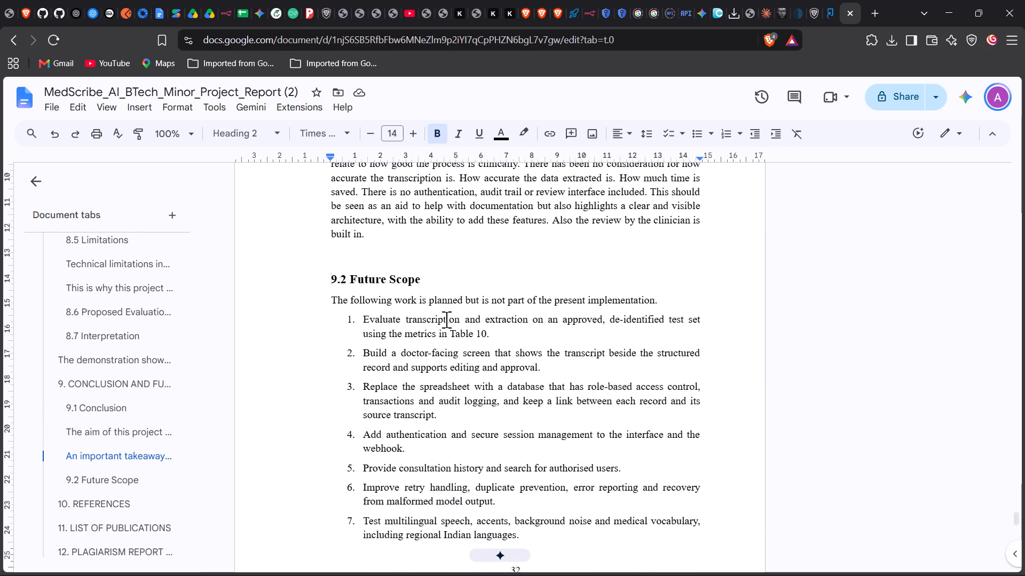
{"action": "scroll", "coordinate": [446, 319], "scroll_direction": "down", "scroll_amount": 7}
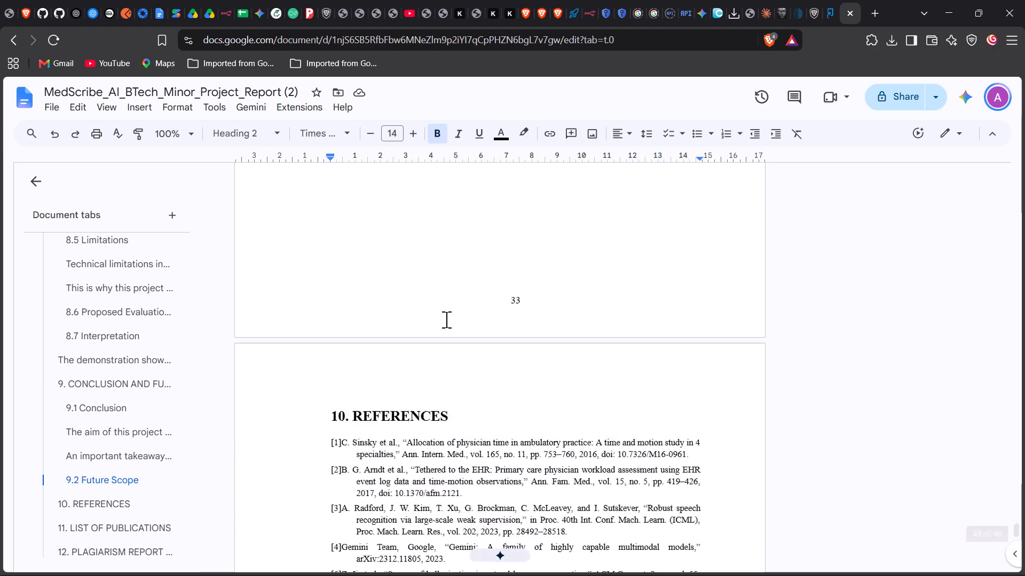
Review the chapter 10 reference list from entry 1 to 19, checking its numbering, indentation and spacing.
{"action": "scroll", "coordinate": [446, 319], "scroll_direction": "down", "scroll_amount": 4}
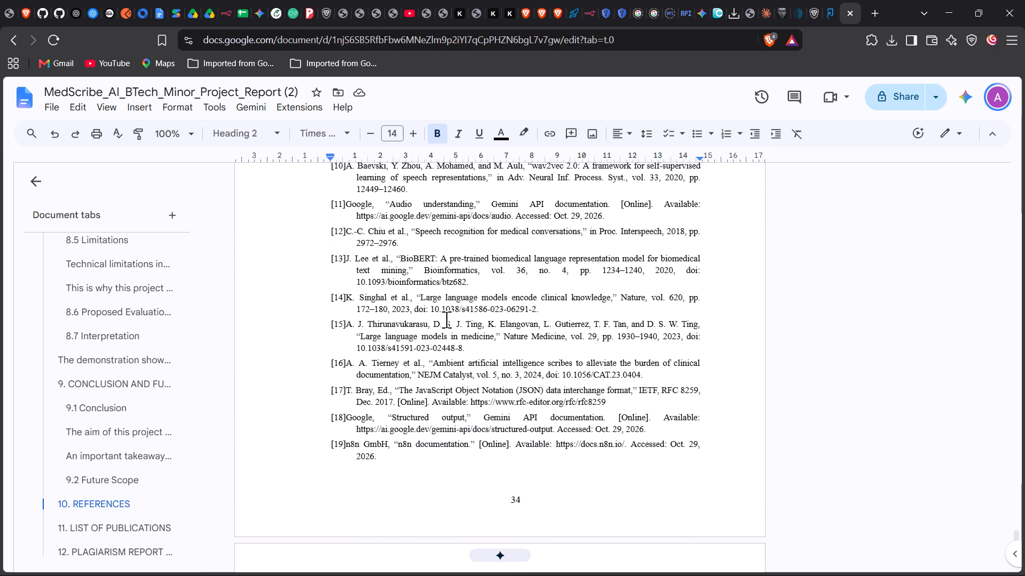
{"action": "scroll", "coordinate": [446, 319], "scroll_direction": "up", "scroll_amount": 1}
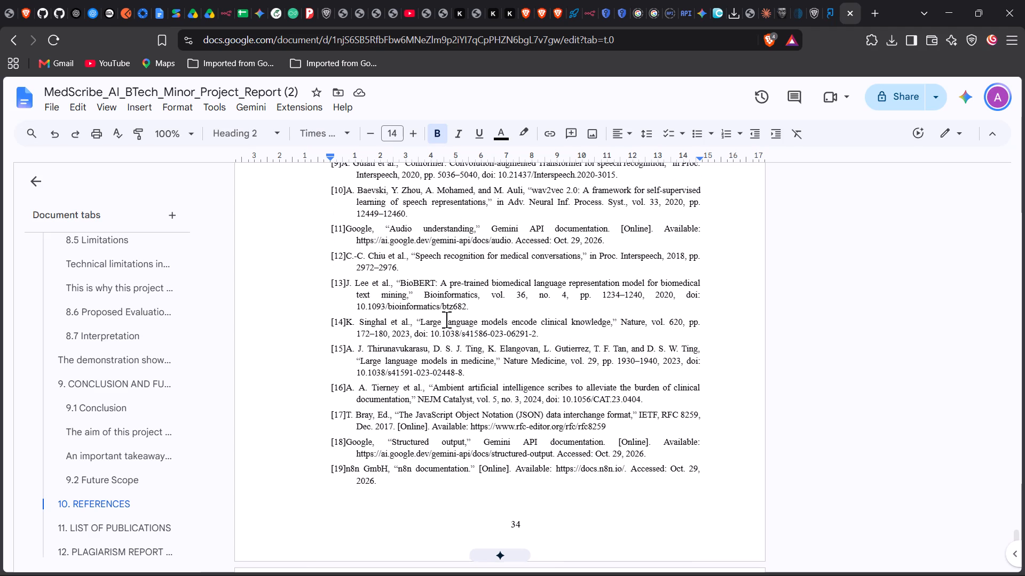
{"action": "scroll", "coordinate": [446, 319], "scroll_direction": "up", "scroll_amount": 1}
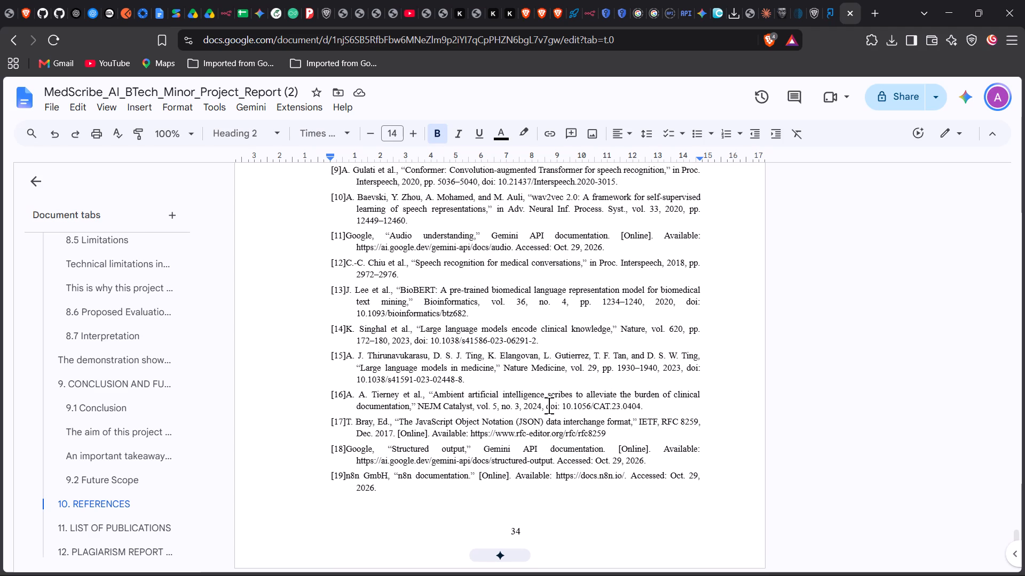
{"action": "scroll", "coordinate": [549, 405], "scroll_direction": "up", "scroll_amount": 5}
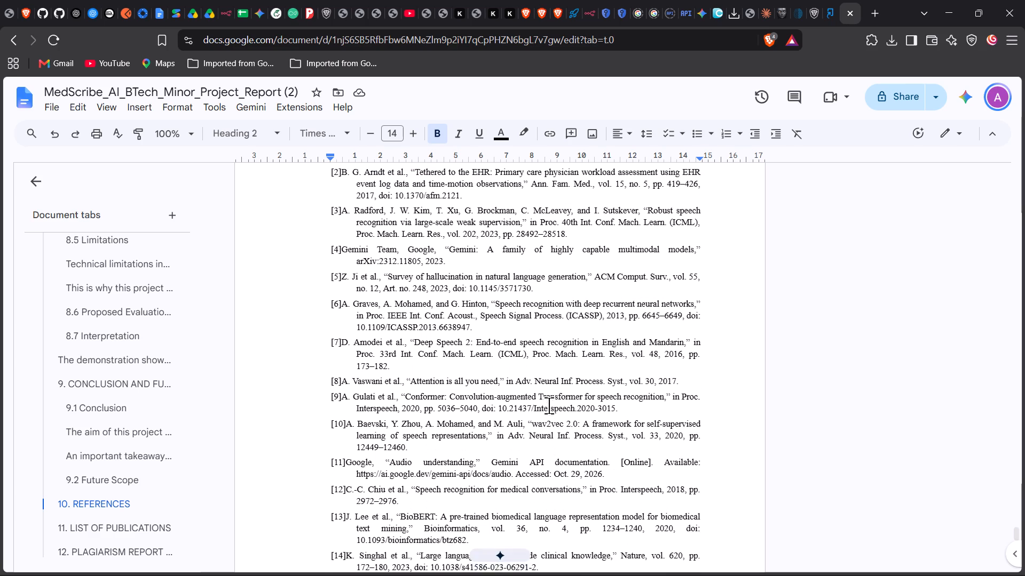
{"action": "scroll", "coordinate": [549, 405], "scroll_direction": "up", "scroll_amount": 2}
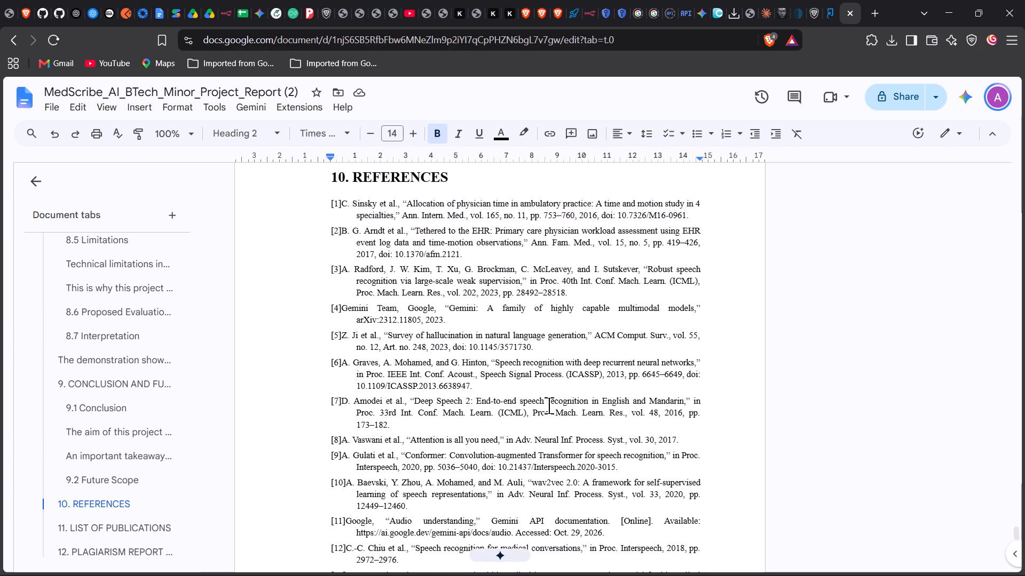
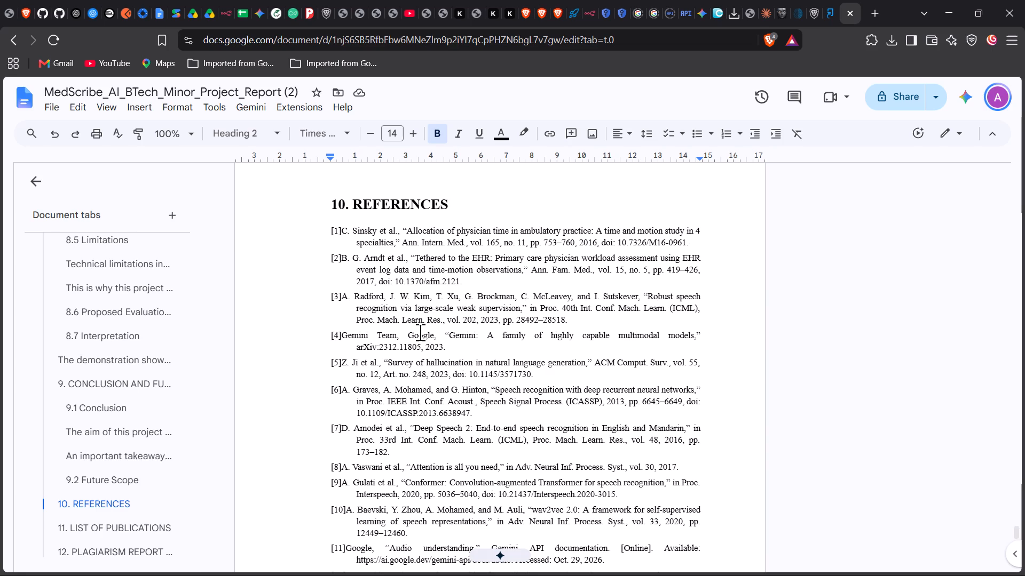
Recheck the chapter 10 reference entries from 1 to 17 for consistent numbering, hanging indents, justification and line spacing.
{"action": "scroll", "coordinate": [420, 332], "scroll_direction": "down", "scroll_amount": 2}
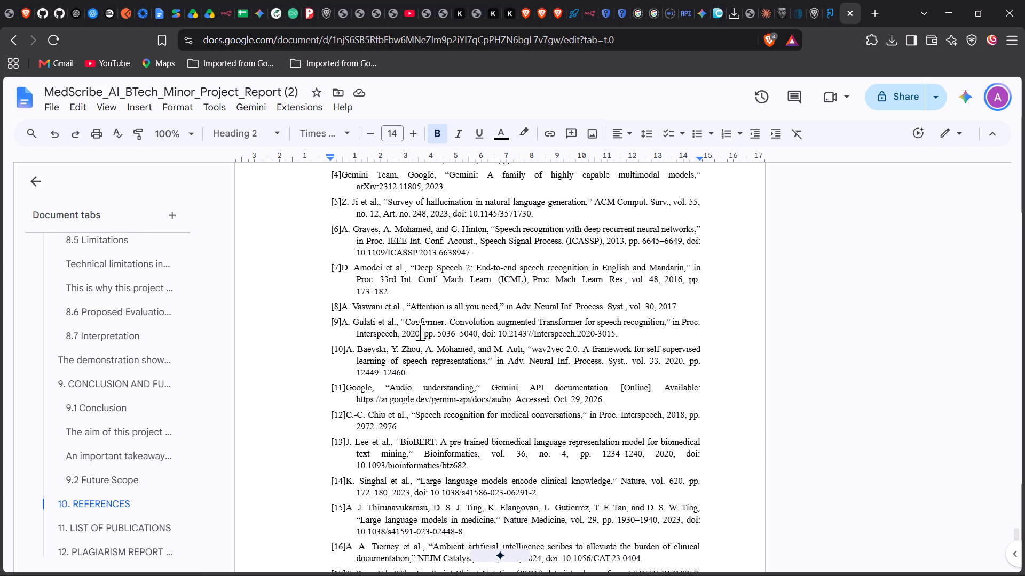
{"action": "scroll", "coordinate": [420, 332], "scroll_direction": "up", "scroll_amount": 2}
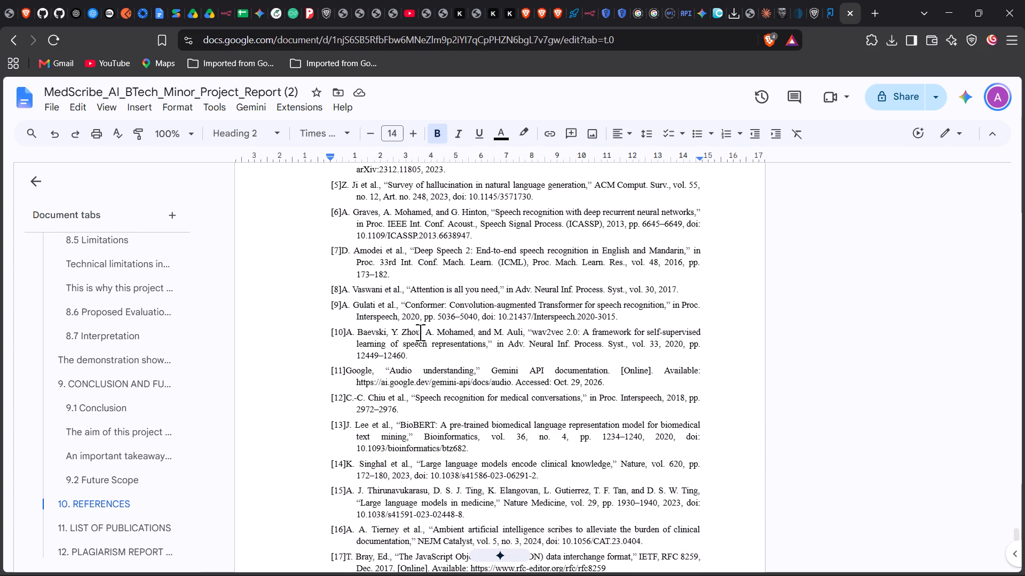
{"action": "scroll", "coordinate": [420, 332], "scroll_direction": "up", "scroll_amount": 2}
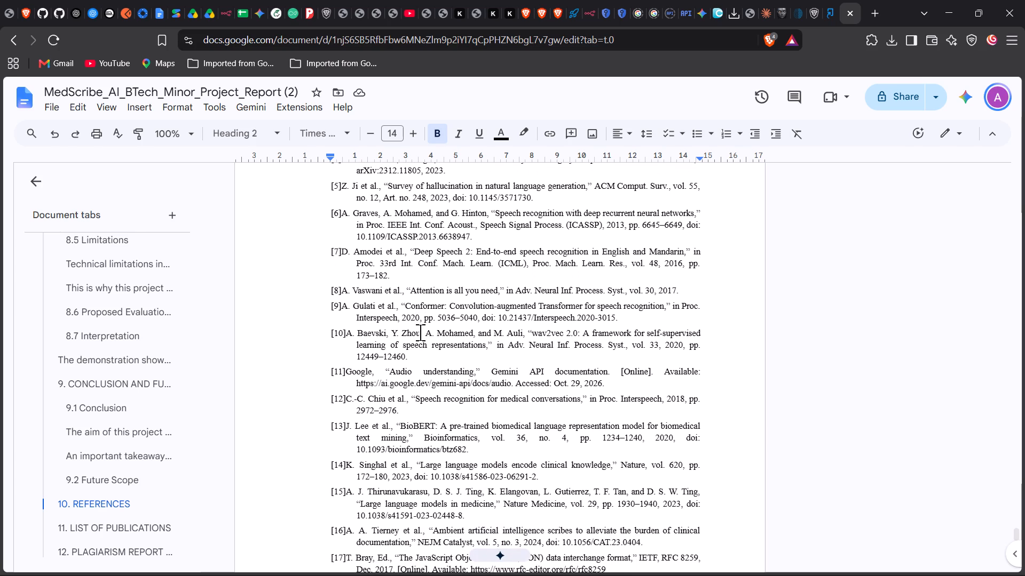
{"action": "scroll", "coordinate": [420, 332], "scroll_direction": "up", "scroll_amount": 2}
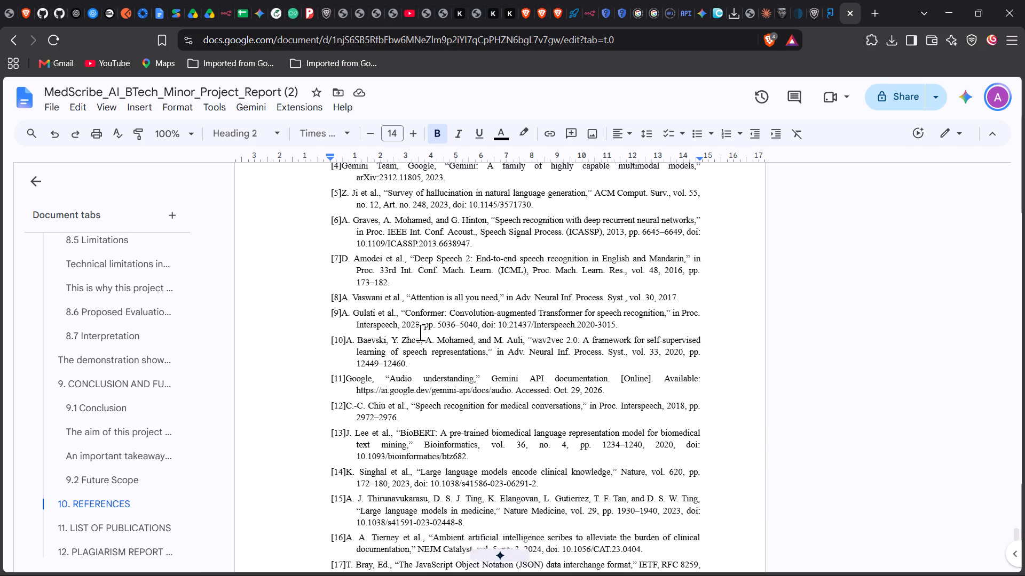
{"action": "scroll", "coordinate": [420, 332], "scroll_direction": "up", "scroll_amount": 1}
{"action": "scroll", "coordinate": [420, 332], "scroll_direction": "down", "scroll_amount": 5}
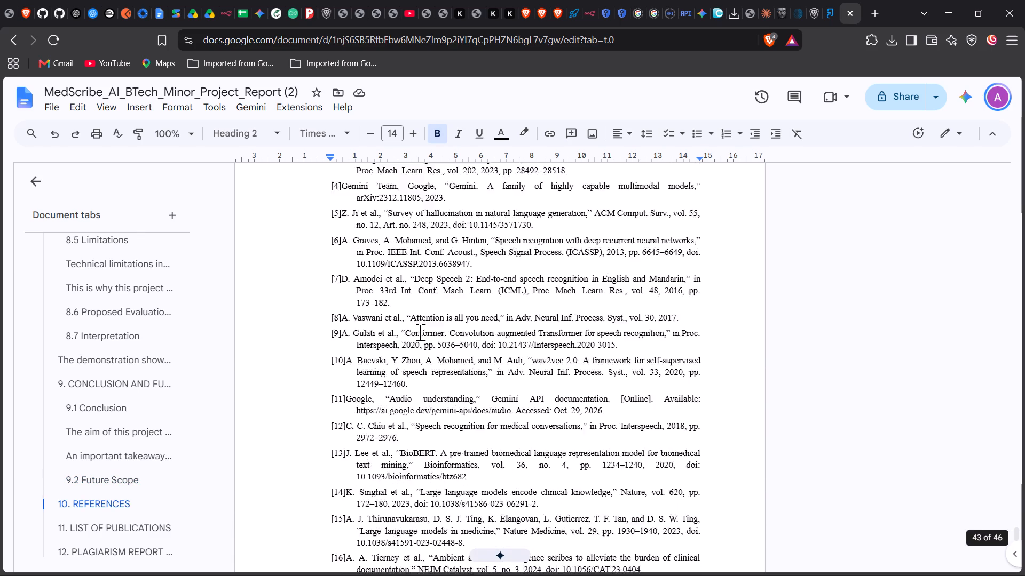
Examine the end of the reference list up to entry 30 and the page break before chapter 11, List of Publications.
{"action": "scroll", "coordinate": [420, 332], "scroll_direction": "down", "scroll_amount": 3}
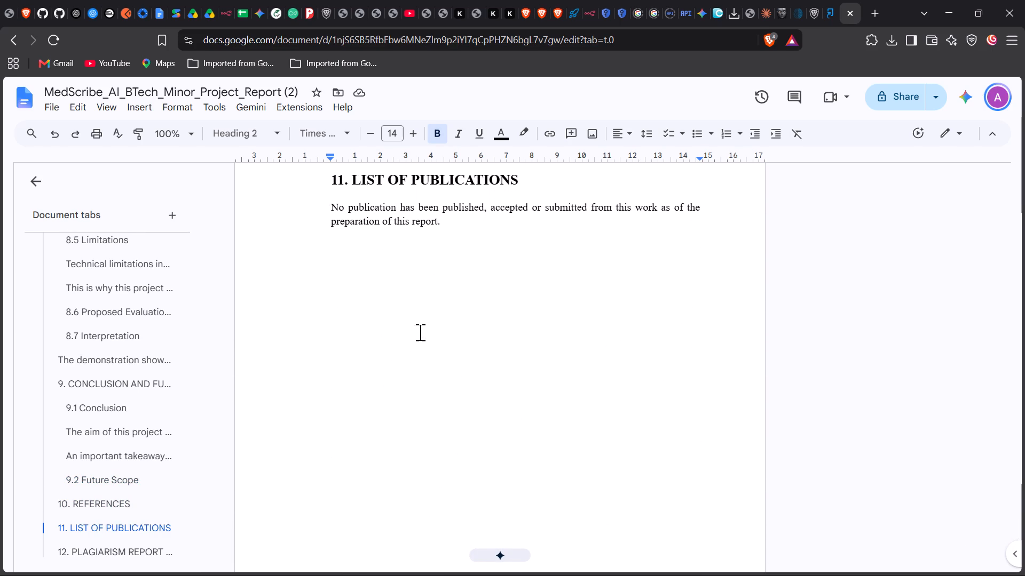
{"action": "scroll", "coordinate": [420, 332], "scroll_direction": "up", "scroll_amount": 2}
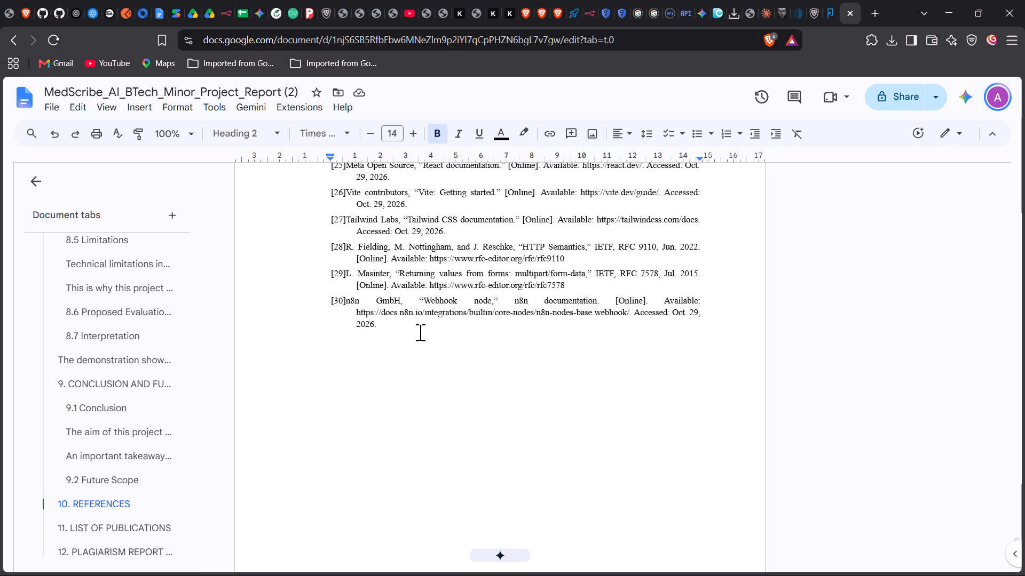
{"action": "scroll", "coordinate": [420, 332], "scroll_direction": "down", "scroll_amount": 5}
{"action": "scroll", "coordinate": [420, 332], "scroll_direction": "up", "scroll_amount": 5}
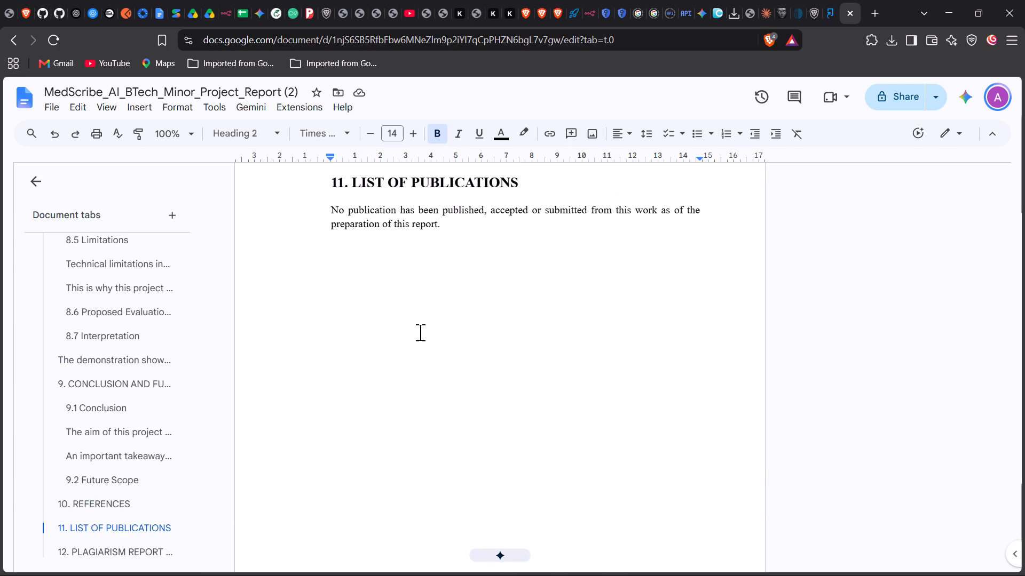
Examine chapter 11, List of Publications, and chapter 12, Plagiarism Report, through to the last page of the report.
{"action": "scroll", "coordinate": [420, 332], "scroll_direction": "up", "scroll_amount": 1}
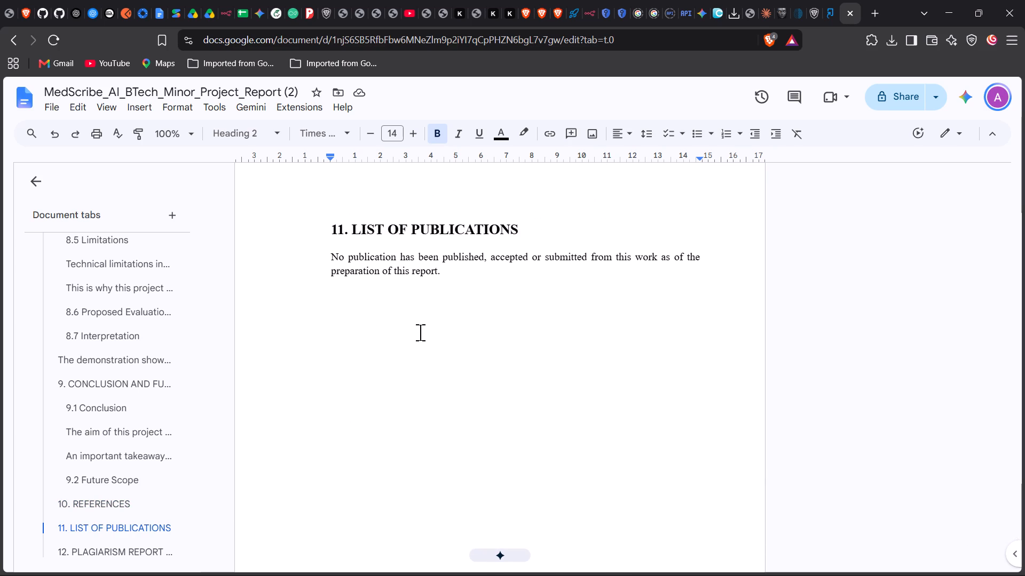
{"action": "scroll", "coordinate": [420, 332], "scroll_direction": "down", "scroll_amount": 1}
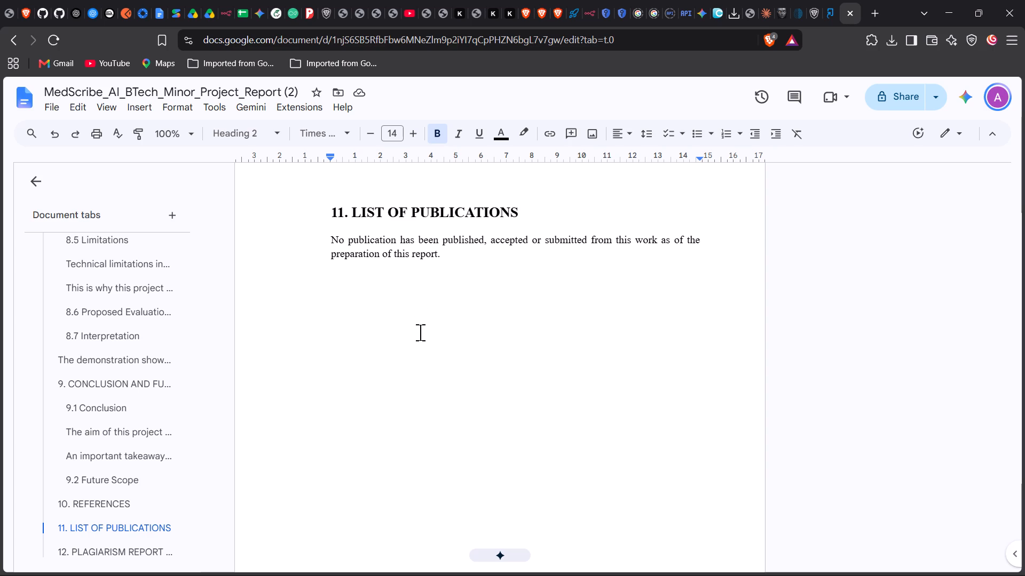
{"action": "scroll", "coordinate": [420, 332], "scroll_direction": "down", "scroll_amount": 4}
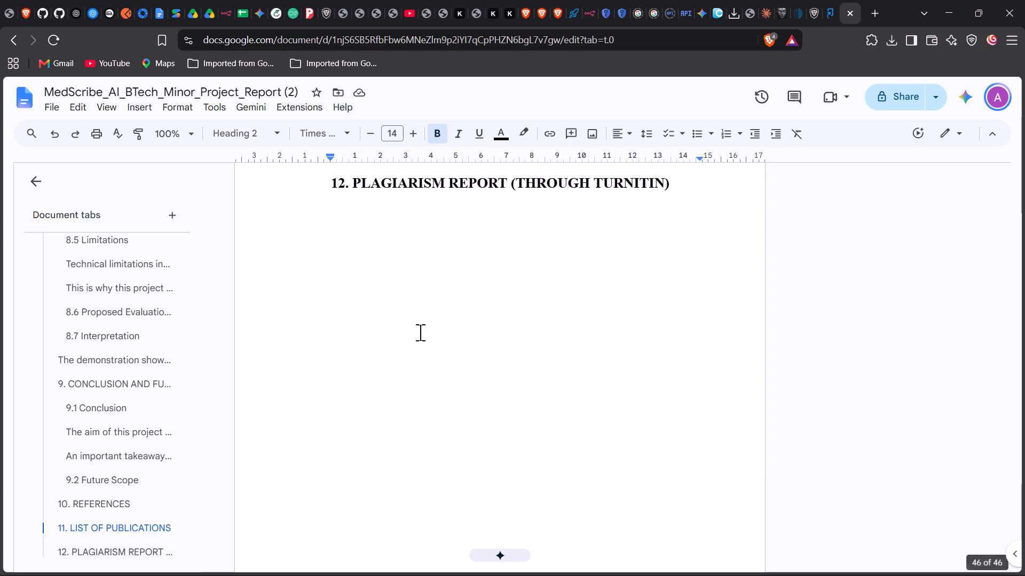
{"action": "scroll", "coordinate": [420, 332], "scroll_direction": "right", "scroll_amount": 1}
{"action": "scroll", "coordinate": [420, 332], "scroll_direction": "down", "scroll_amount": 2}
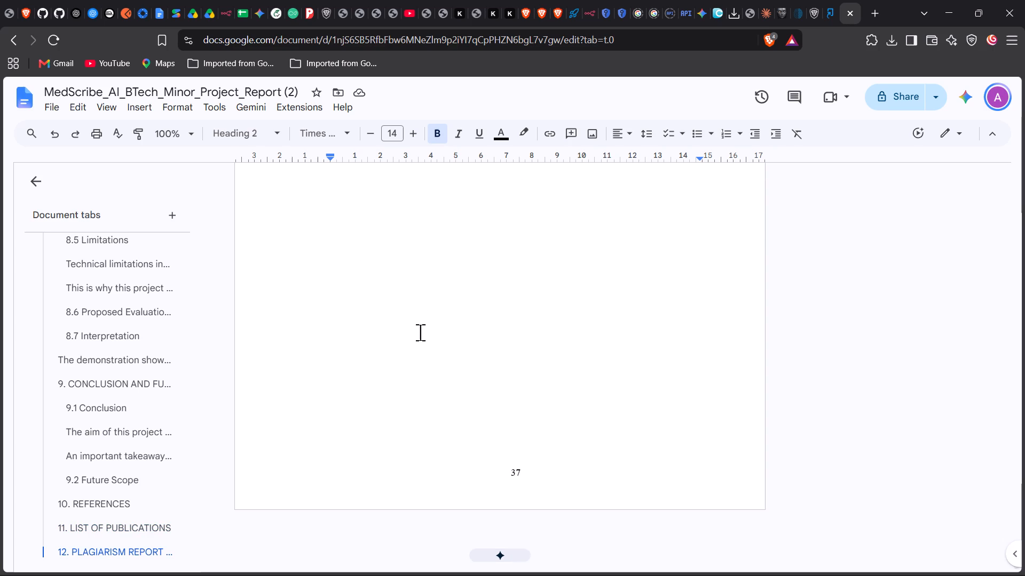
Skim back through the whole report from the plagiarism report chapter to the MEDSCRIBE AI title page.
{"action": "scroll", "coordinate": [420, 332], "scroll_direction": "up", "scroll_amount": 14}
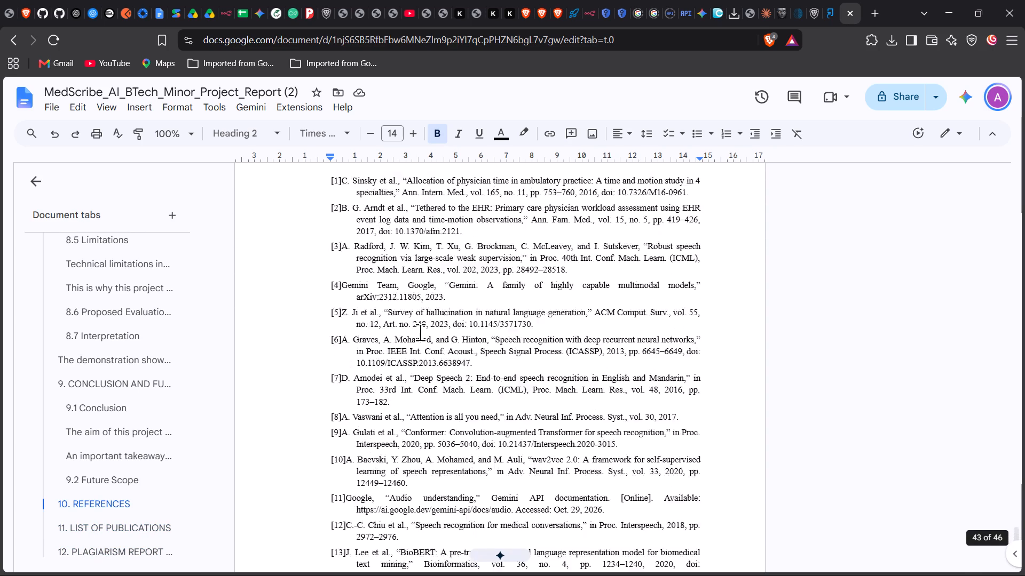
{"action": "scroll", "coordinate": [420, 332], "scroll_direction": "up", "scroll_amount": 5}
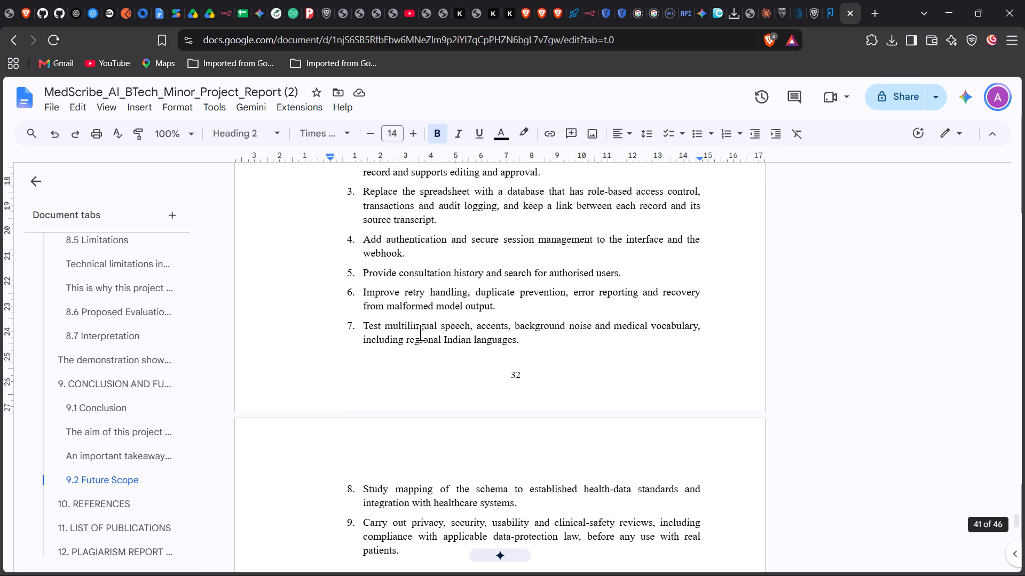
{"action": "scroll", "coordinate": [420, 332], "scroll_direction": "up", "scroll_amount": 17}
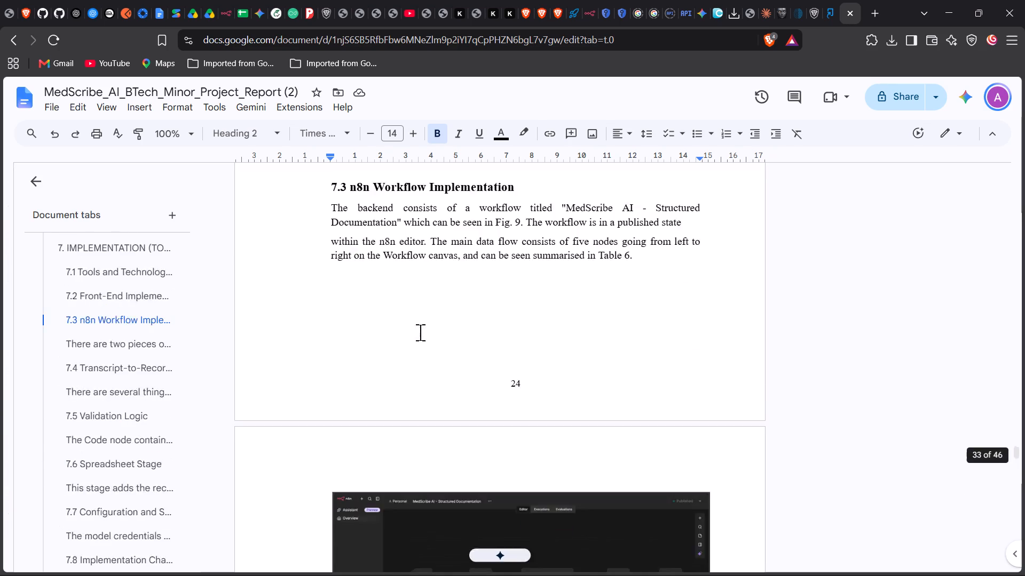
{"action": "scroll", "coordinate": [420, 332], "scroll_direction": "up", "scroll_amount": 16}
{"action": "scroll", "coordinate": [420, 332], "scroll_direction": "up", "scroll_amount": 15}
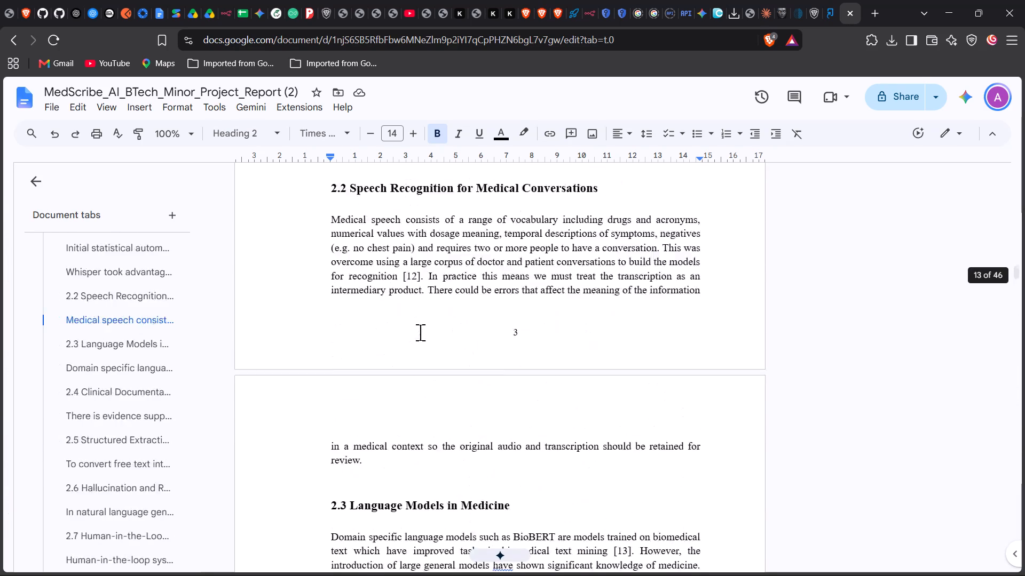
{"action": "scroll", "coordinate": [420, 332], "scroll_direction": "up", "scroll_amount": 16}
{"action": "scroll", "coordinate": [420, 332], "scroll_direction": "up", "scroll_amount": 15}
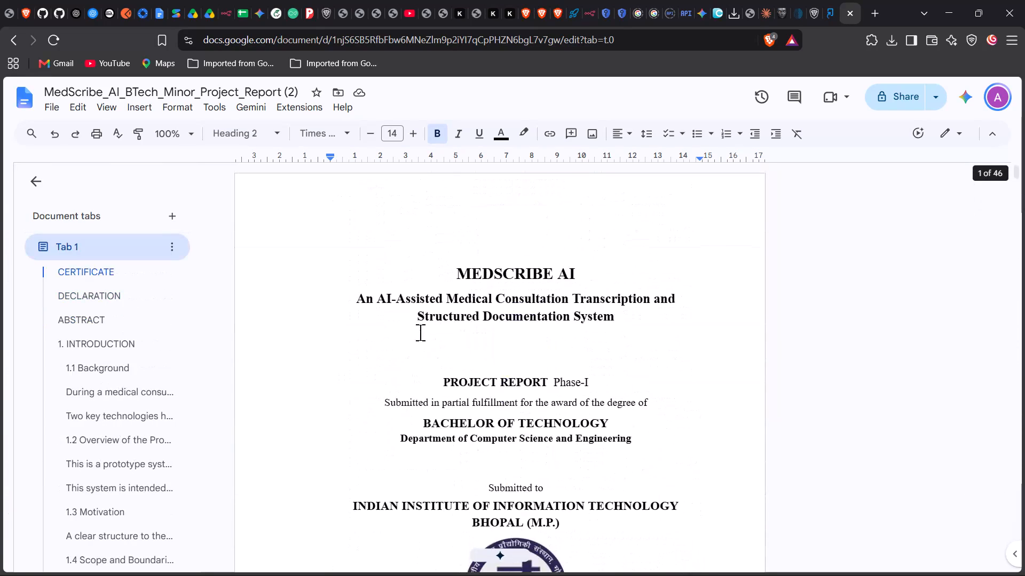